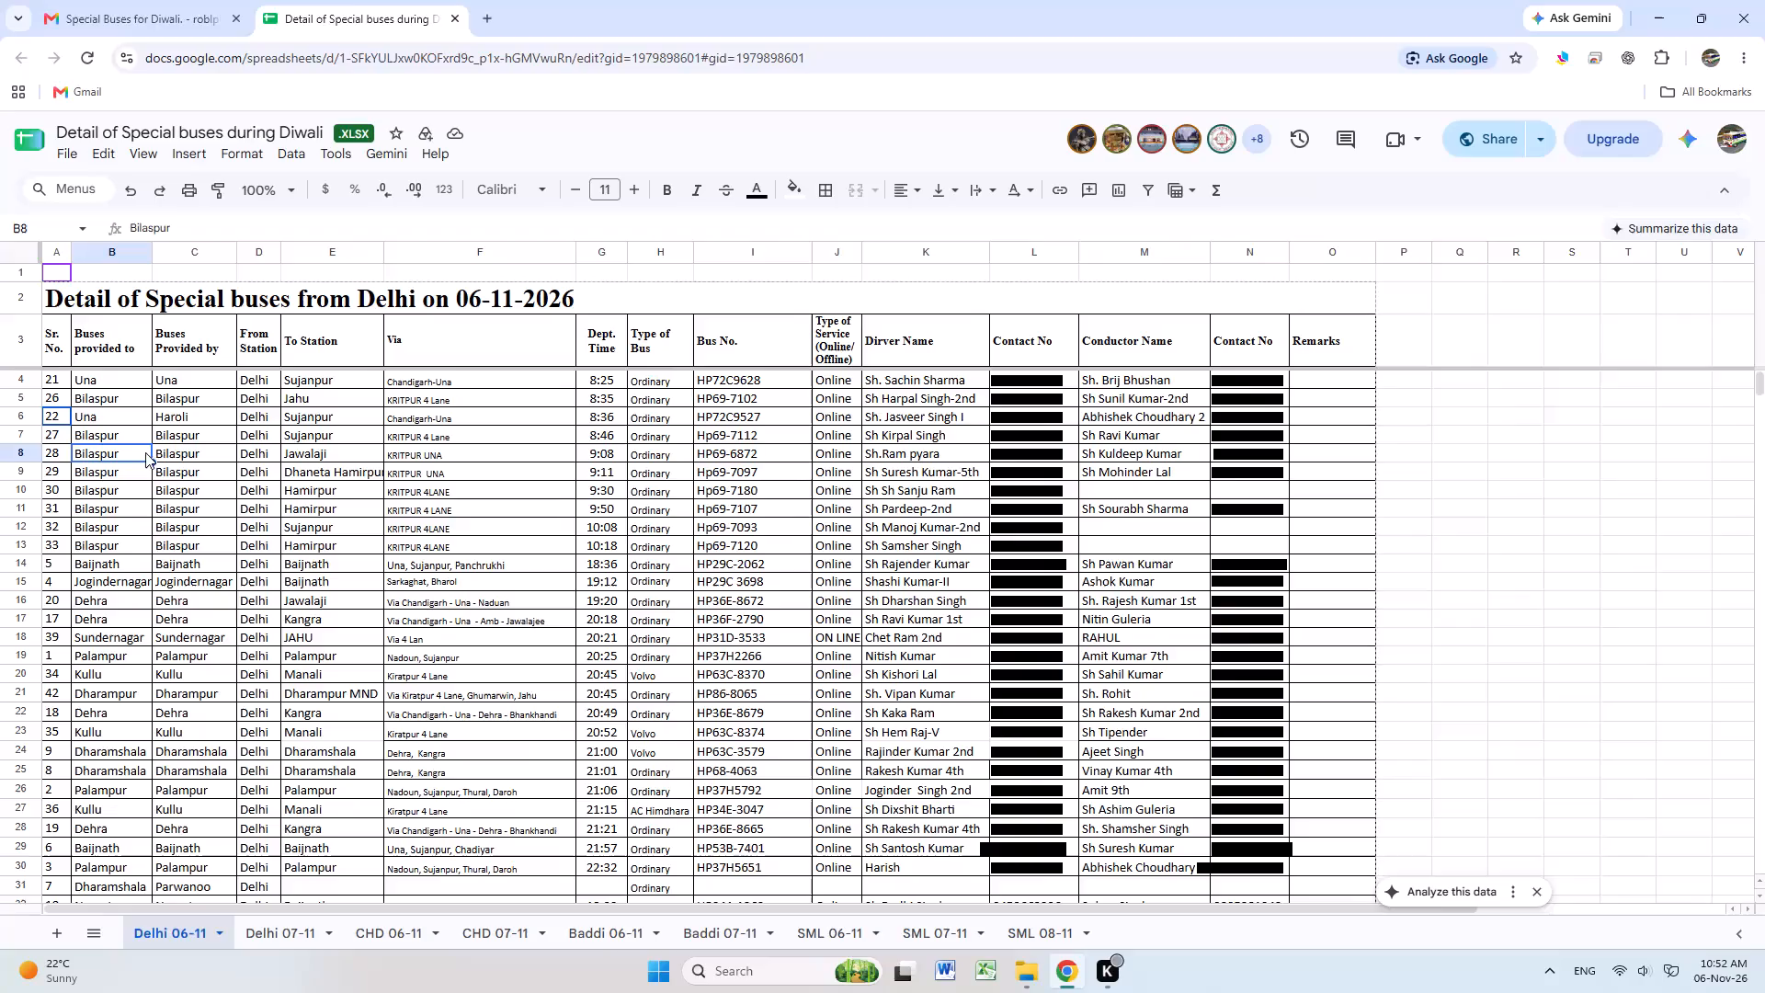
# Add "Amb" to the end of the Via entry for the 9:08 Jawalaji bus, making it "KRITPUR UNA Amb".
pyautogui.click(194, 453)
pyautogui.click(244, 452)
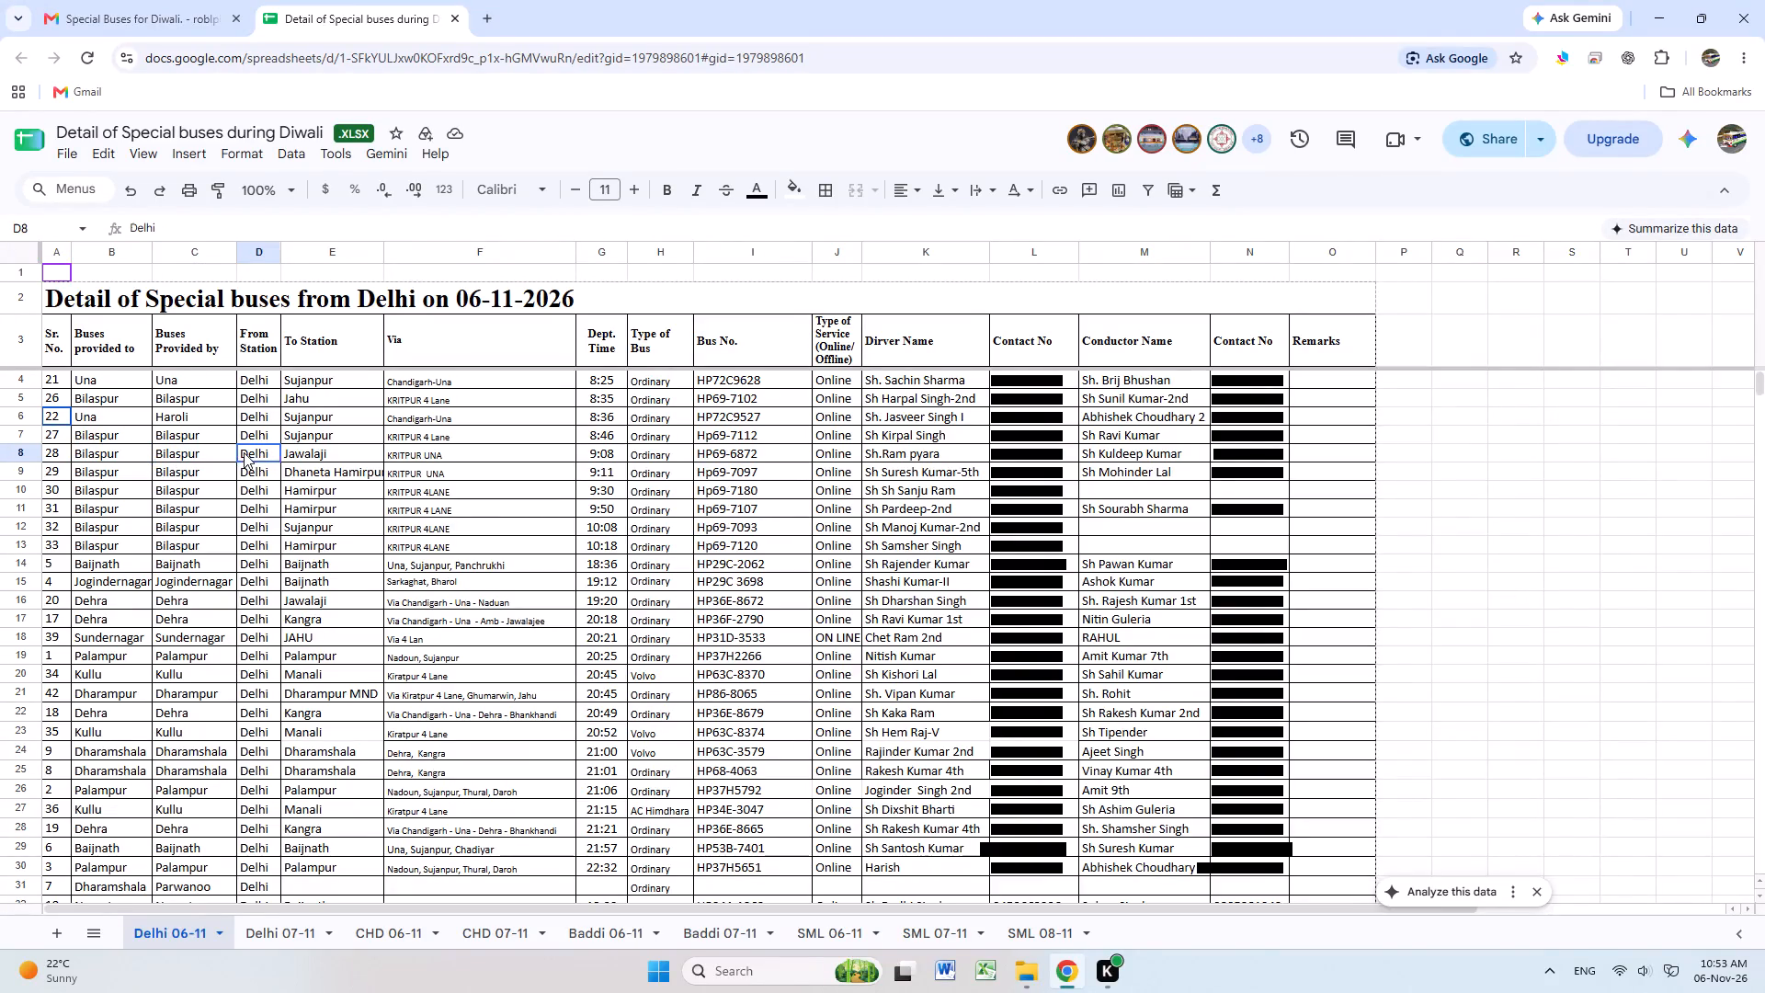
pyautogui.click(329, 452)
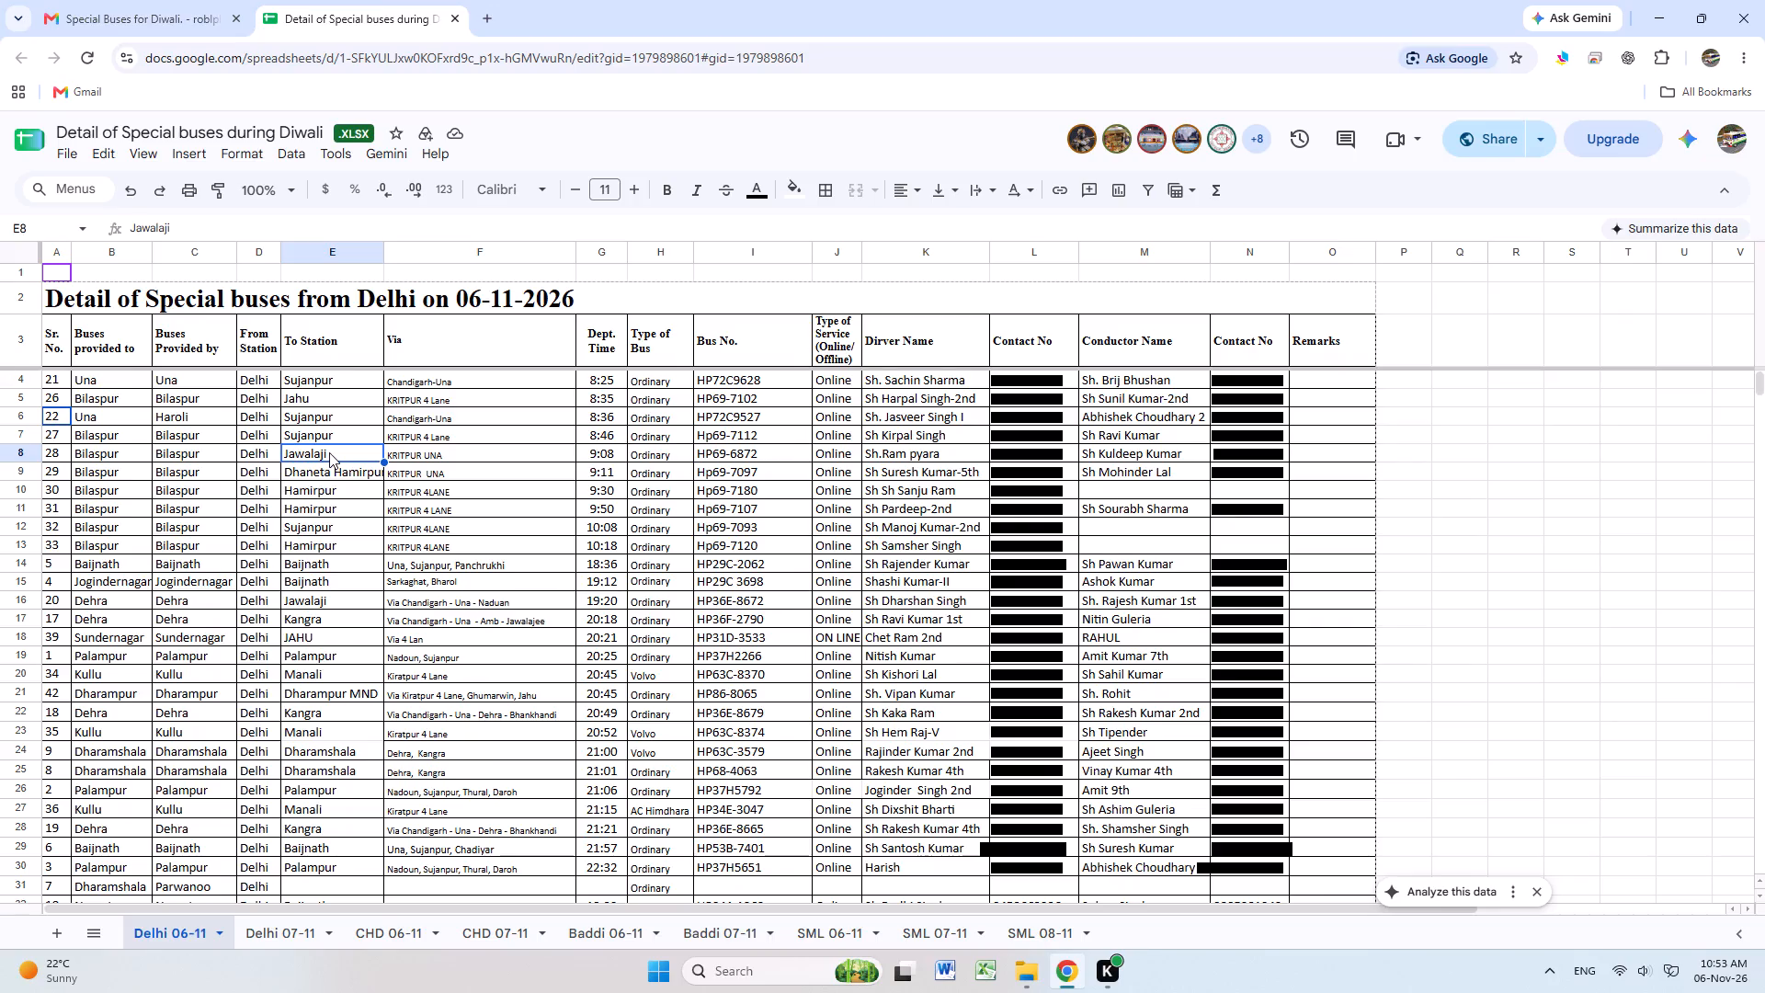
pyautogui.click(437, 457)
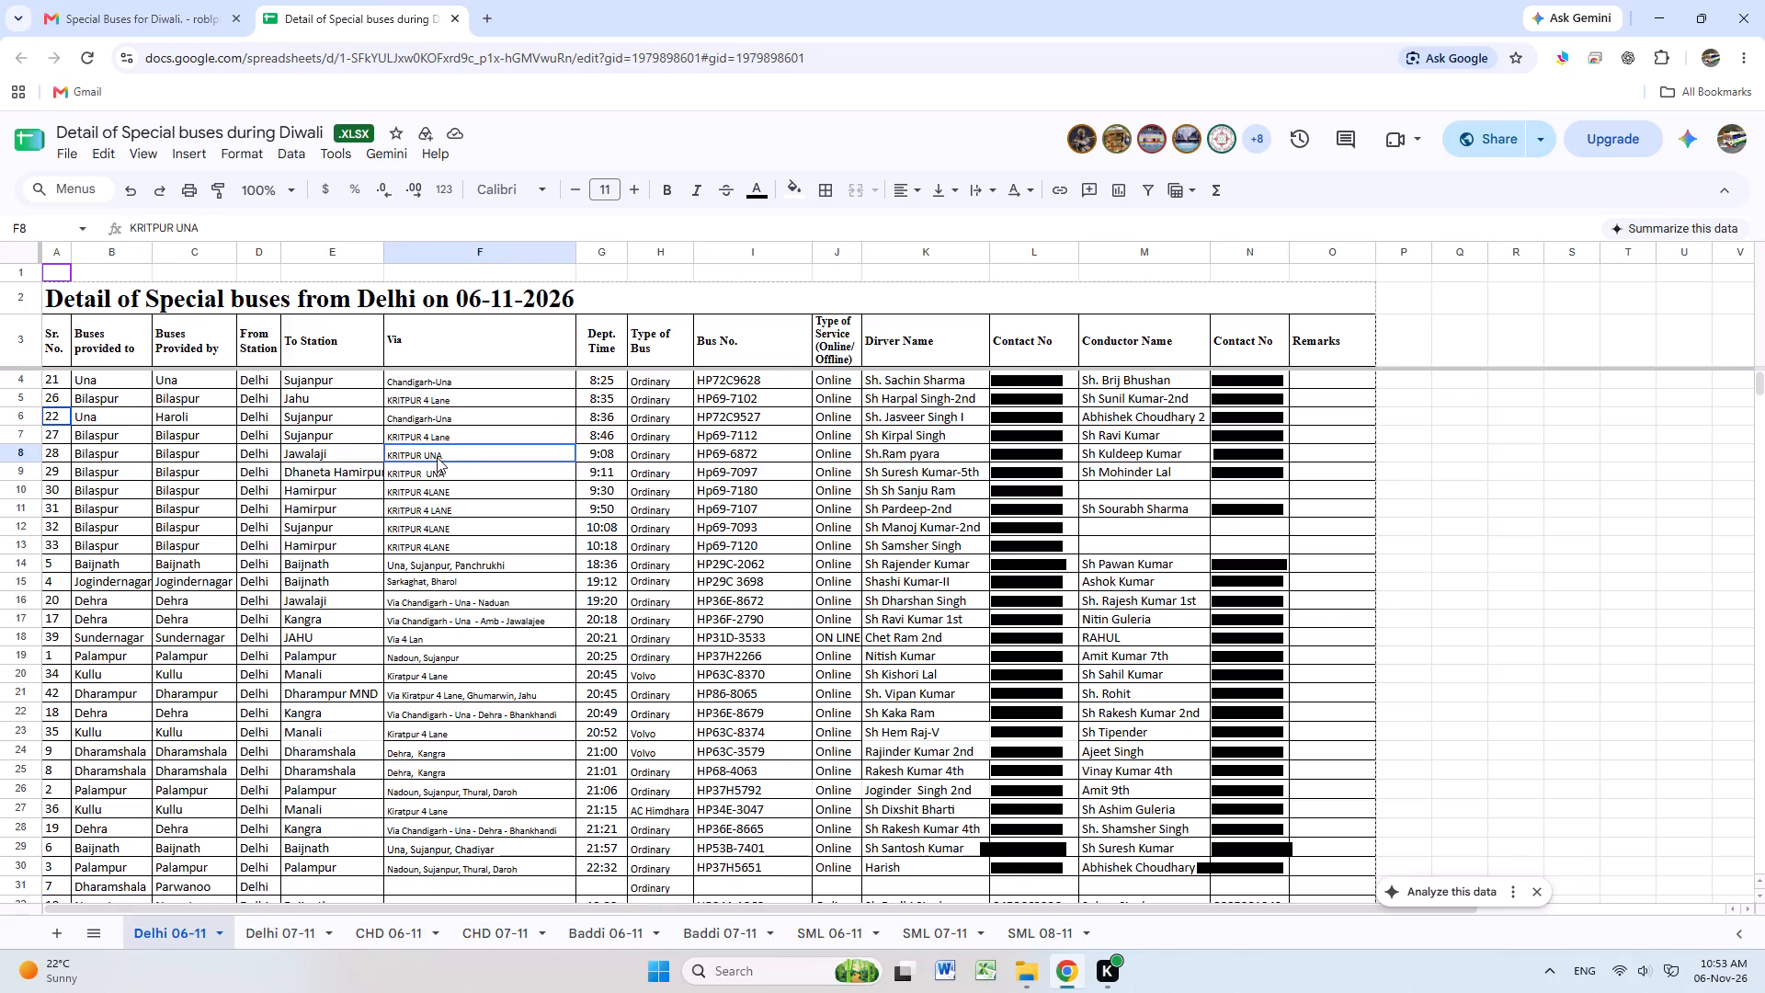
pyautogui.doubleClick(455, 456)
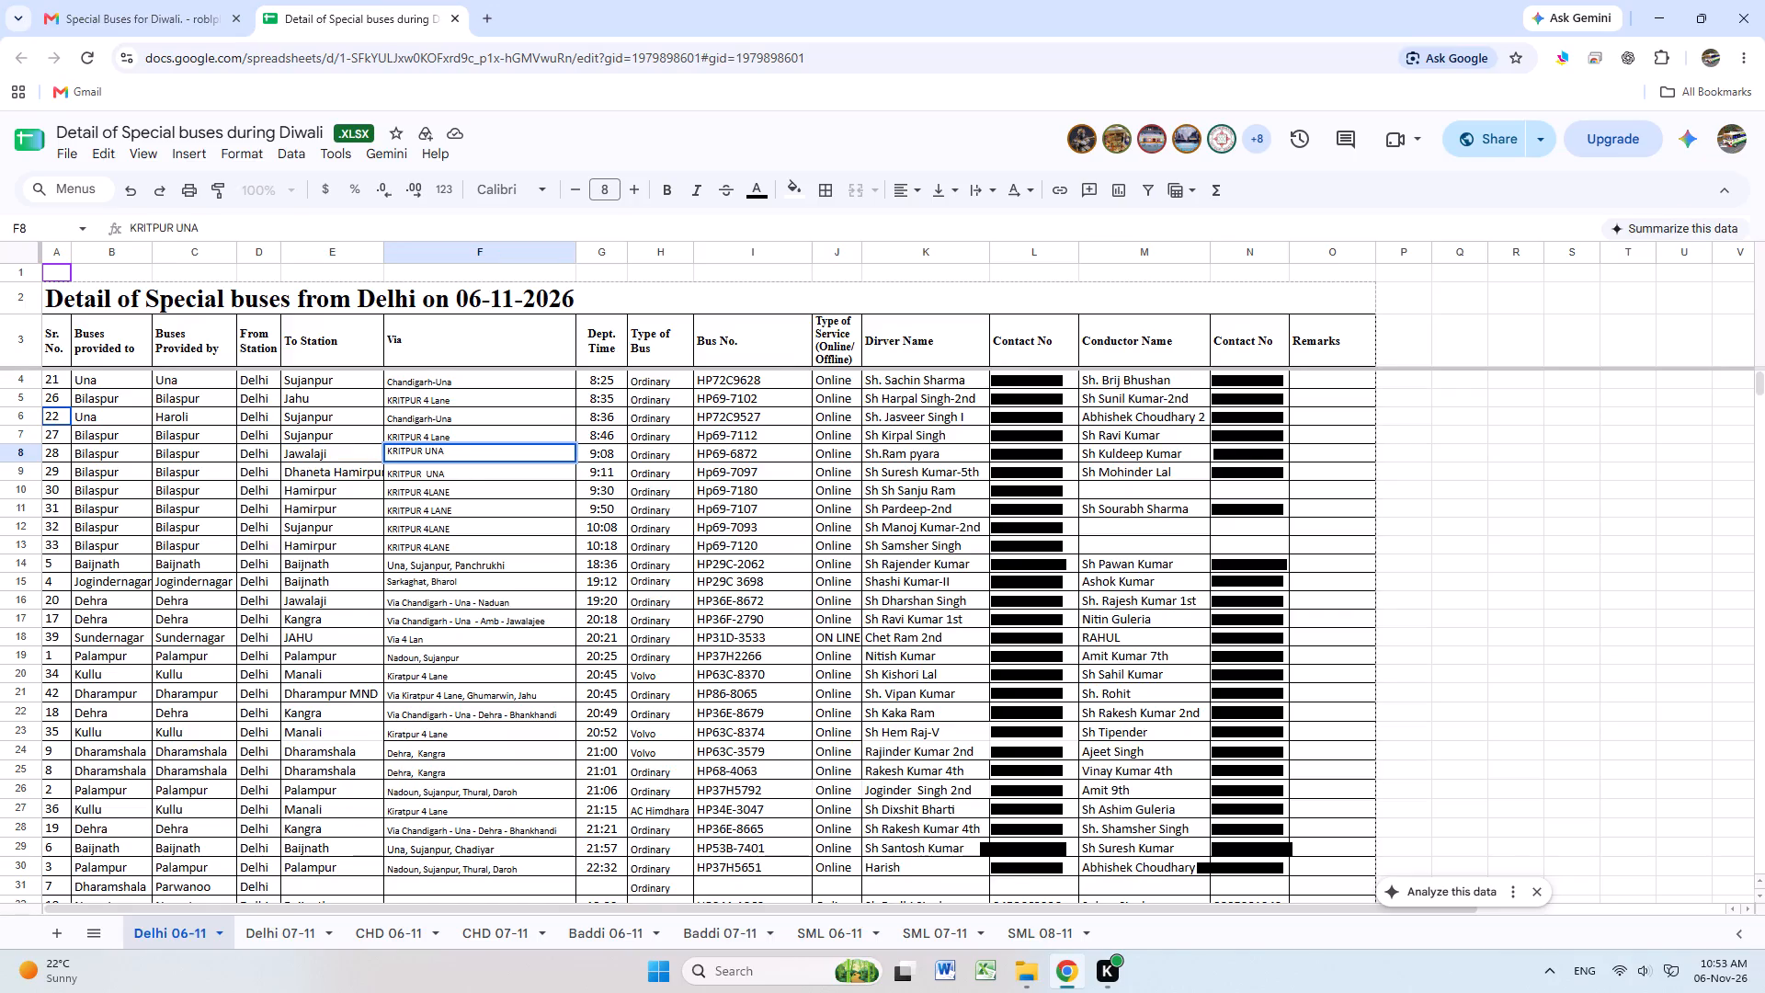
pyautogui.moveTo(423, 451); pyautogui.dragTo(403, 450)
pyautogui.click(482, 450)
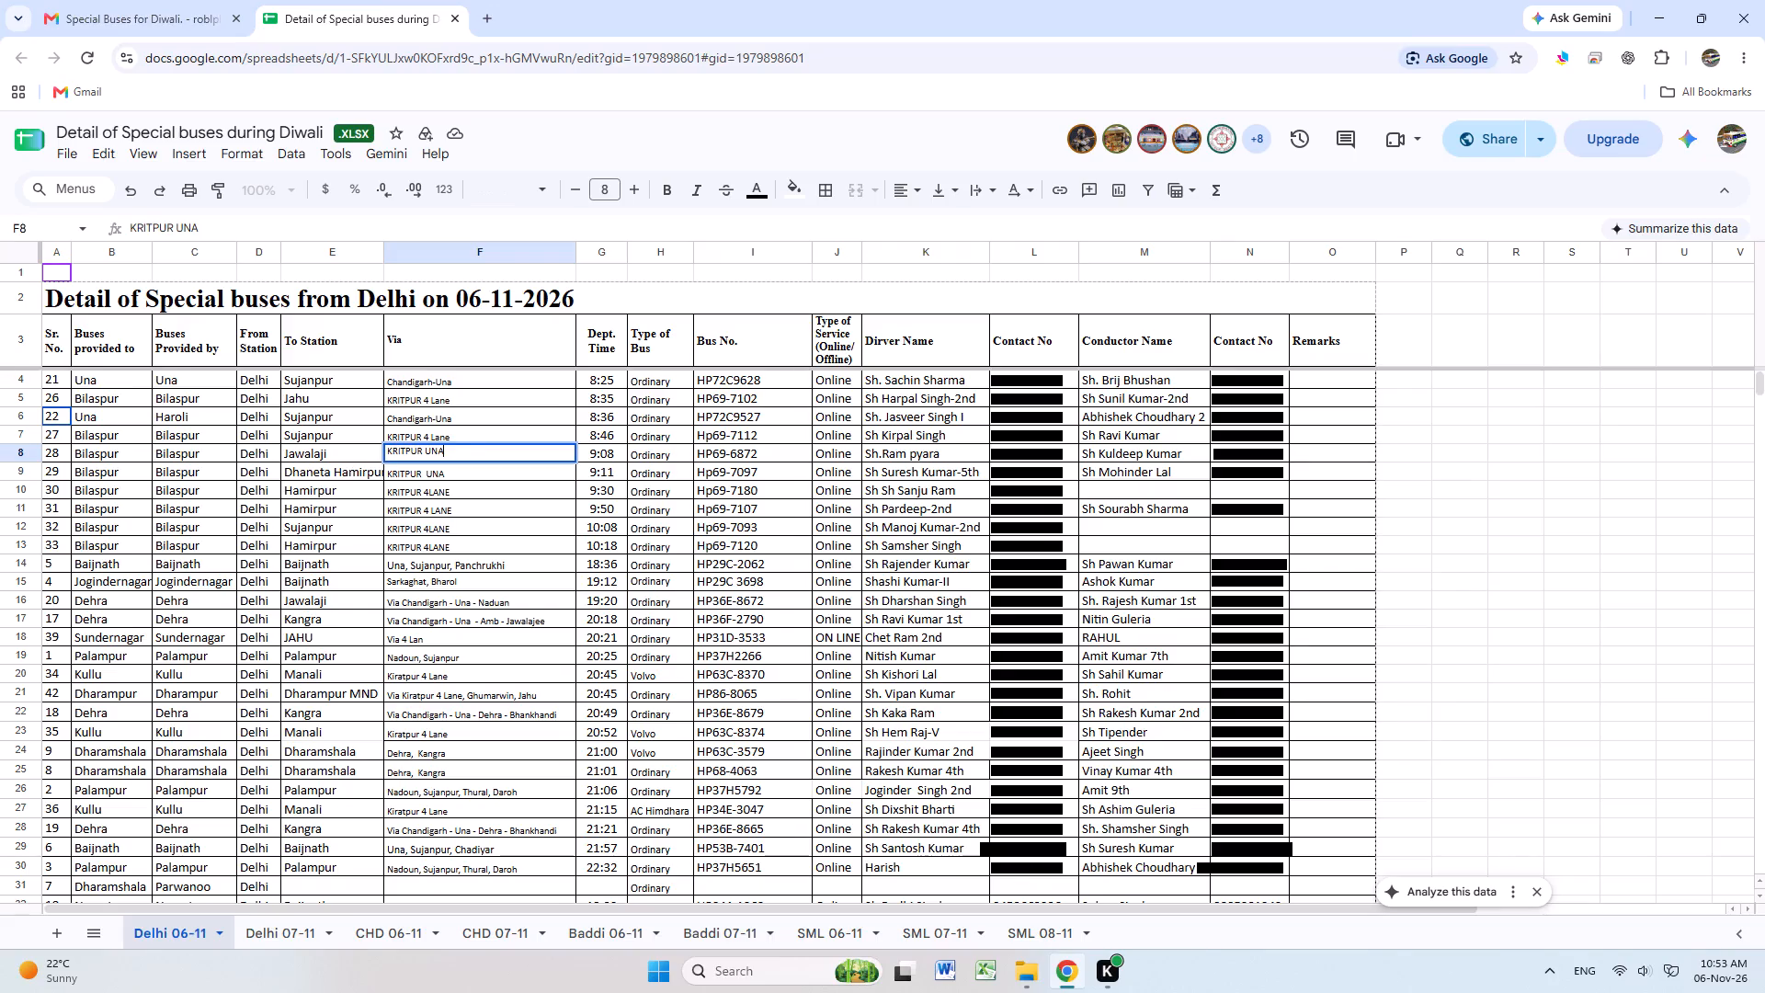
pyautogui.press('space')
pyautogui.write('Amb')
pyautogui.click(609, 451)
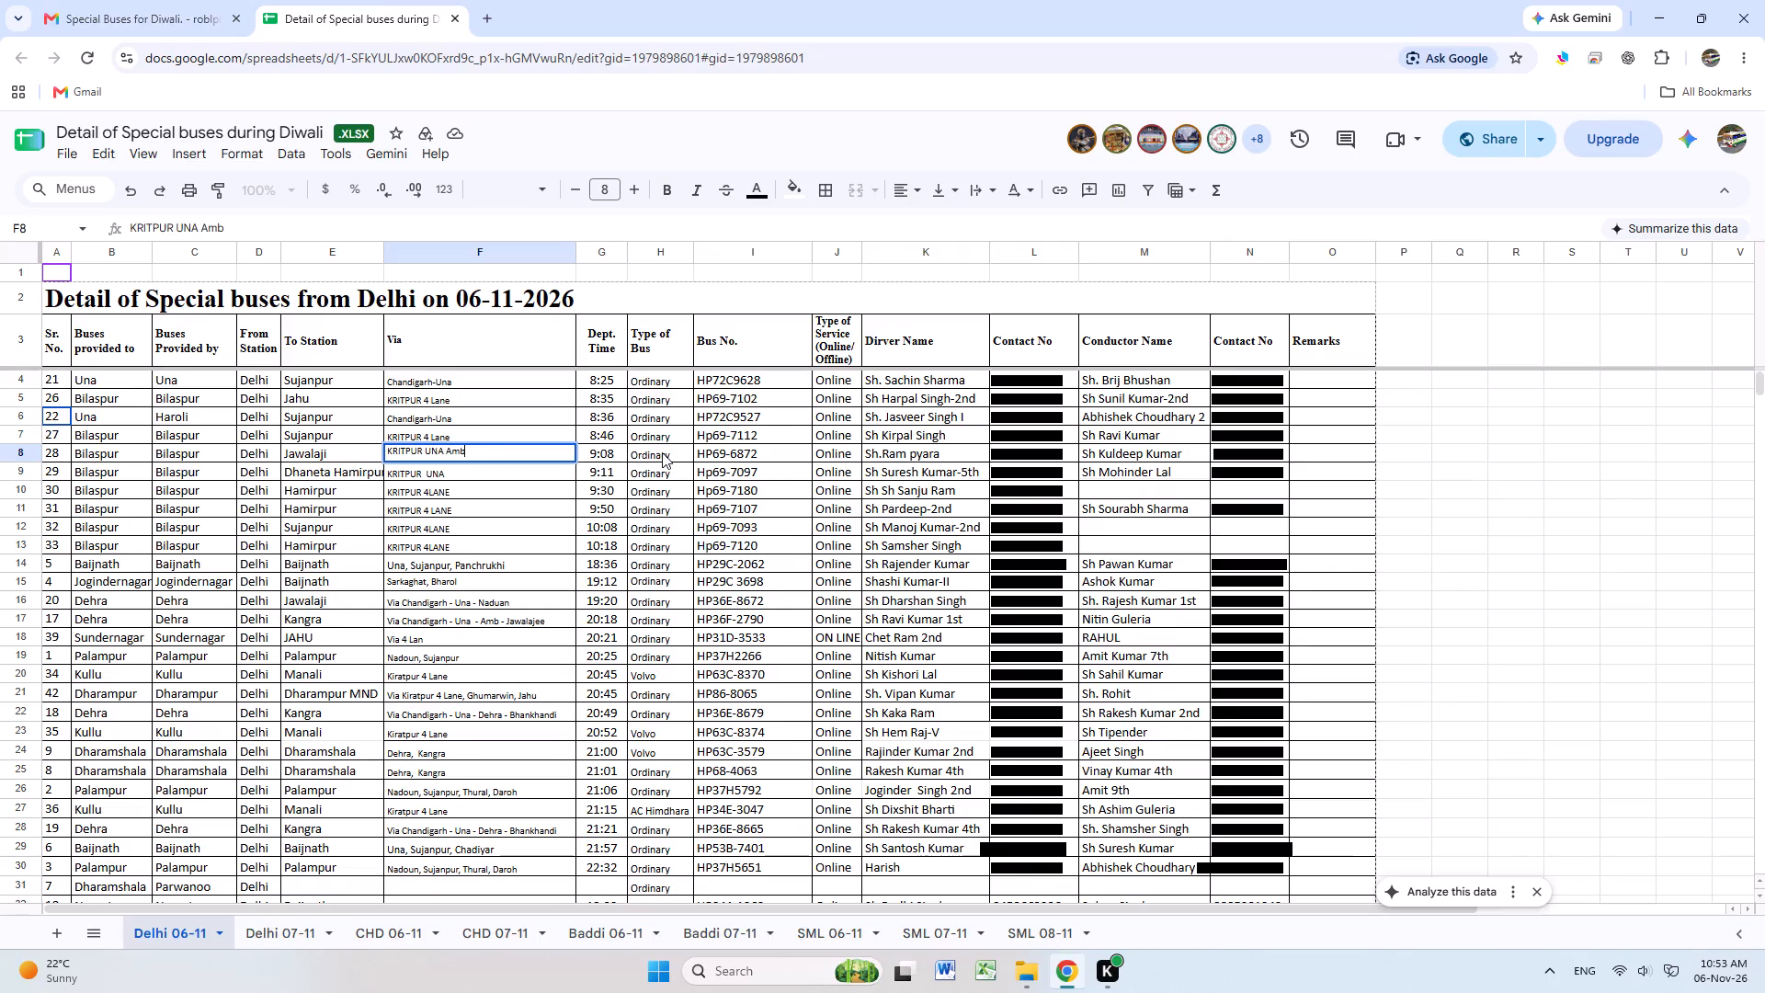
pyautogui.click(666, 452)
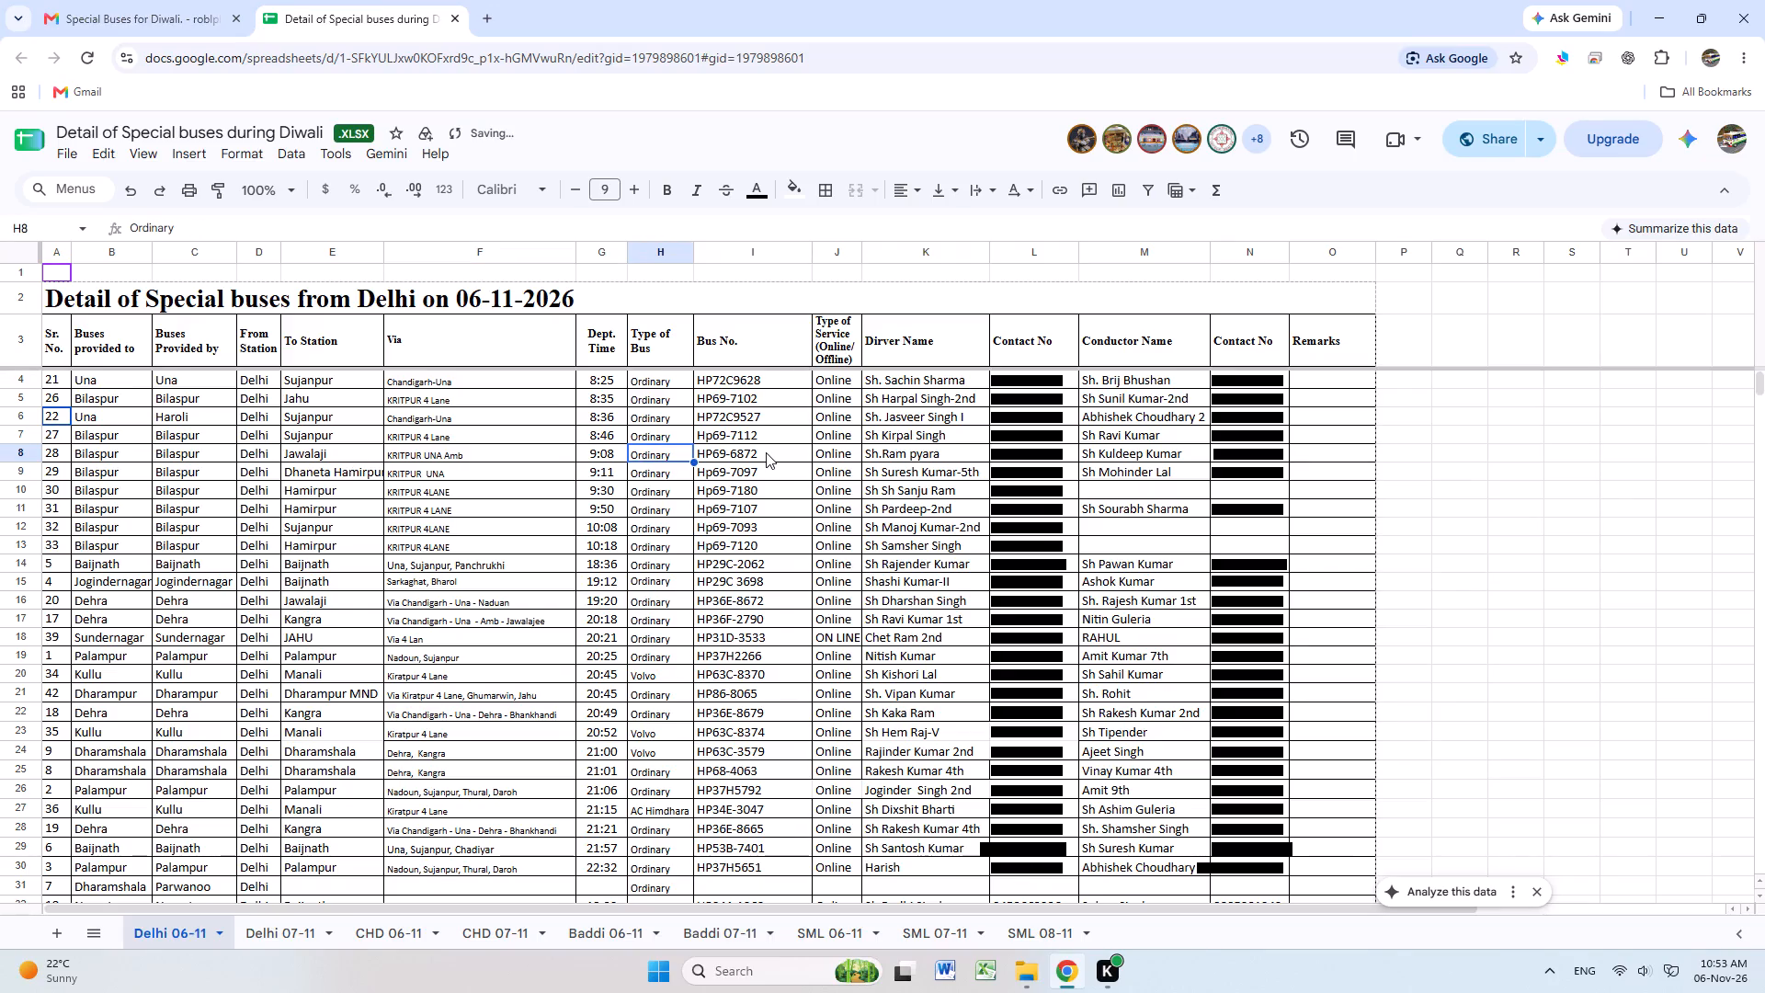
pyautogui.click(766, 452)
pyautogui.click(960, 452)
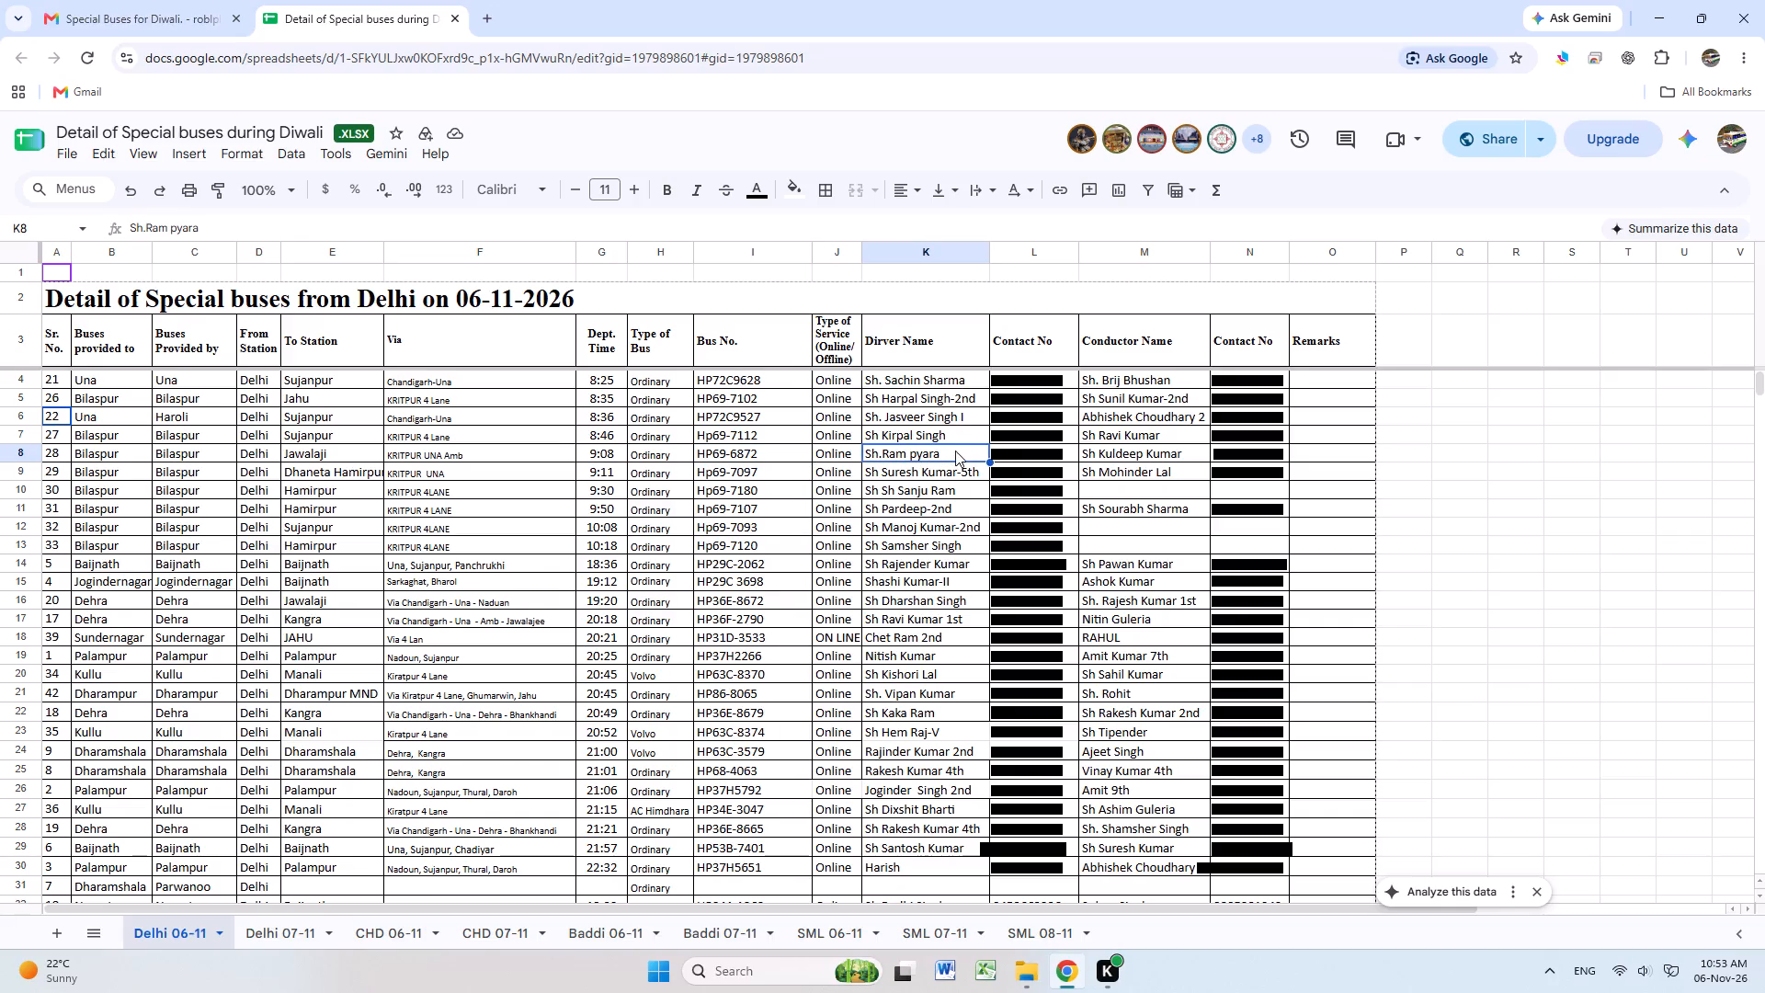
pyautogui.click(1187, 455)
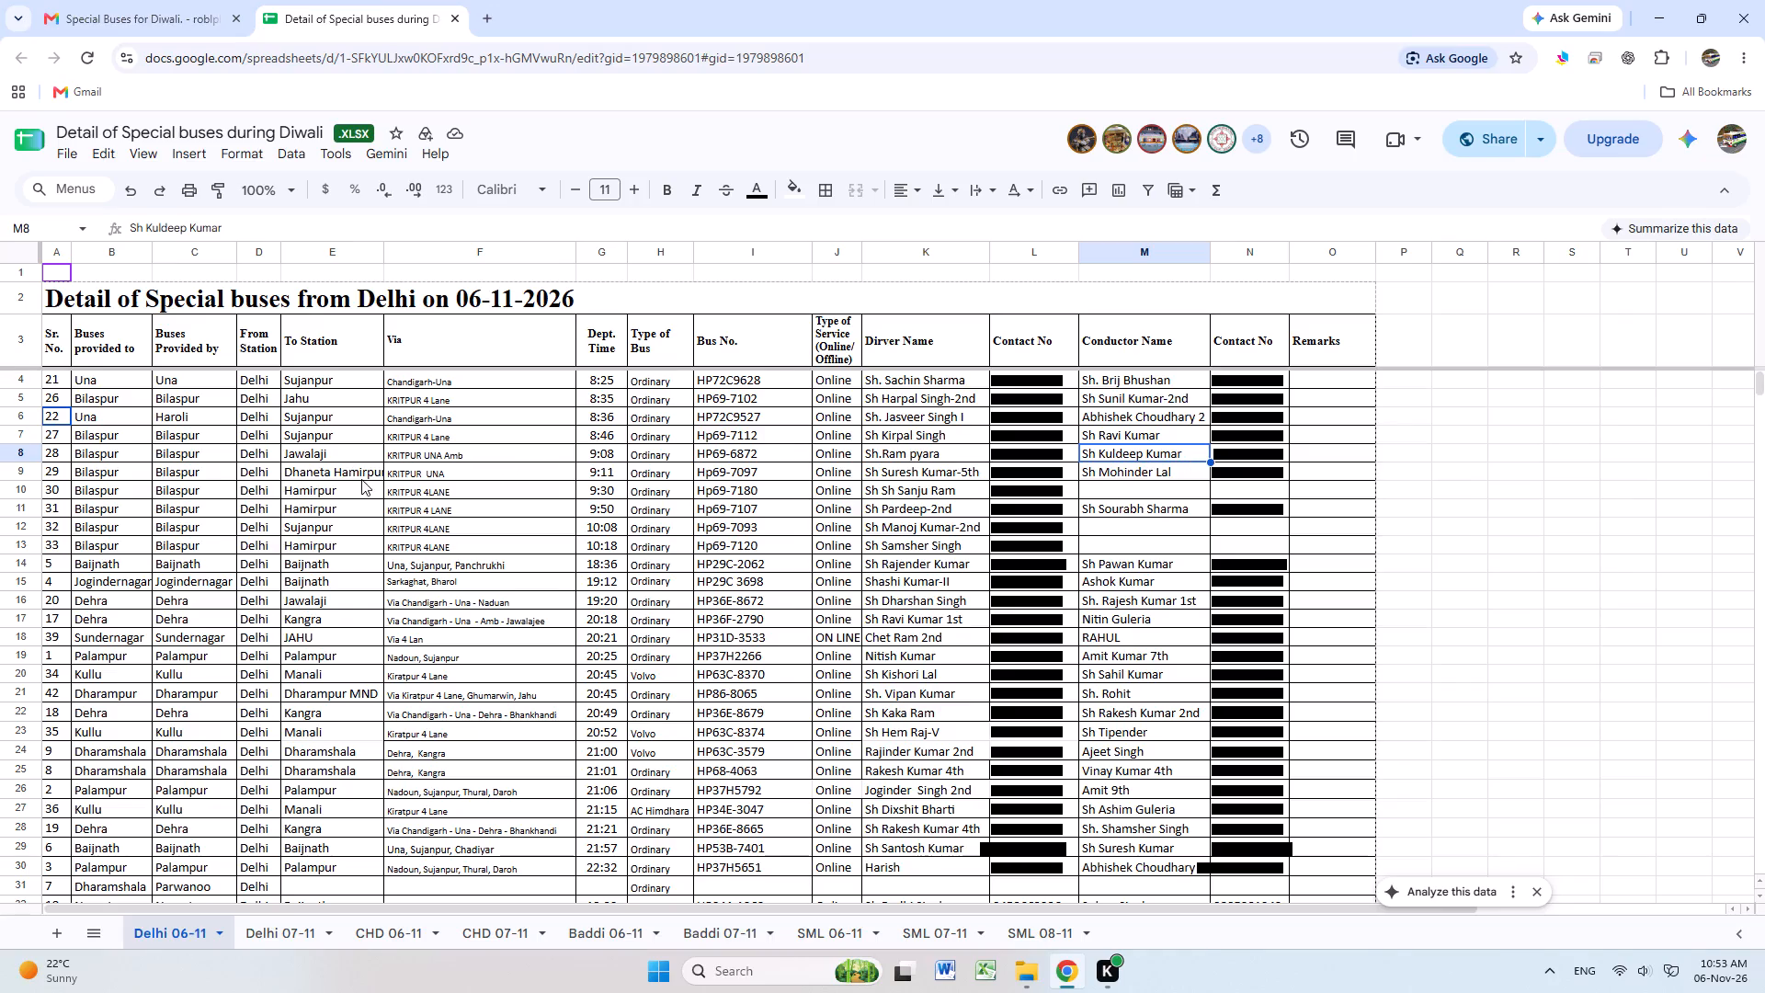
# Widen the To Station column slightly so that "Dhaneta Hamirpur" in row 9 fits inside its cell.
pyautogui.keyDown('ctrl'); pyautogui.scroll(2, 569, 560); pyautogui.keyUp('ctrl')
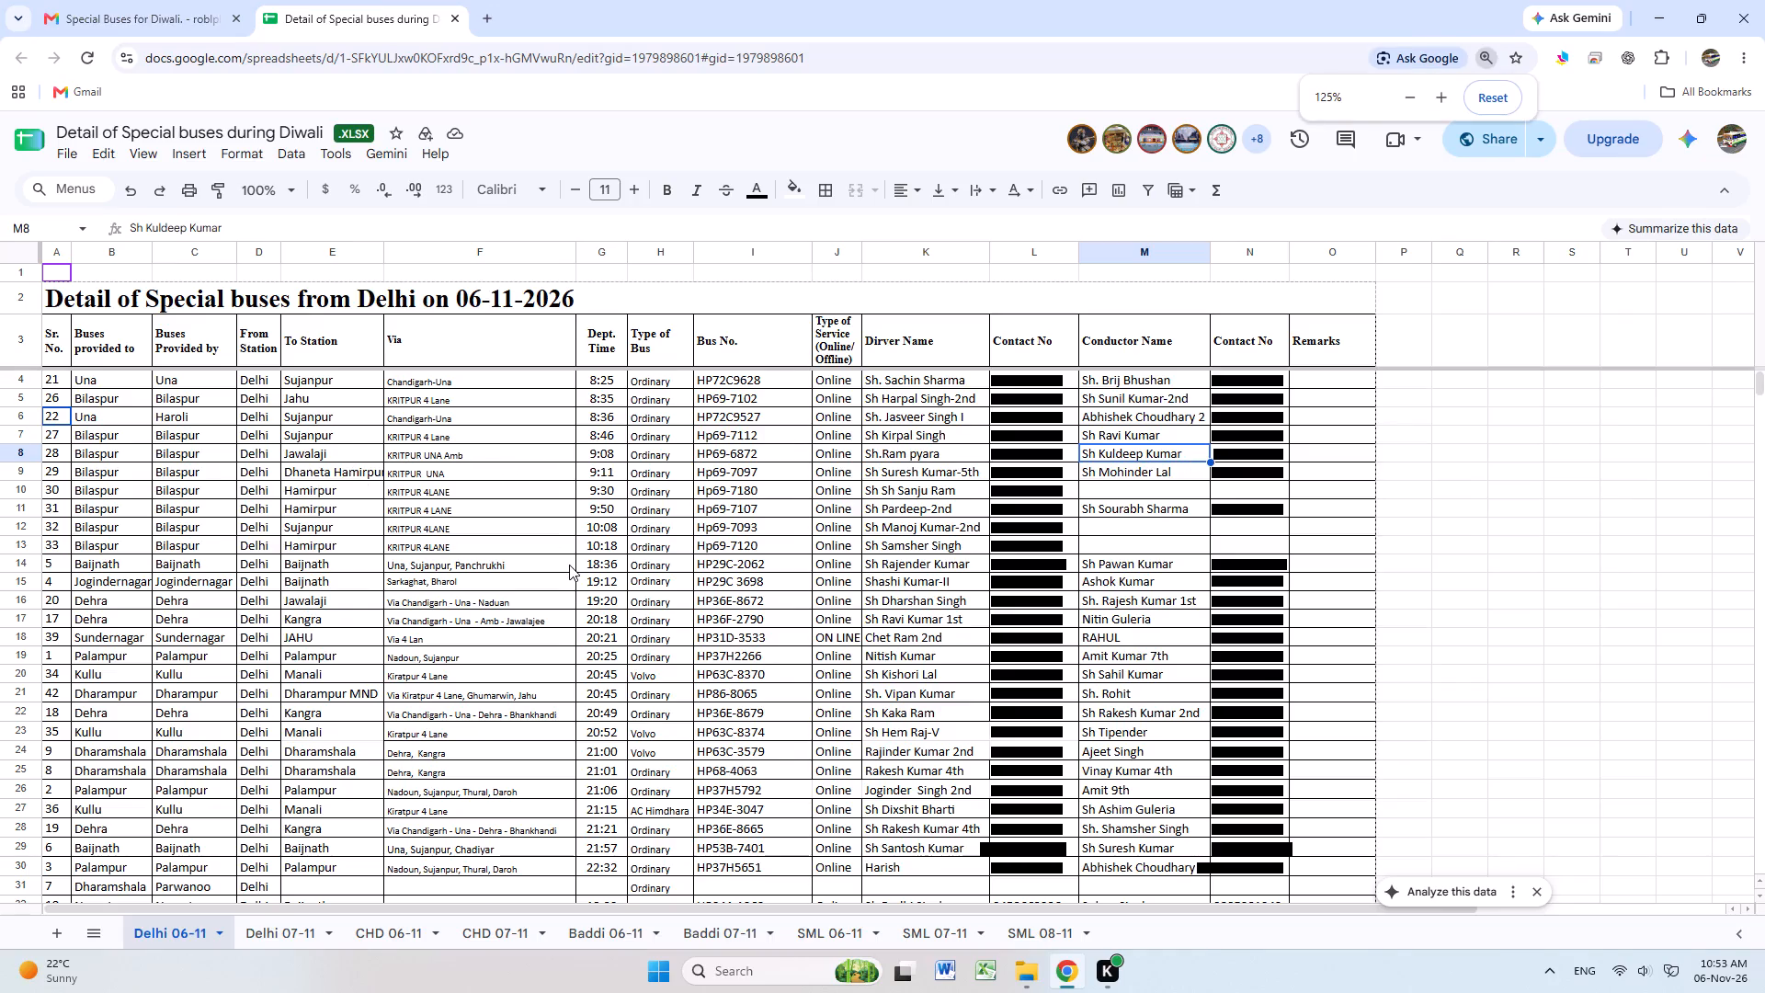
pyautogui.keyDown('ctrl'); pyautogui.scroll(2, 563, 599); pyautogui.keyUp('ctrl')
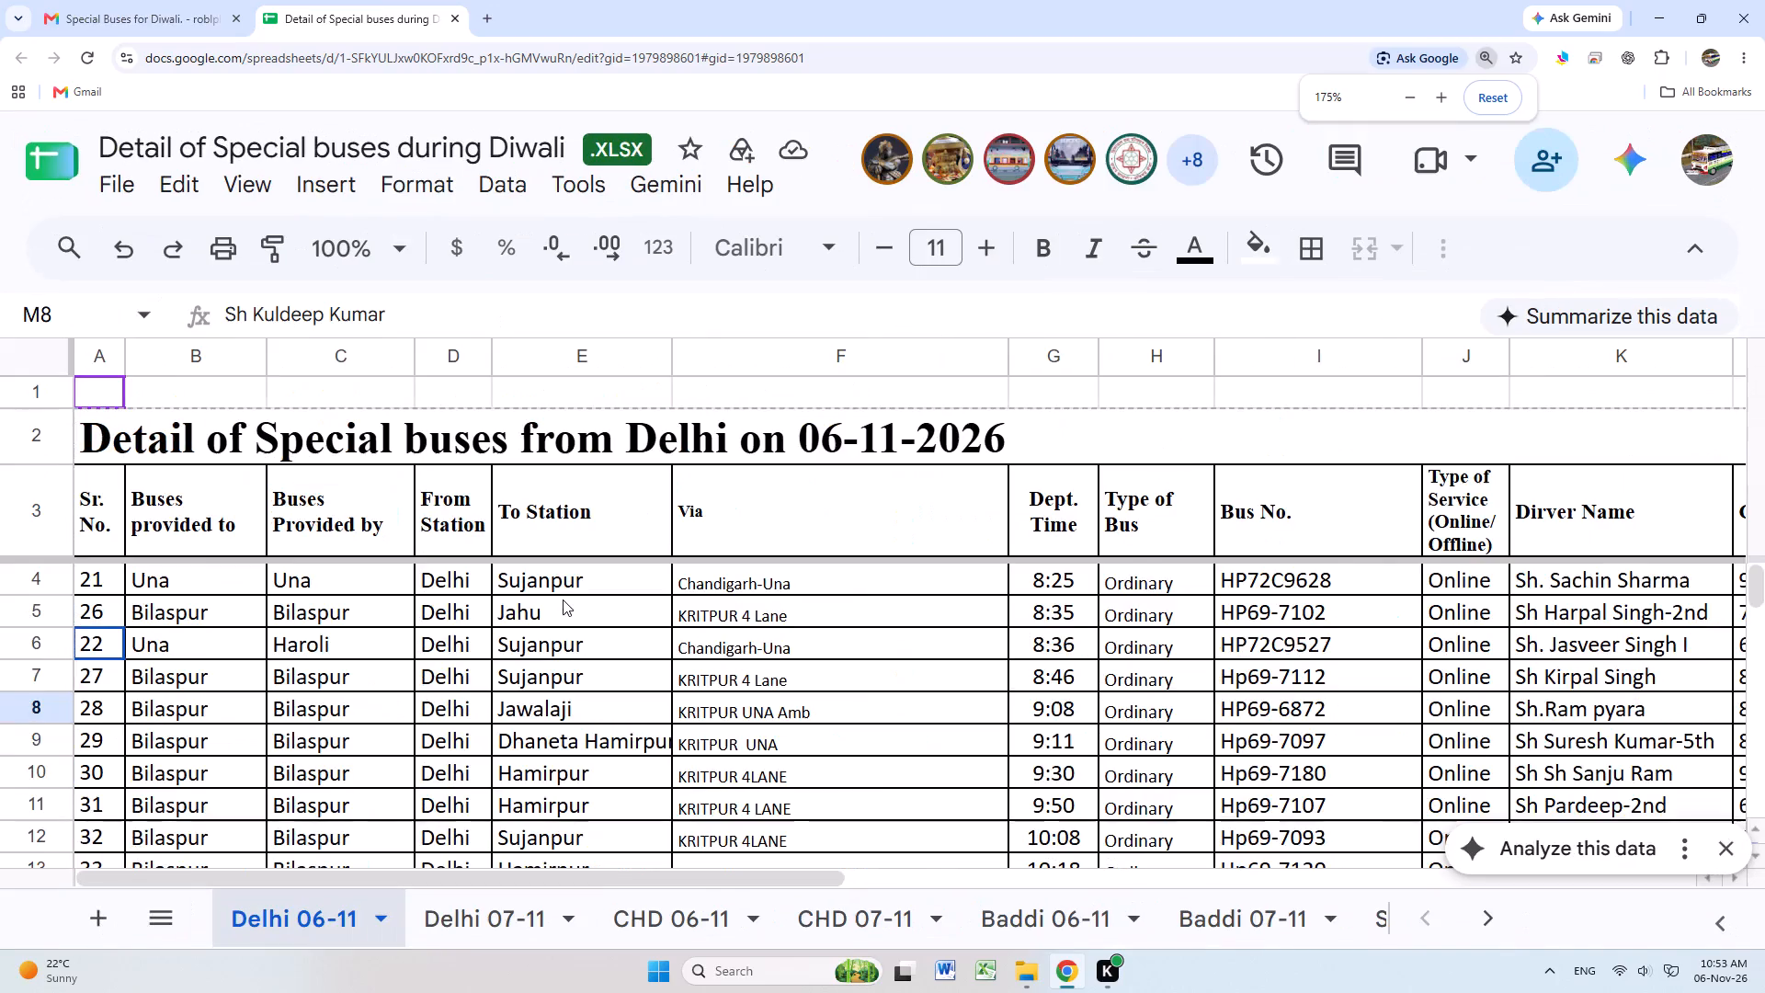
pyautogui.keyDown('ctrl'); pyautogui.scroll(-2, 563, 599); pyautogui.keyUp('ctrl')
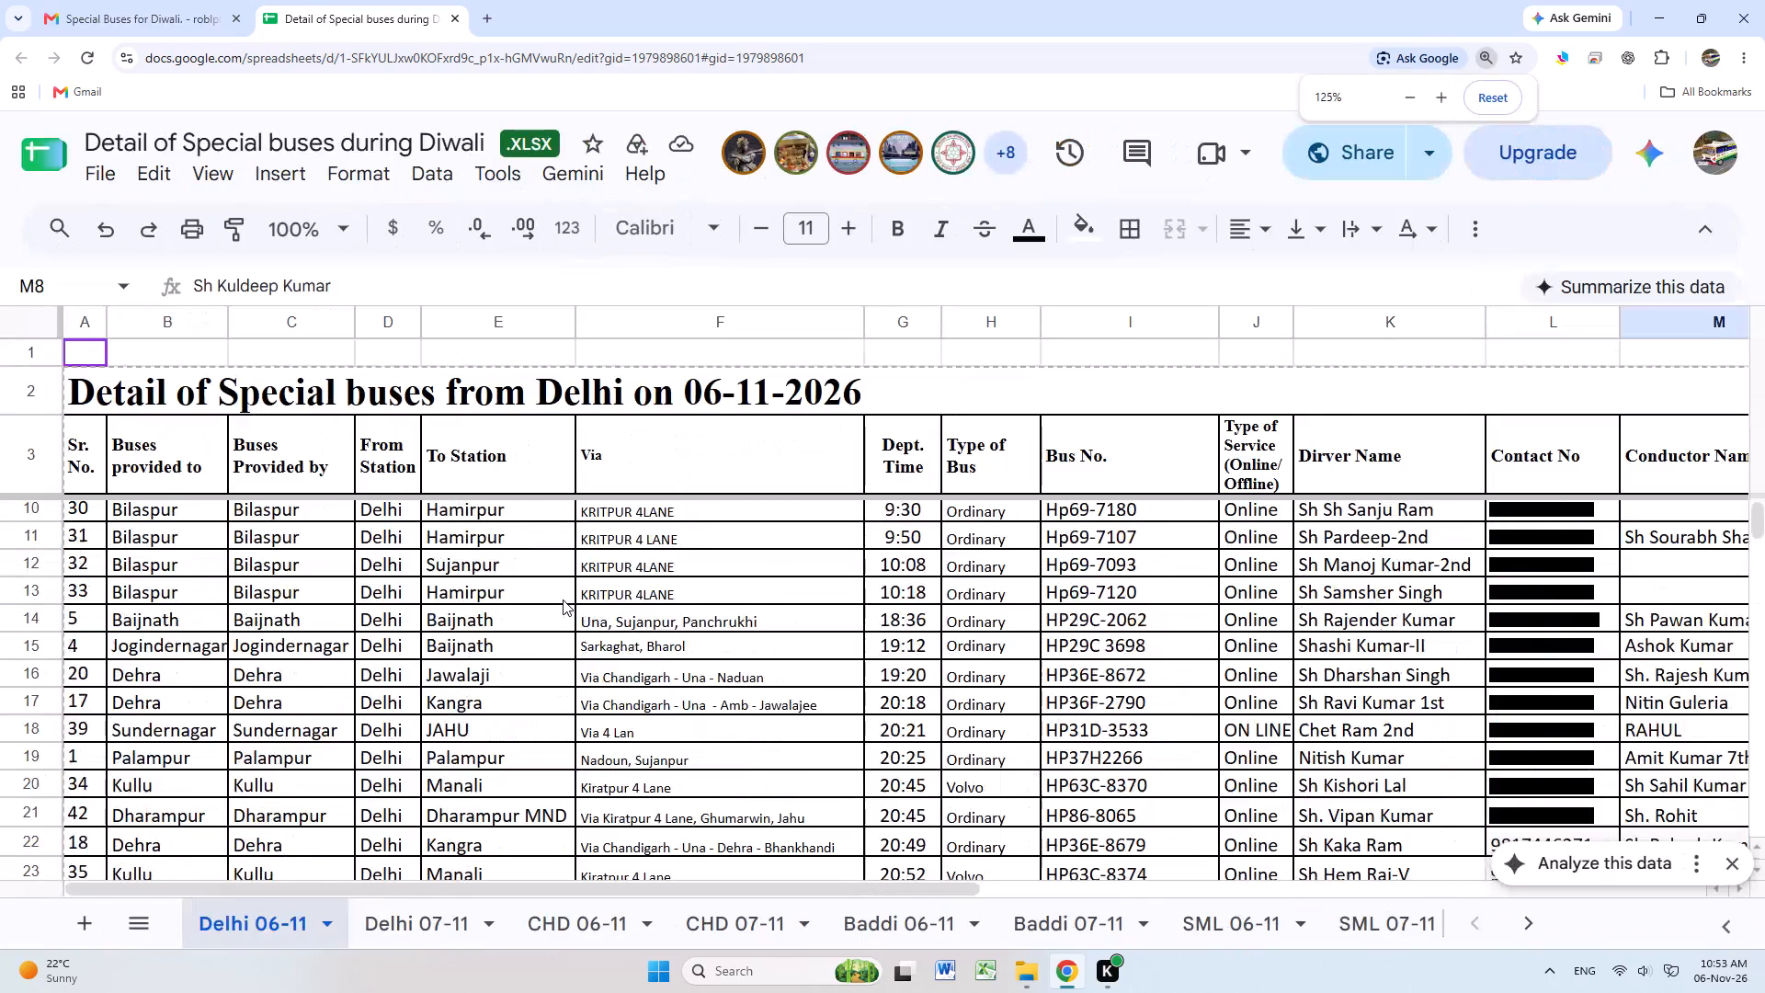
pyautogui.scroll(3, 344, 599)
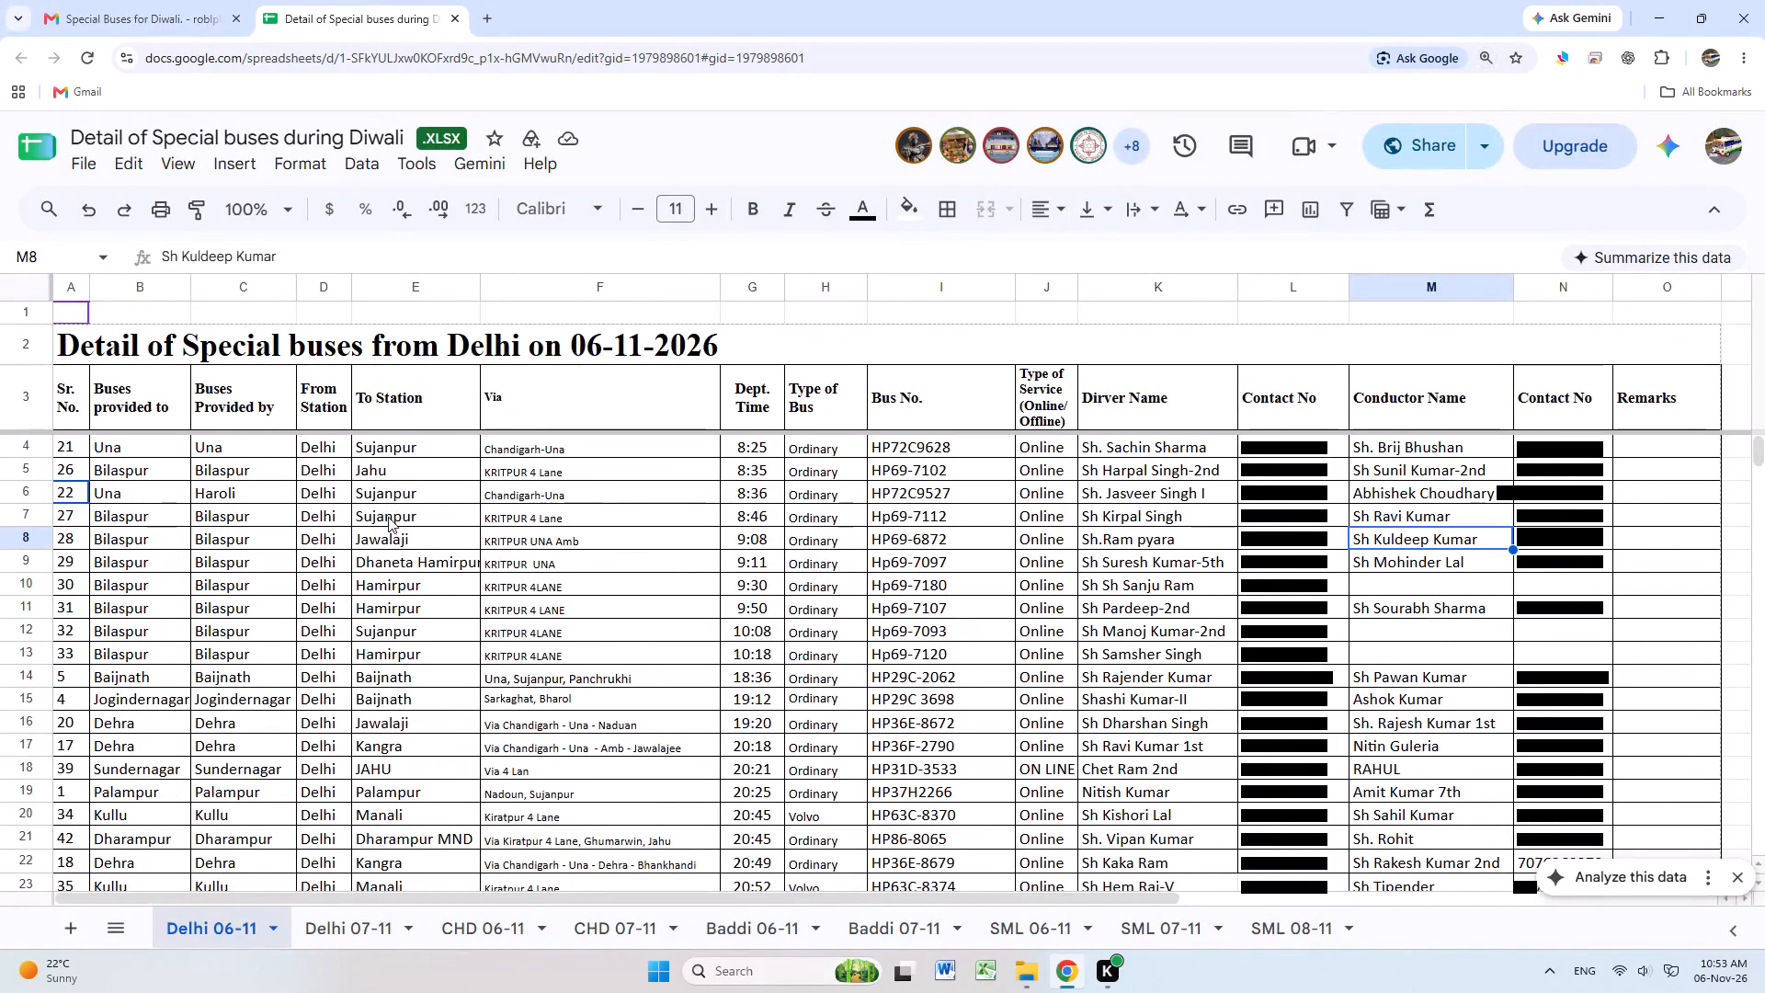
pyautogui.scroll(2, 761, 518)
pyautogui.click(407, 563)
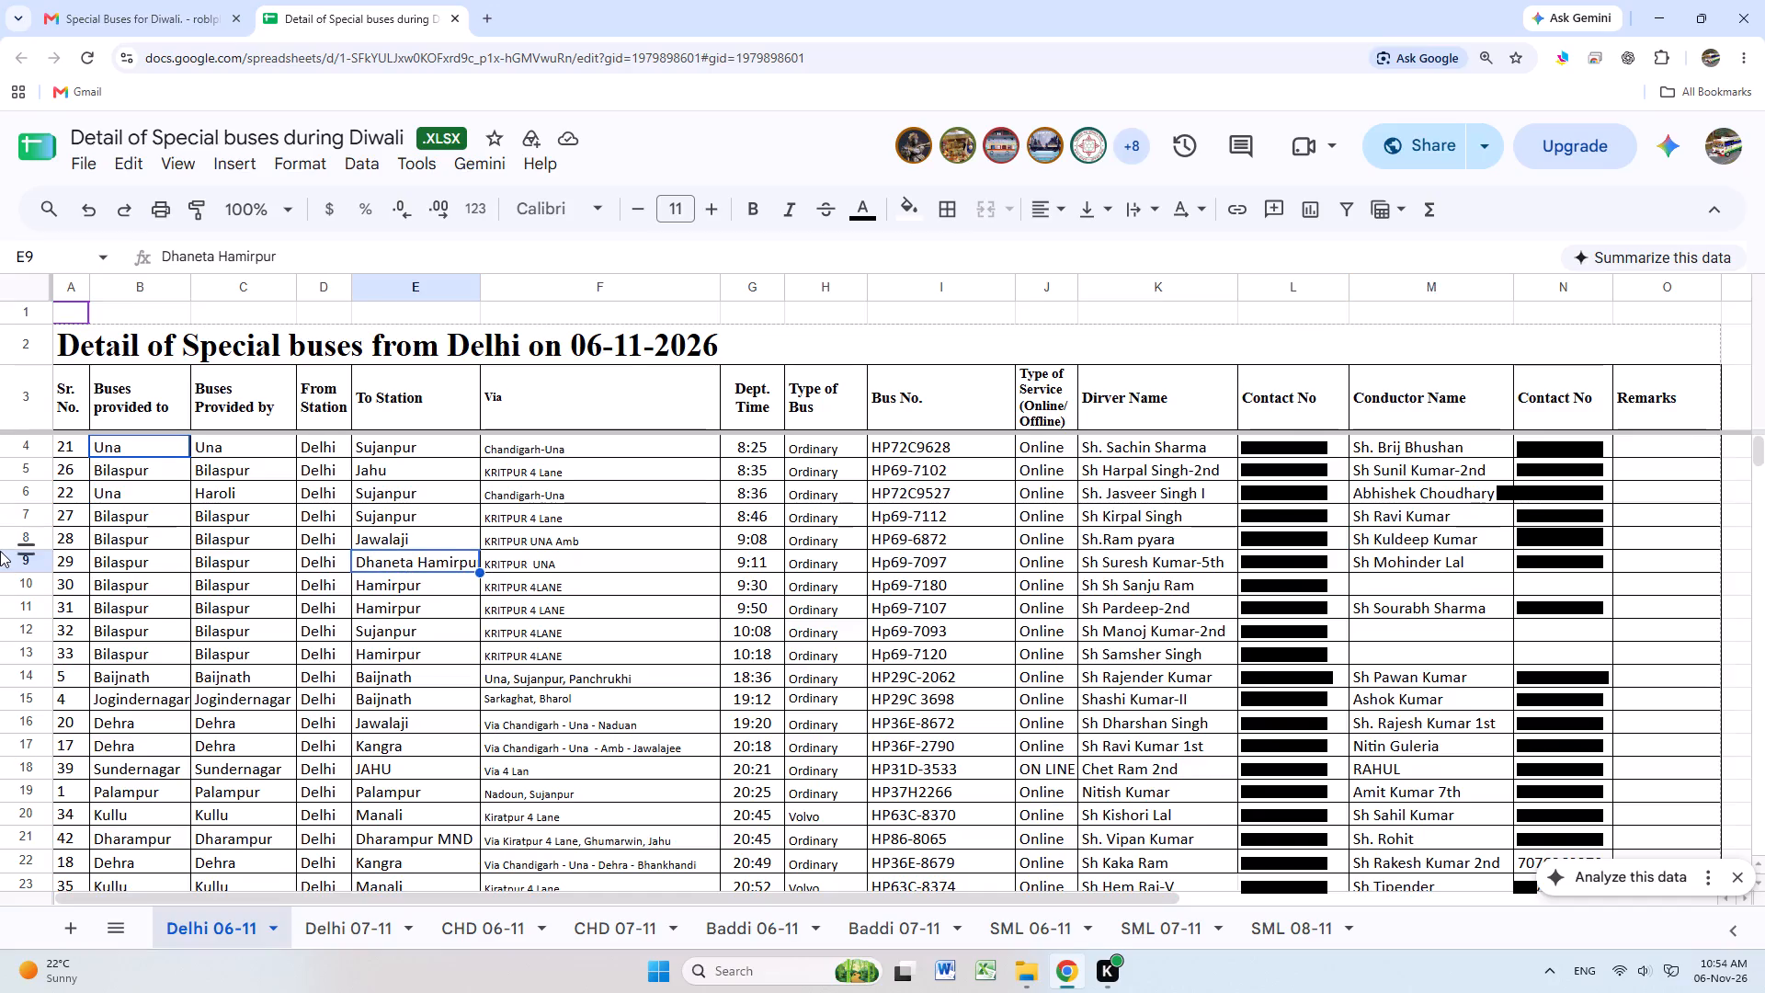
pyautogui.click(2, 559)
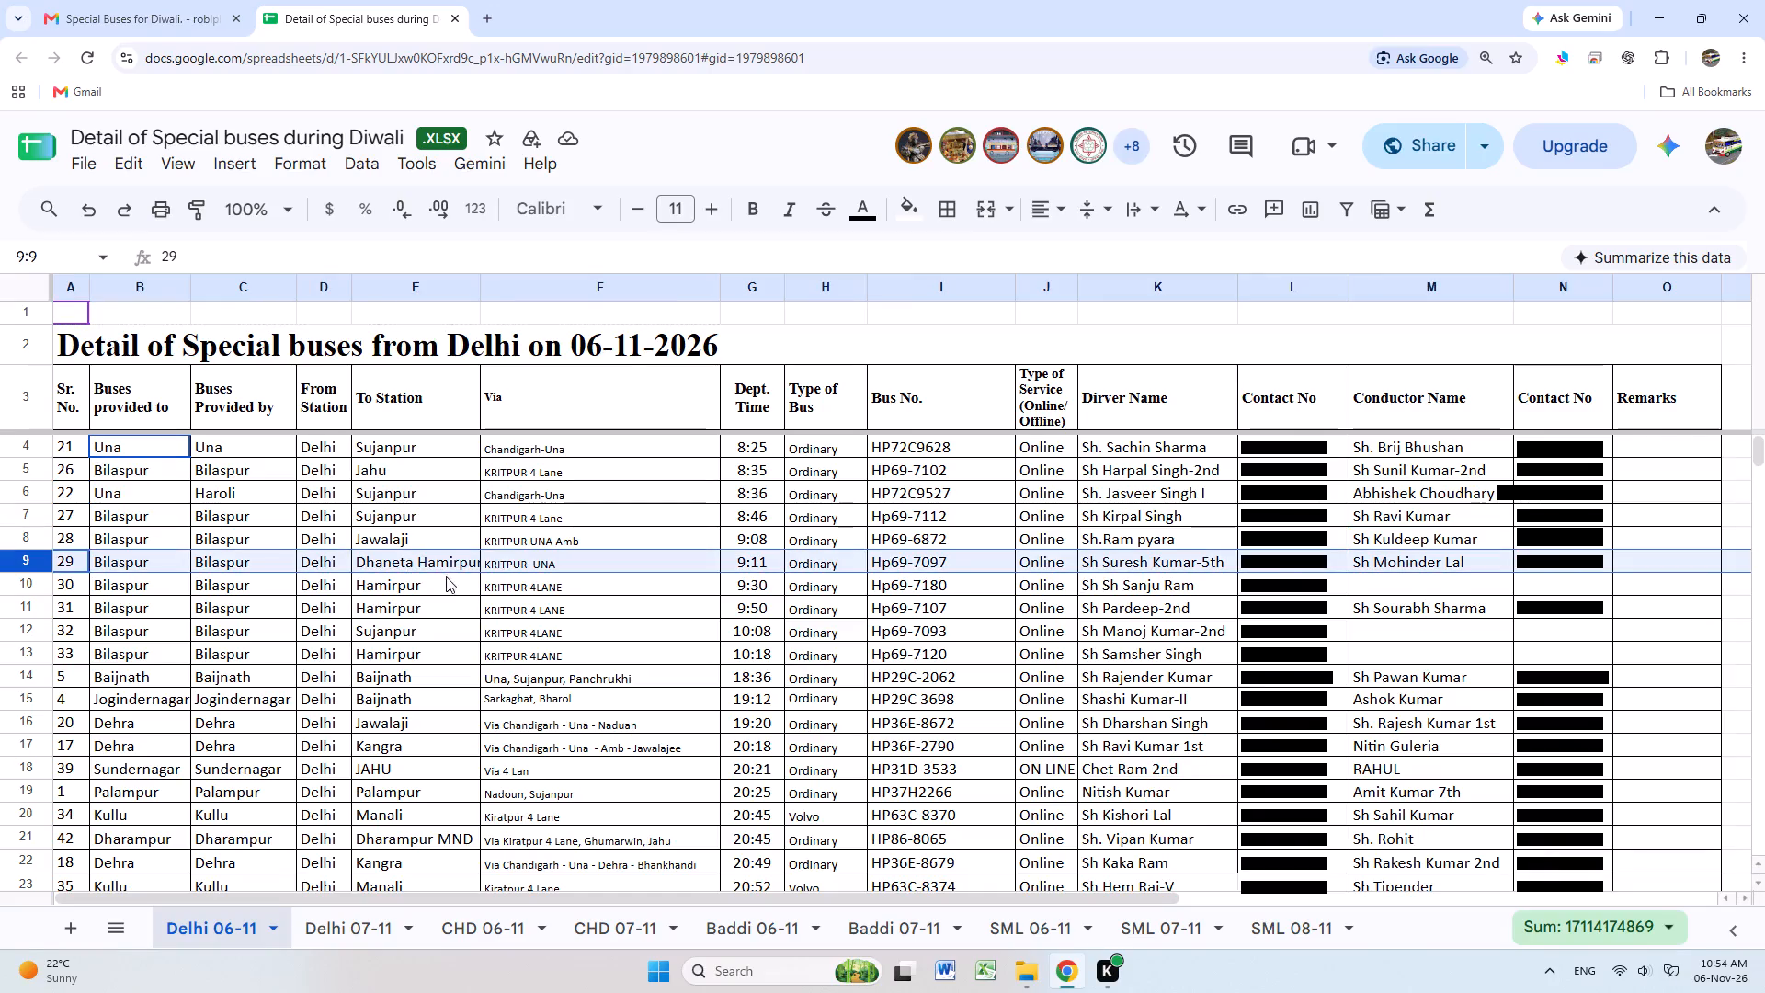
pyautogui.moveTo(482, 290); pyautogui.dragTo(508, 288)
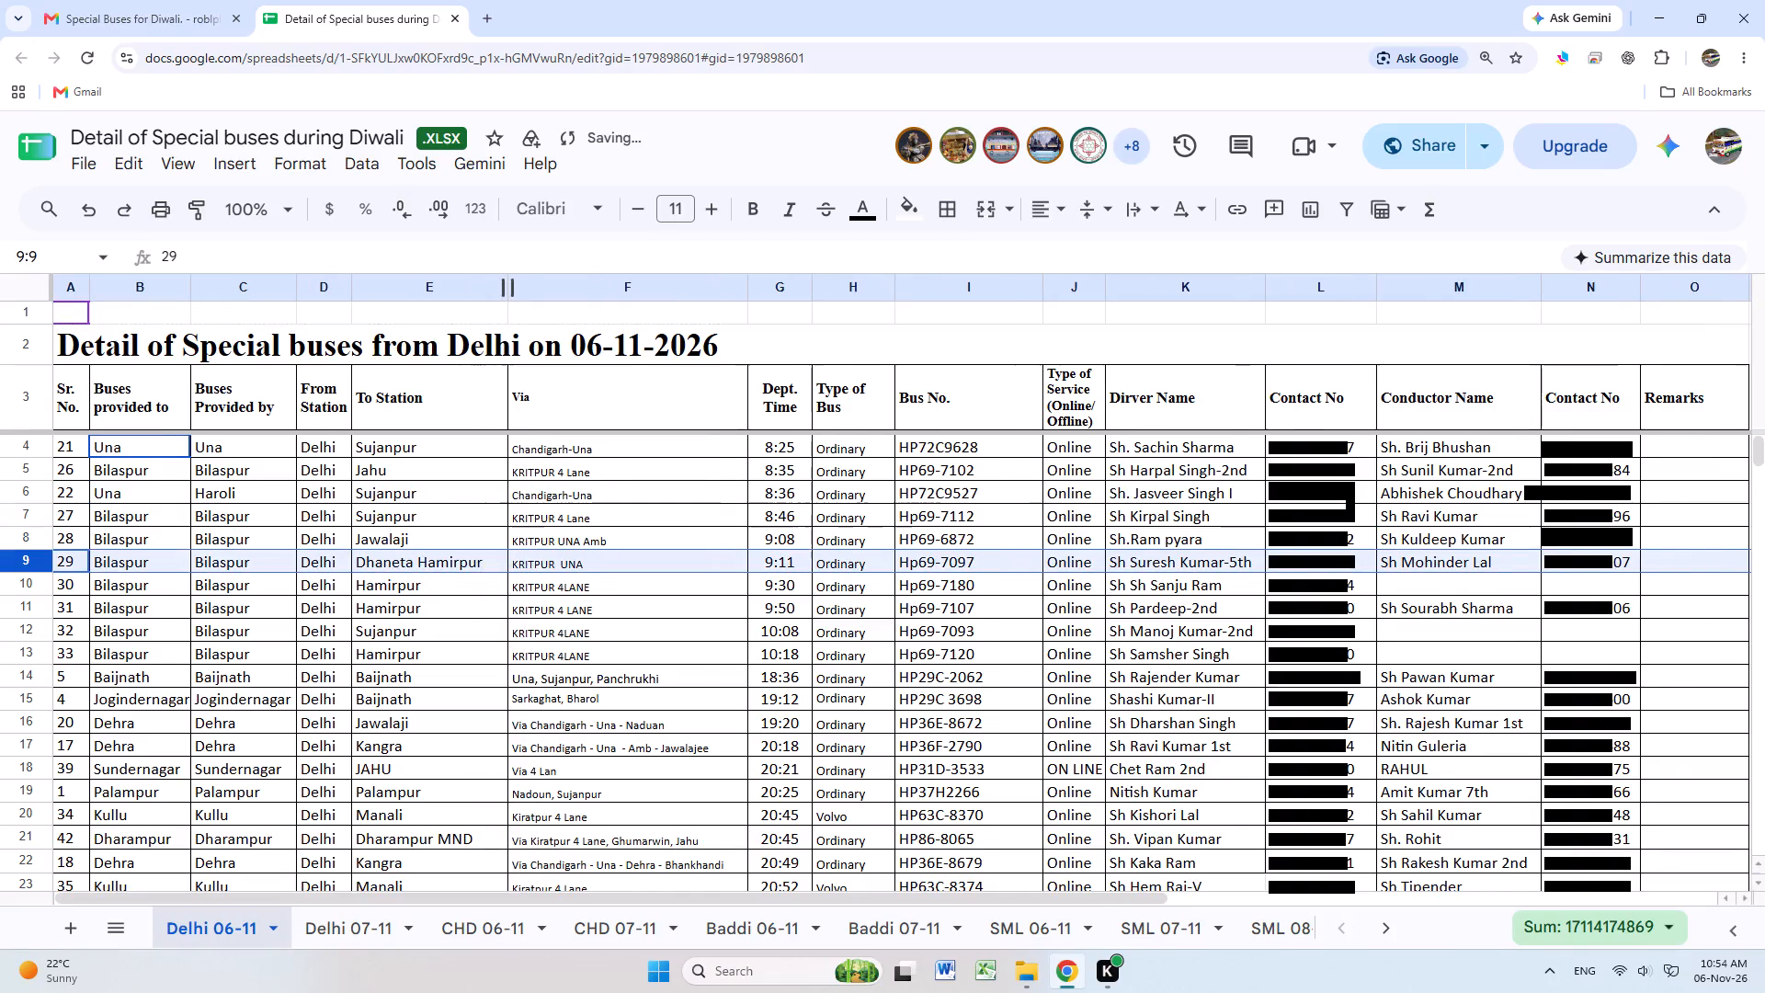
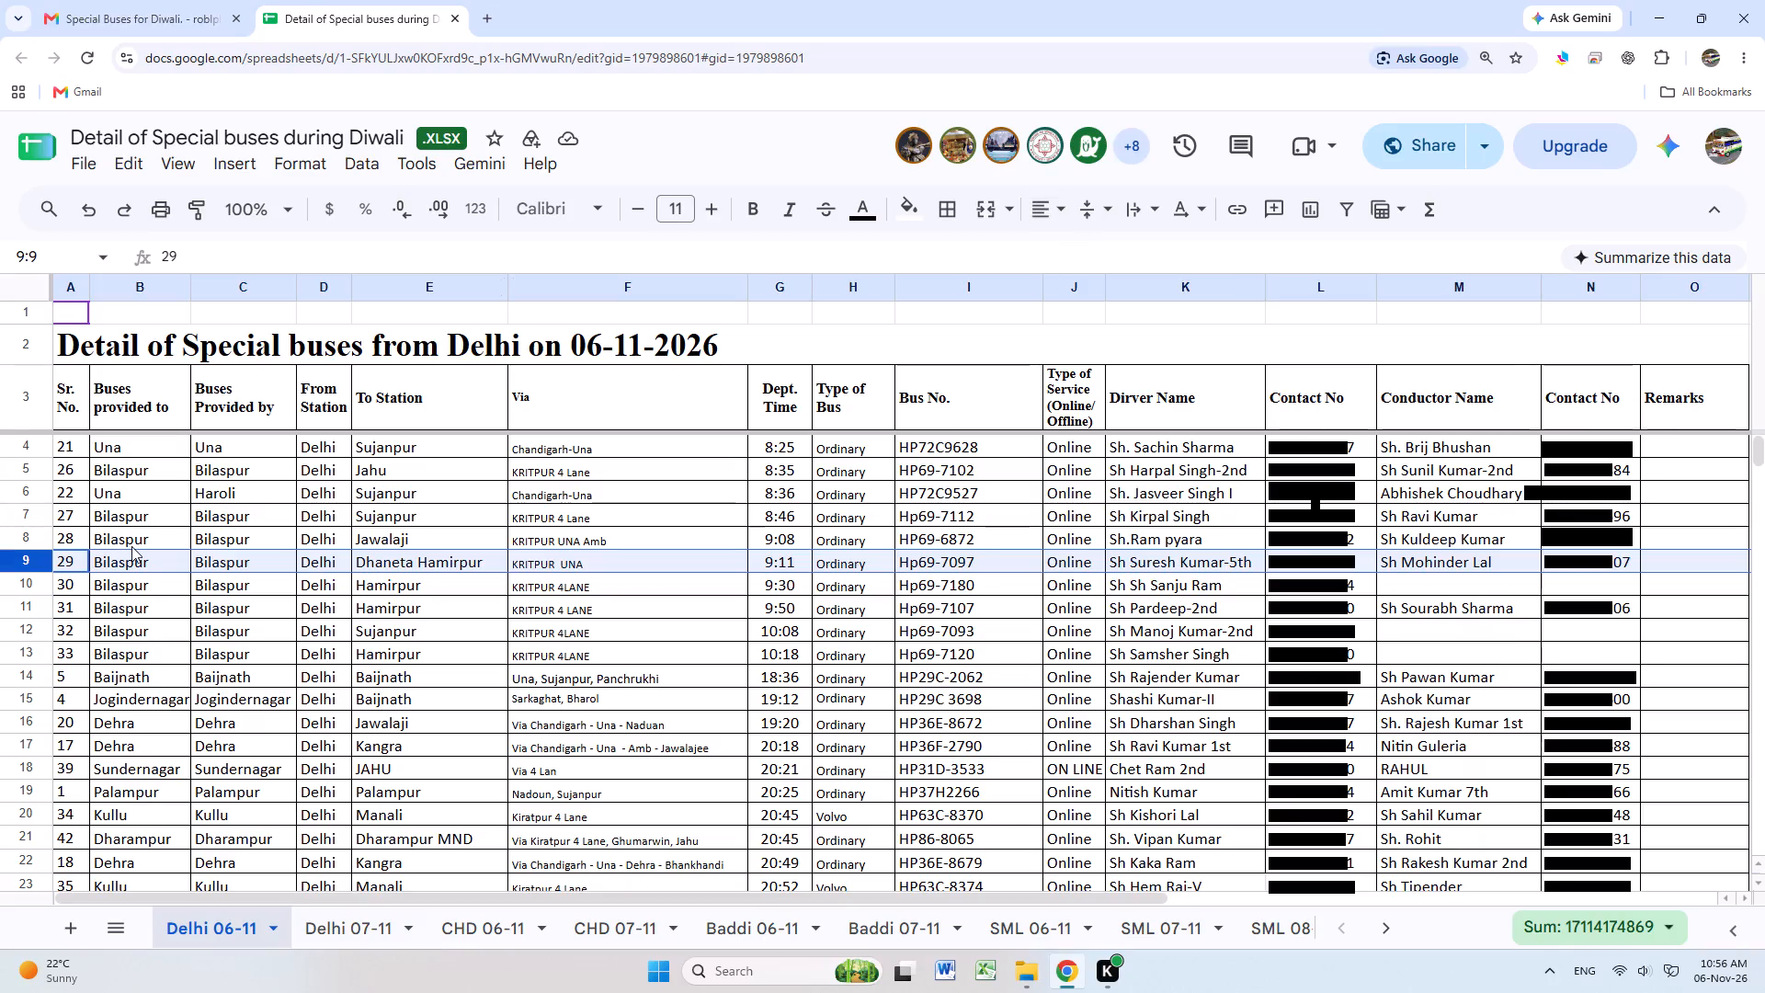
# Look through the Delhi 06-11 bus list, from the Bilaspur rows down to the incomplete rows and back.
pyautogui.click(231, 517)
pyautogui.scroll(3, 231, 517)
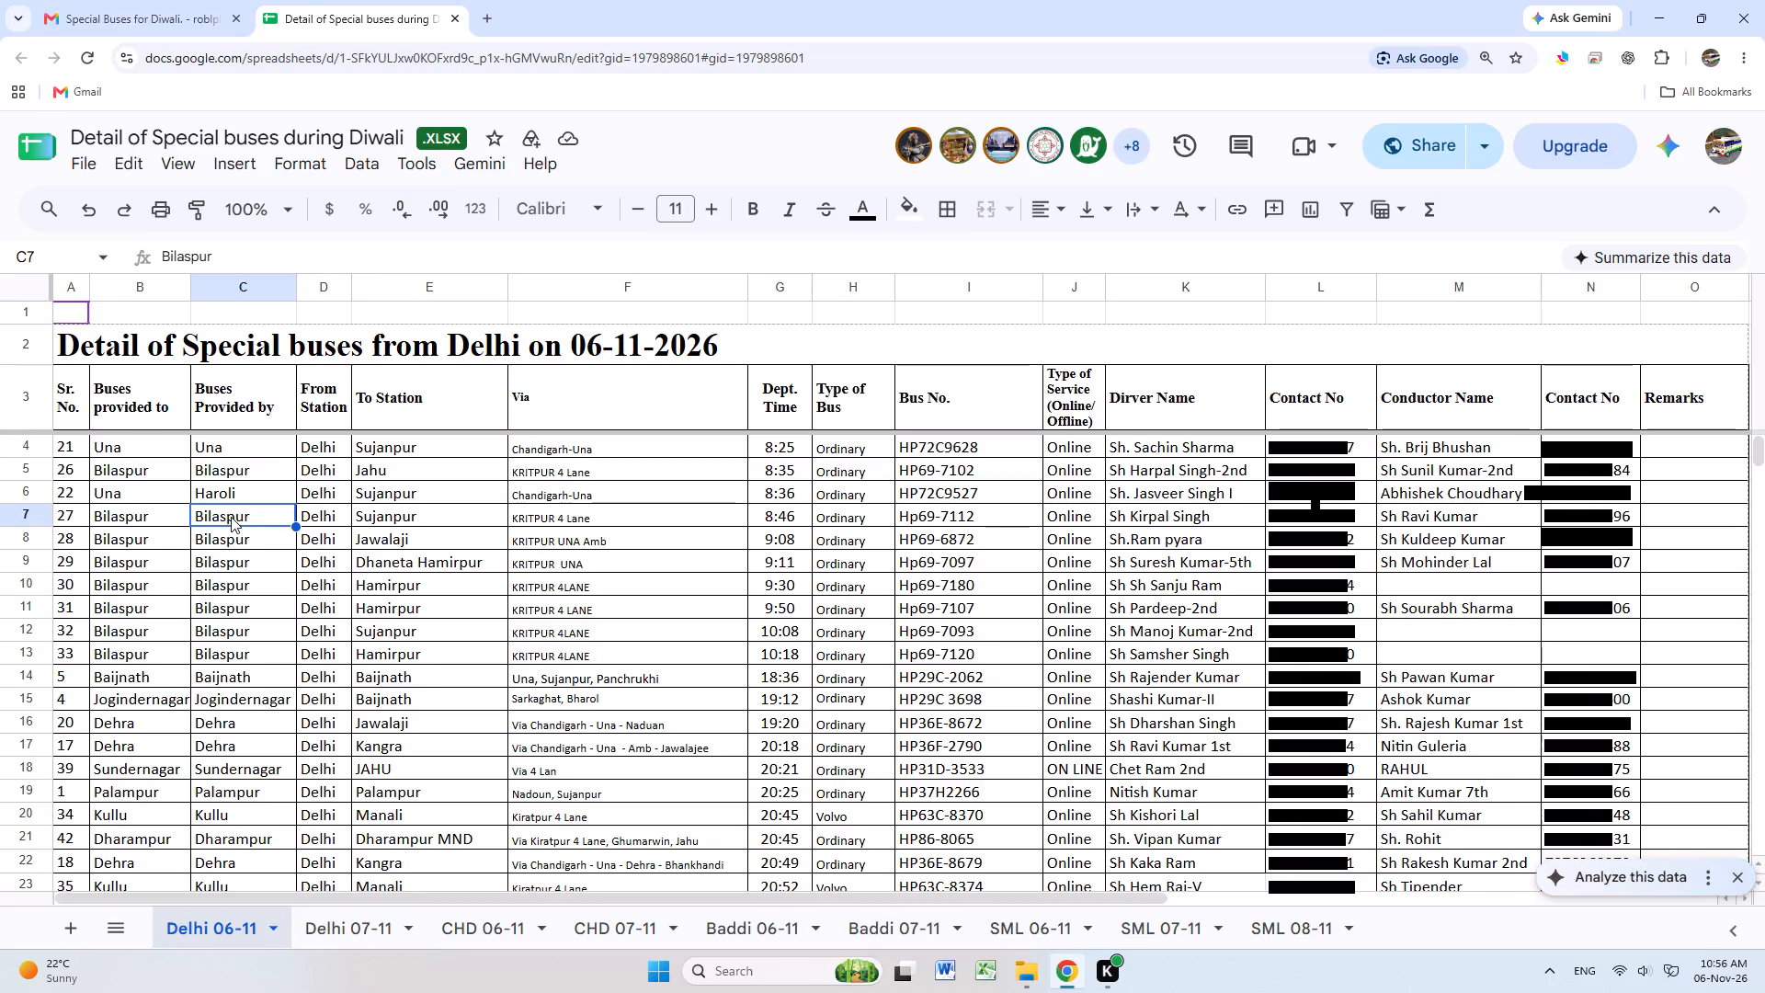
pyautogui.scroll(3, 224, 534)
pyautogui.click(473, 609)
pyautogui.scroll(4, 478, 614)
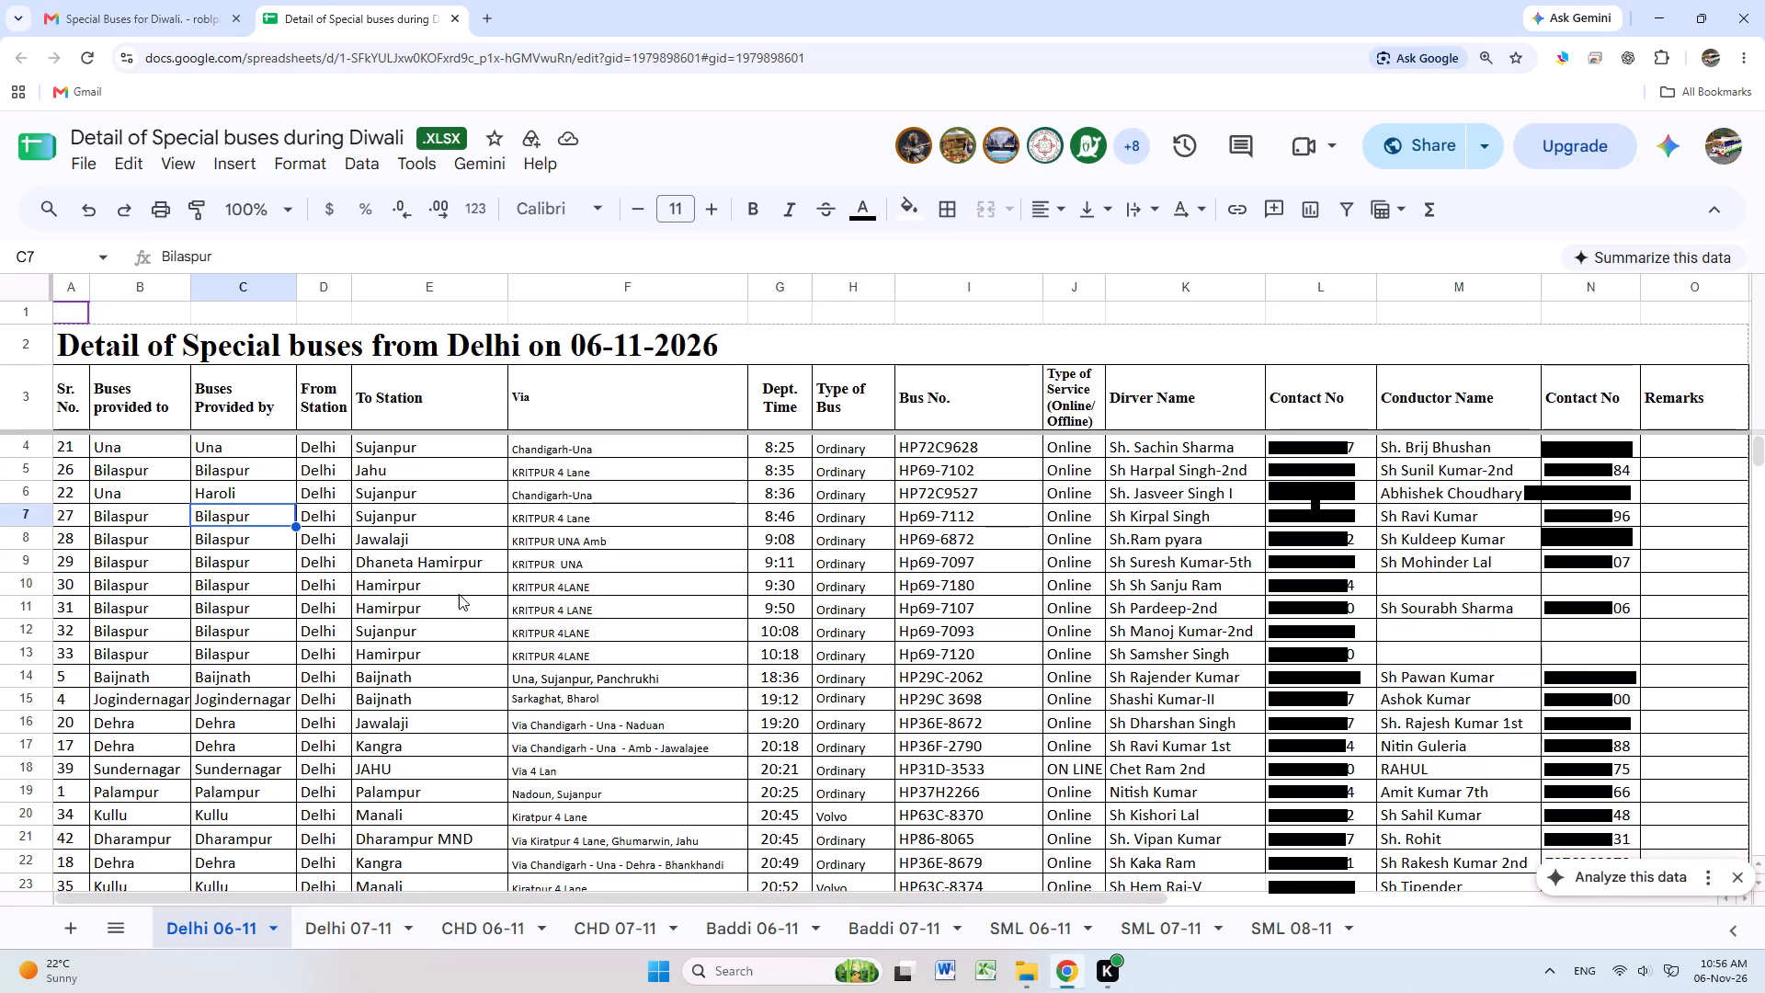
pyautogui.scroll(-6, 478, 614)
pyautogui.scroll(18, 480, 614)
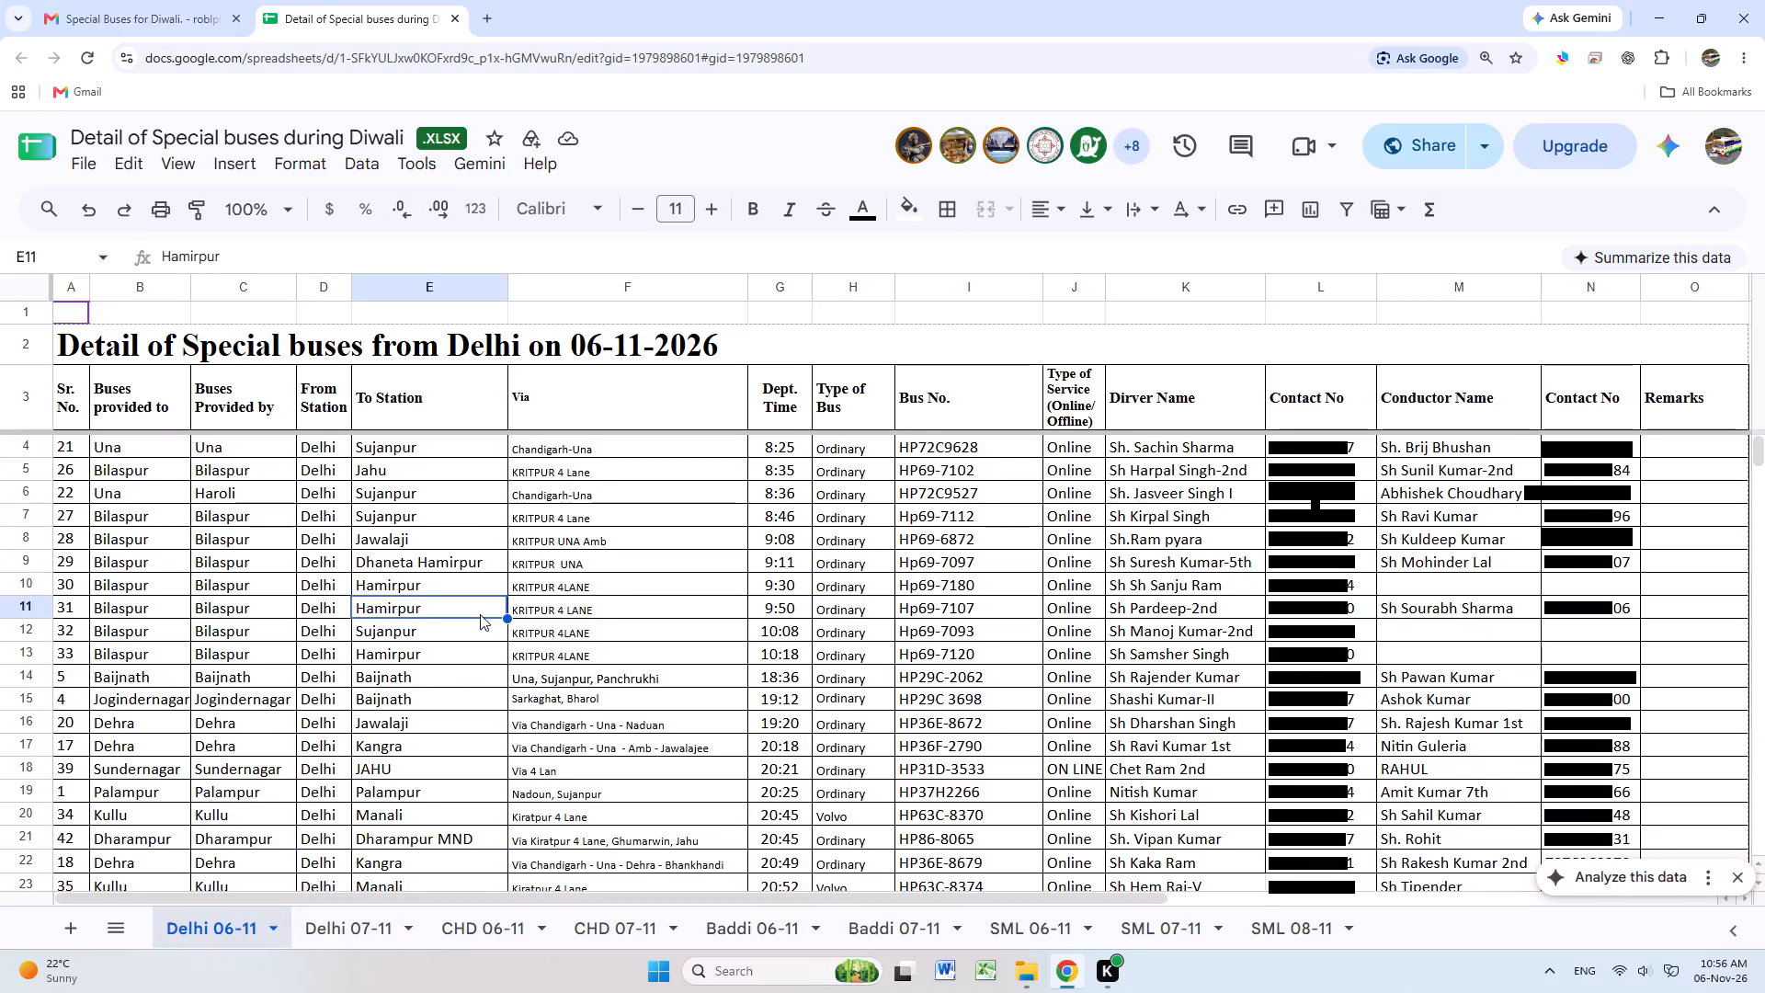
pyautogui.scroll(-13, 481, 614)
pyautogui.scroll(10, 483, 614)
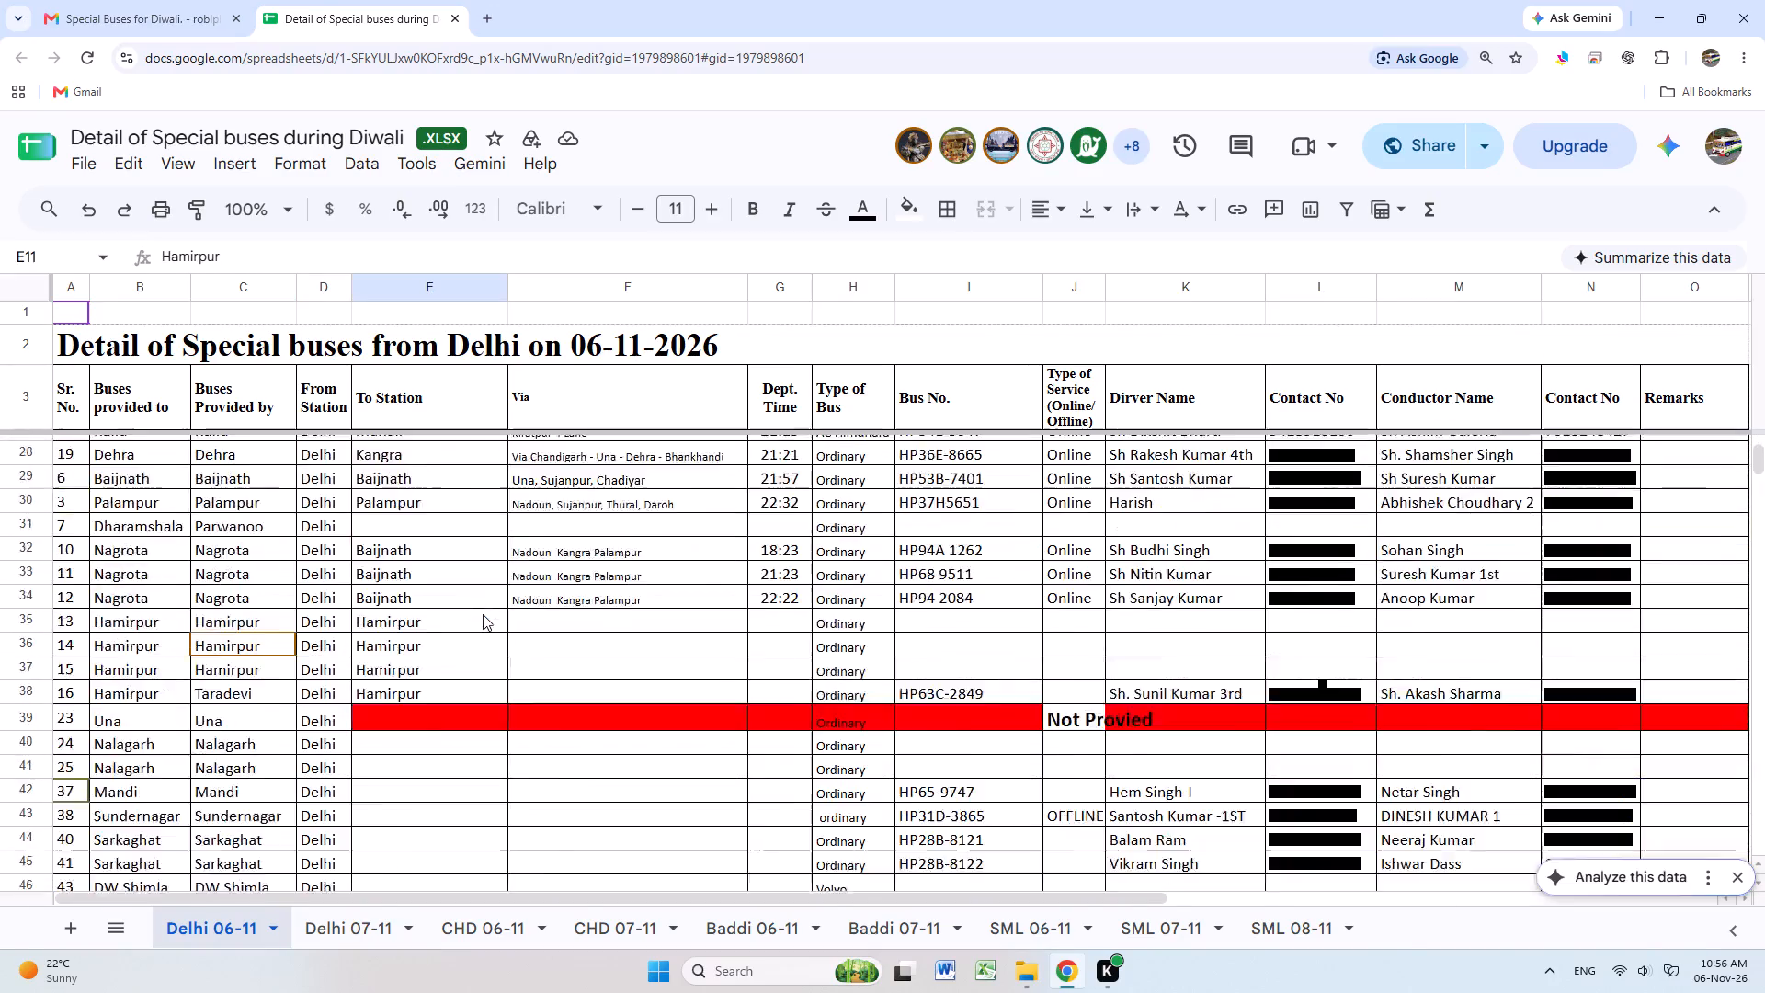
pyautogui.scroll(20, 483, 614)
pyautogui.scroll(1, 483, 614)
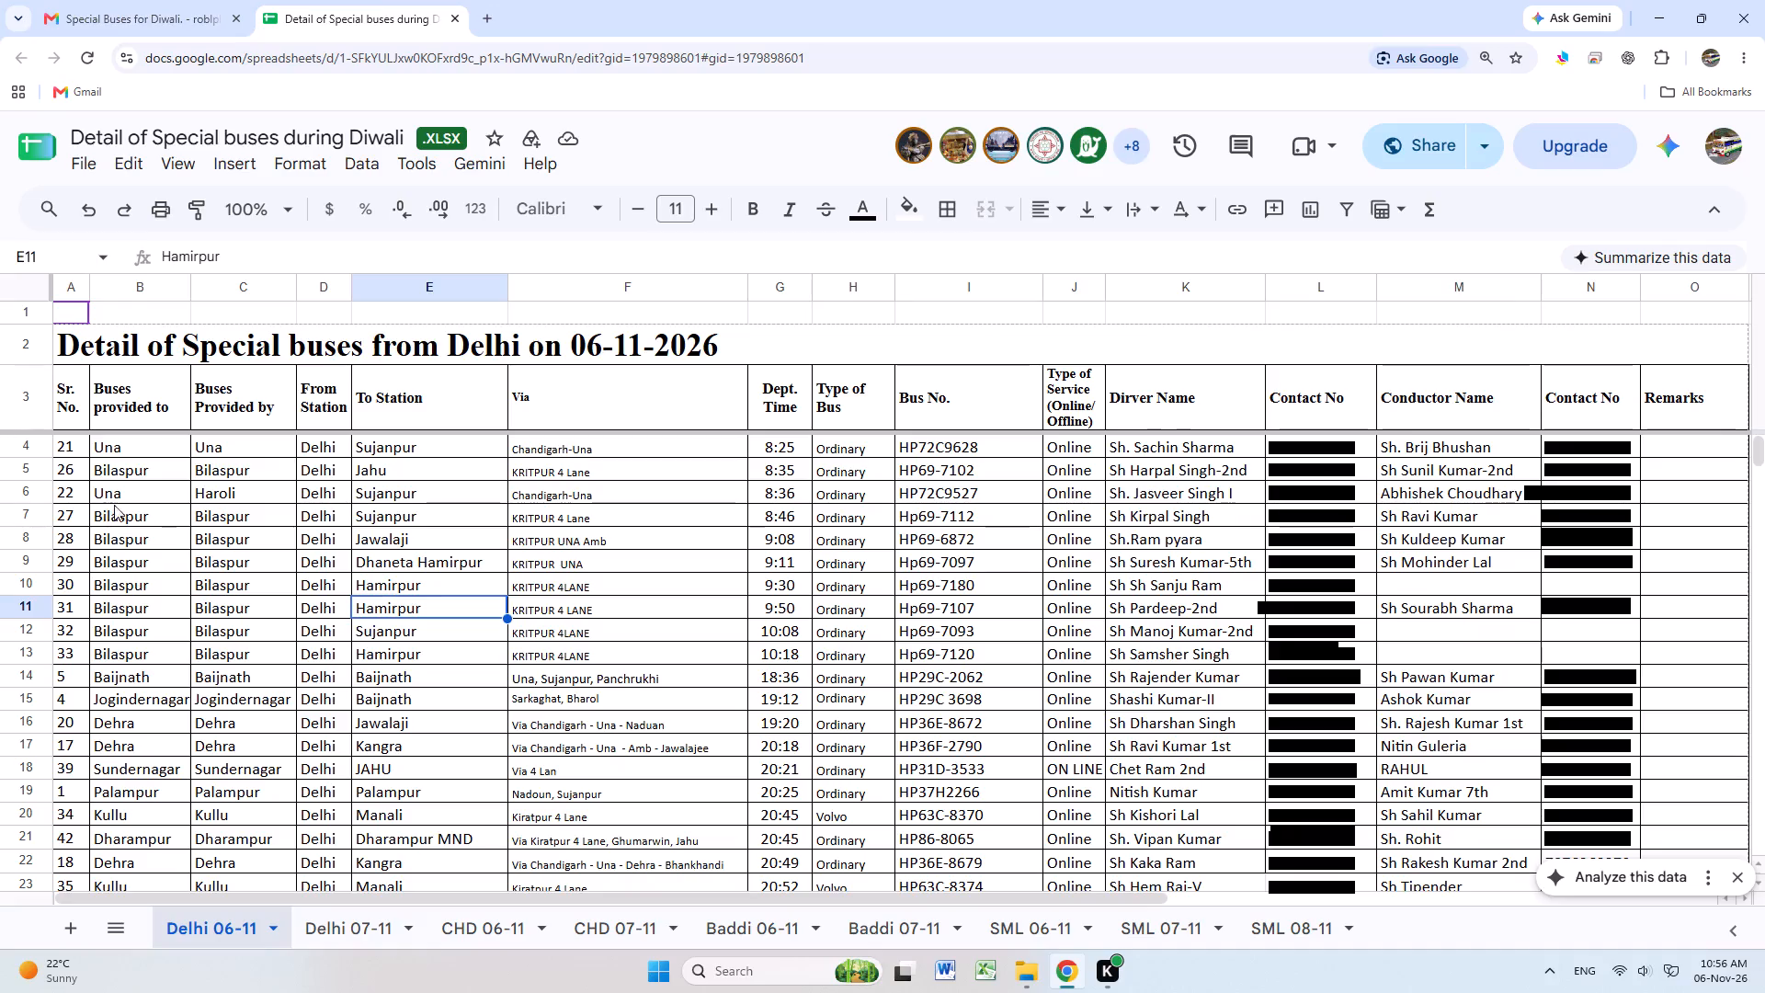
pyautogui.click(108, 514)
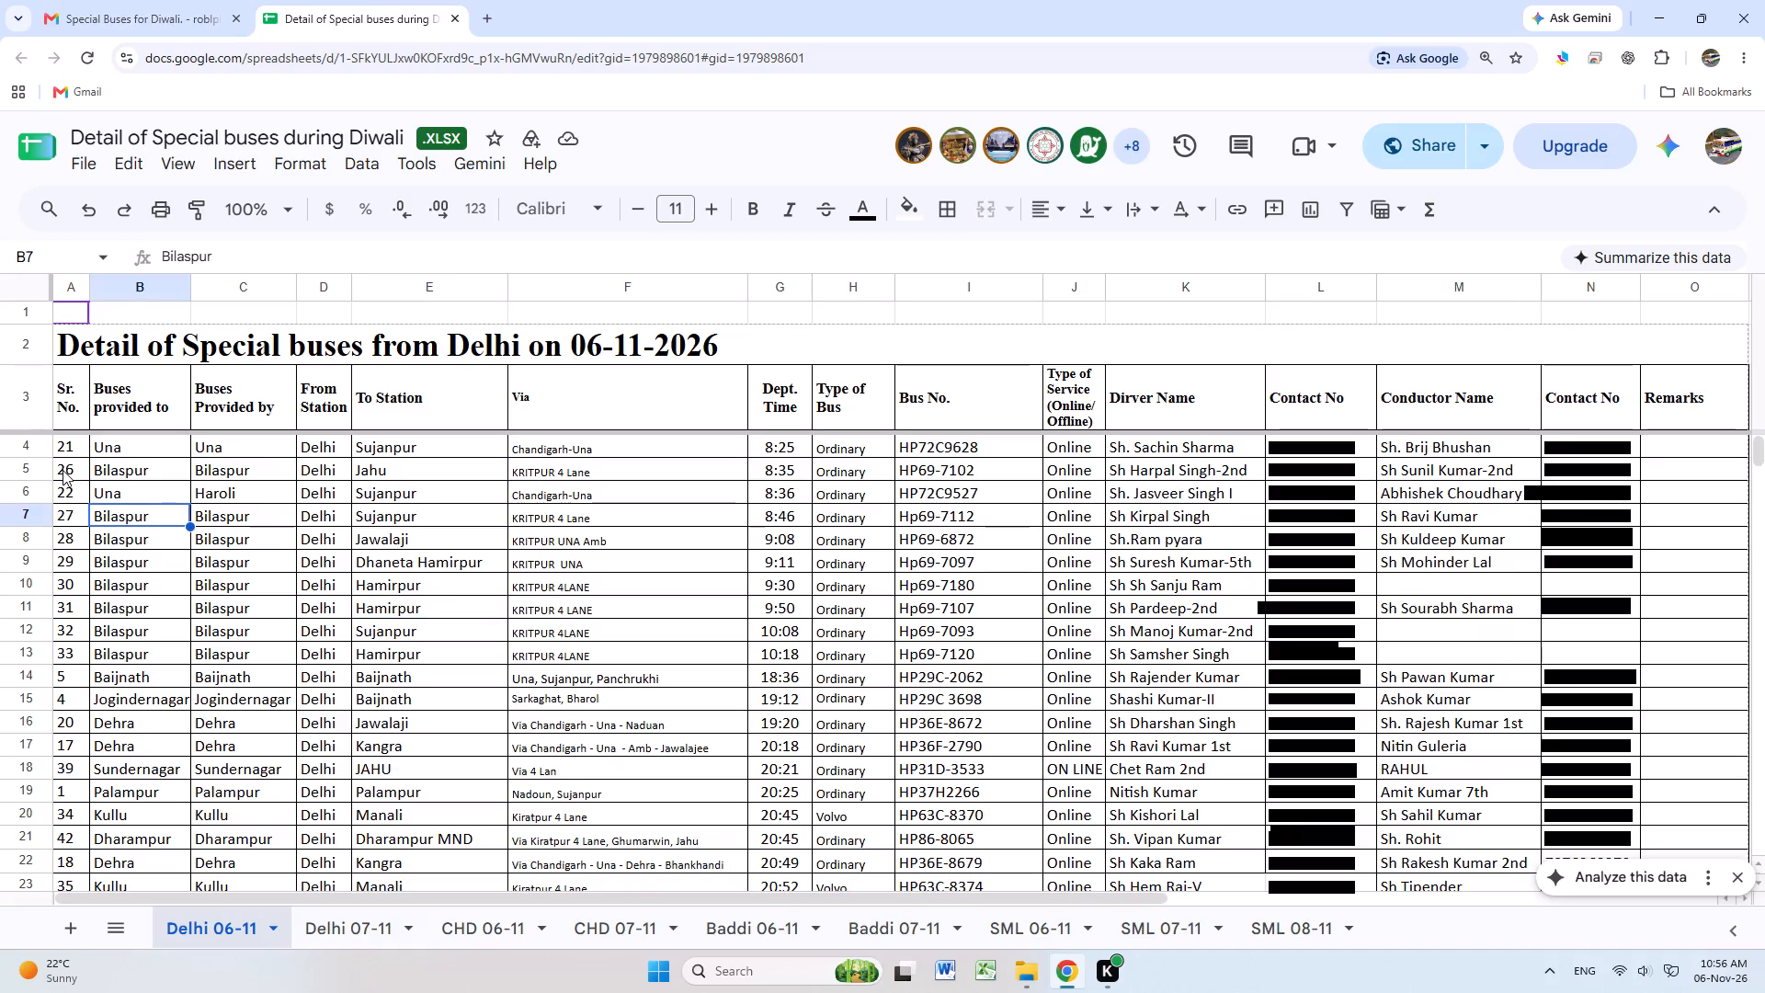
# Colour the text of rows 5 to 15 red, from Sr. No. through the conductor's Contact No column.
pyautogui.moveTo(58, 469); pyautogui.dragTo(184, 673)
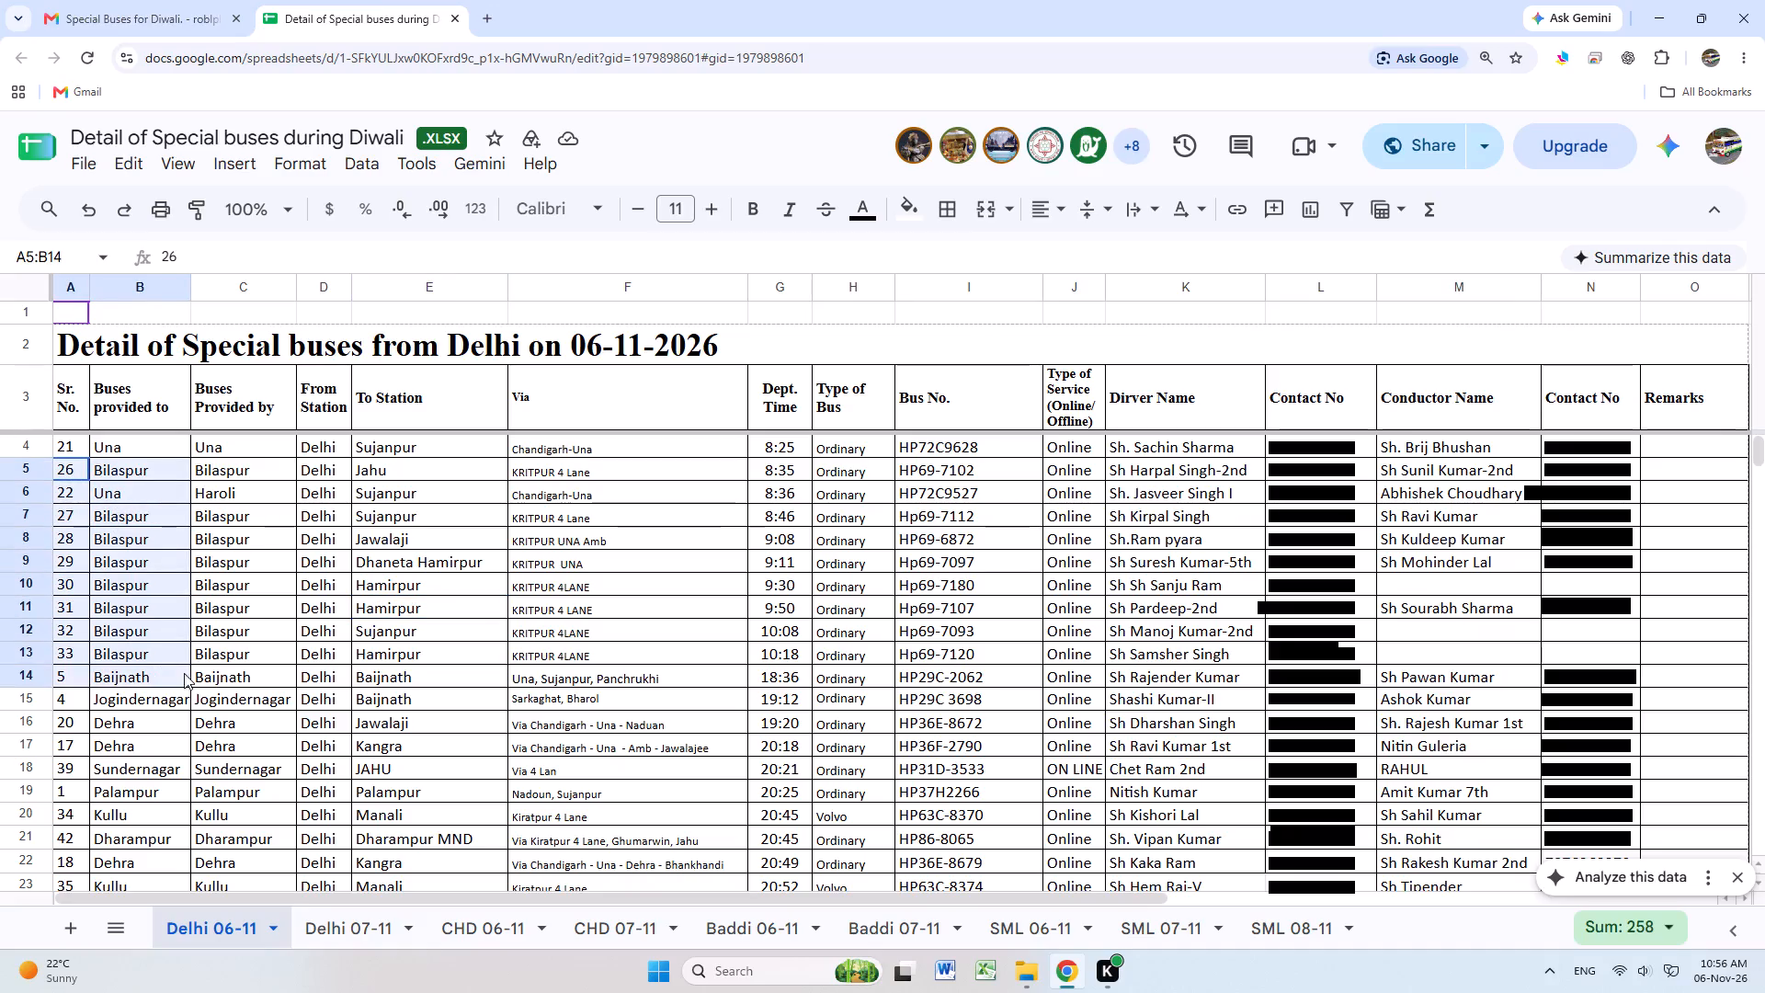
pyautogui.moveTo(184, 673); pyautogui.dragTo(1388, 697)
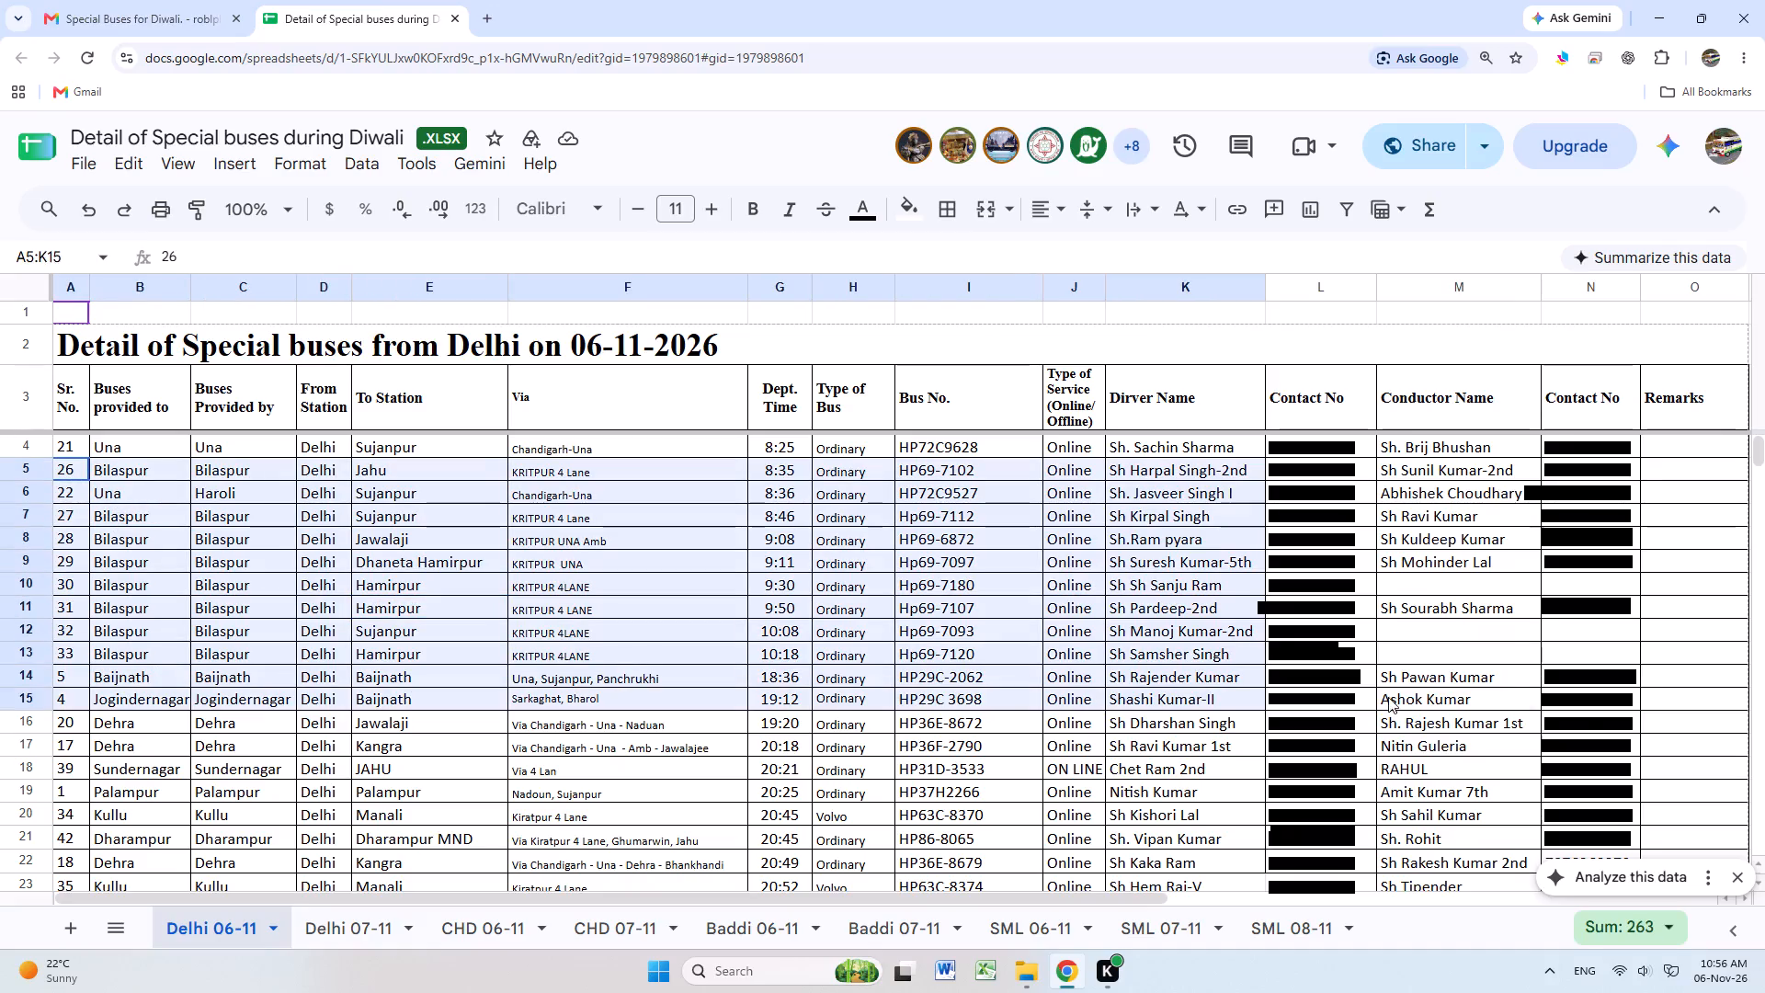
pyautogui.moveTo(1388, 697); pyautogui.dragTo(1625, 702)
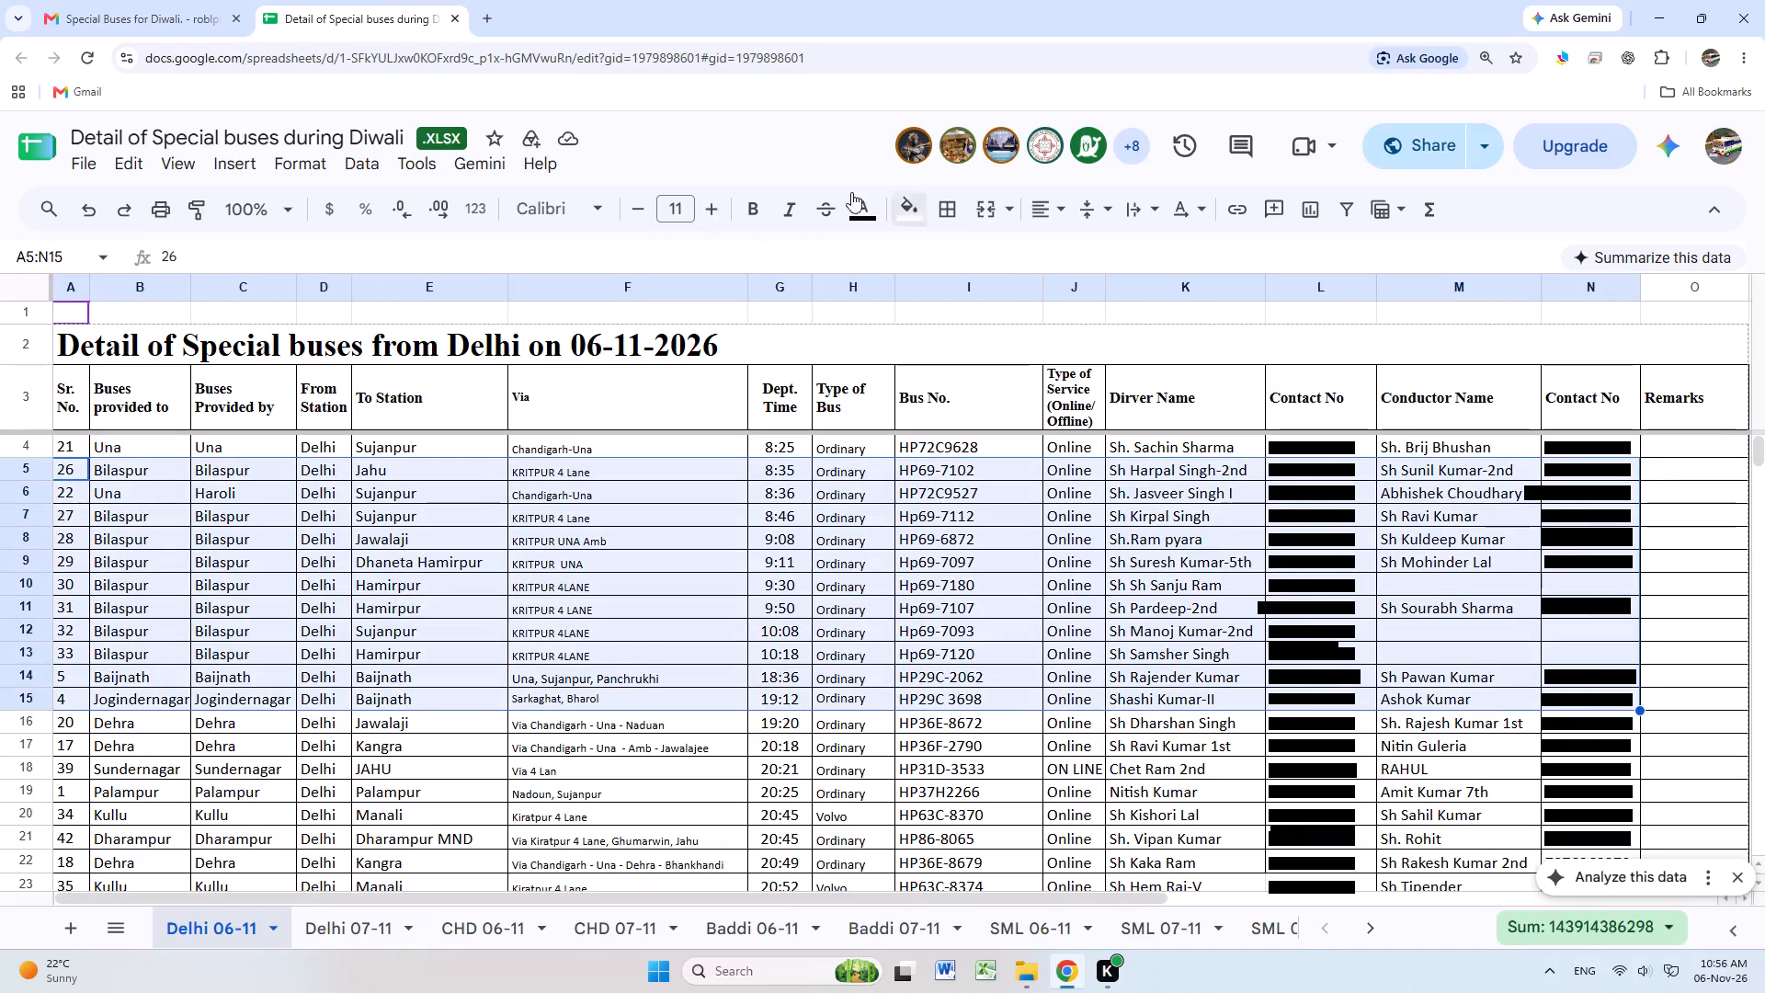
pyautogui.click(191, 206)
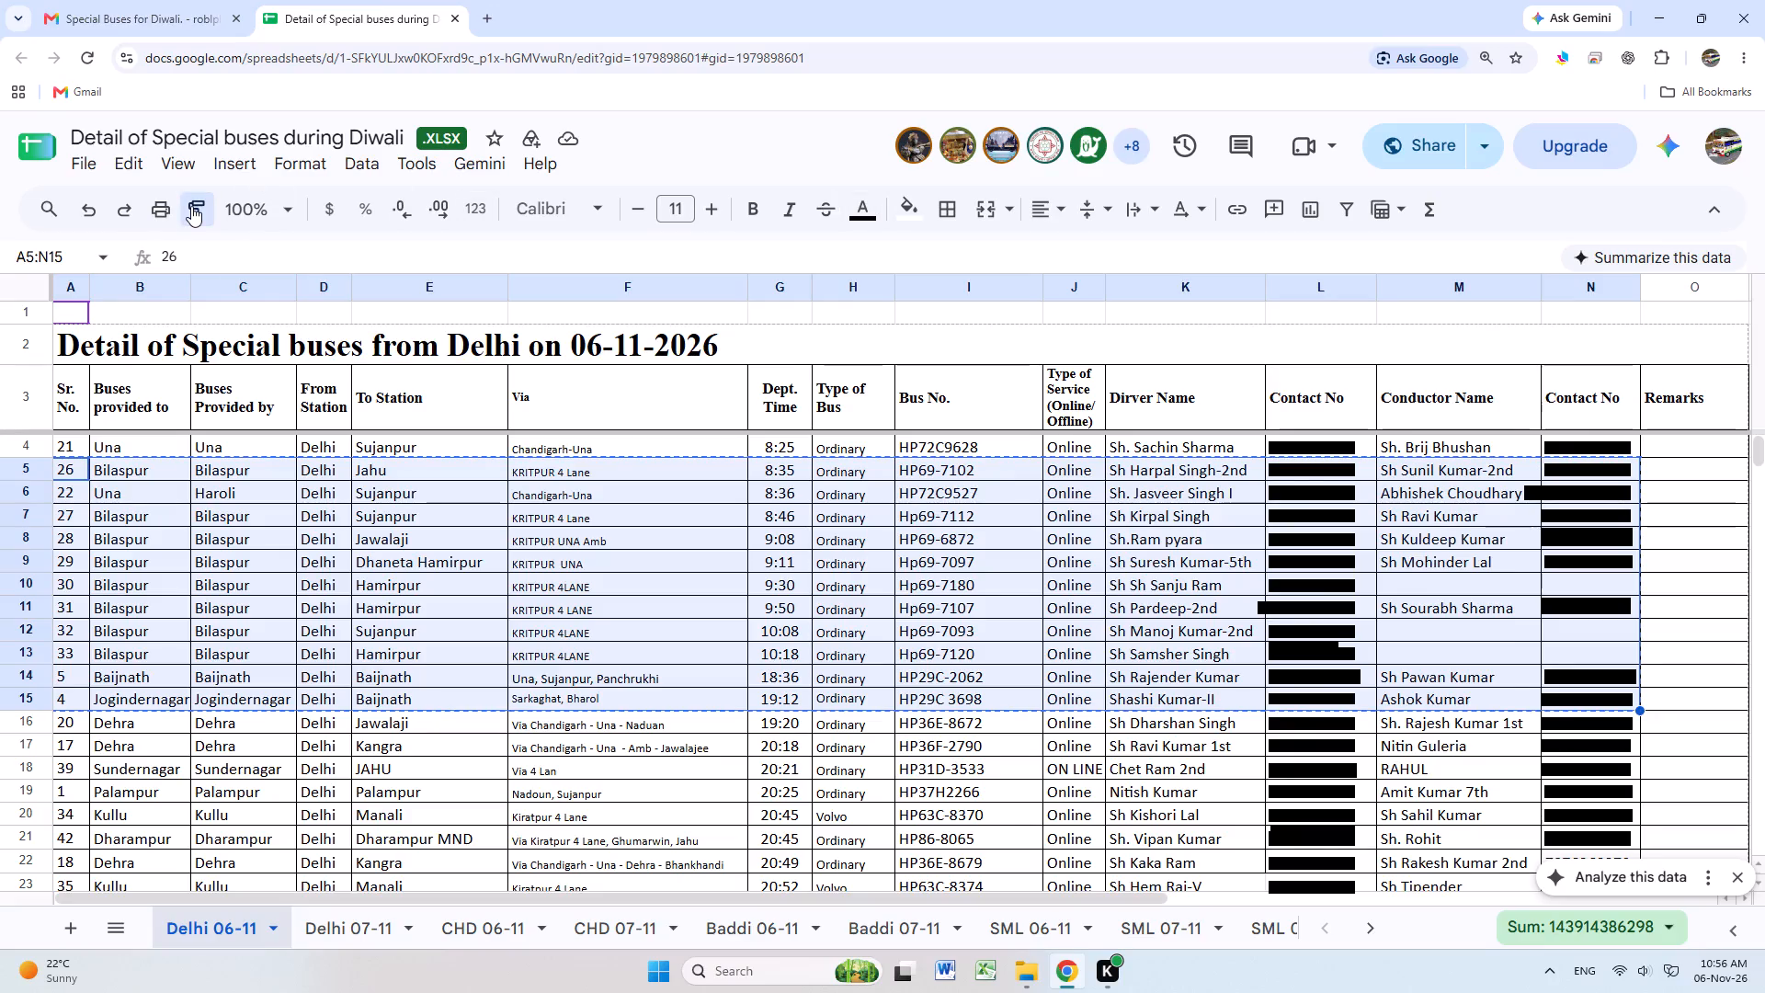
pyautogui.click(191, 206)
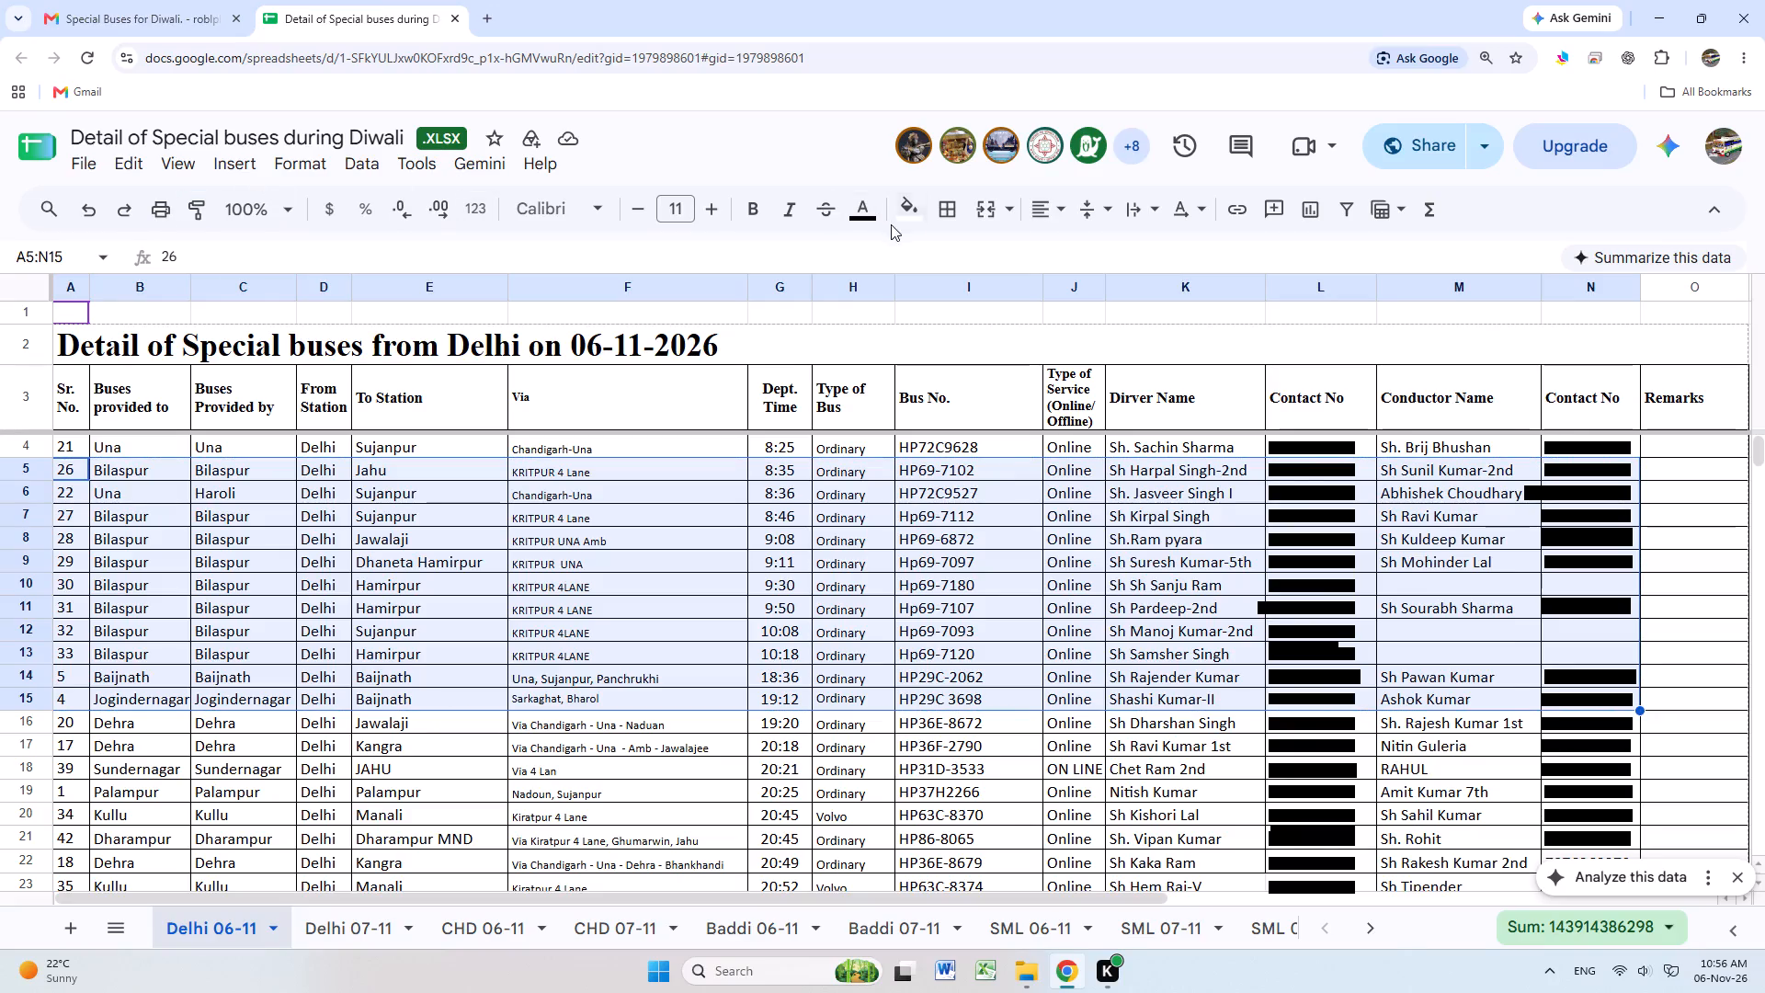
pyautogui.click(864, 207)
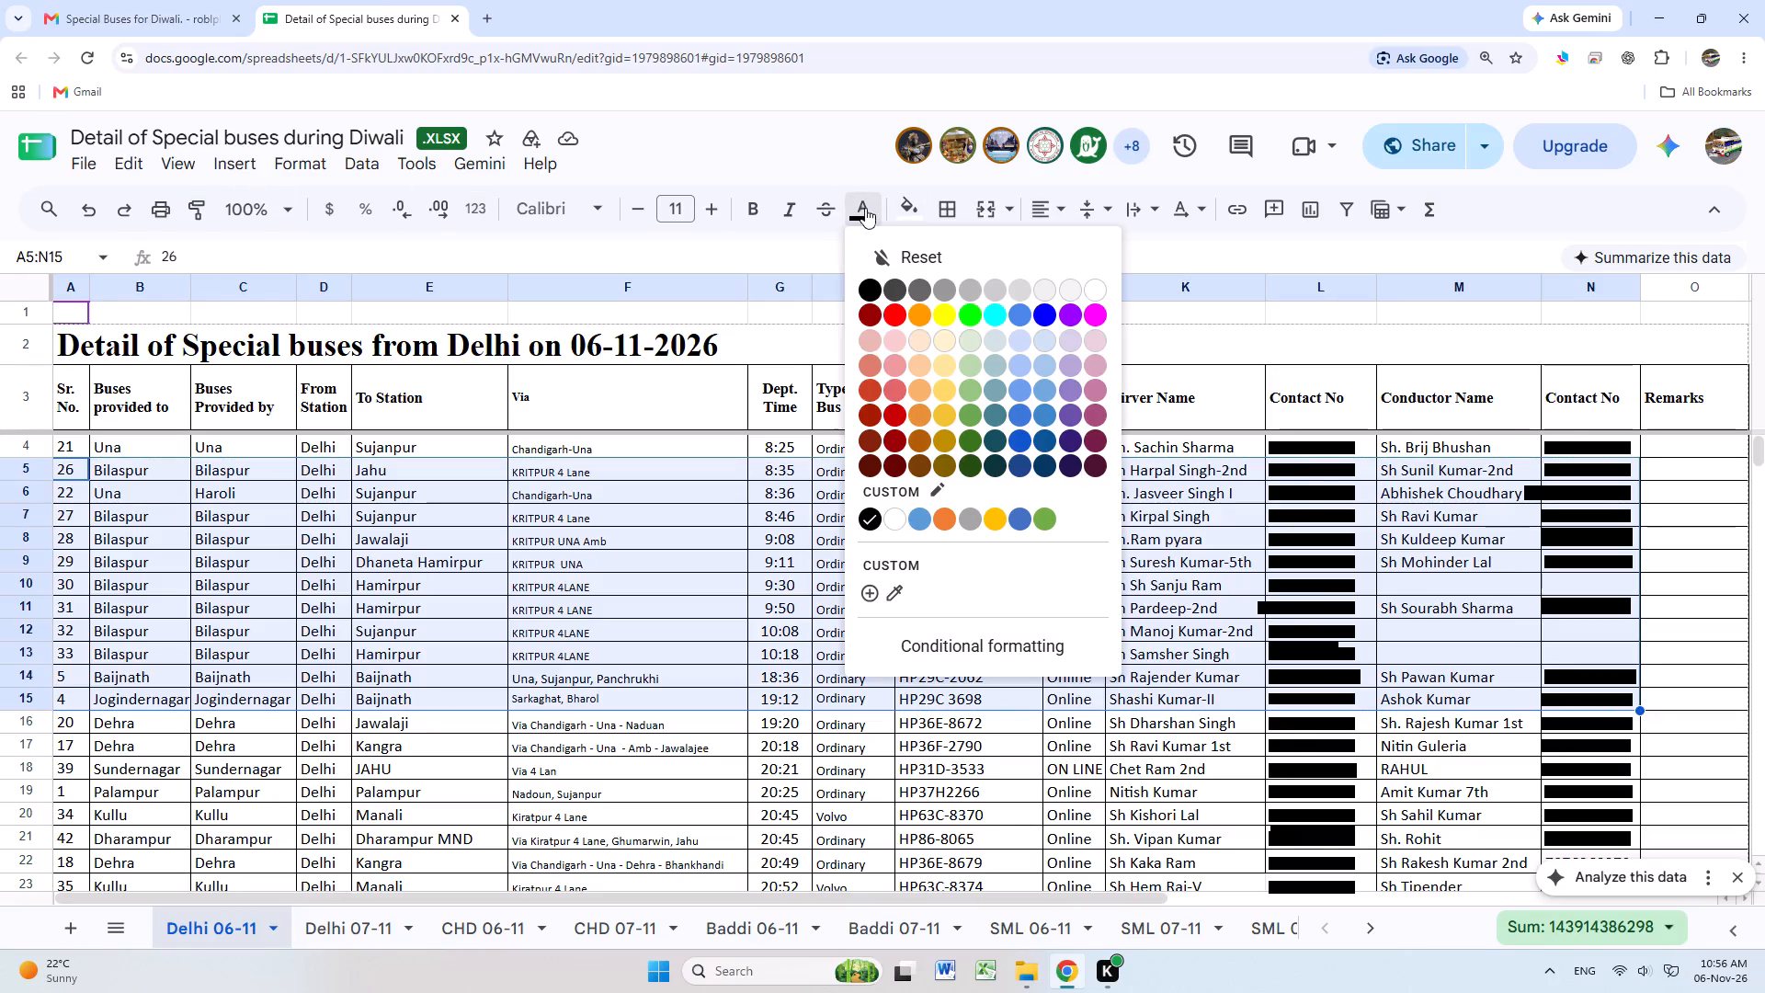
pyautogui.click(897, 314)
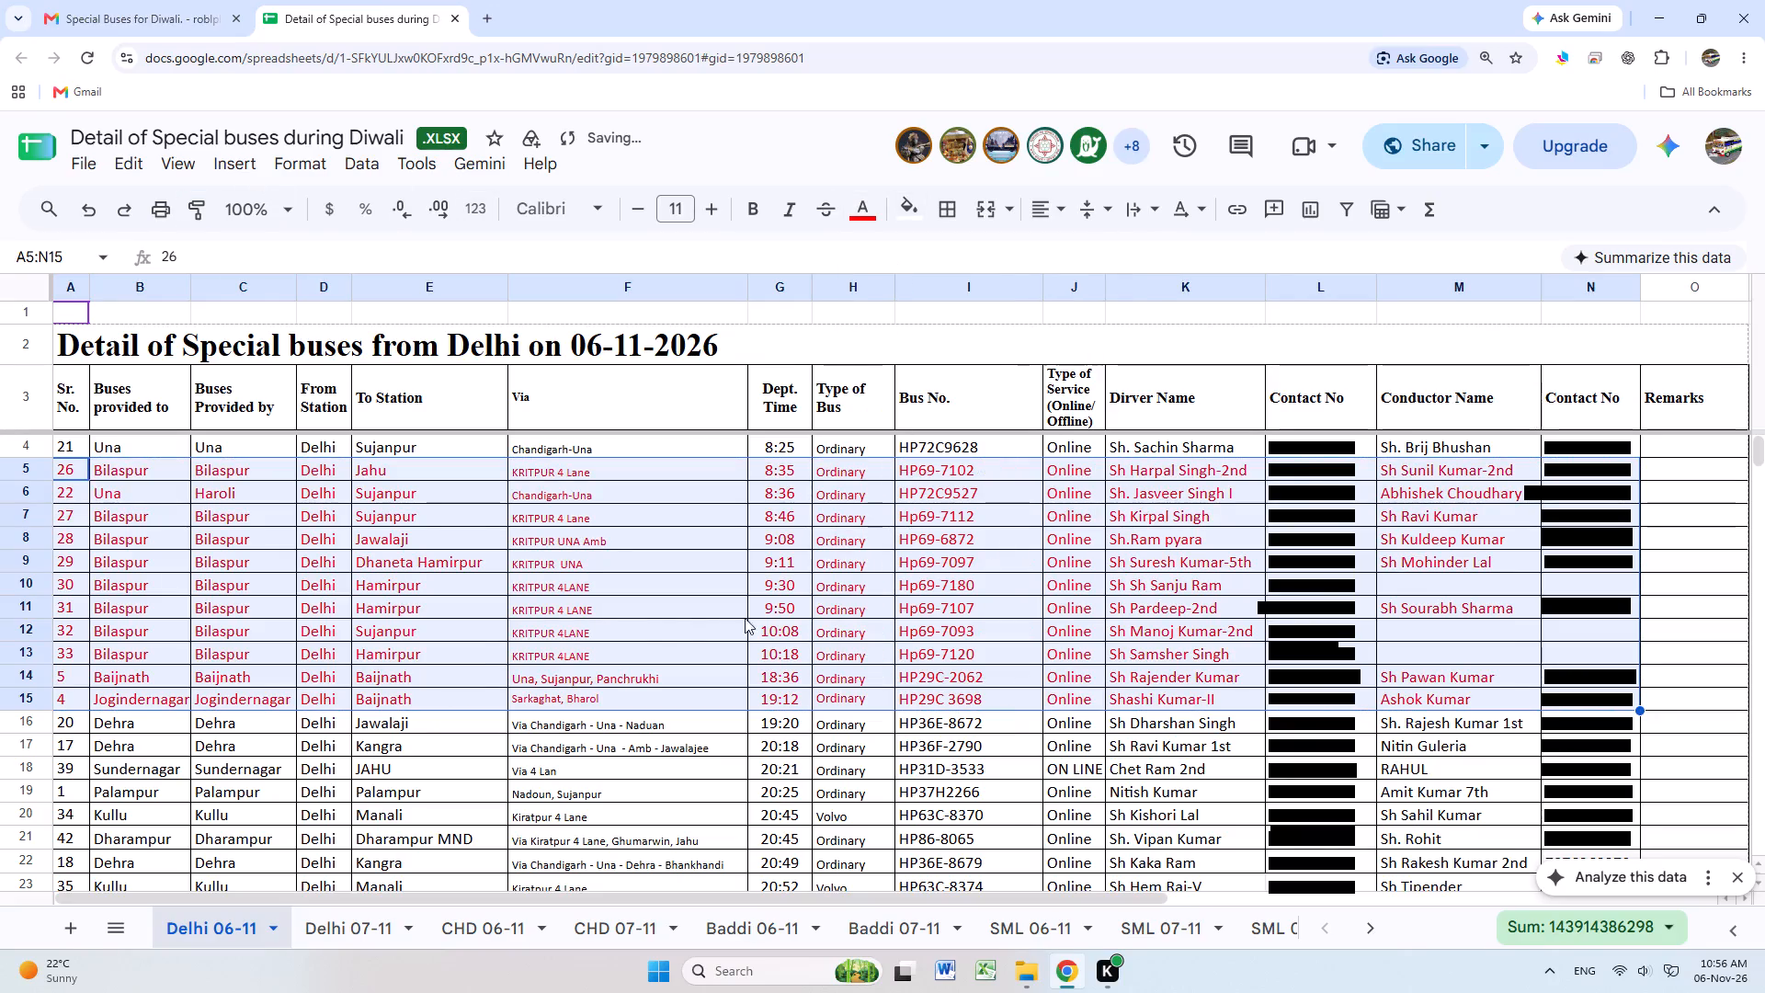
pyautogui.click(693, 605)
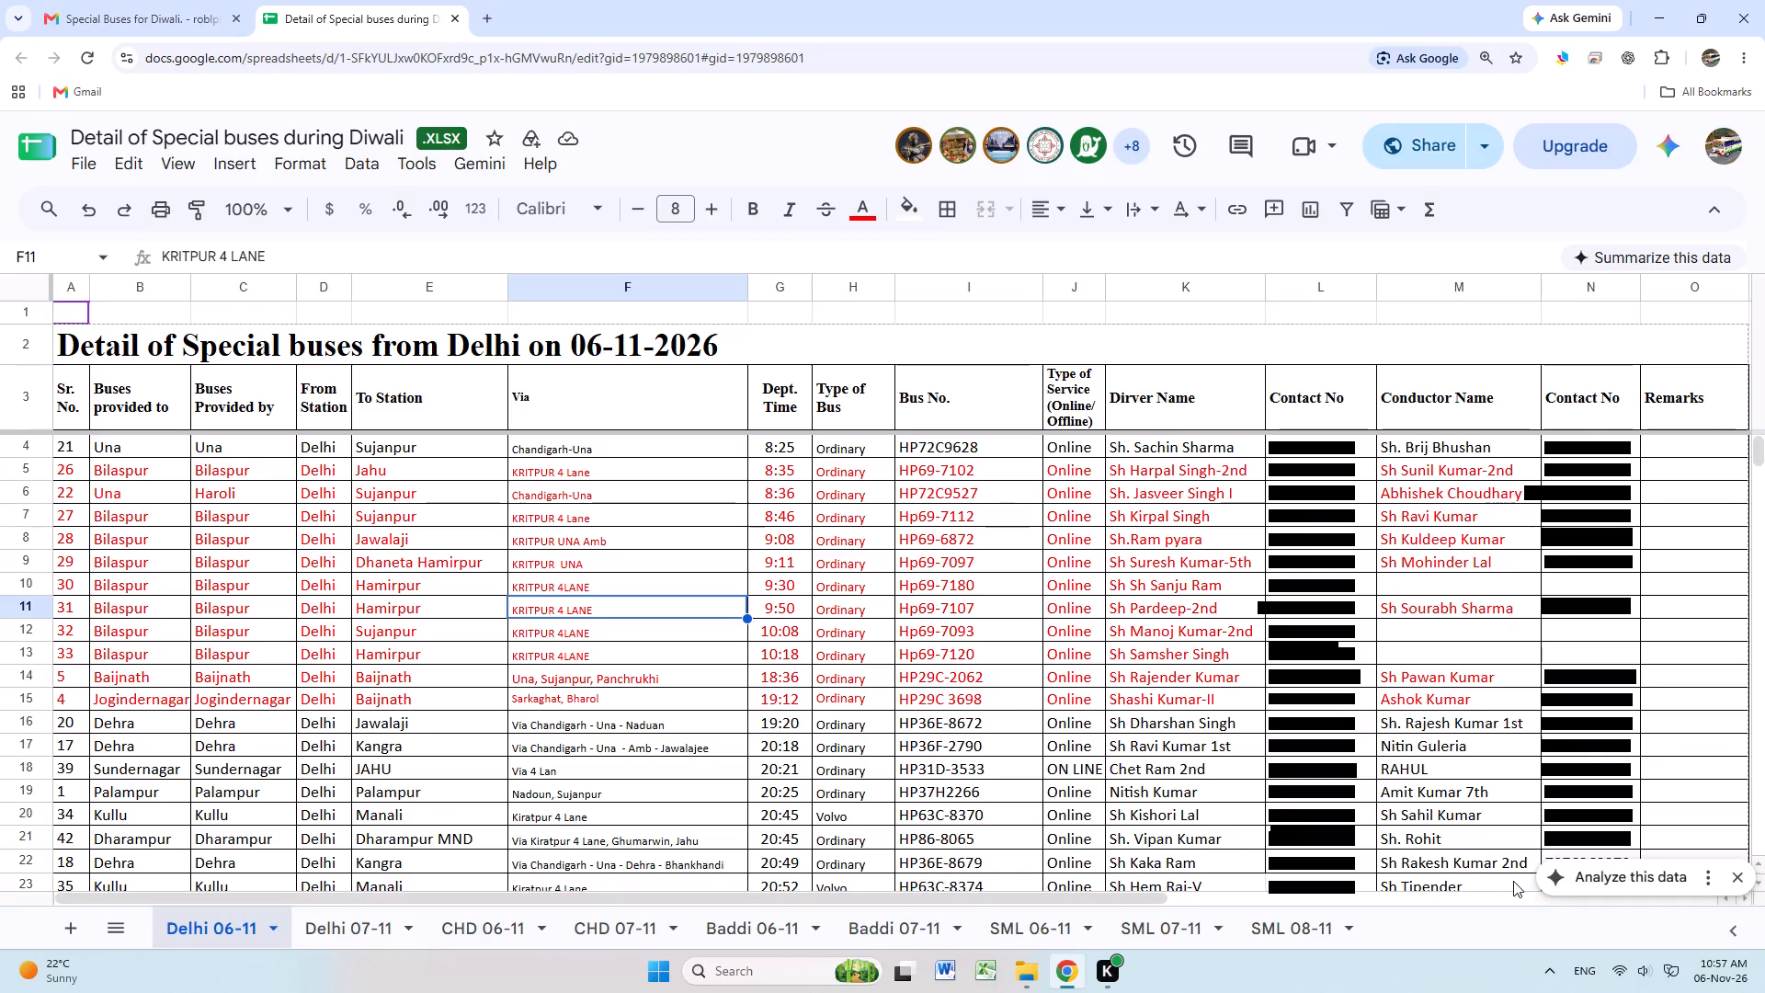
# Check the row 5 entries for the 8:35 Jahu bus and the departure times of the rows below.
pyautogui.click(671, 688)
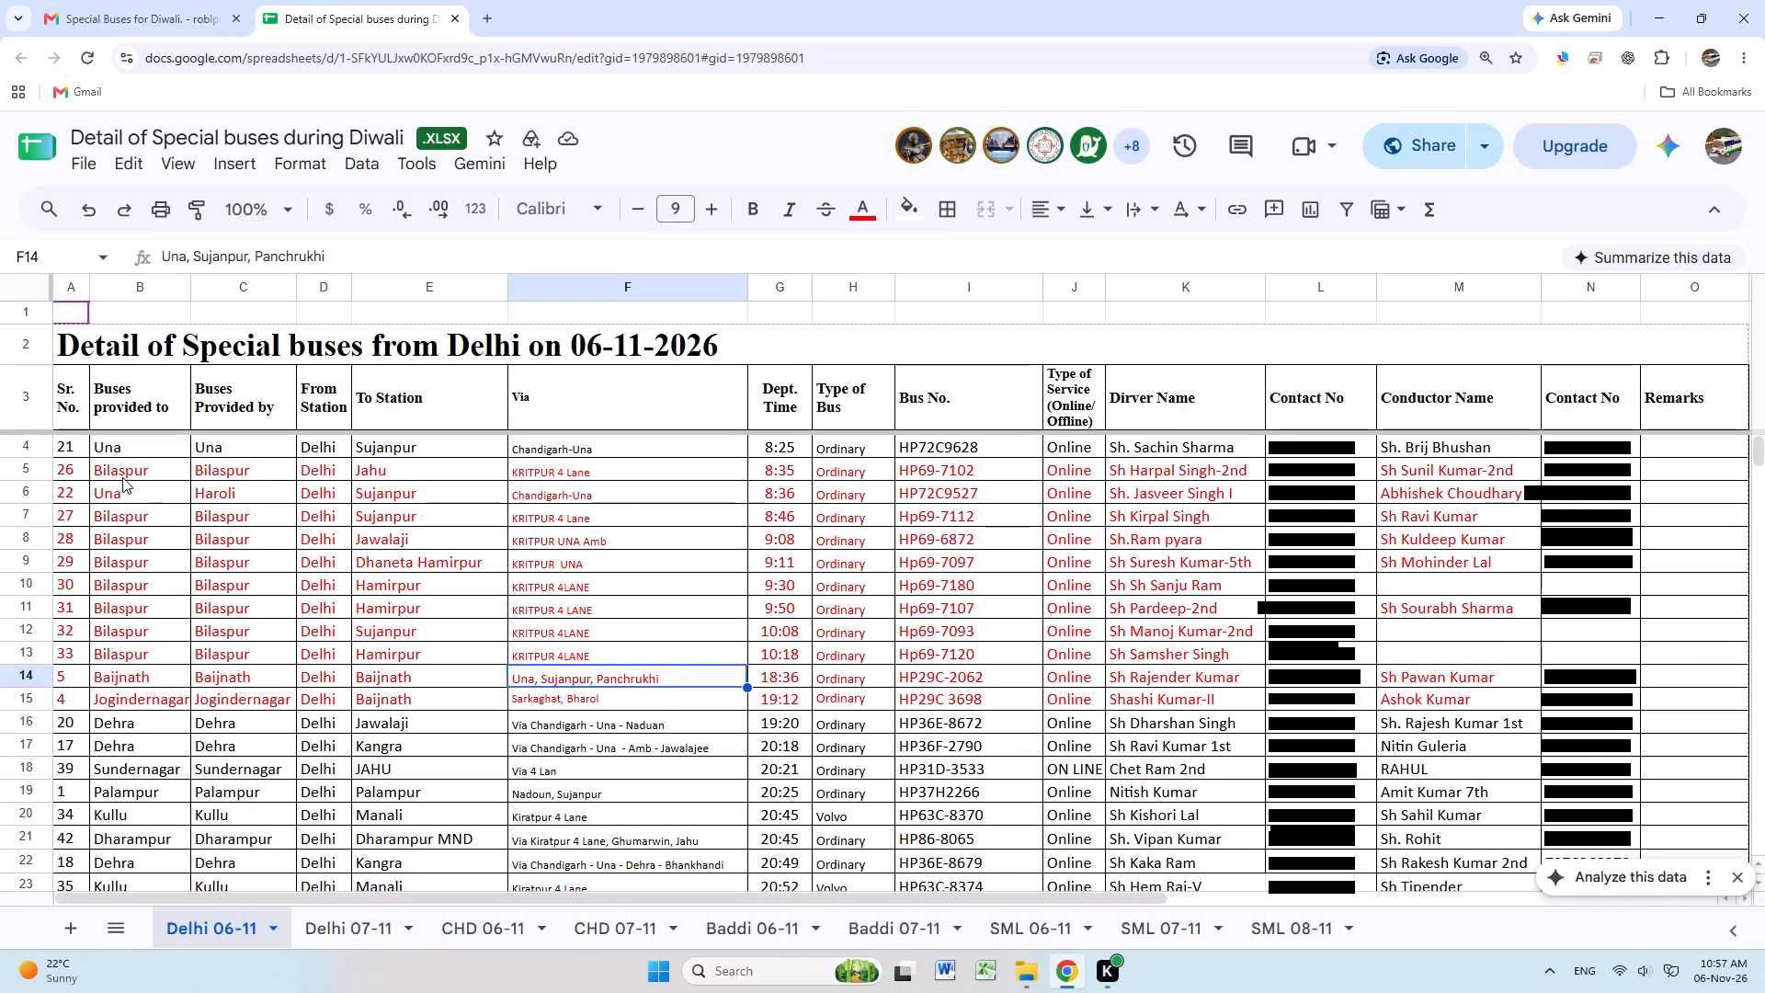
pyautogui.click(127, 471)
pyautogui.click(231, 469)
pyautogui.click(328, 469)
pyautogui.click(397, 470)
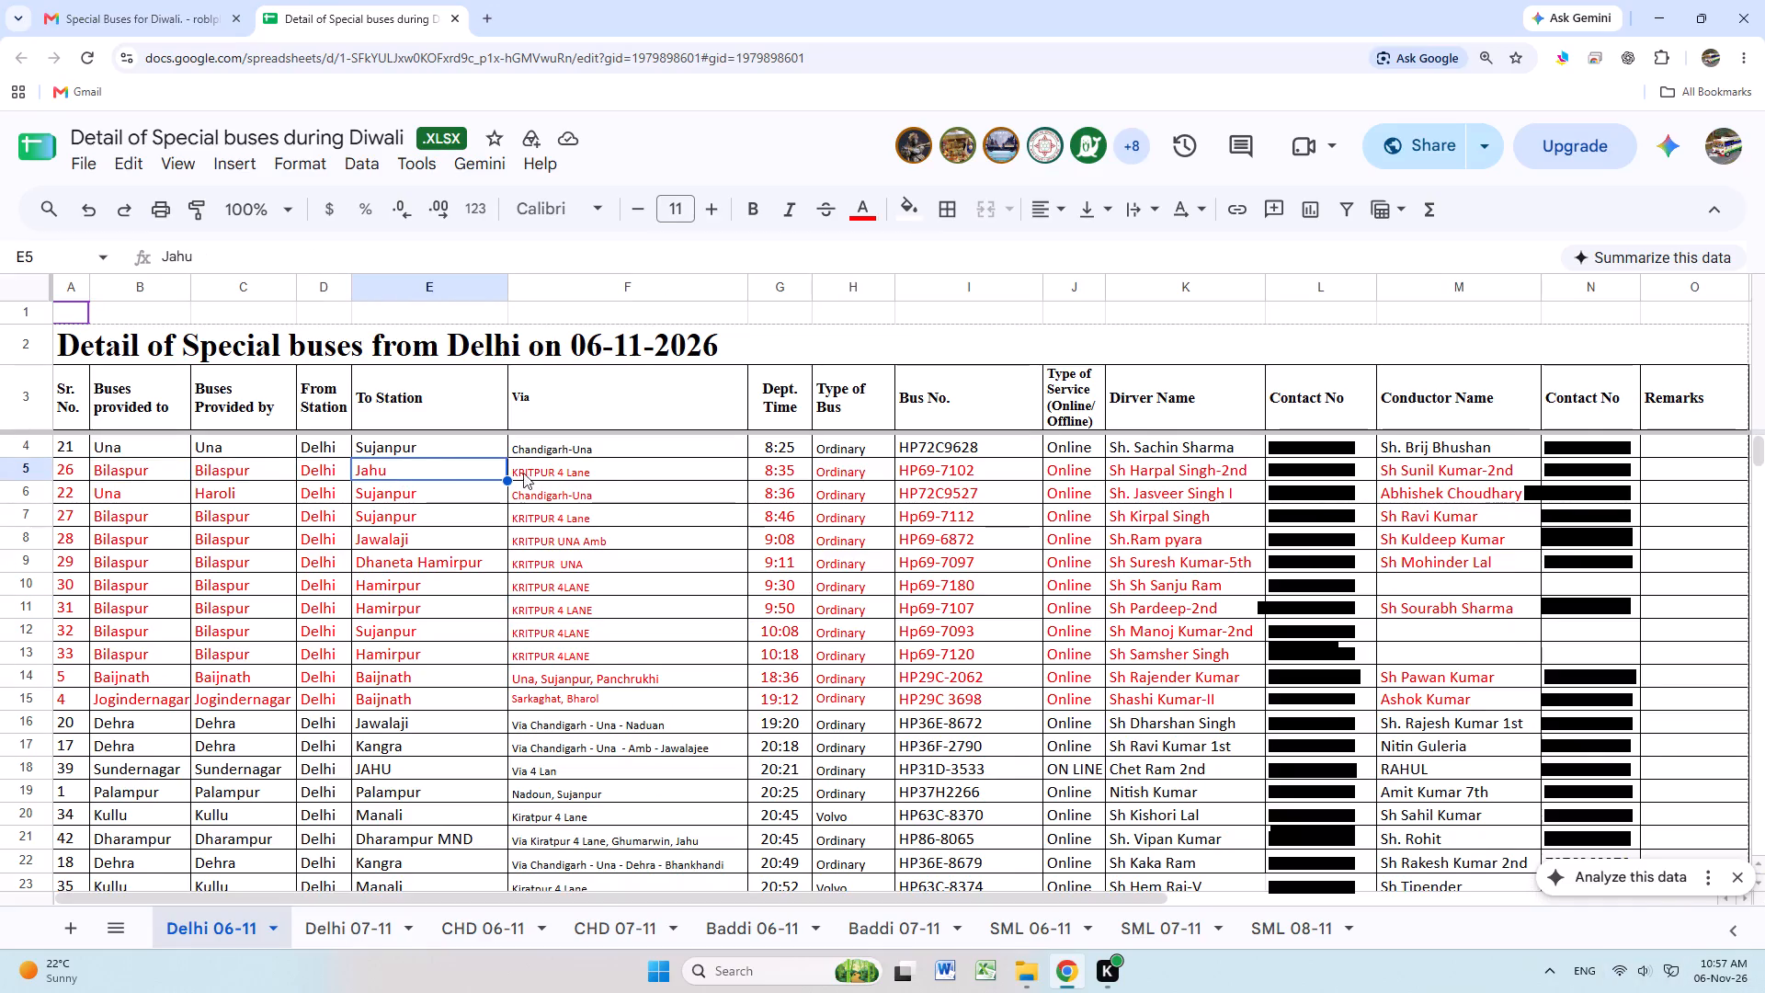
pyautogui.click(589, 474)
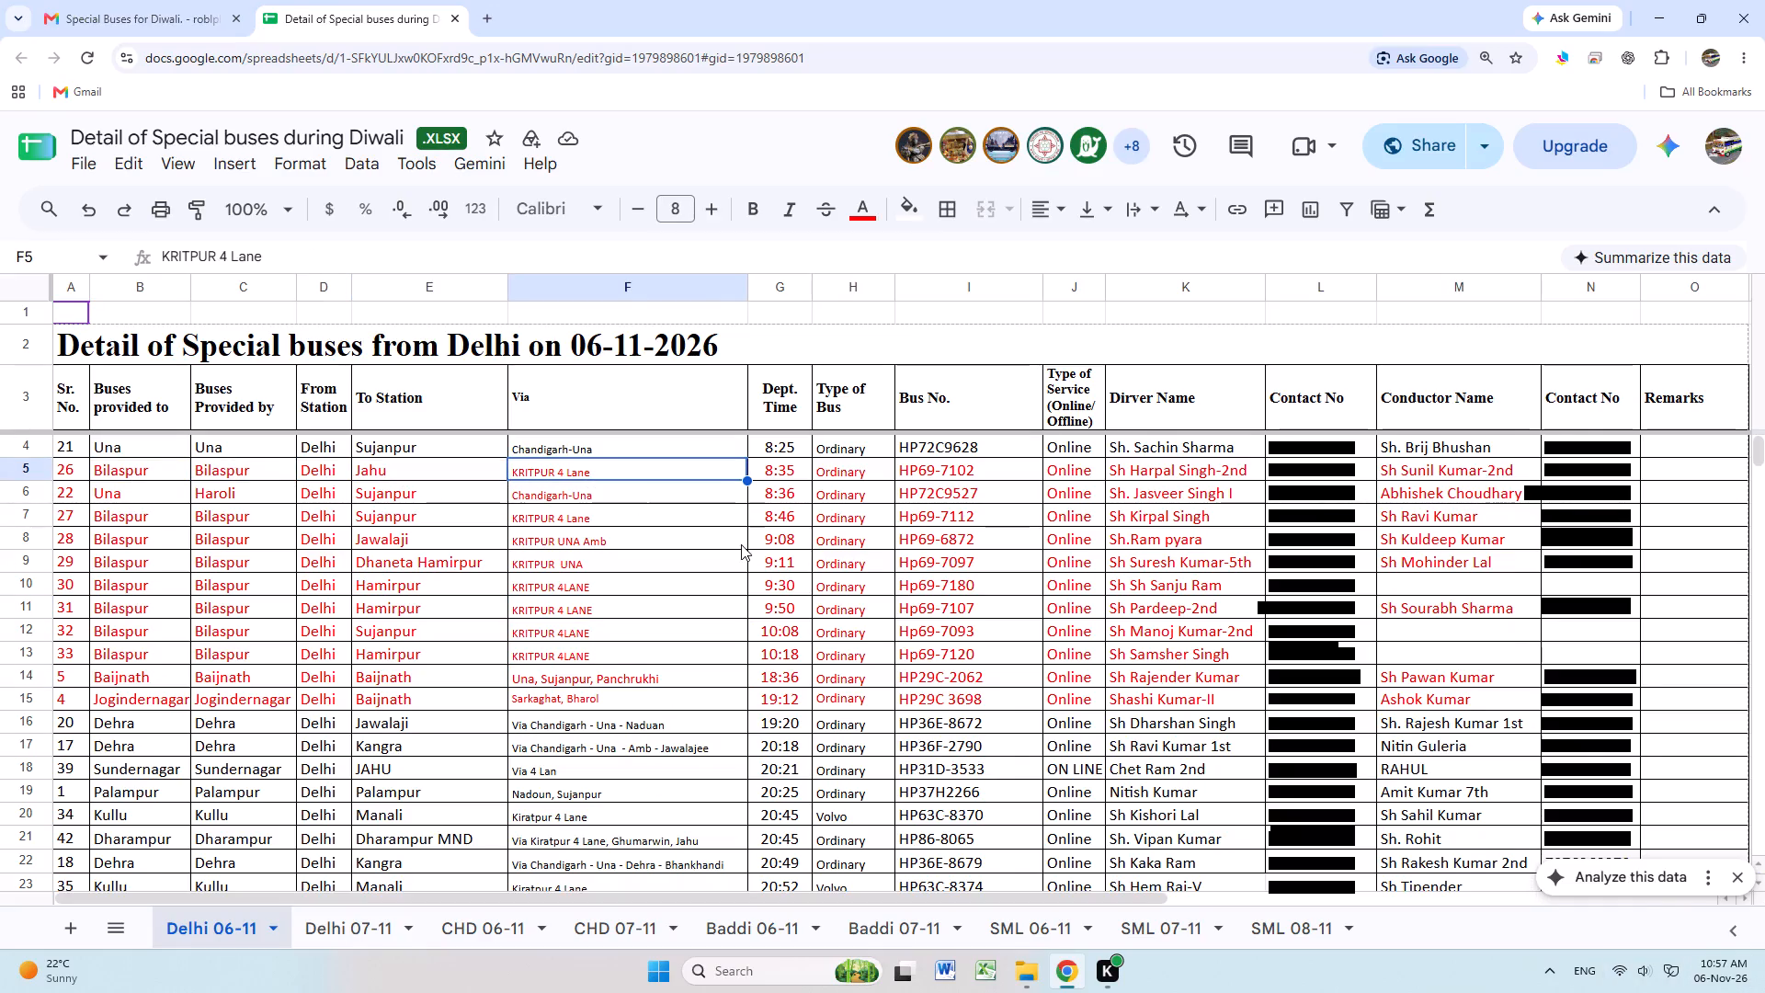
pyautogui.click(1735, 881)
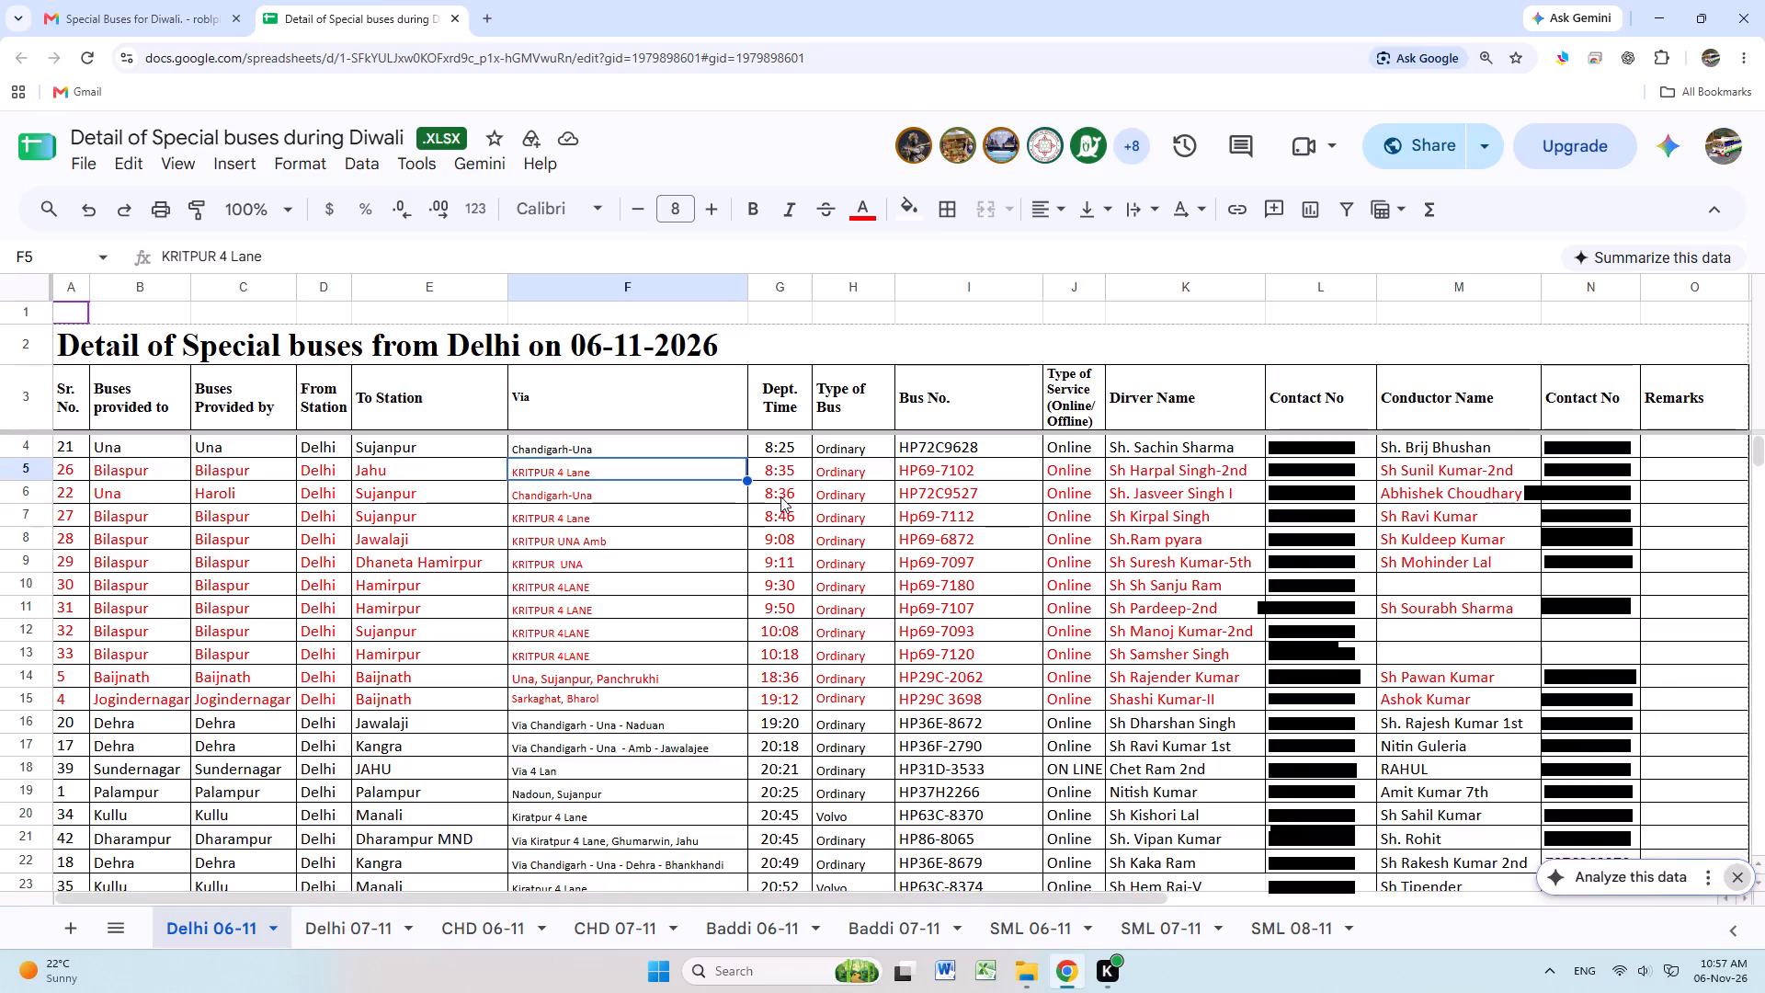
pyautogui.click(784, 542)
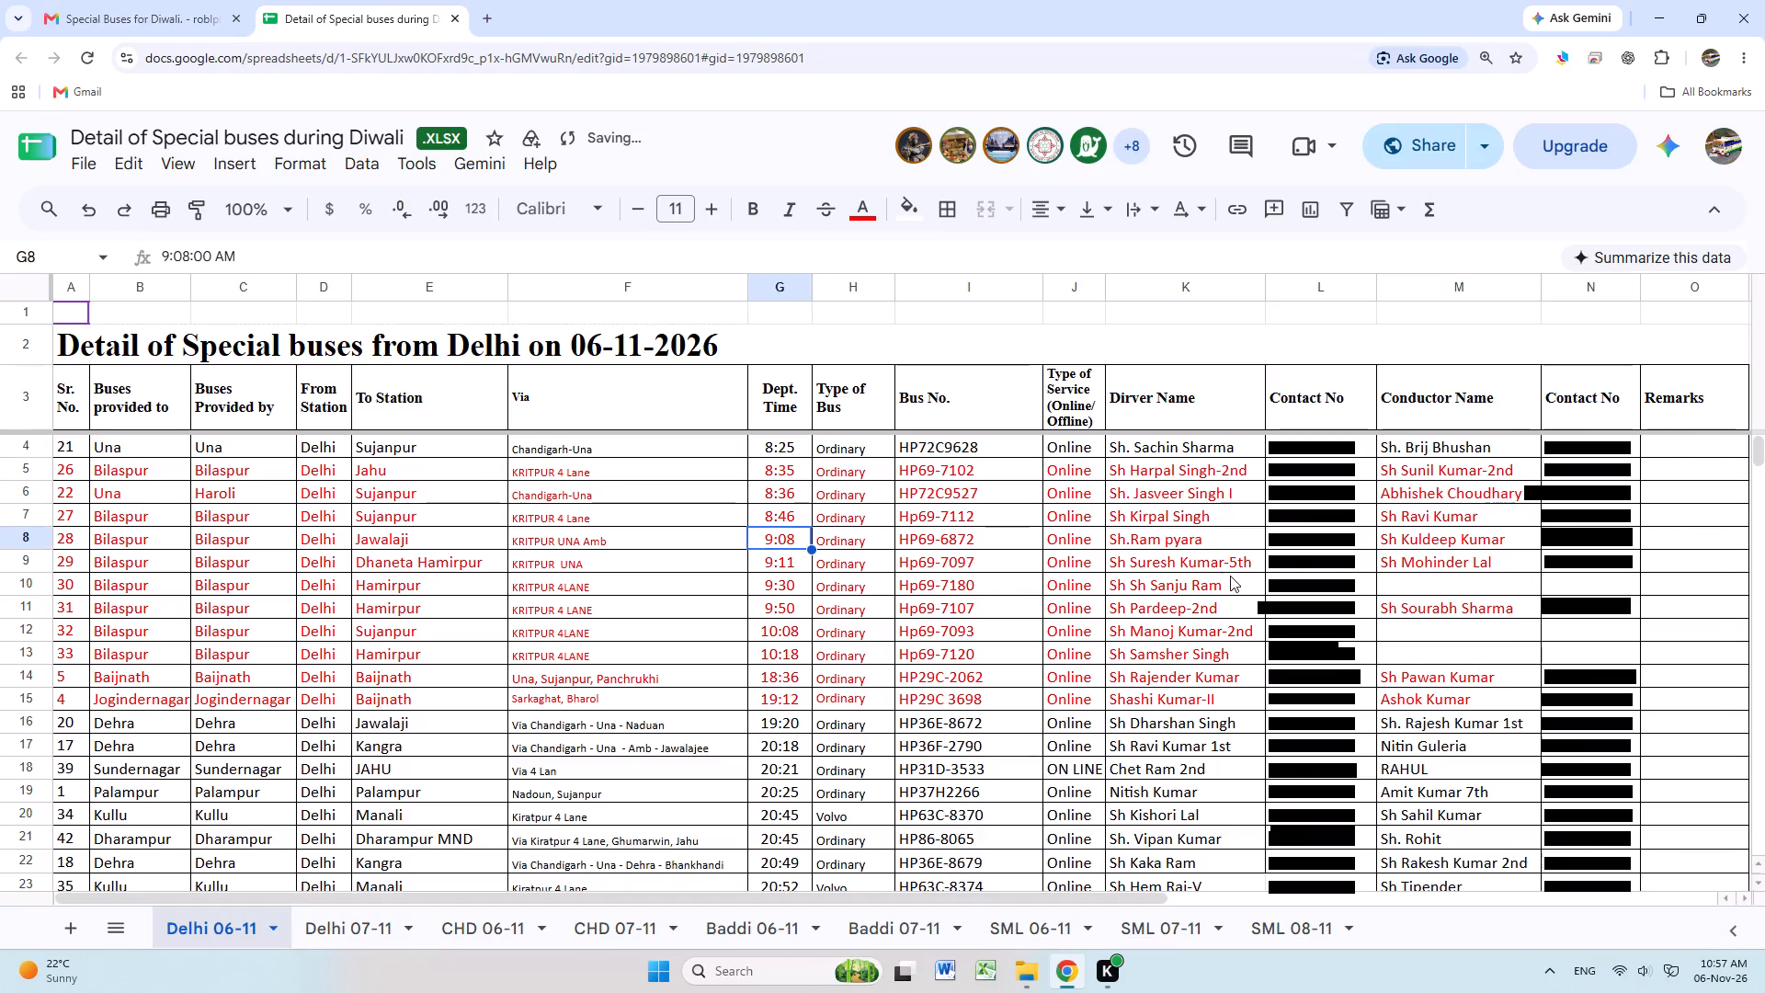
# Replace the conductor's name for the 9:08 Jawalaji bus with the name of the 9:50 Hamirpur bus's conductor, keeping the "Sh" prefix.
pyautogui.click(1481, 541)
pyautogui.moveTo(1485, 541); pyautogui.dragTo(1495, 541)
pyautogui.doubleClick(1506, 541)
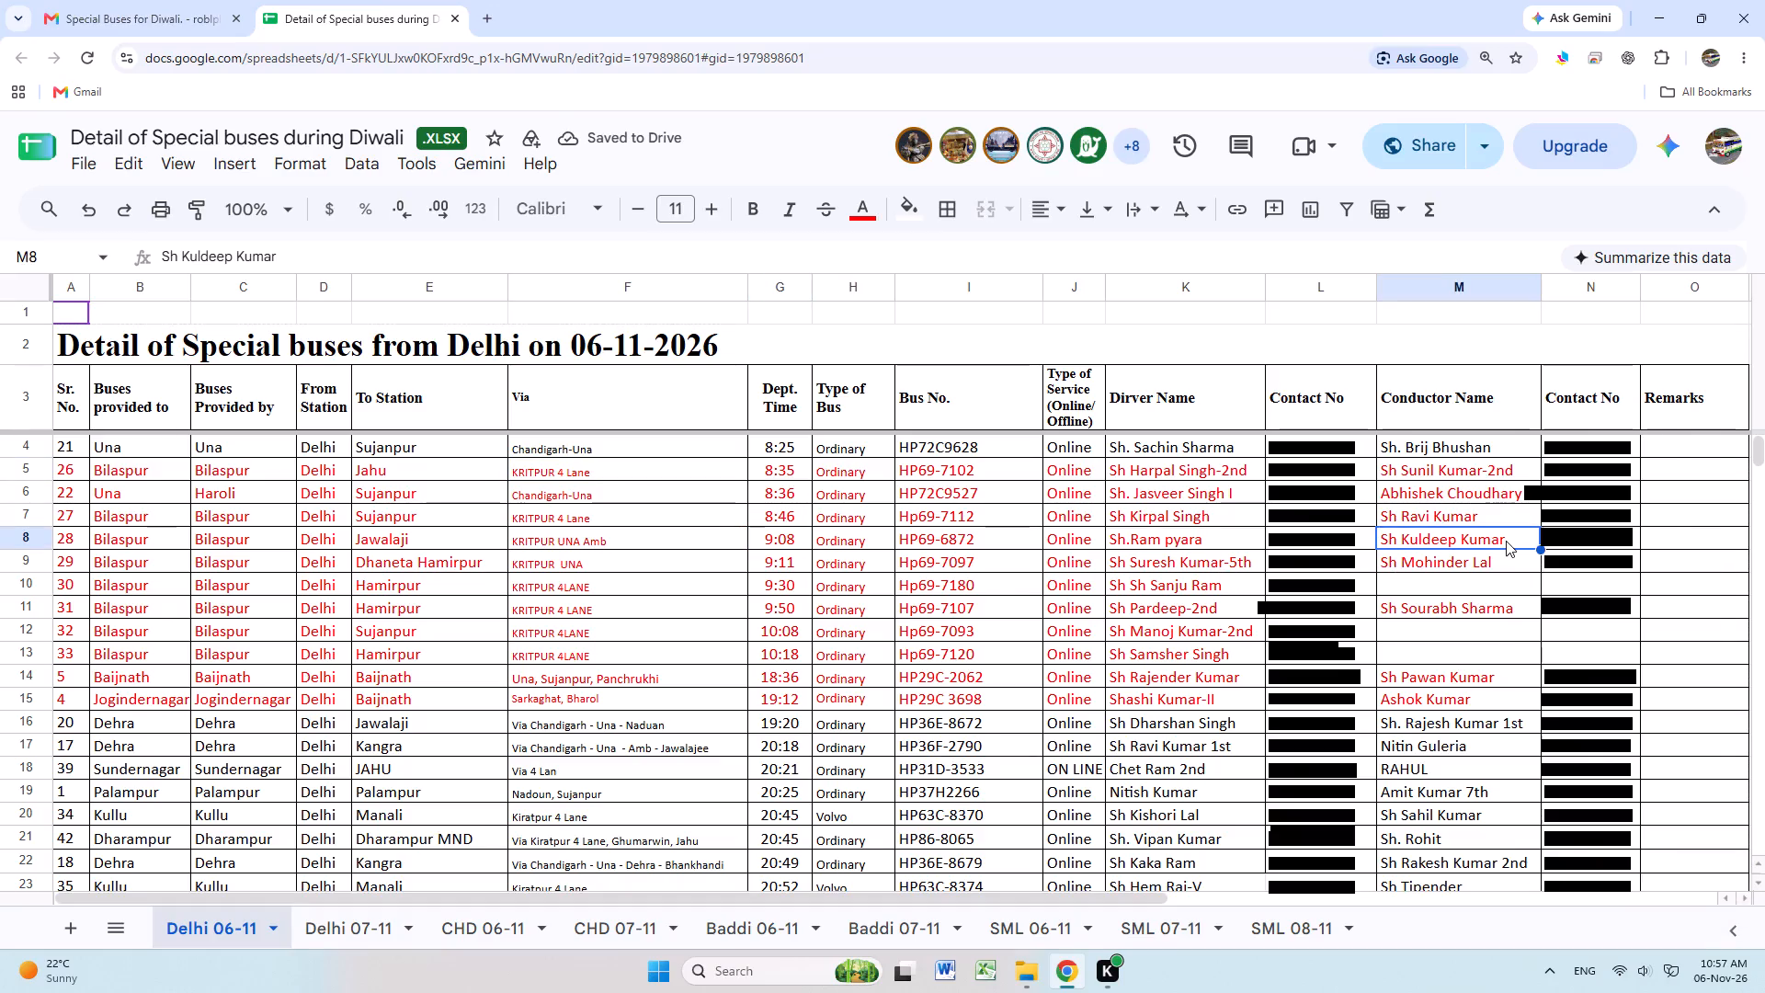
pyautogui.moveTo(1511, 536); pyautogui.dragTo(1406, 542)
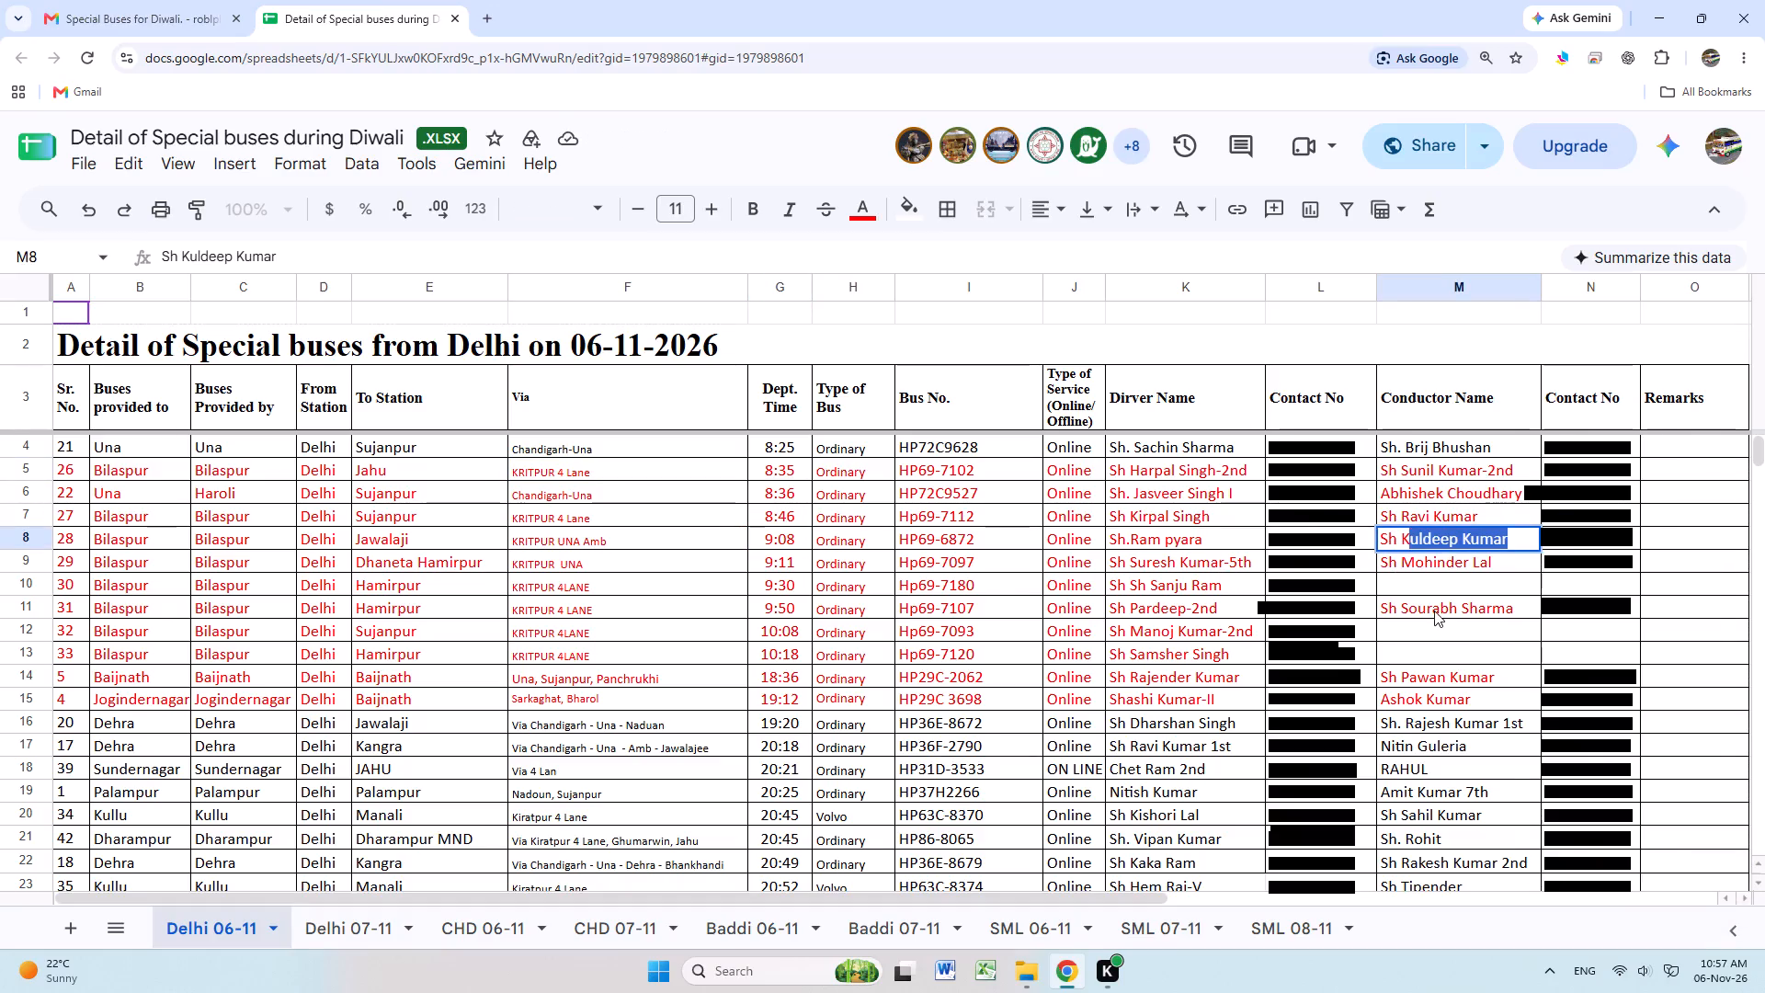
pyautogui.press('BackSpace')
pyautogui.press('BackSpace')
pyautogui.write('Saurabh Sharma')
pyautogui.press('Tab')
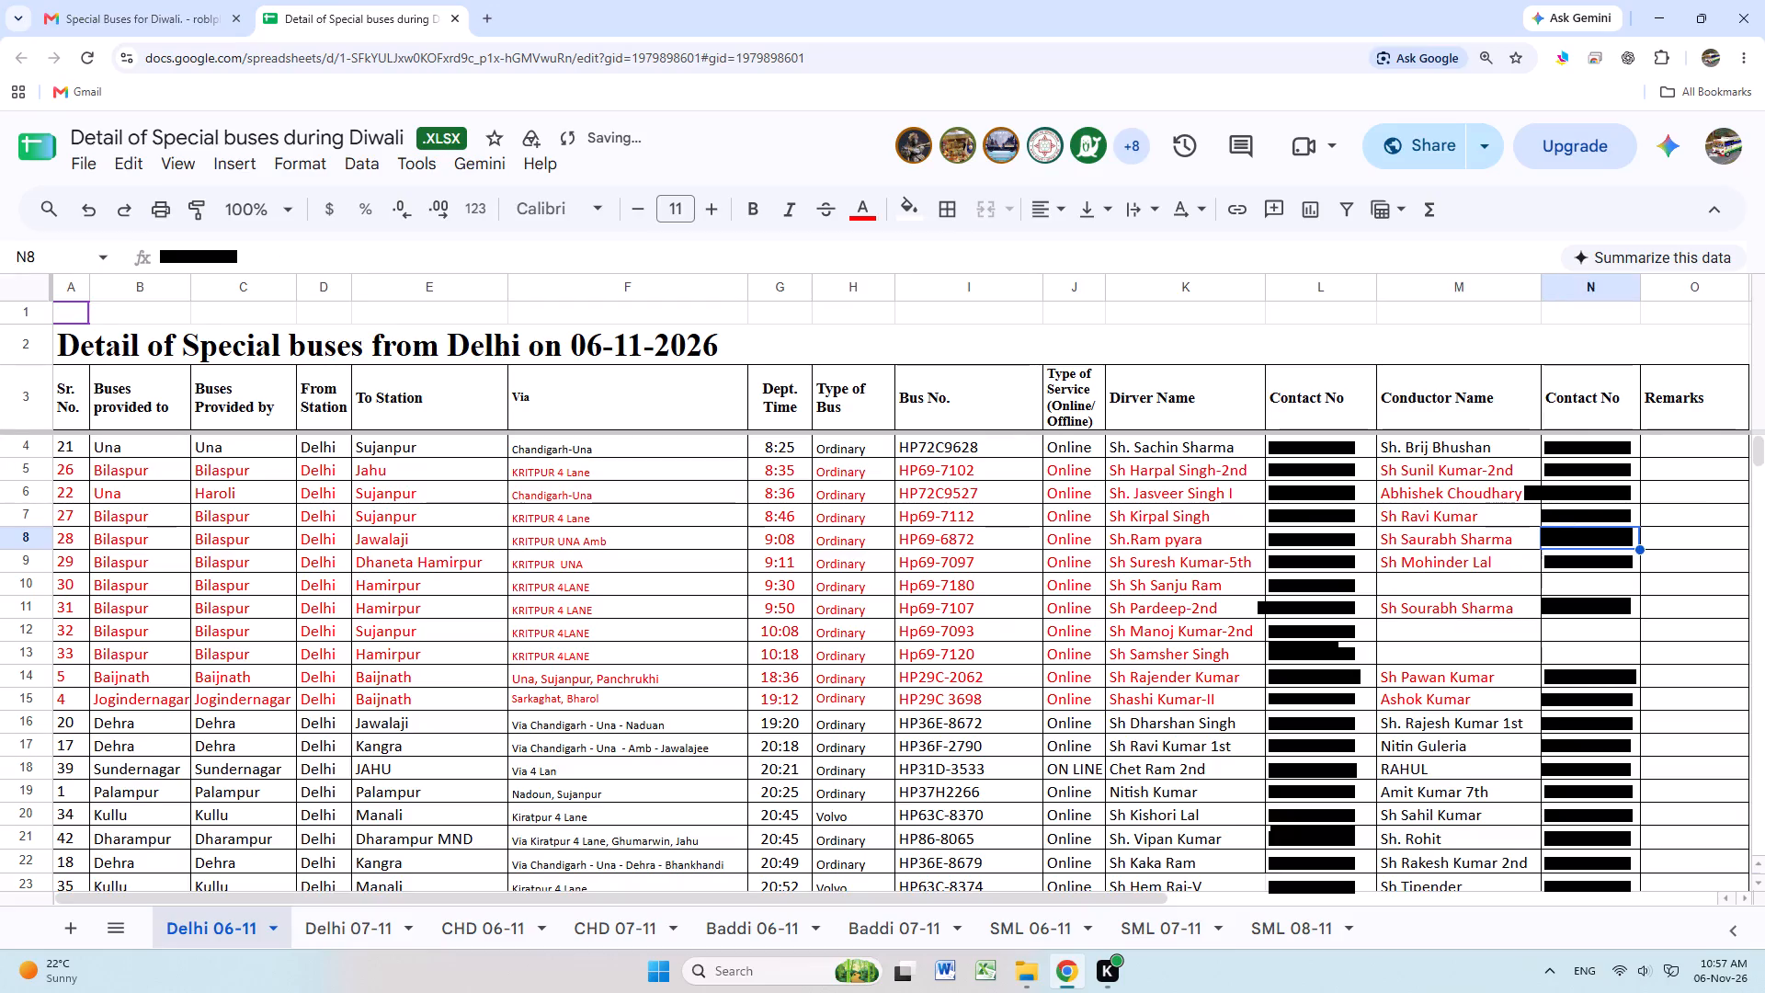
# Copy the conductor's contact number from the 9:50 Hamirpur bus into the 9:08 Jawalaji bus's conductor Contact No cell.
pyautogui.click(1554, 612)
pyautogui.hotkey('ctrl', 'c')
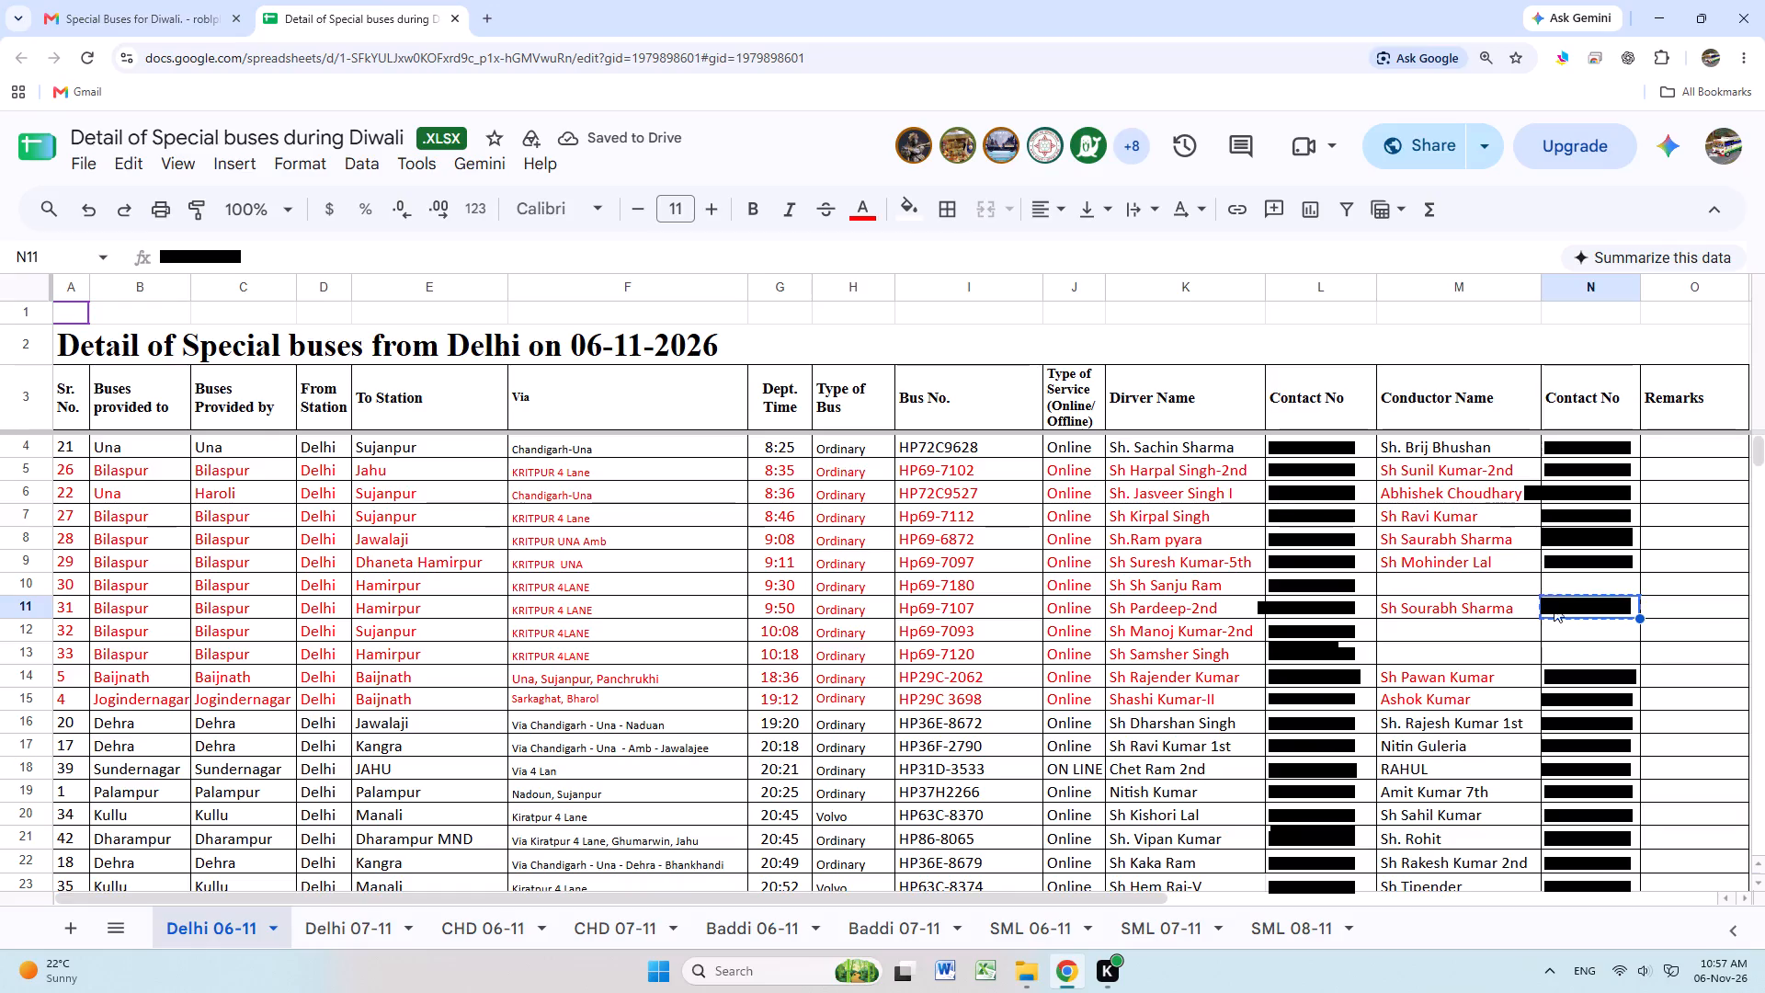
pyautogui.click(1592, 530)
pyautogui.hotkey('ctrl', 'v')
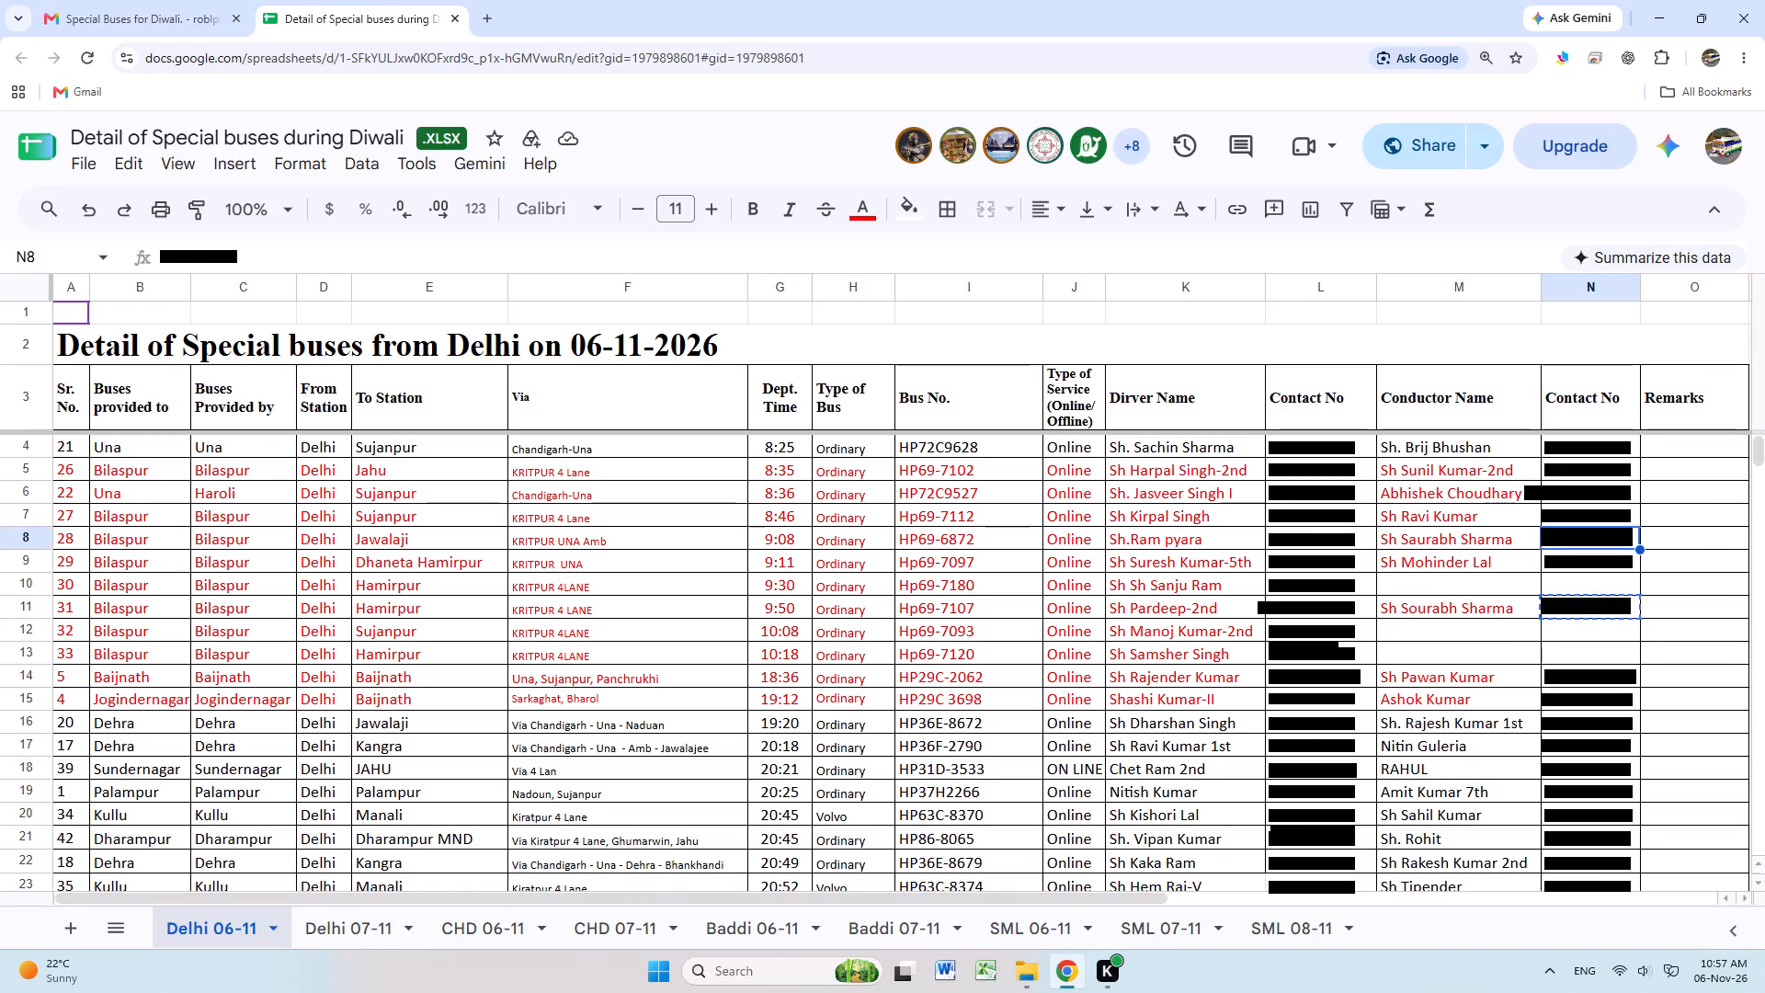
pyautogui.press('Return')
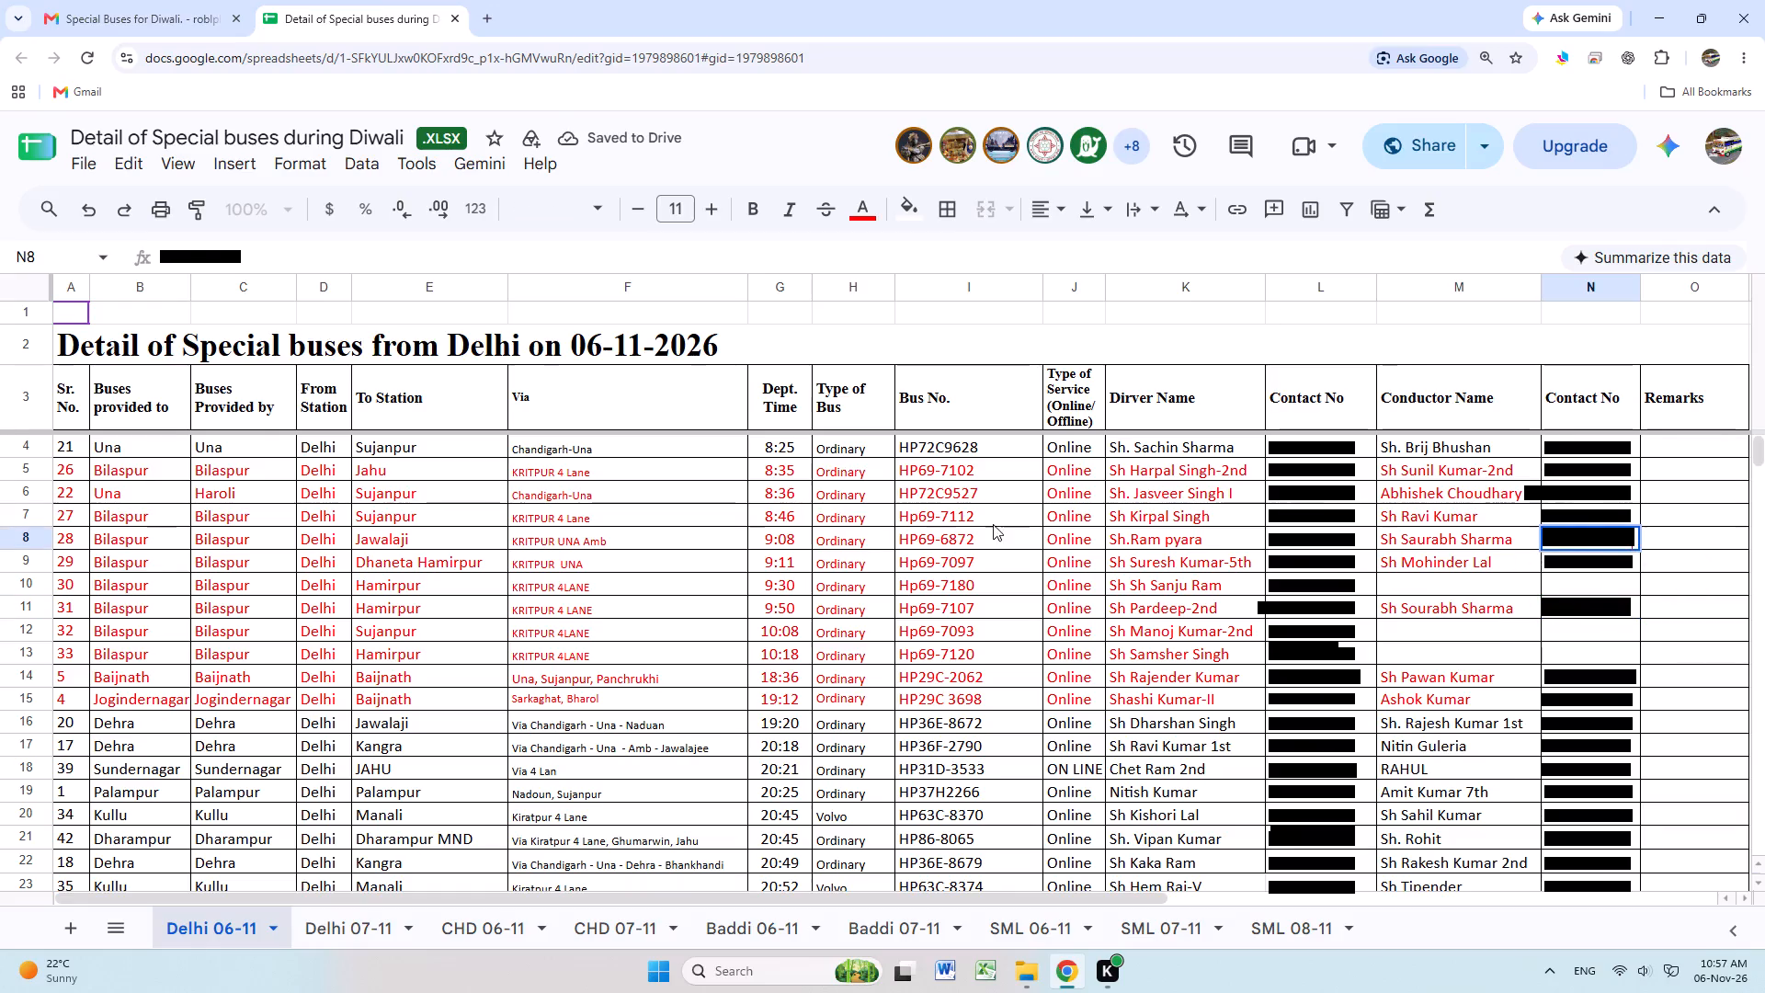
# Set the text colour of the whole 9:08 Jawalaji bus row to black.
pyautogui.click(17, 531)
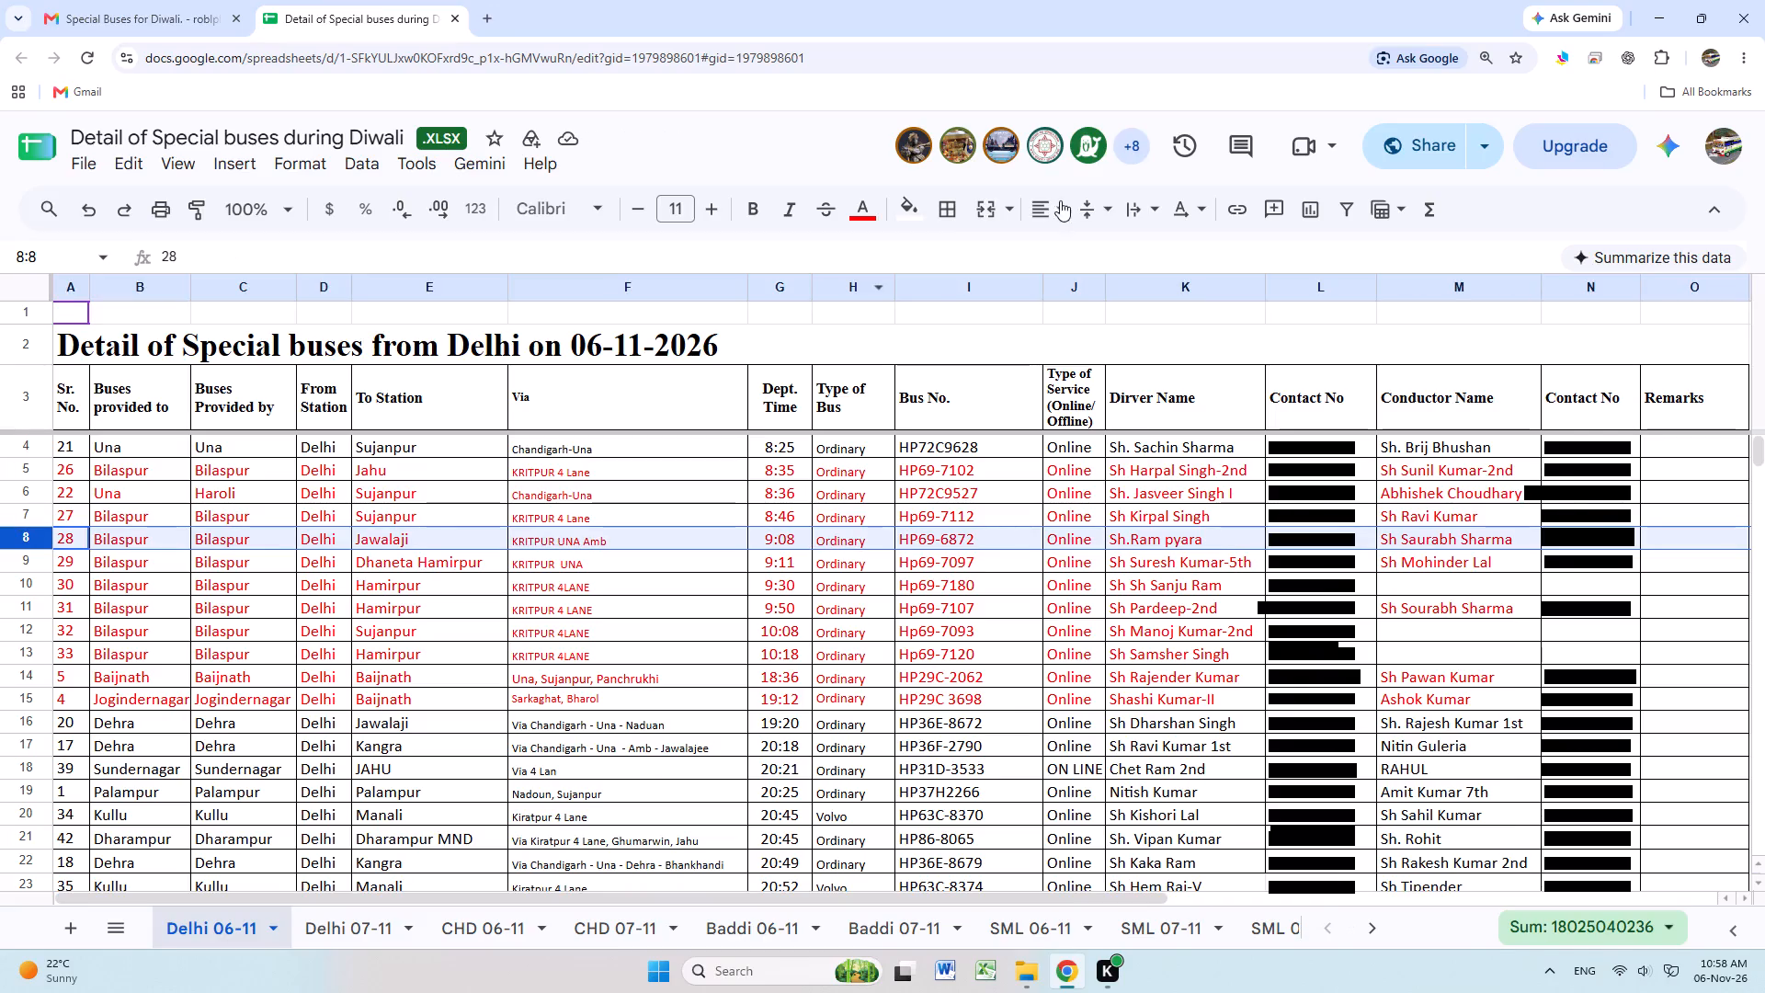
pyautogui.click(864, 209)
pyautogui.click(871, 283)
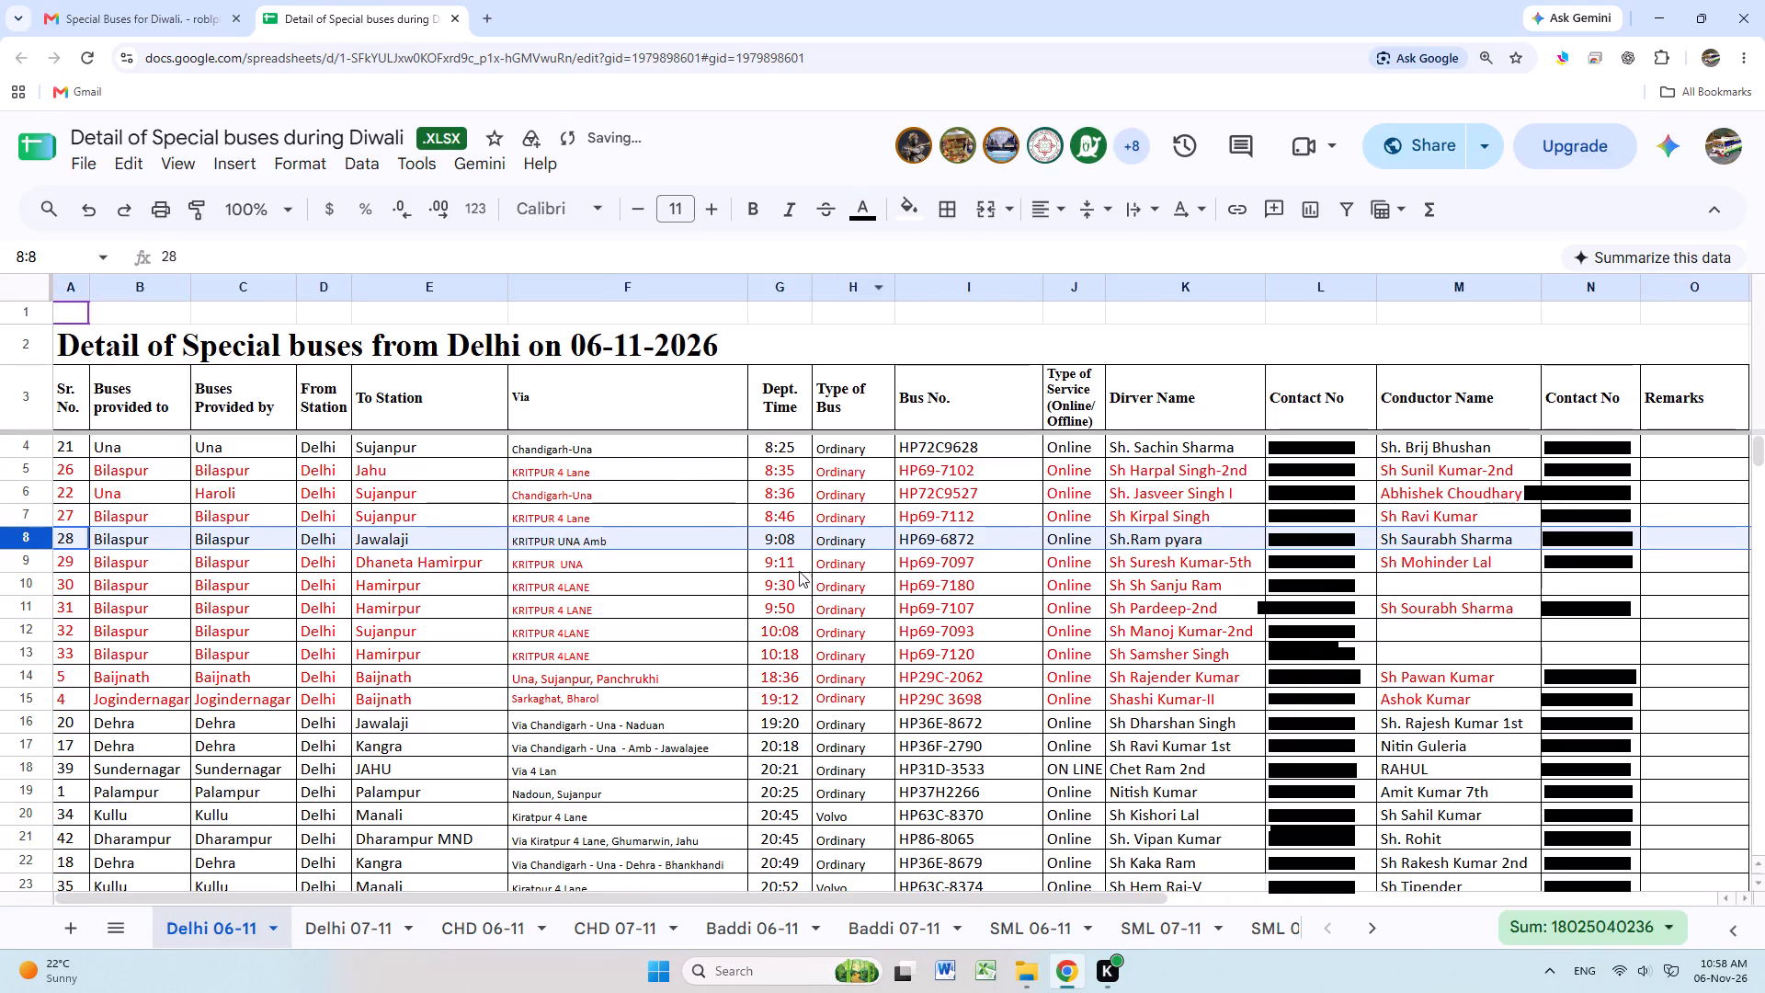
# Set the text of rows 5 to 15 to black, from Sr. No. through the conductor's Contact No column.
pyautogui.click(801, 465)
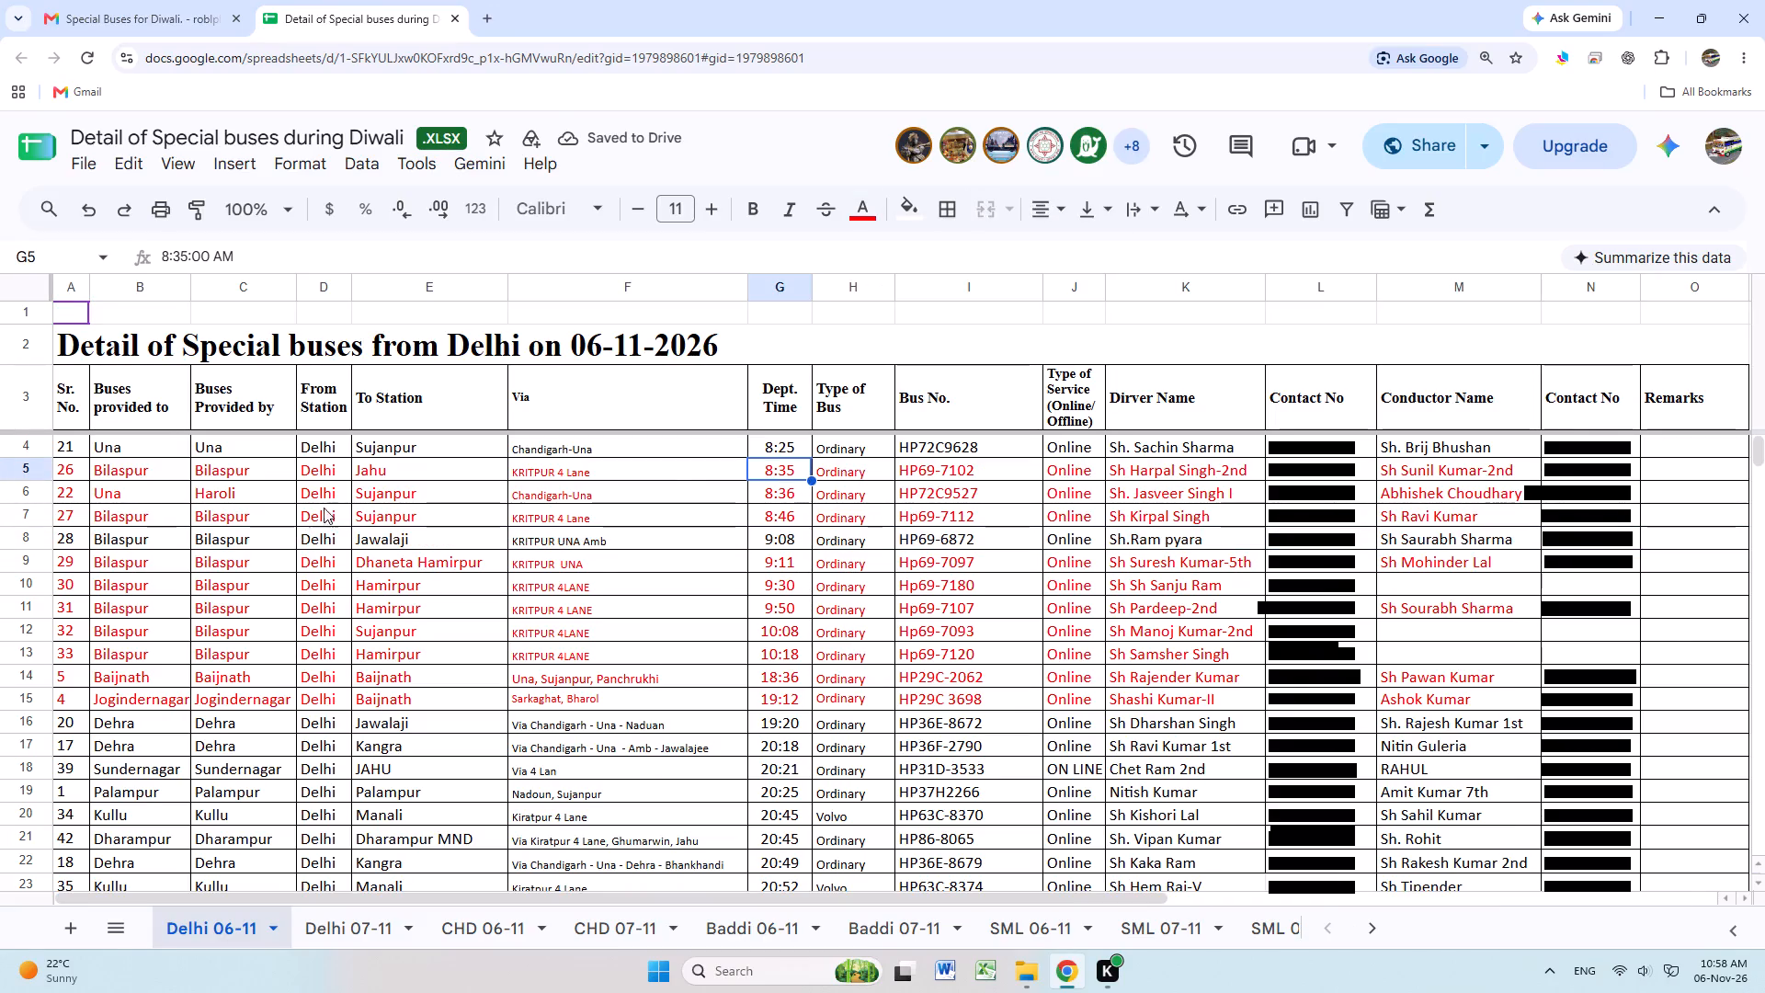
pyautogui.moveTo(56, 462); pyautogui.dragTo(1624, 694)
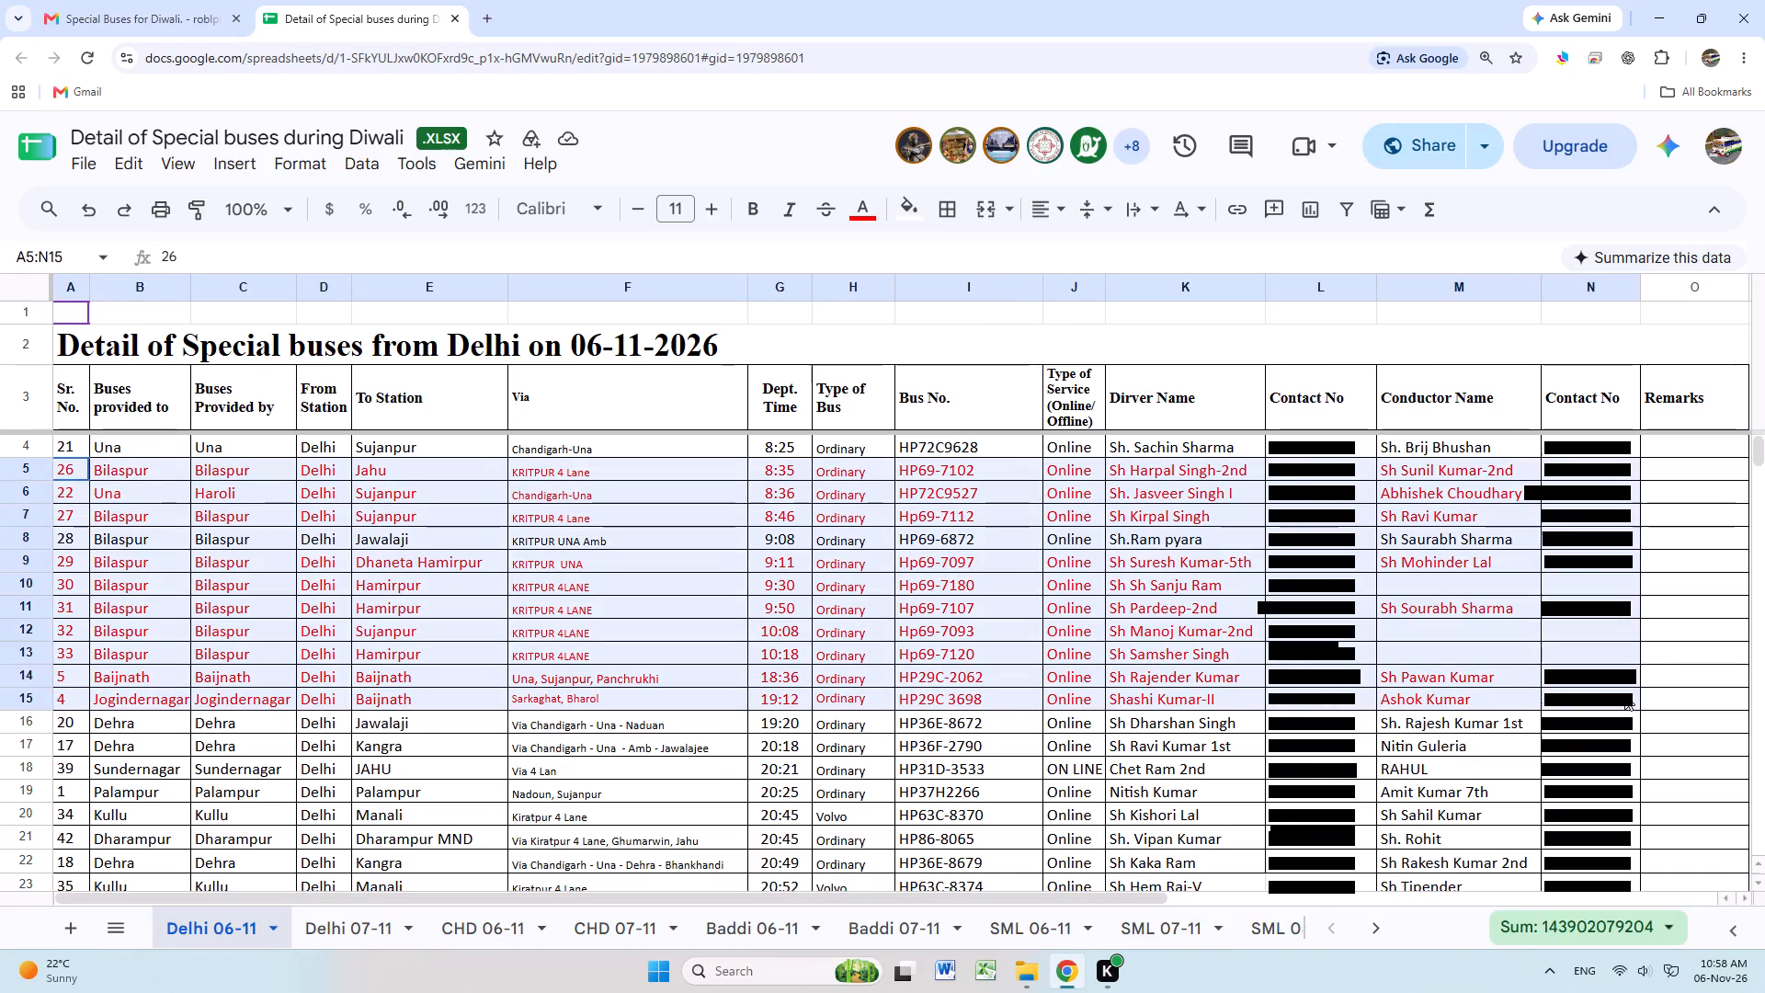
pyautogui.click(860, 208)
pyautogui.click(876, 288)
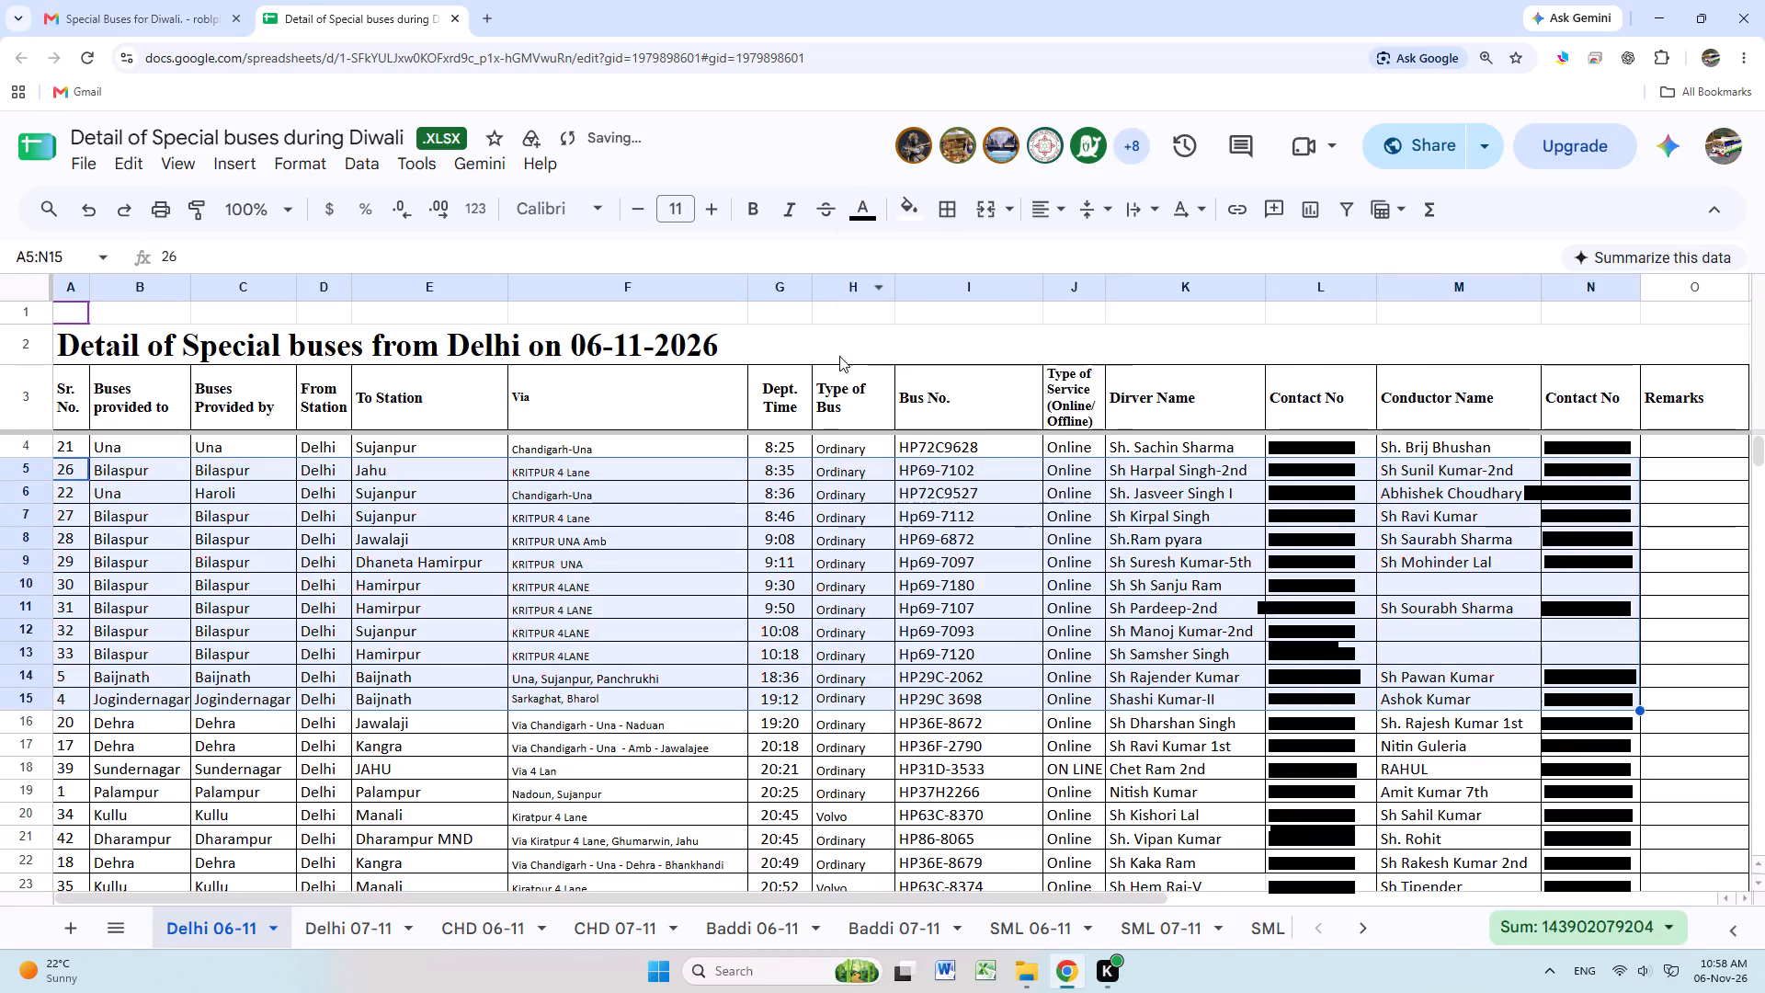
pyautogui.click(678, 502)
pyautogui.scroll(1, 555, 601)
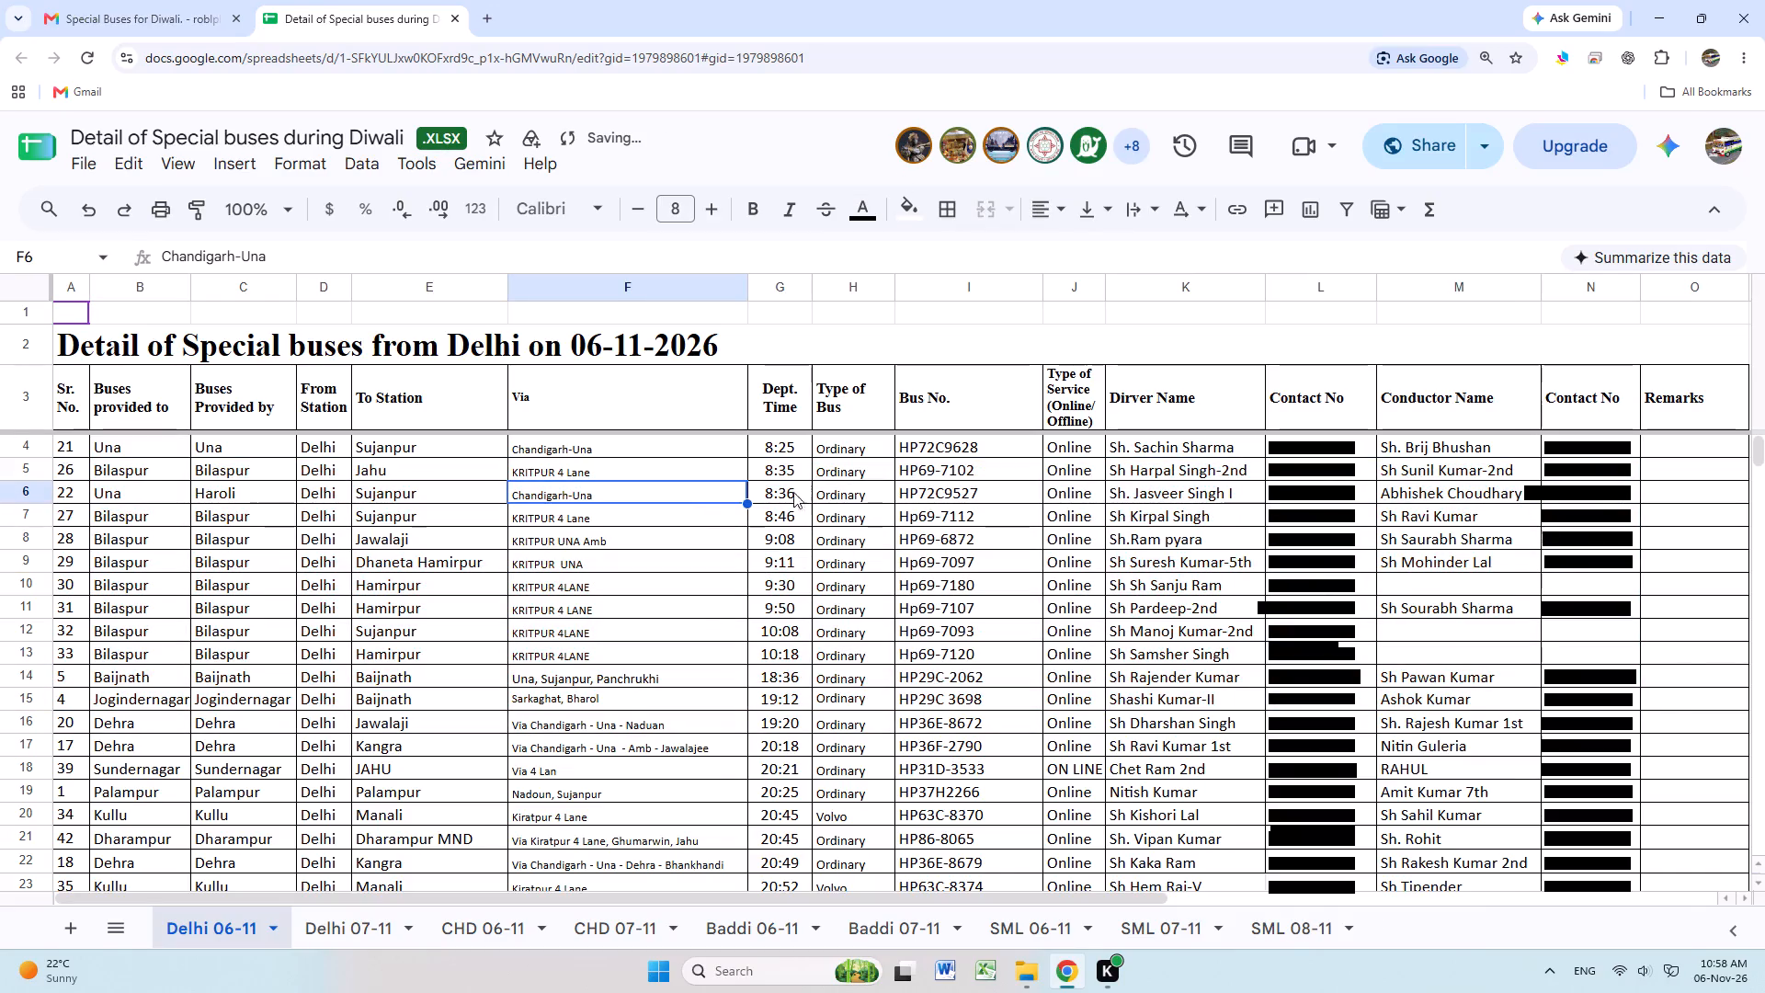
# Colour the text of the entire row 5, the 8:35 Jahu bus, red.
pyautogui.click(797, 466)
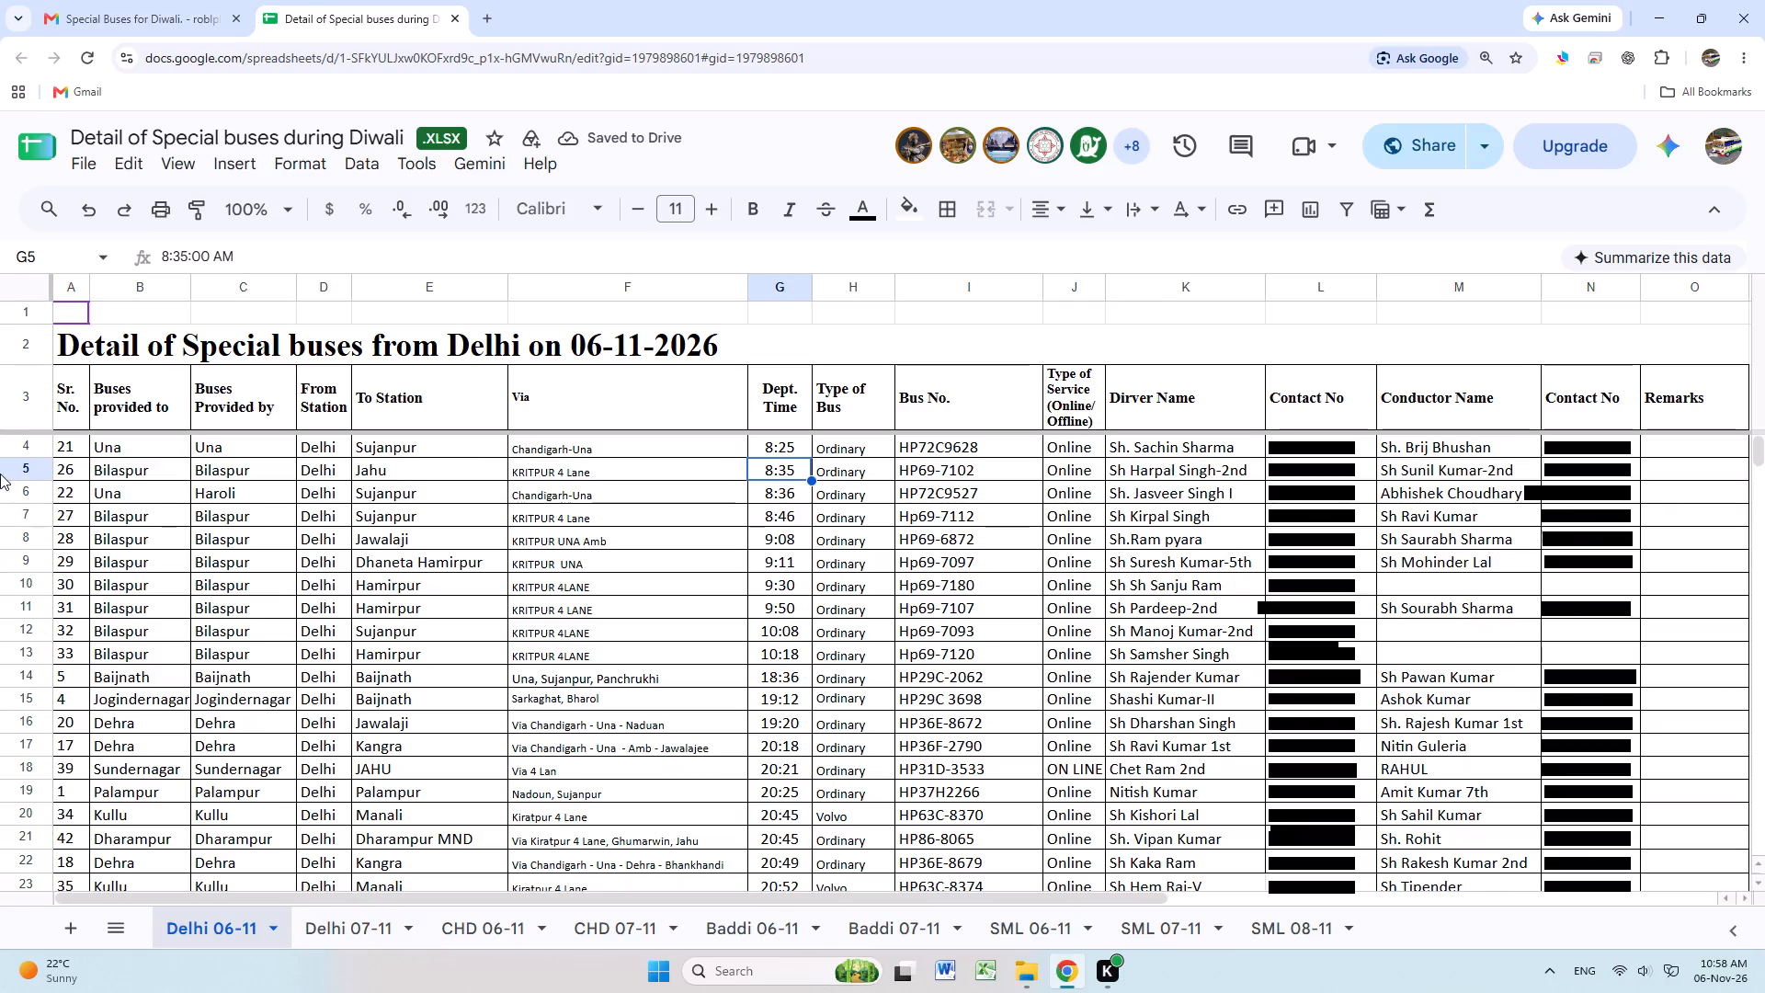
pyautogui.click(5, 466)
pyautogui.click(878, 210)
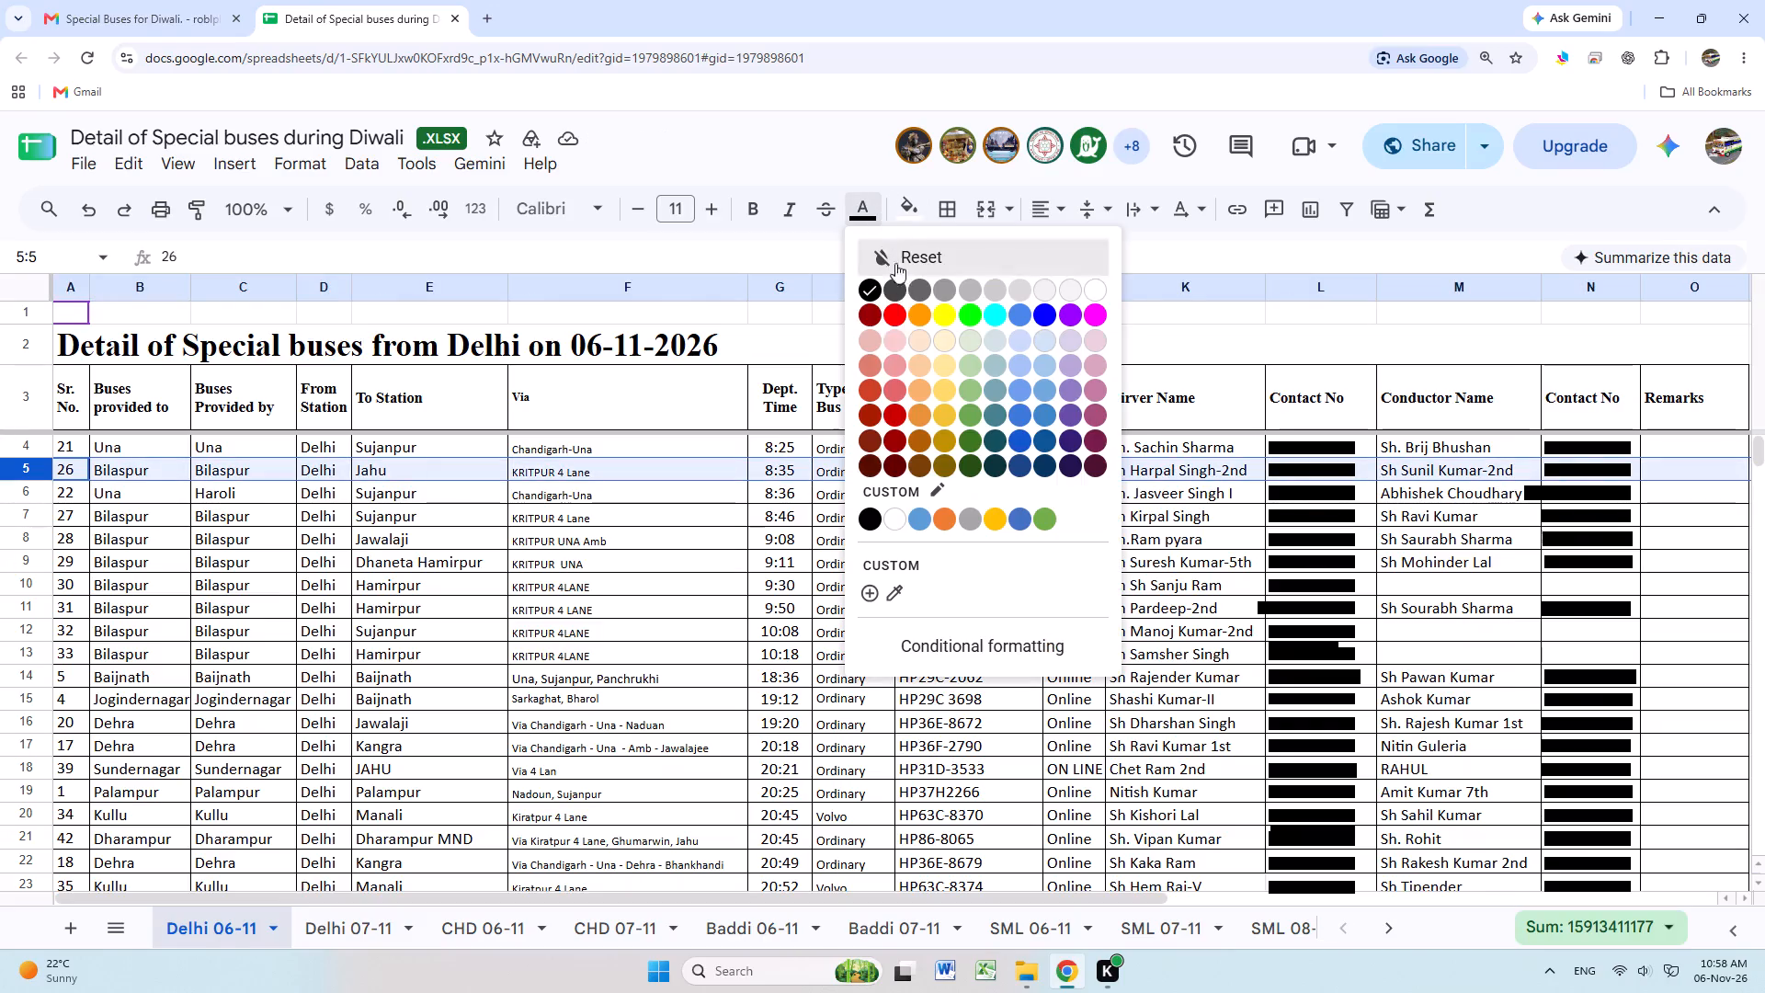
pyautogui.click(900, 315)
pyautogui.click(619, 606)
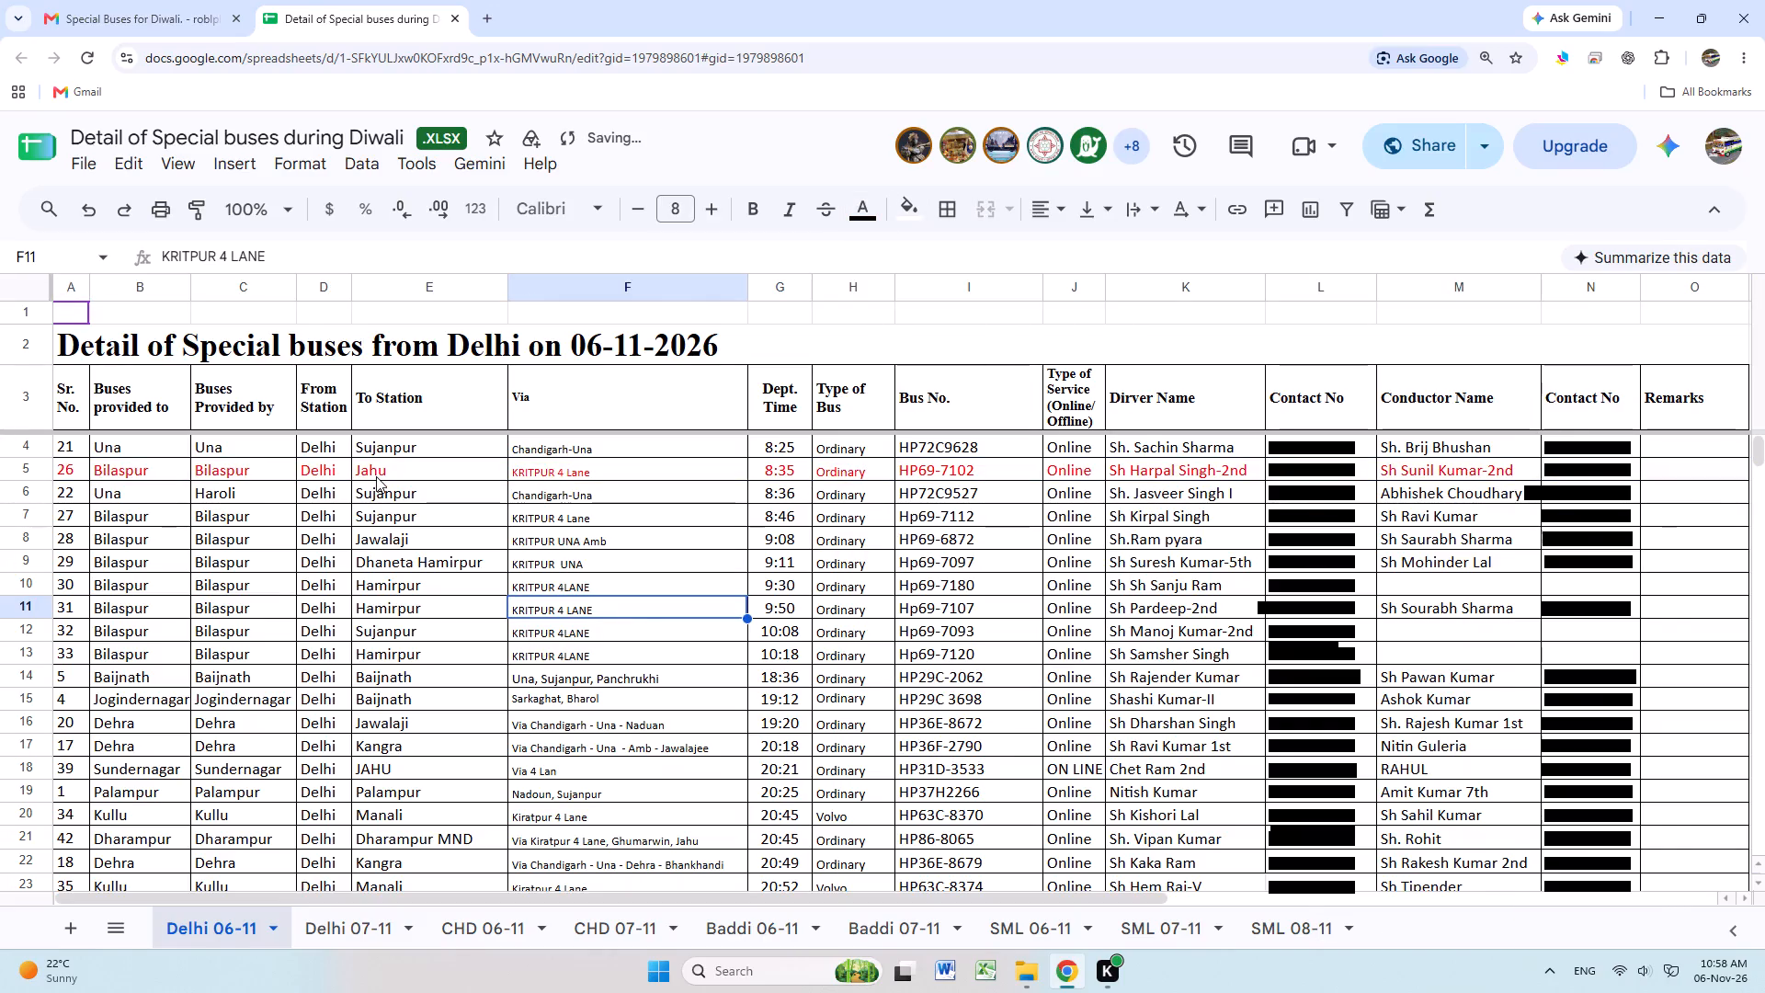
pyautogui.click(386, 473)
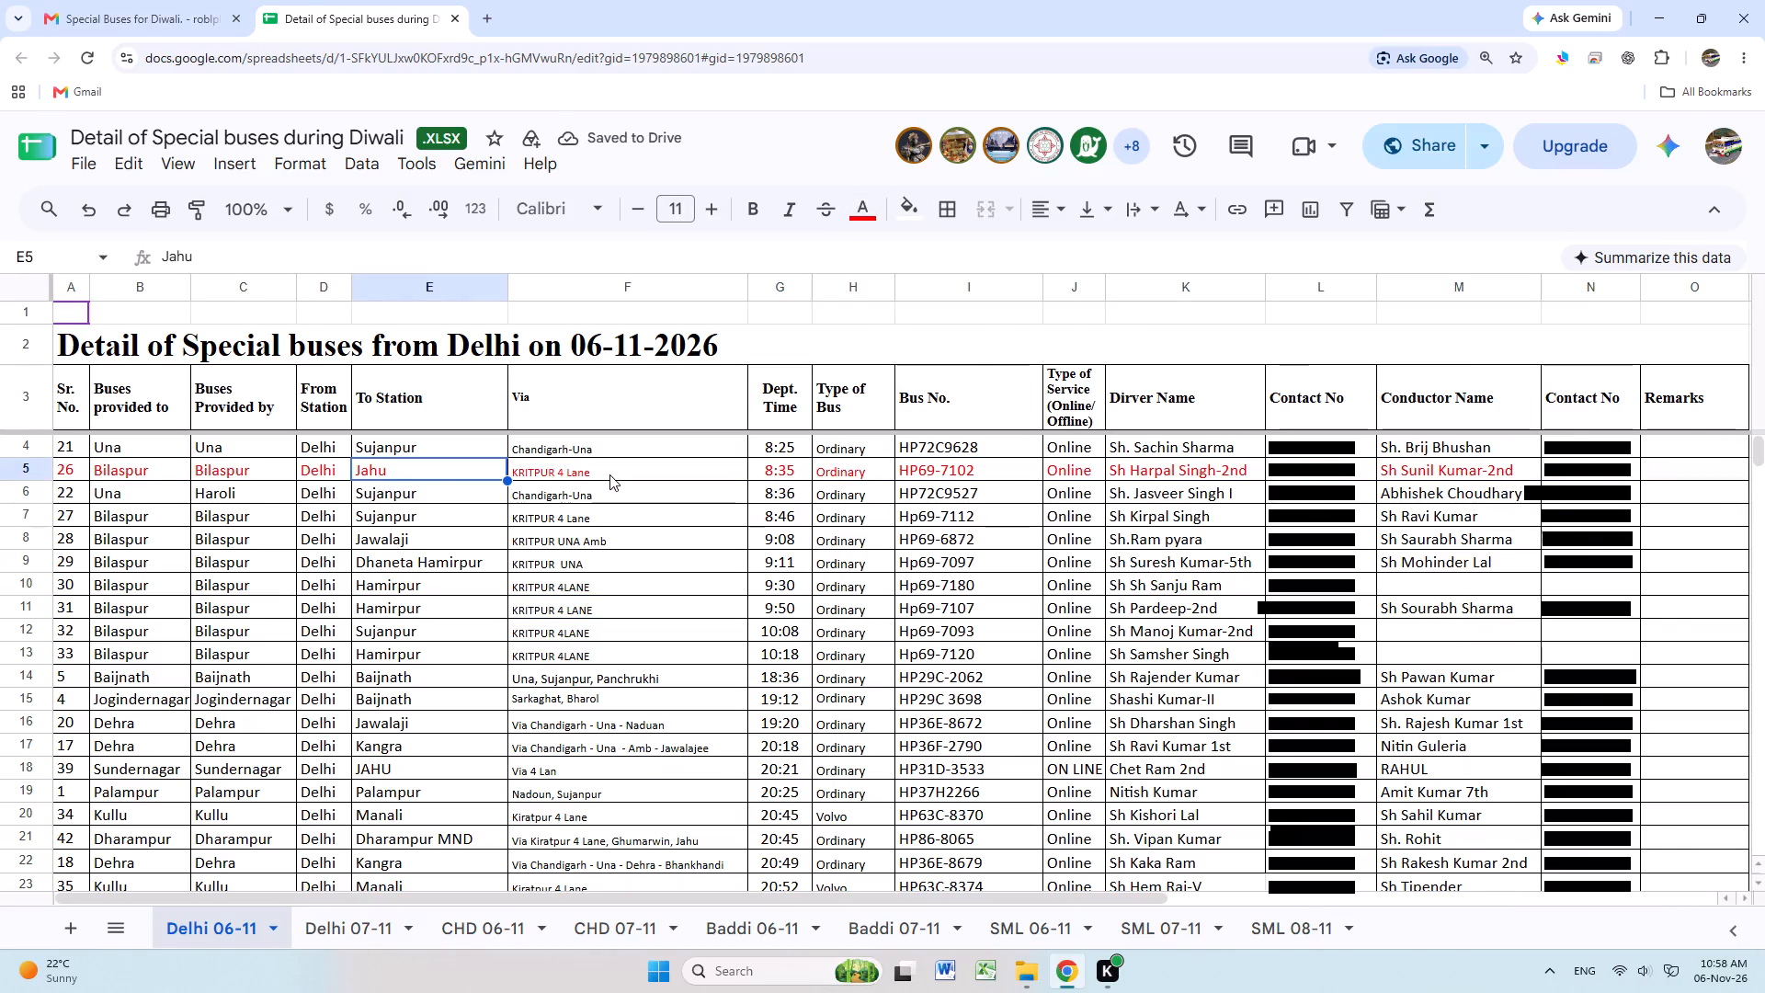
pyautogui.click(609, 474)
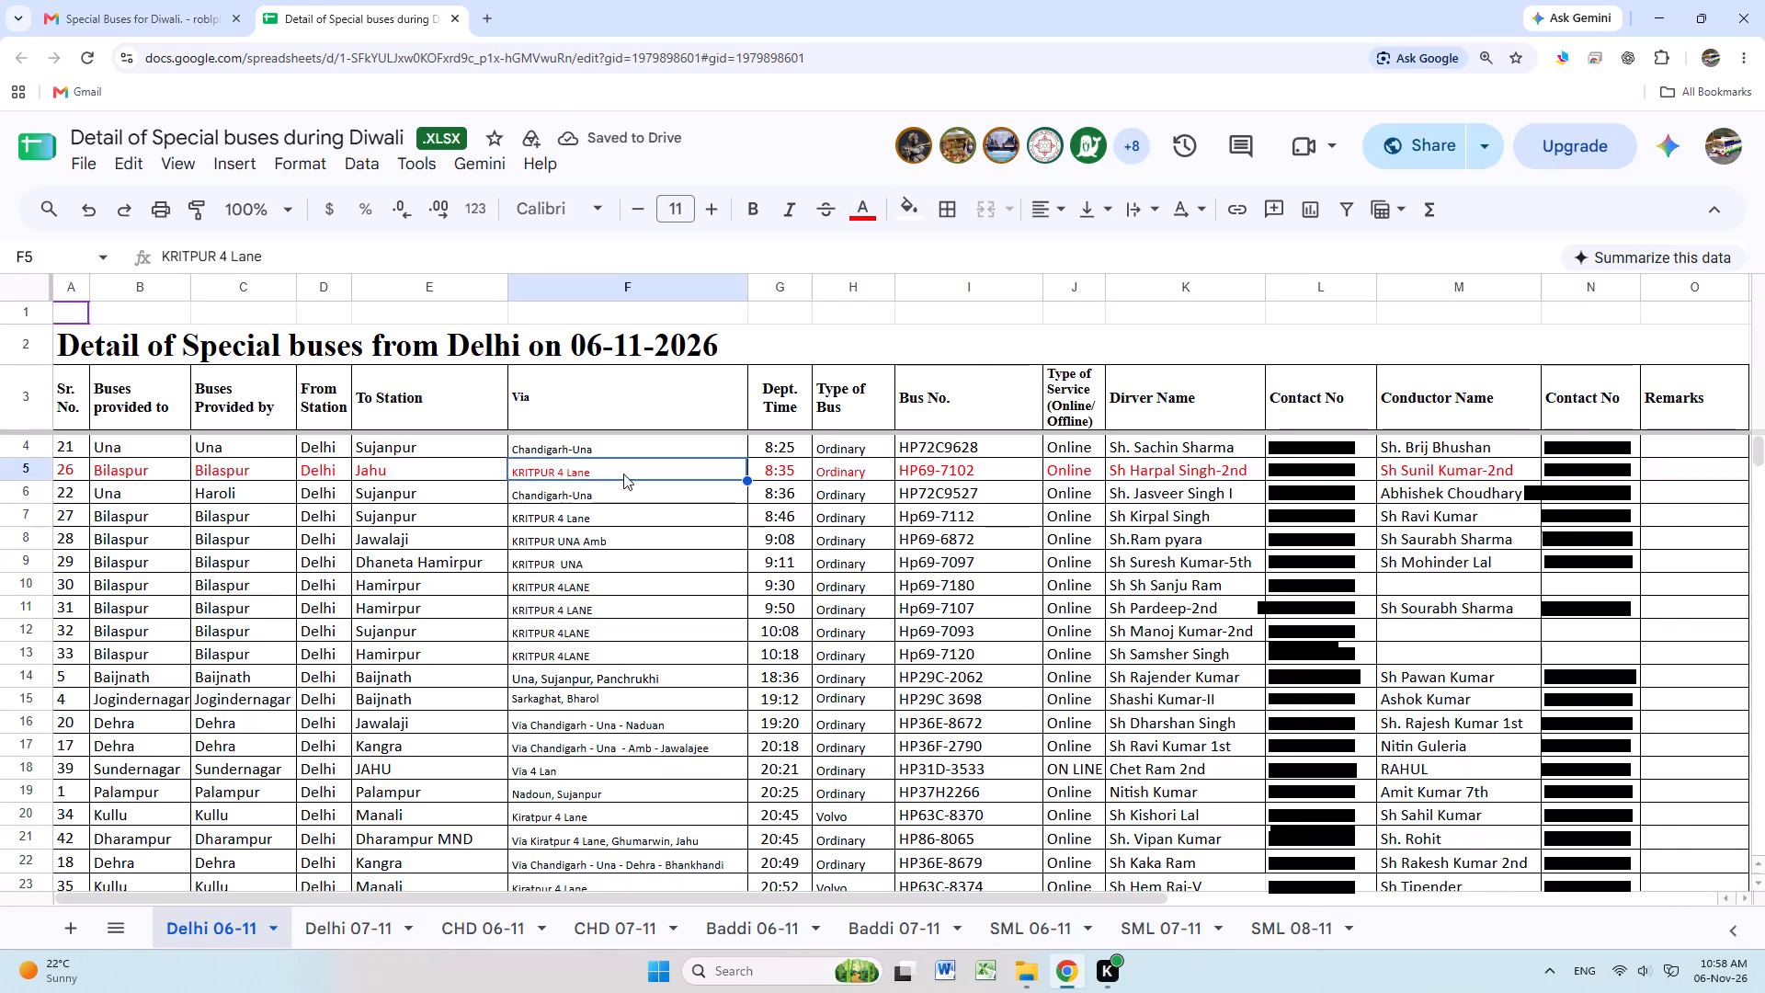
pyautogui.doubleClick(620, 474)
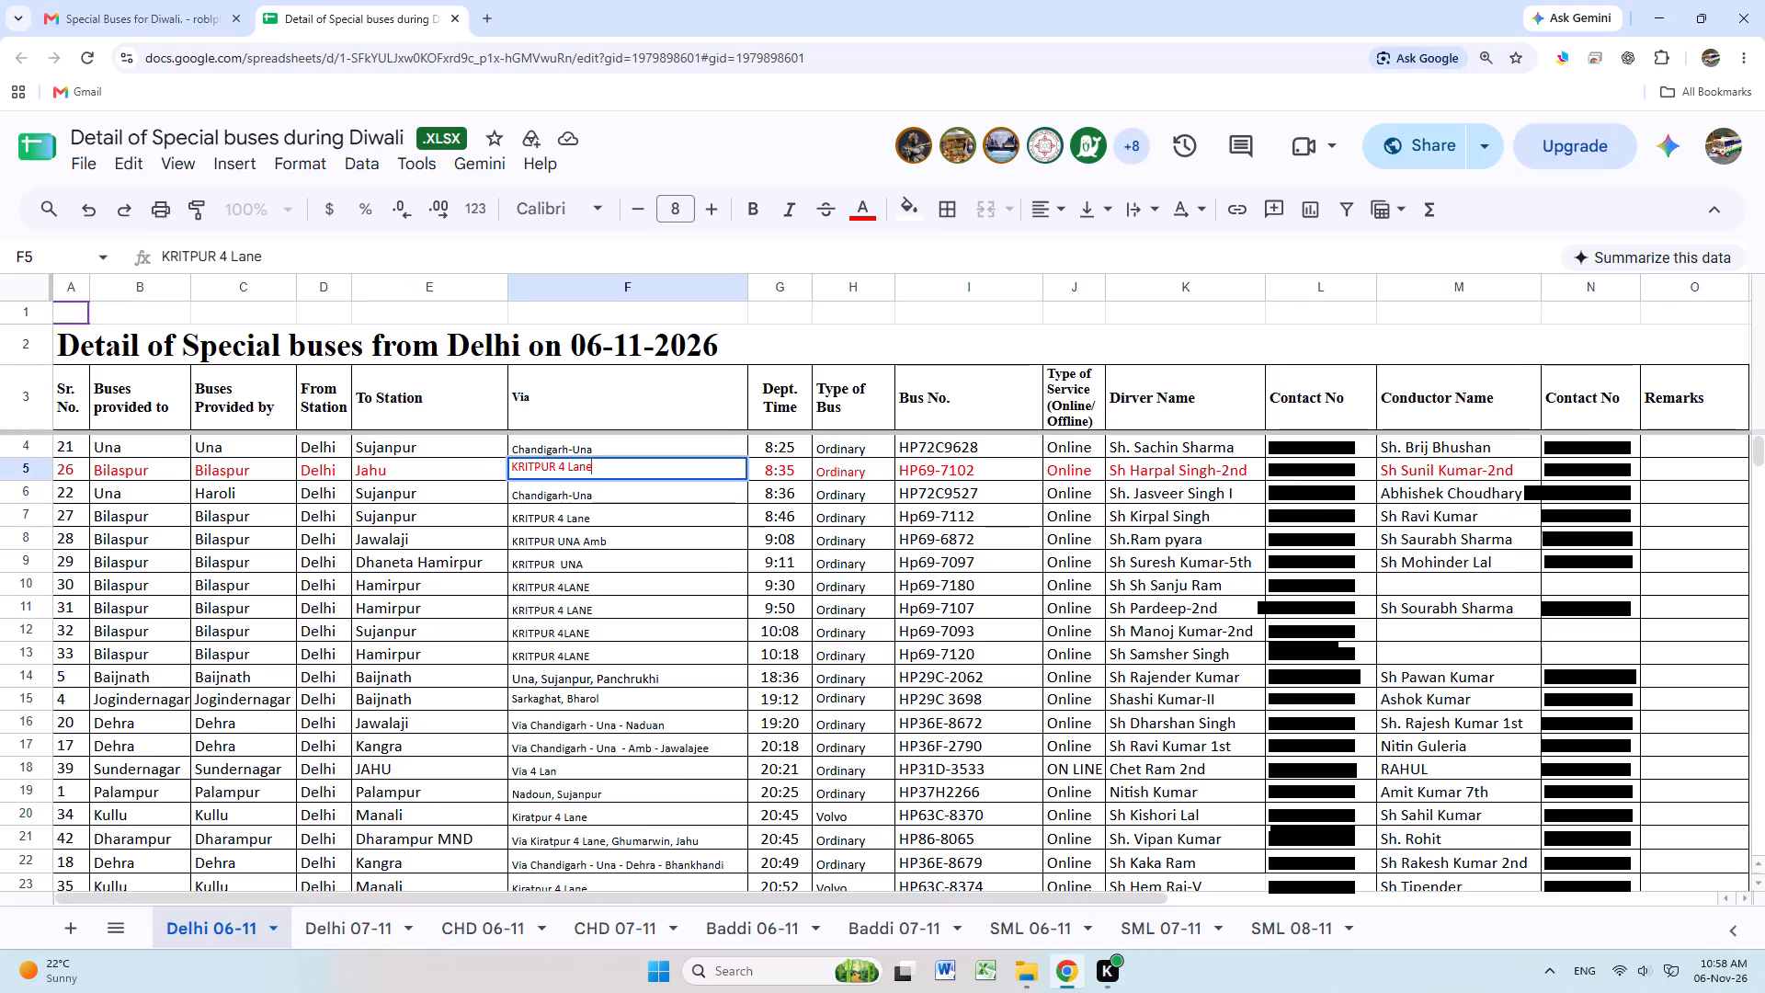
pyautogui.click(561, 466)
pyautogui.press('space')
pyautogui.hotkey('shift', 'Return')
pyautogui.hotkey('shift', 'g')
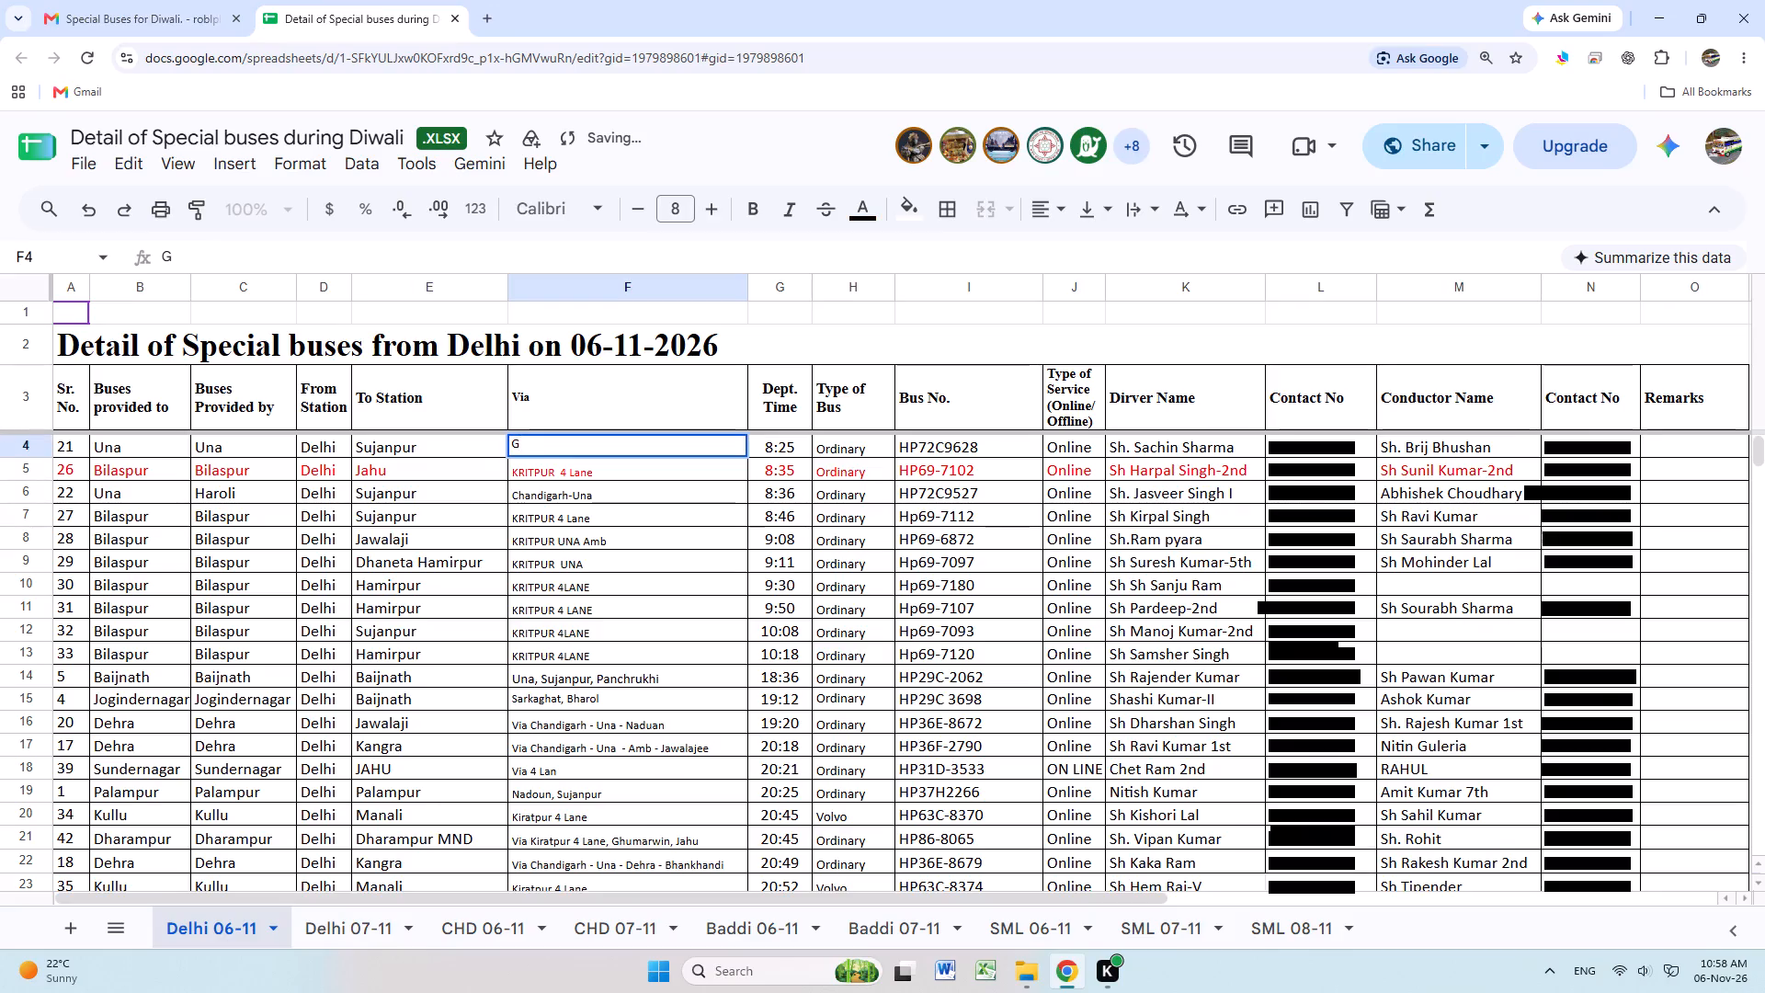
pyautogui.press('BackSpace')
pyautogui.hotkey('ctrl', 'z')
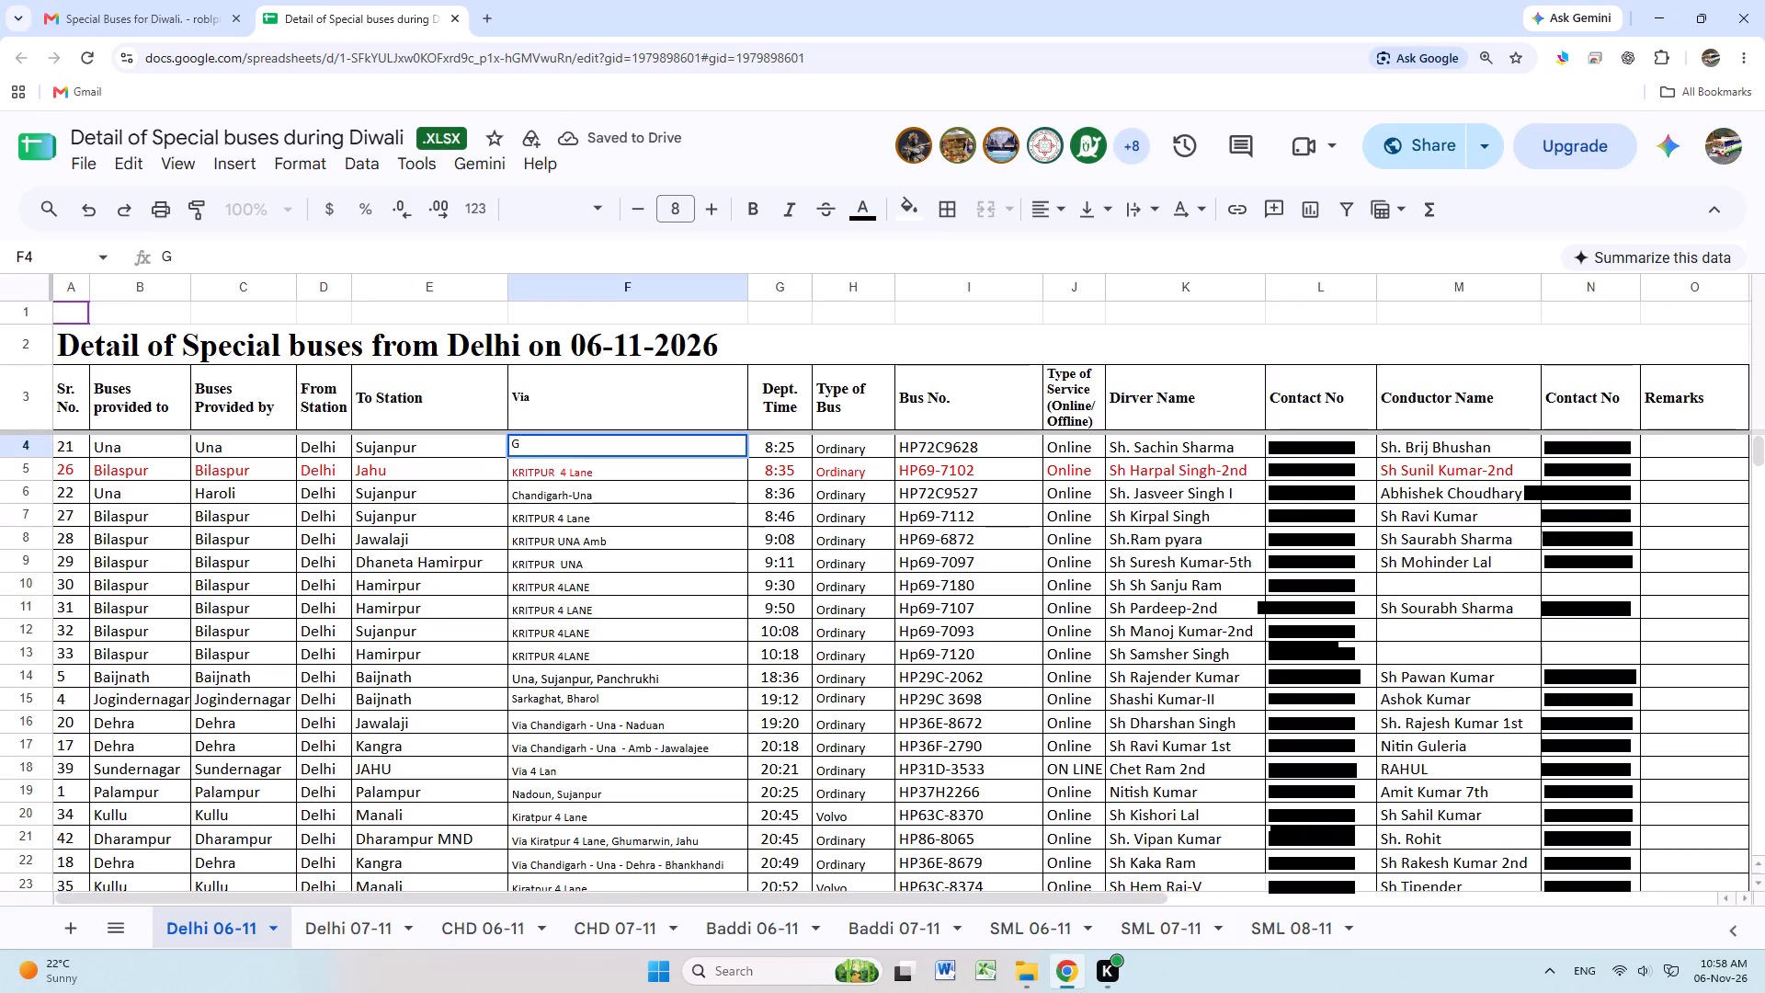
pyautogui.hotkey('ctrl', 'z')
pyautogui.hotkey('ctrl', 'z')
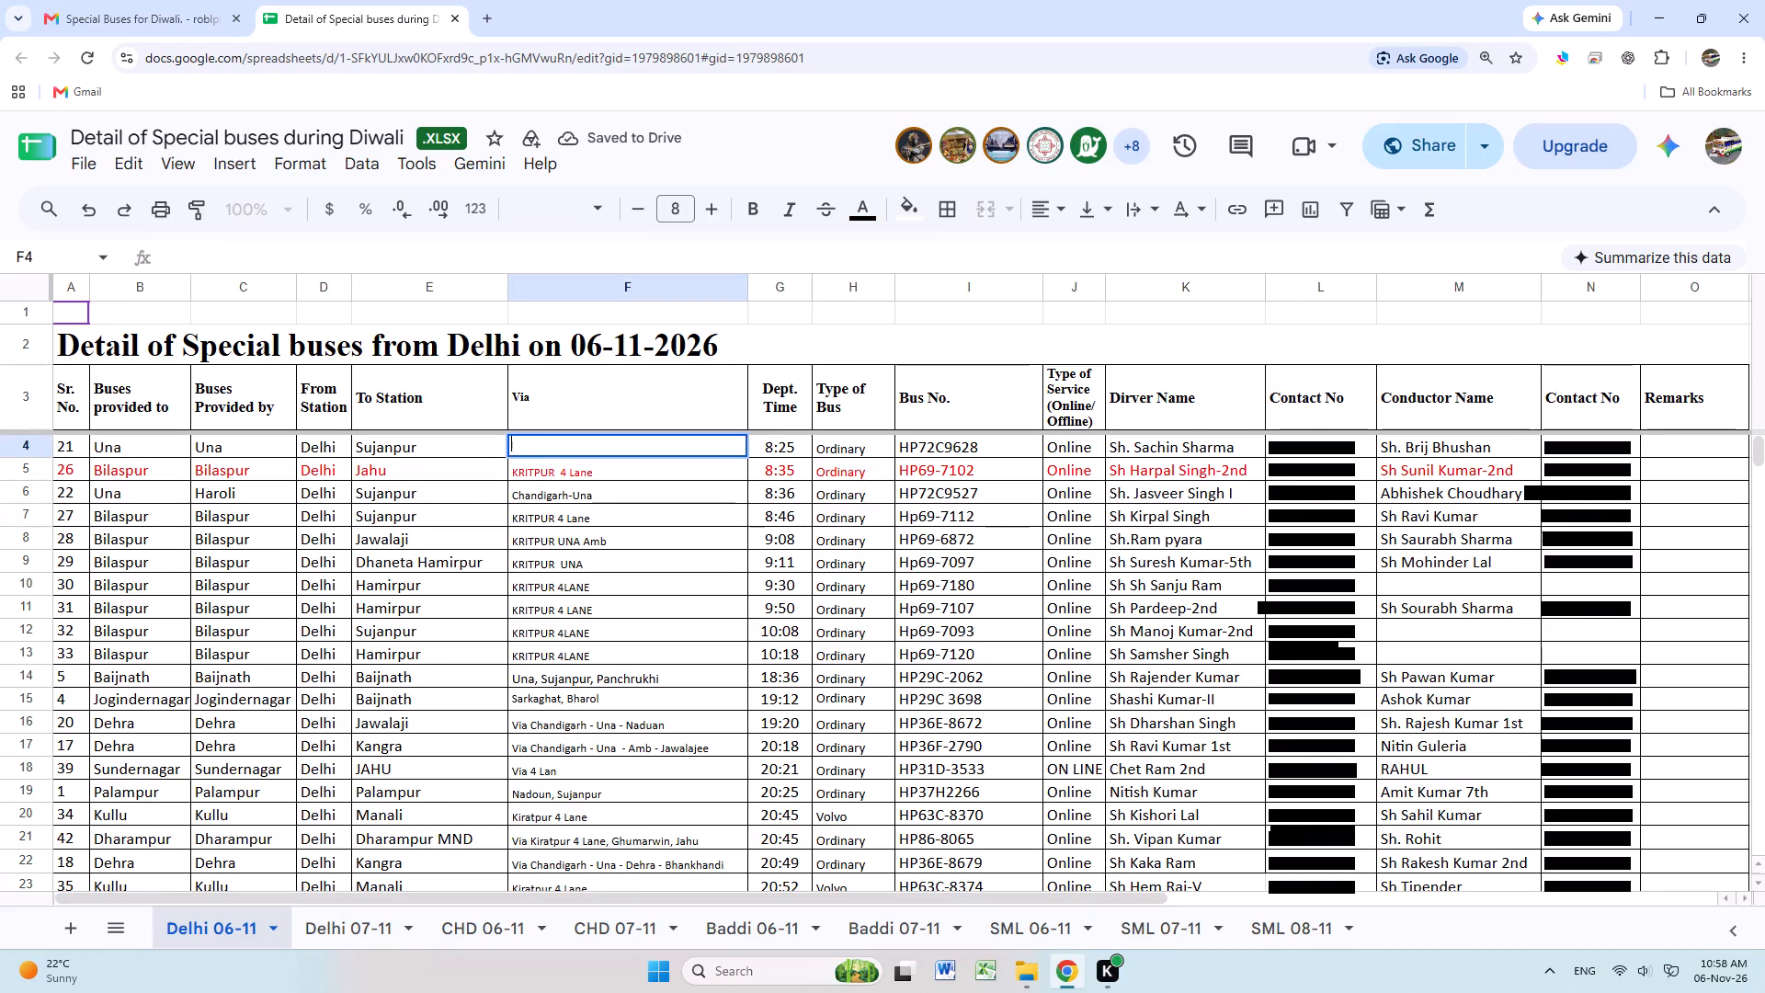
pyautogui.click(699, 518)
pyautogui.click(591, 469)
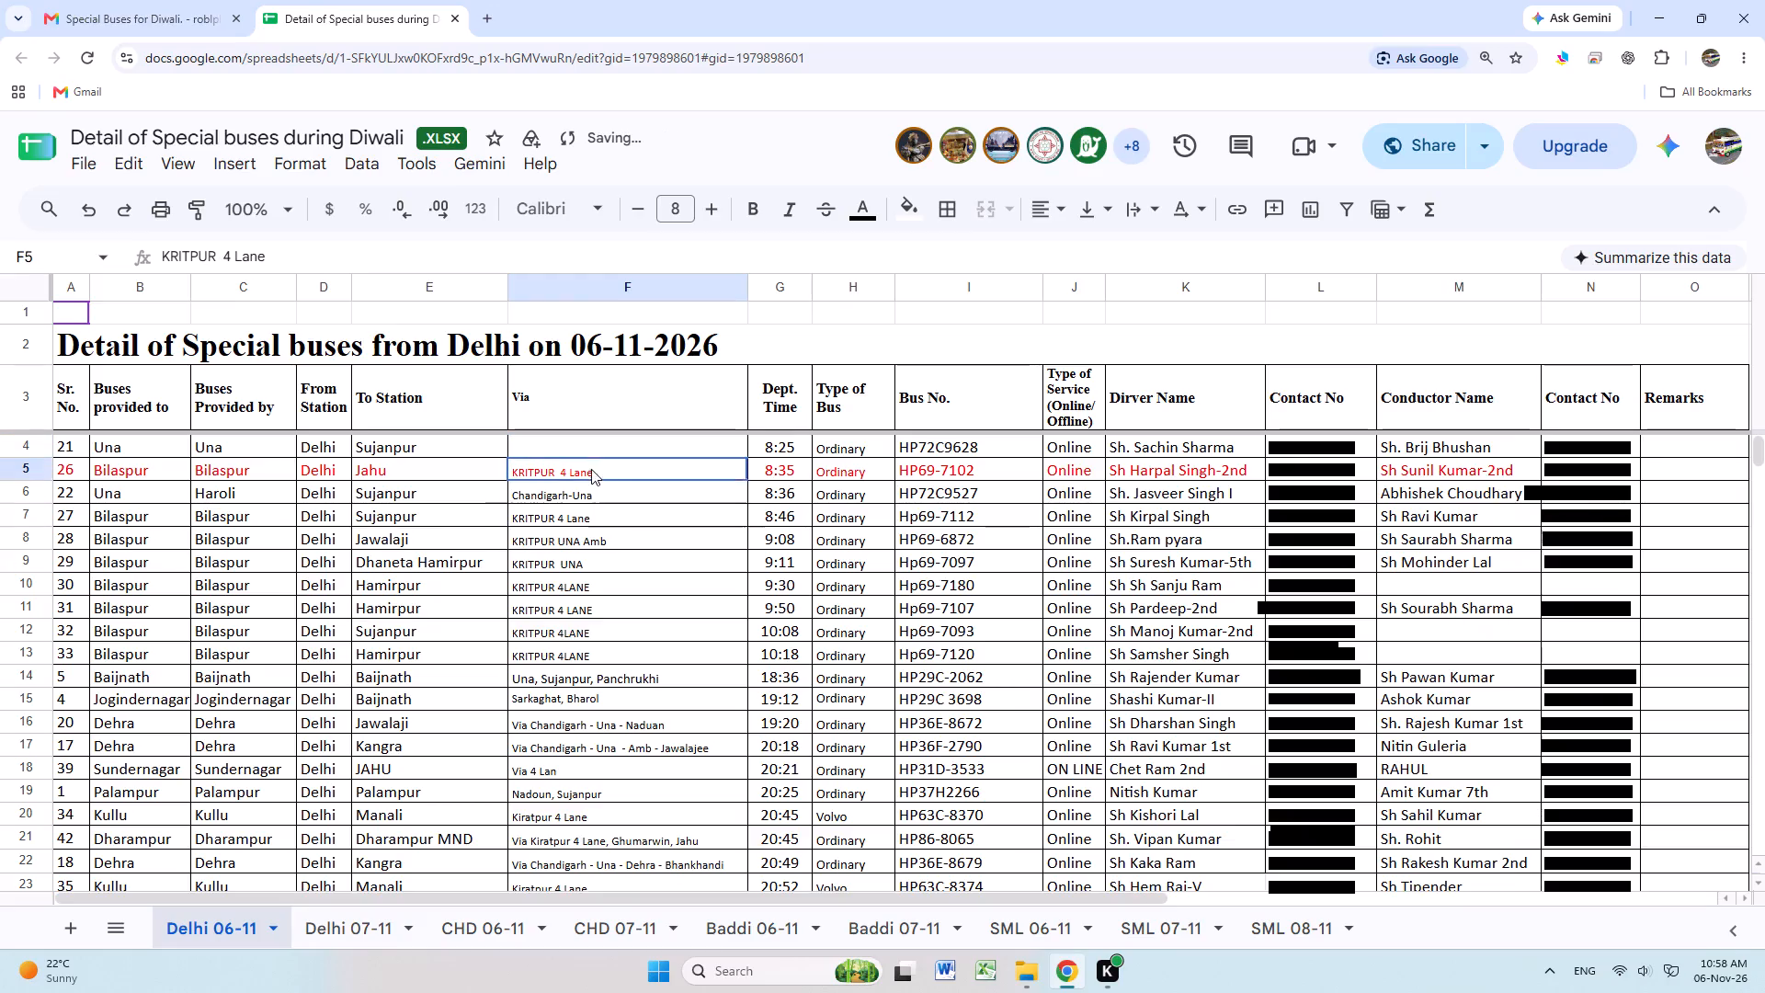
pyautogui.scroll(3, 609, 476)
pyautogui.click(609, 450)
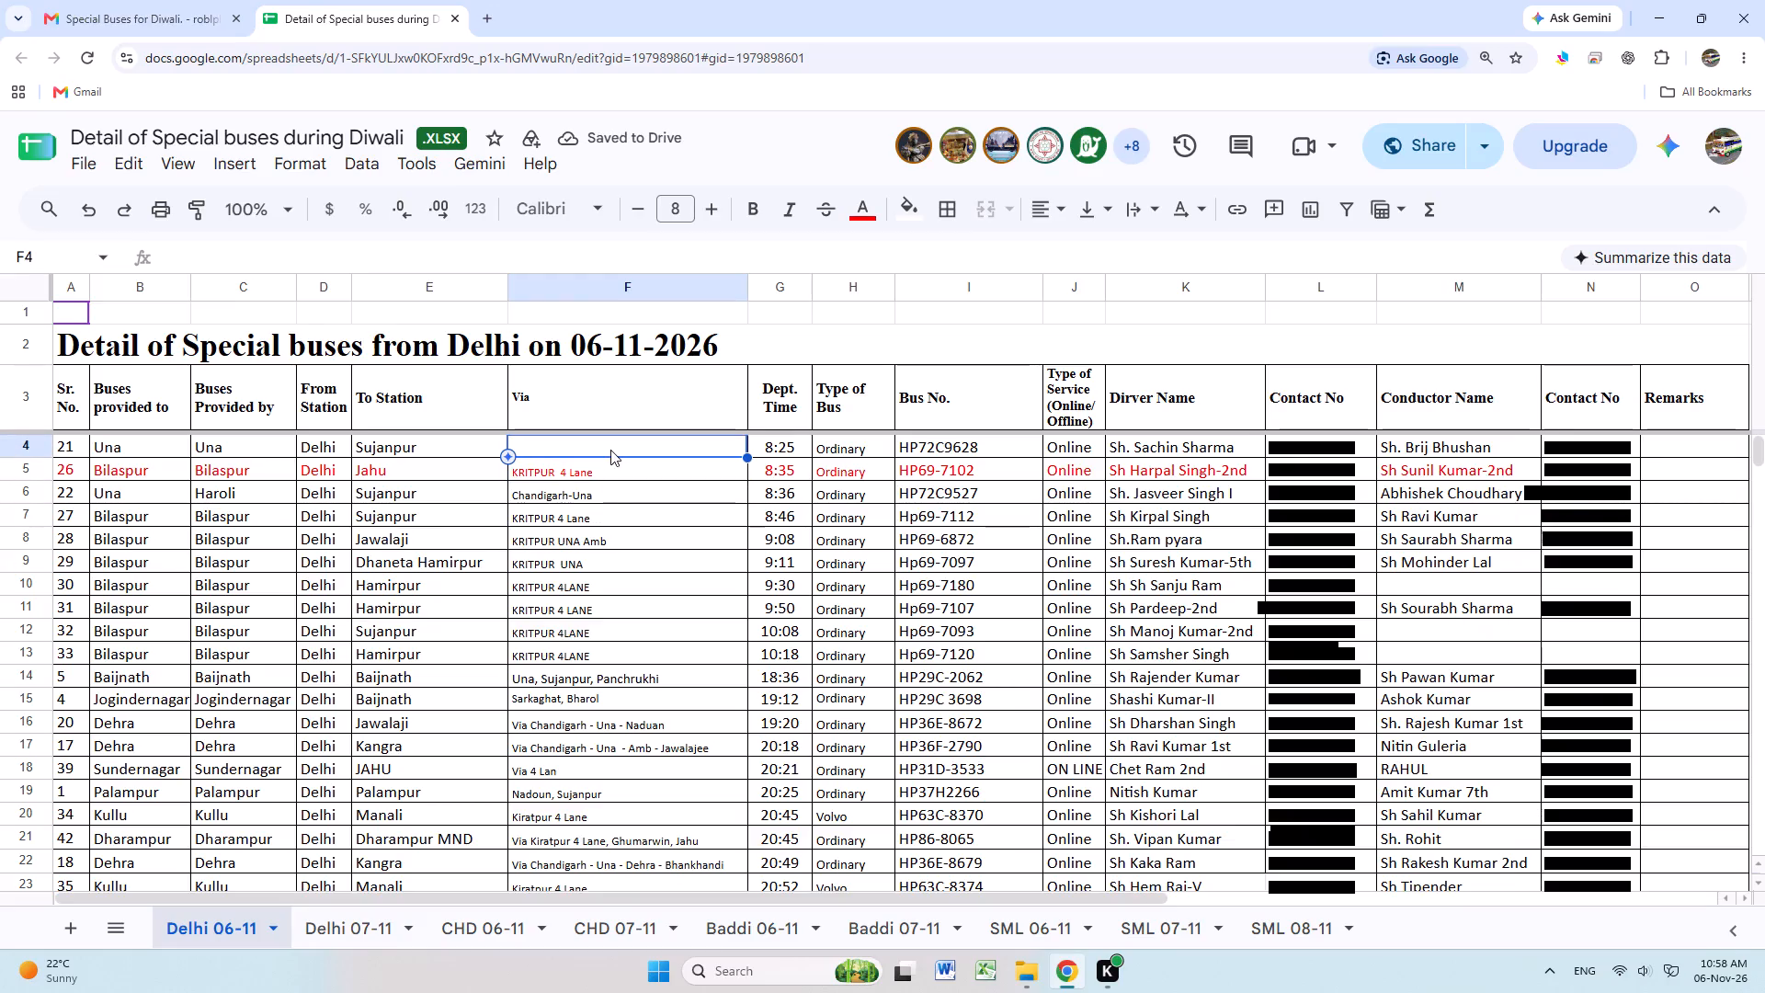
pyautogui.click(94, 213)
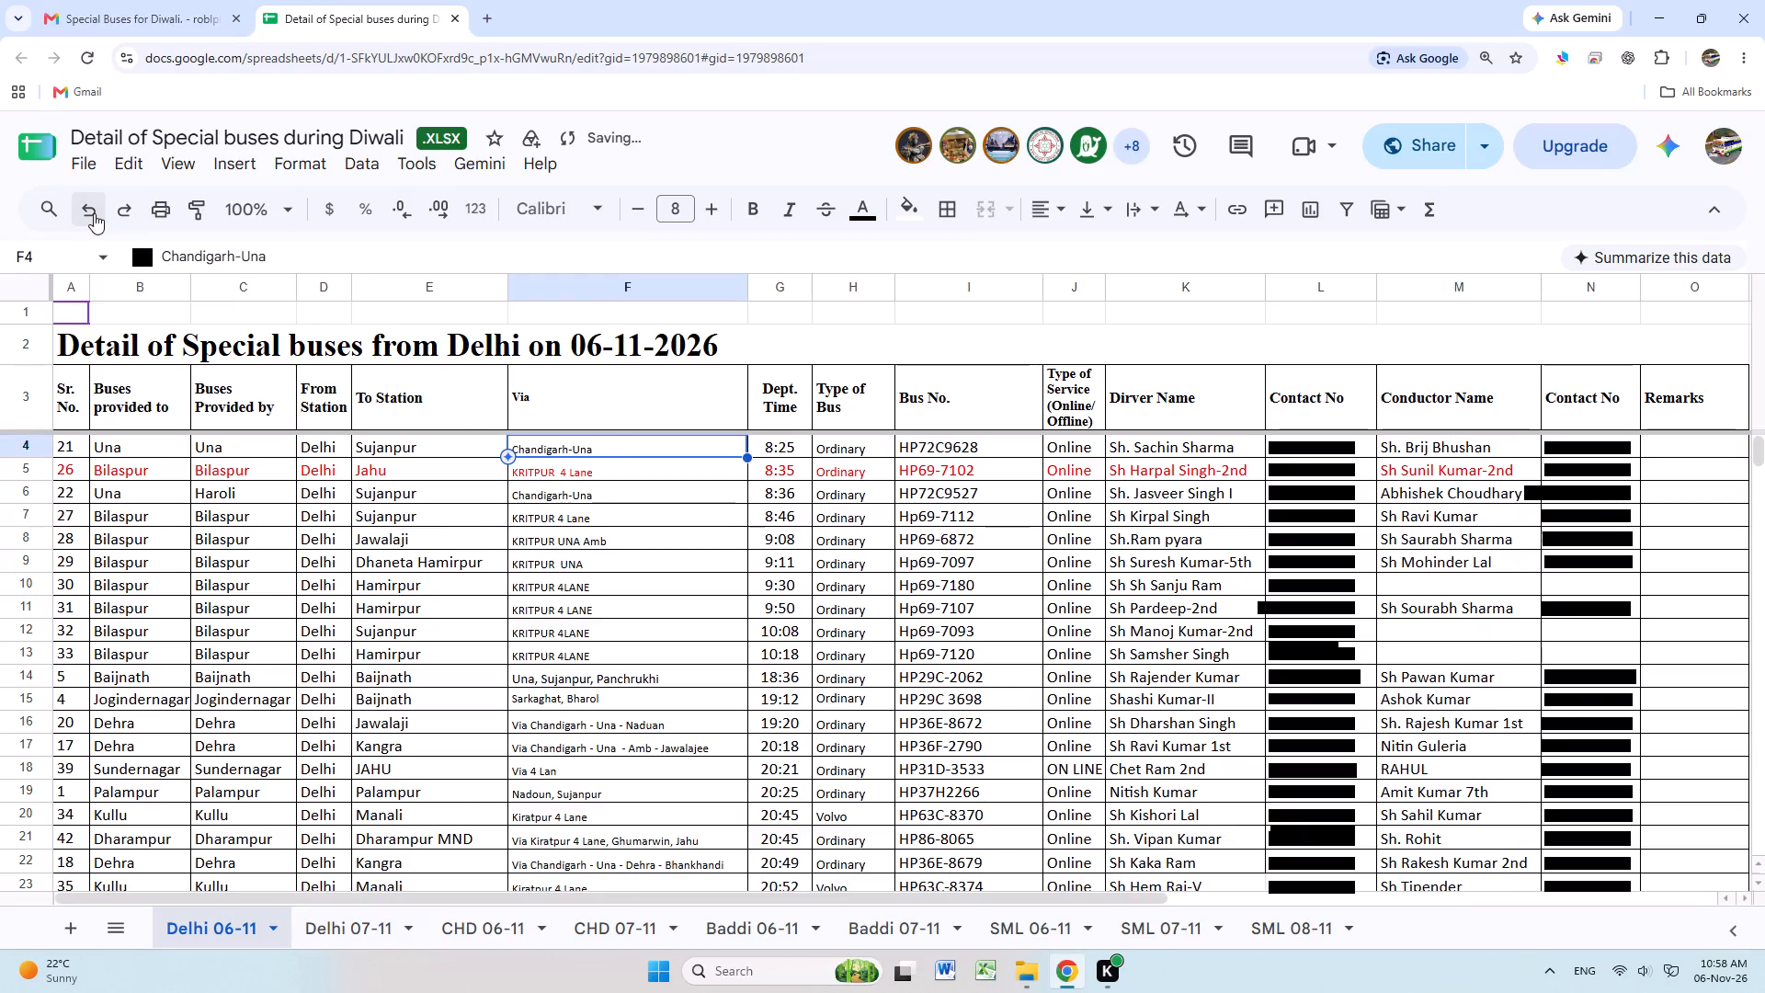
# Insert Ghumarwin between KRITPUR and 4 Lane in the Via cell of the 8:35 Jahu bus.
pyautogui.click(583, 485)
pyautogui.click(572, 464)
pyautogui.doubleClick(561, 469)
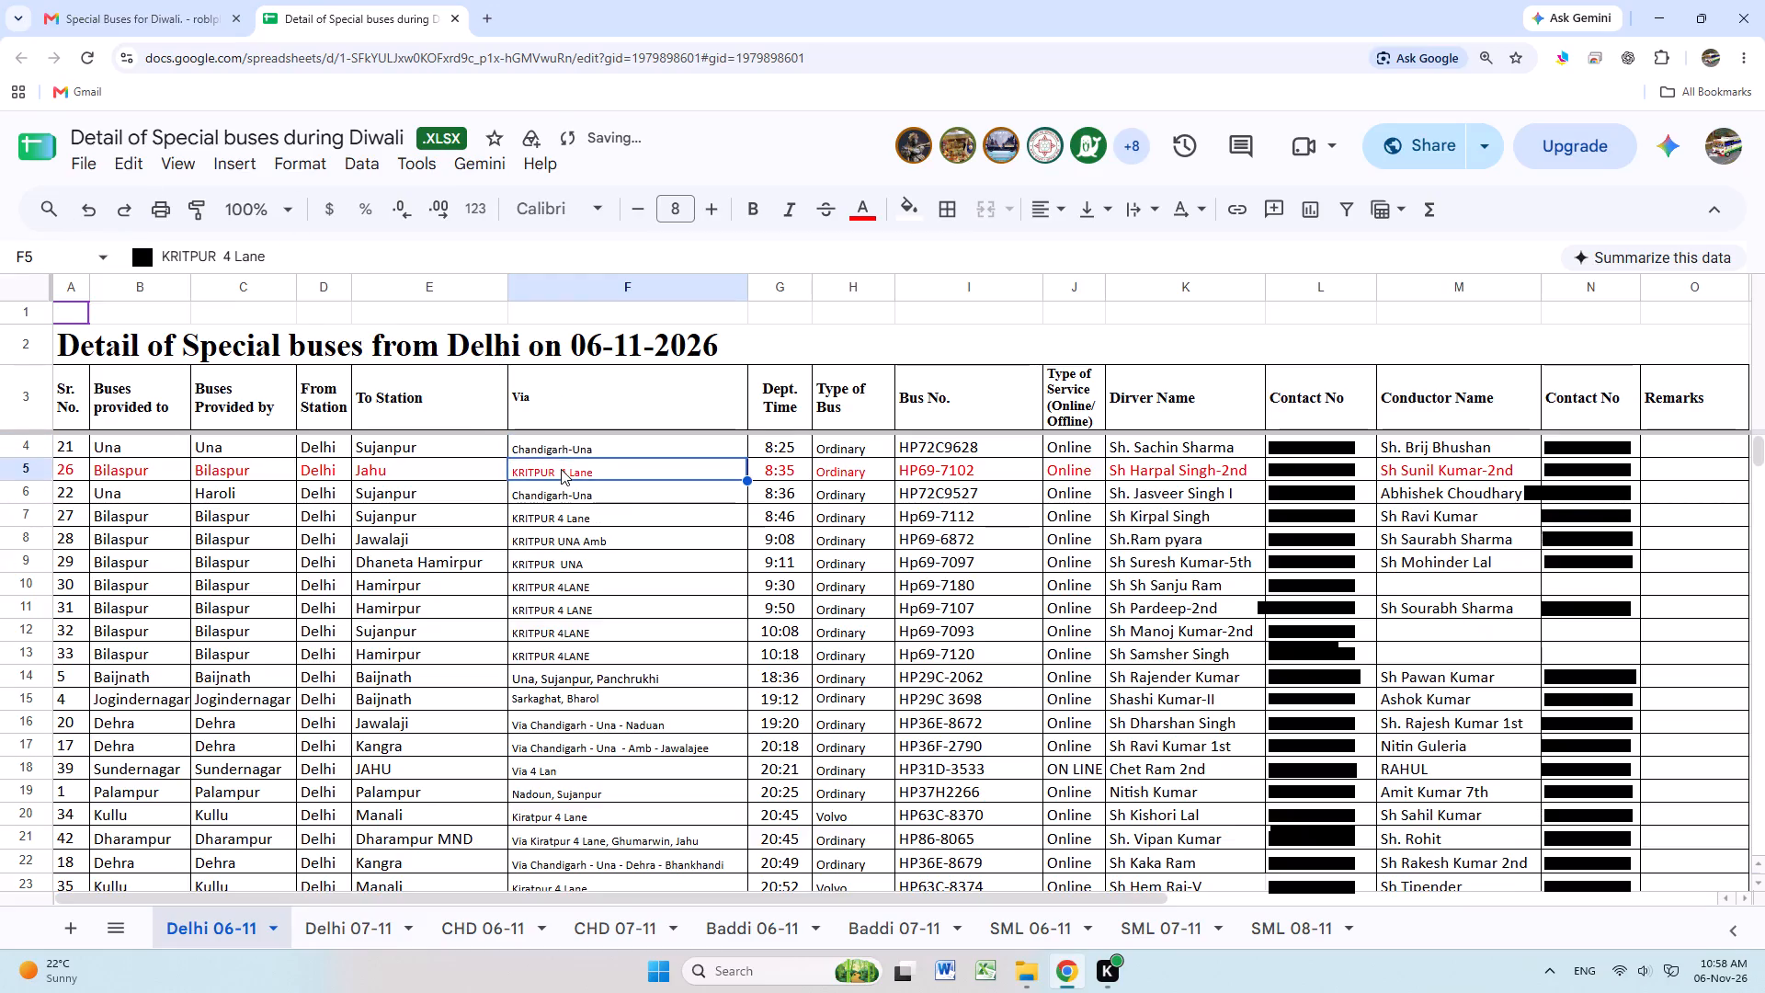
pyautogui.click(564, 465)
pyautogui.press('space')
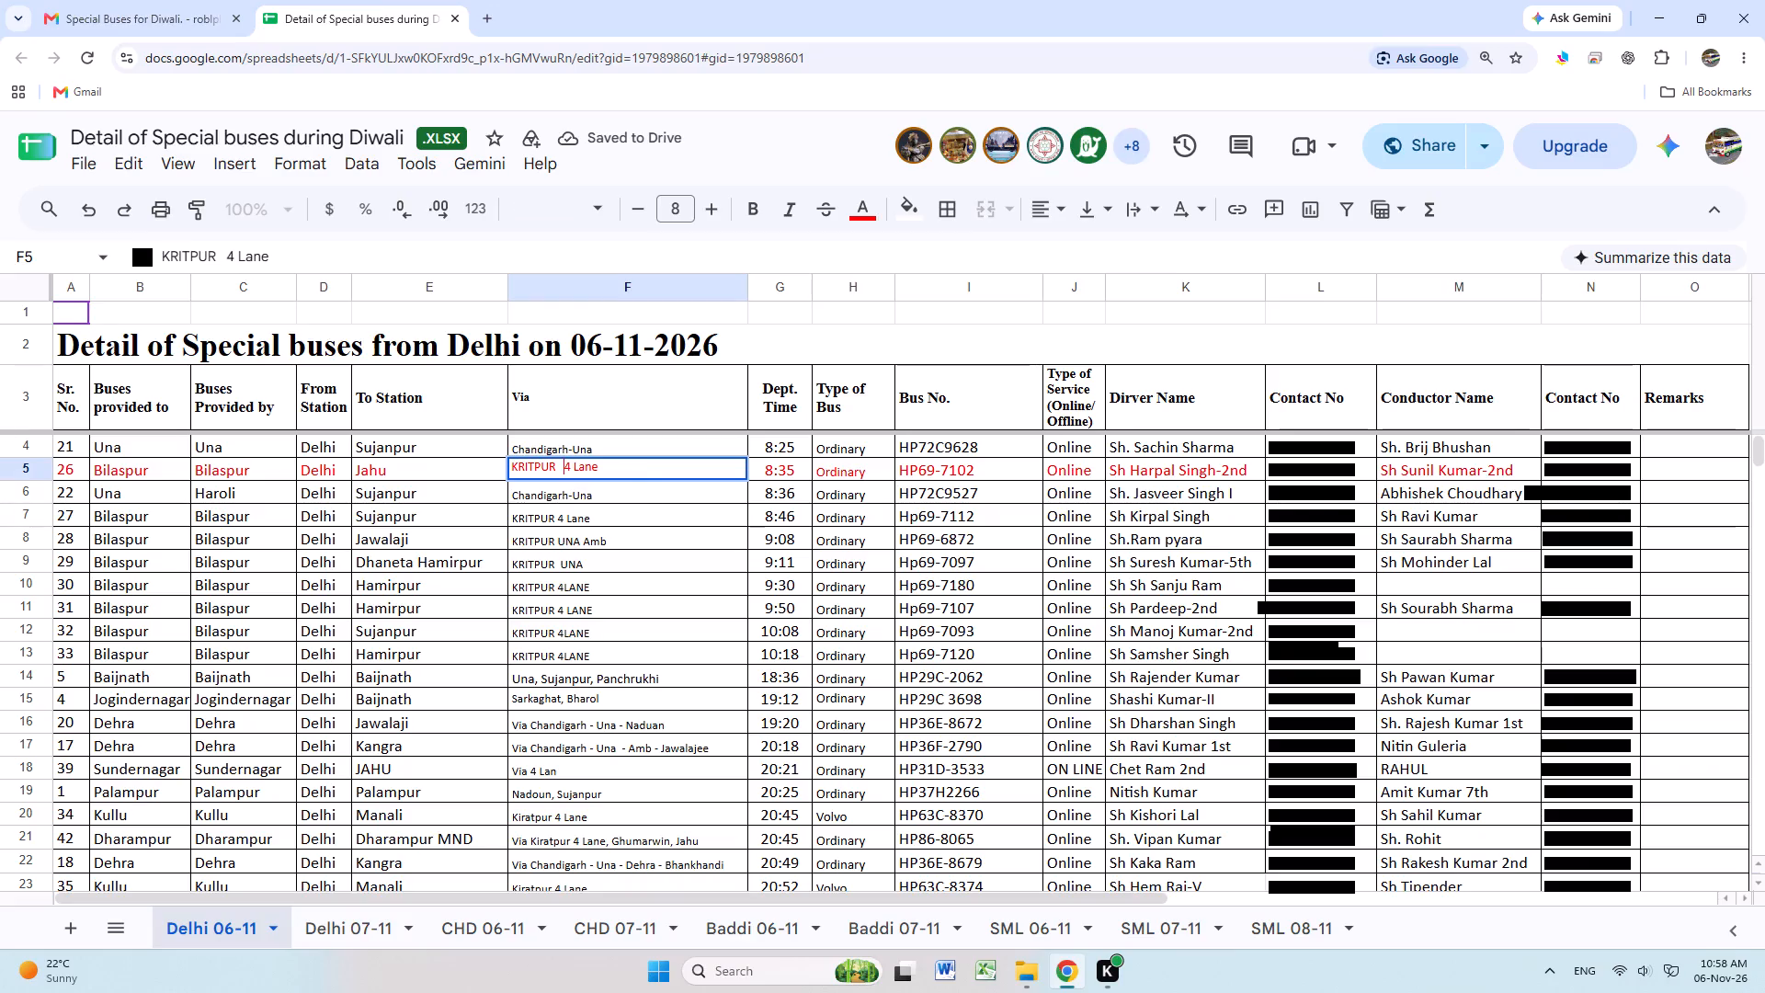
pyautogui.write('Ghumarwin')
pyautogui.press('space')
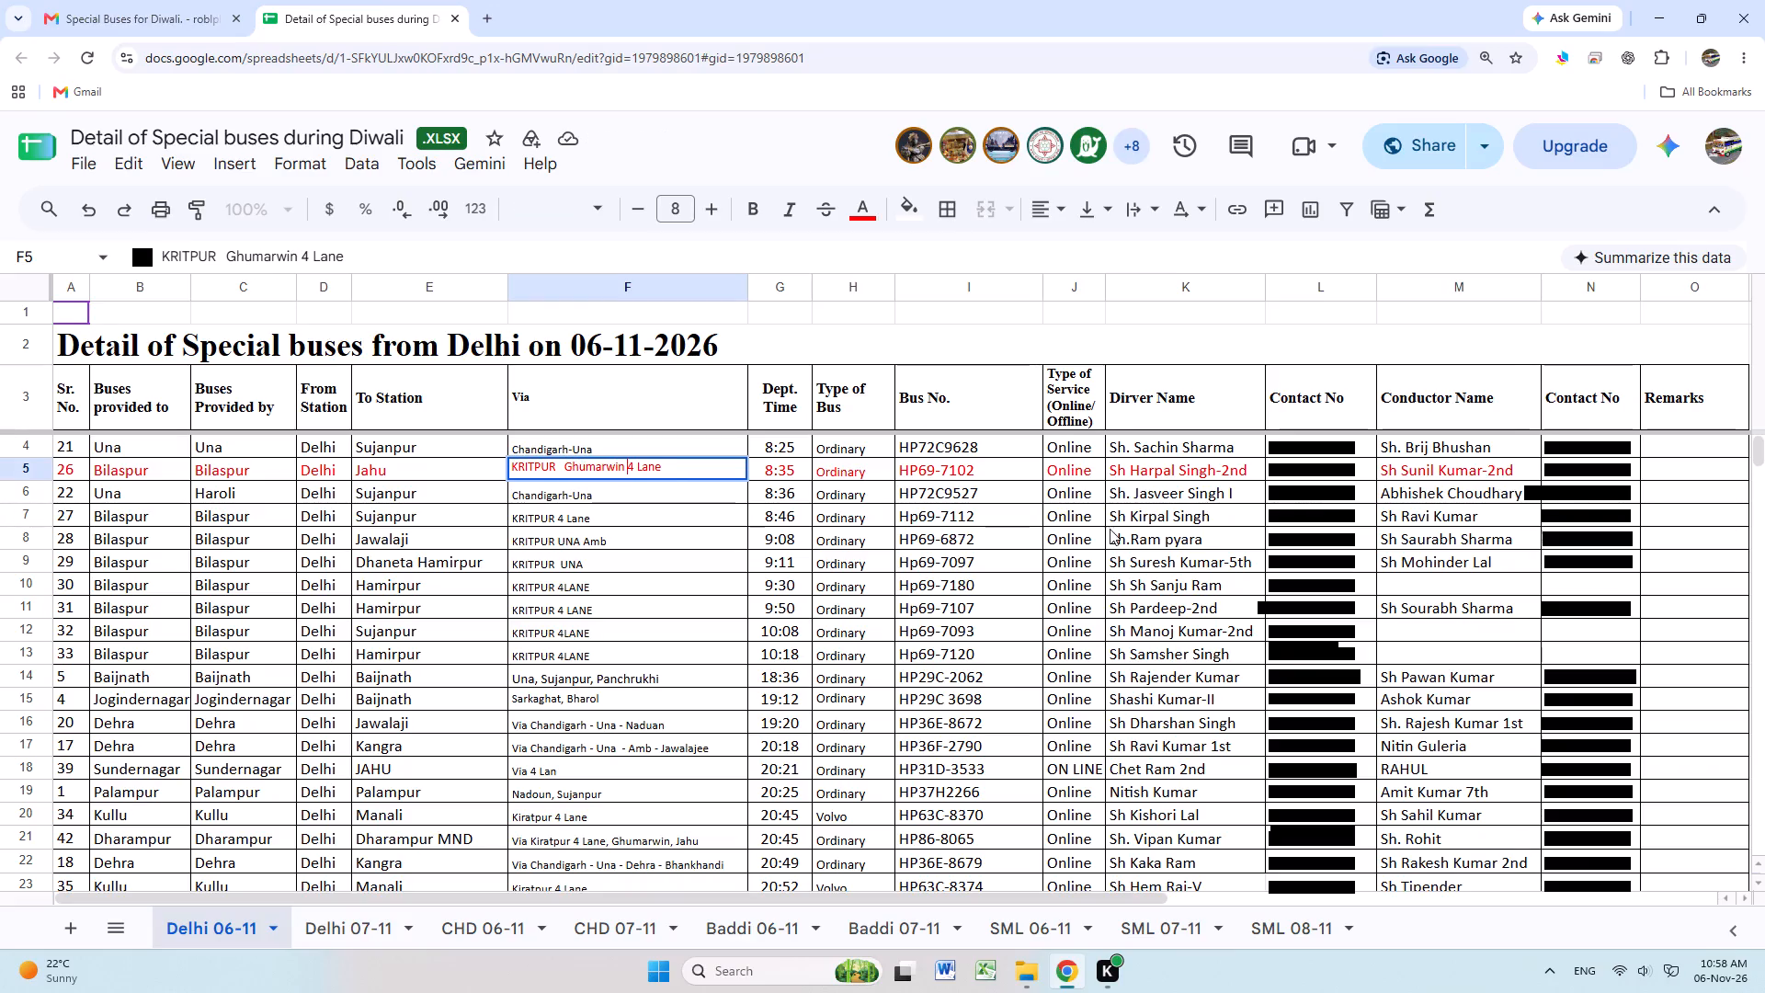
pyautogui.click(1183, 470)
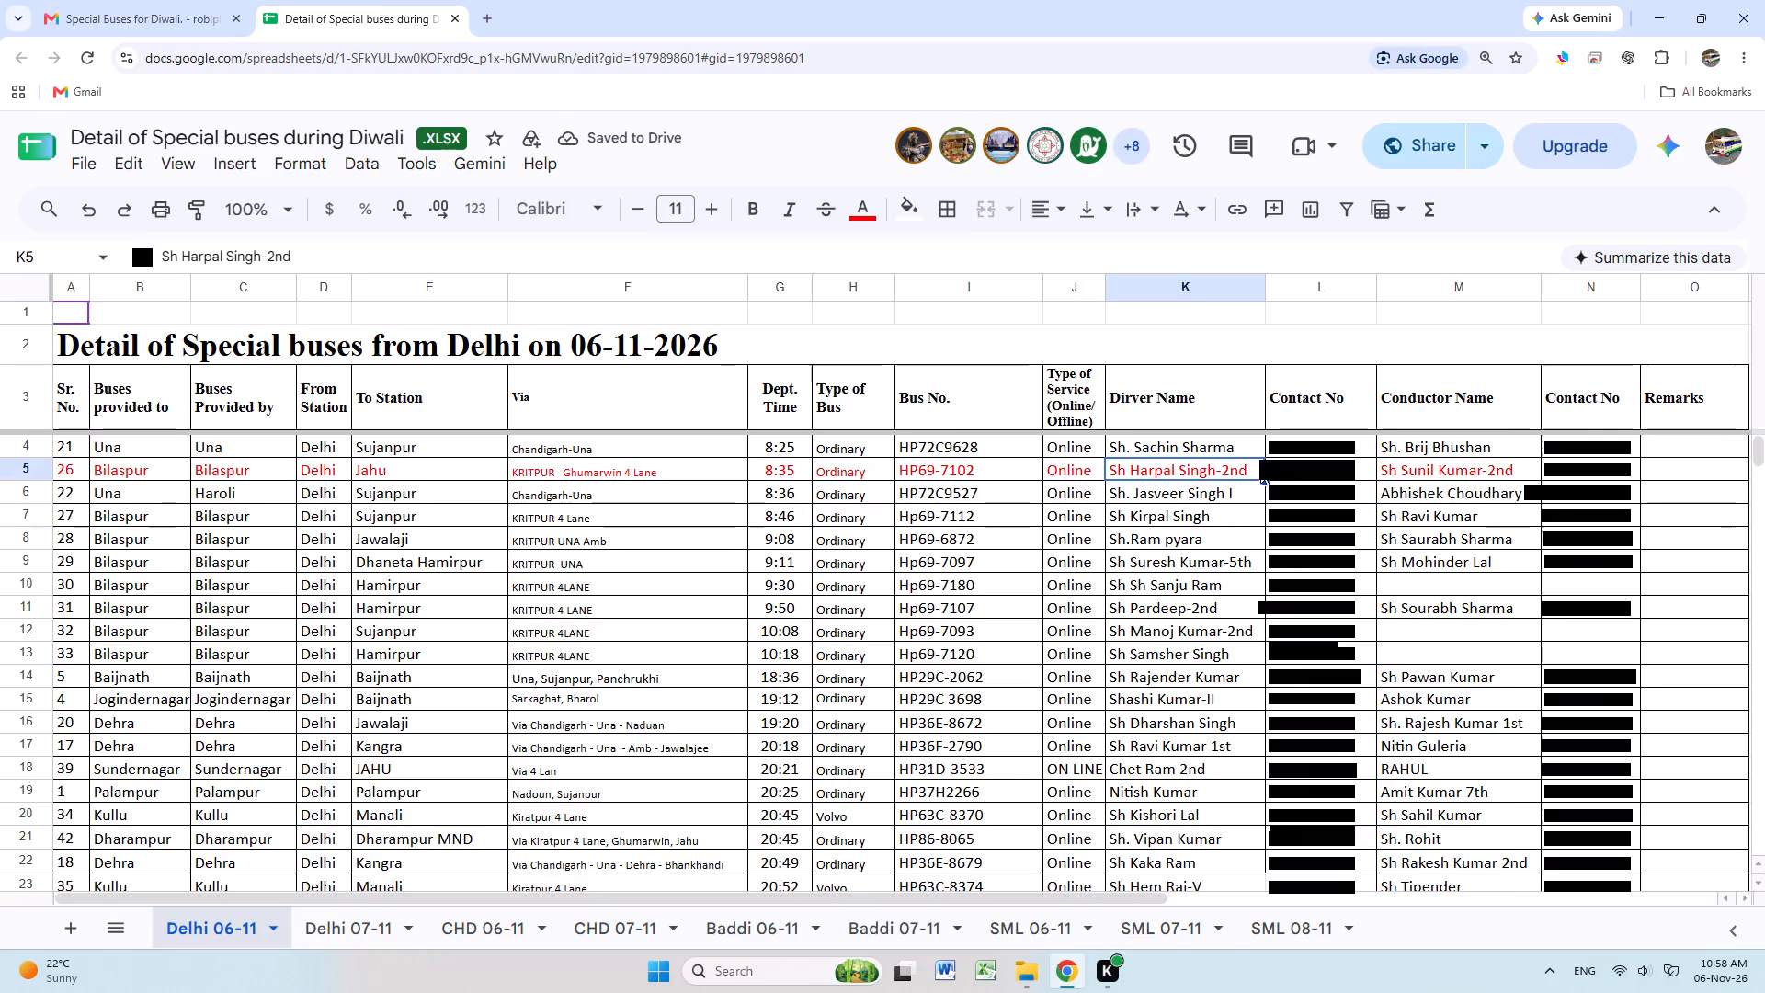
pyautogui.click(1476, 473)
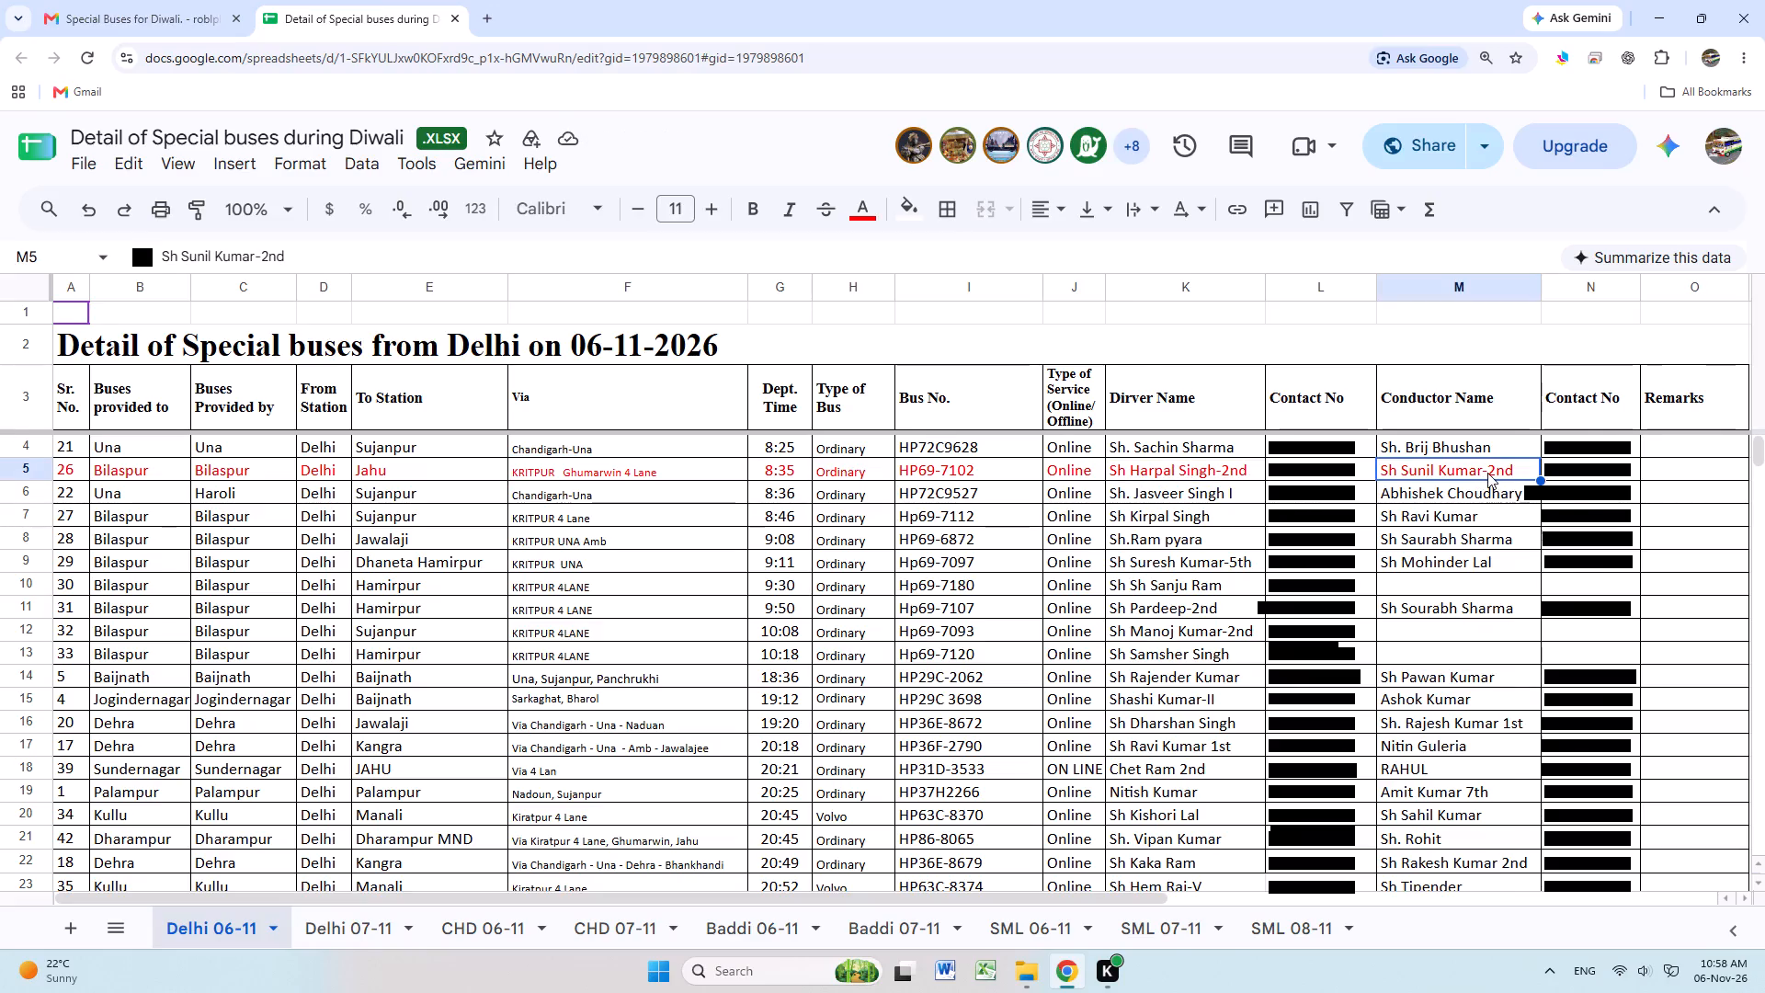
# Set the text colour of the entire row 5, the 8:35 Jahu bus, to black.
pyautogui.click(8, 469)
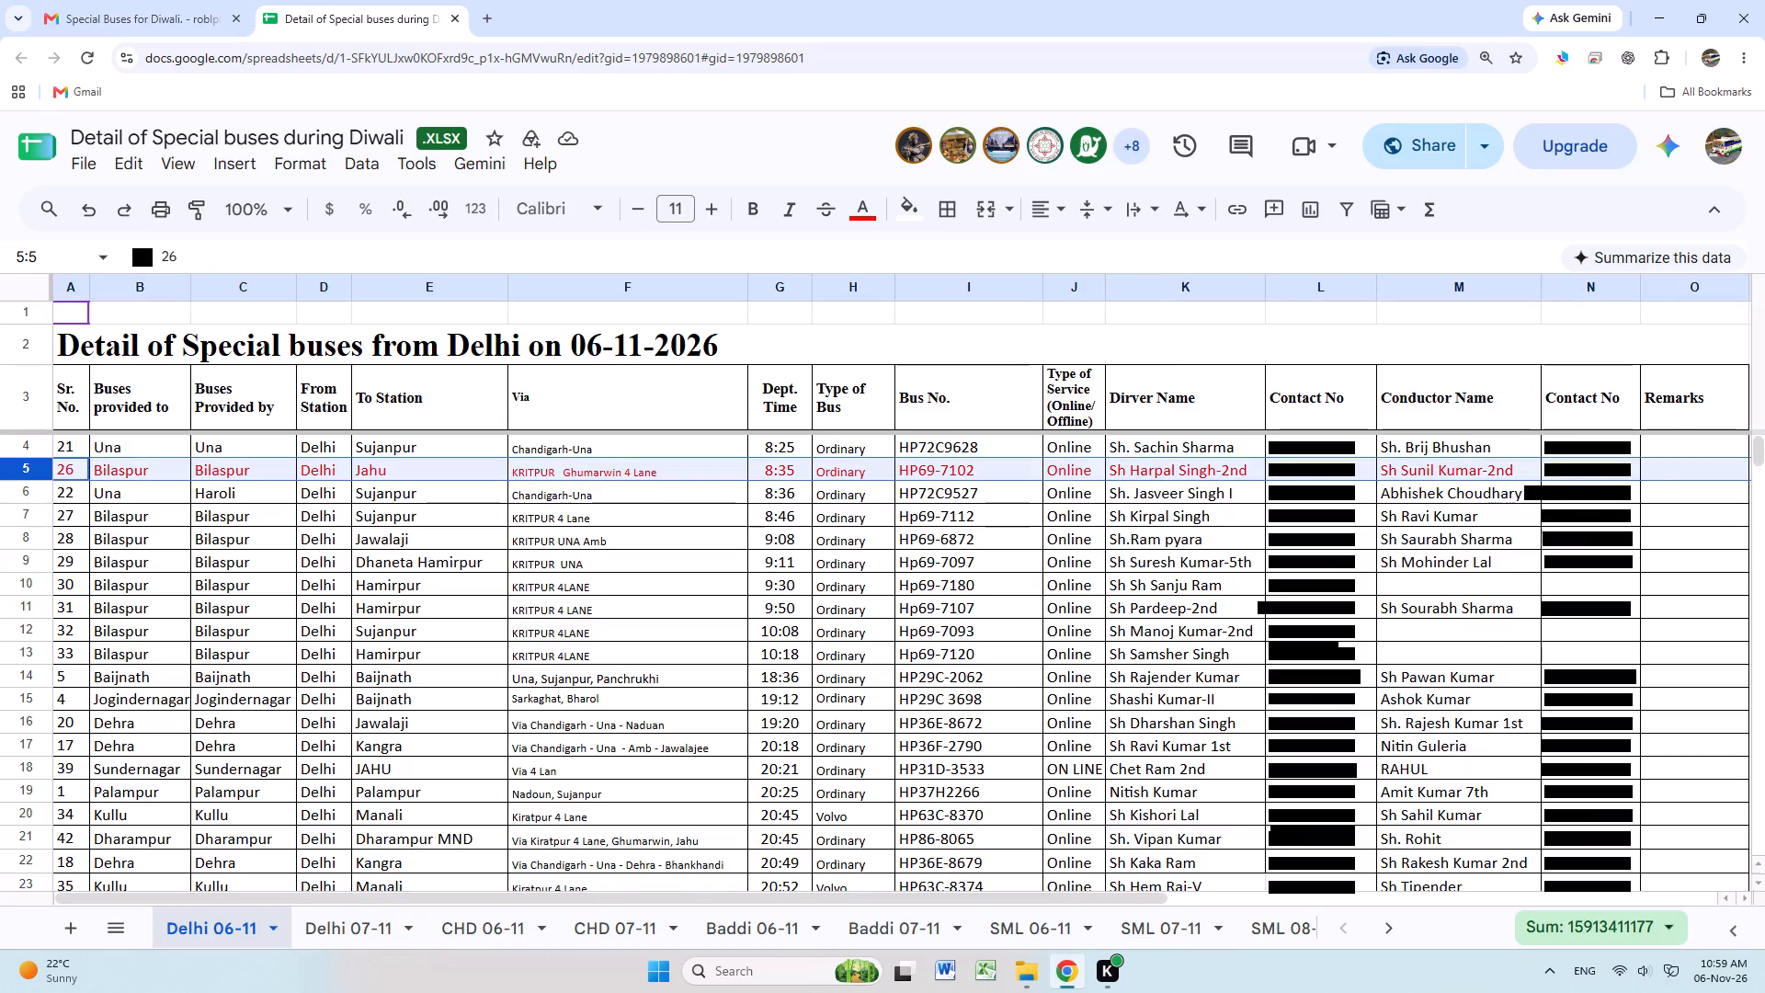
pyautogui.click(859, 211)
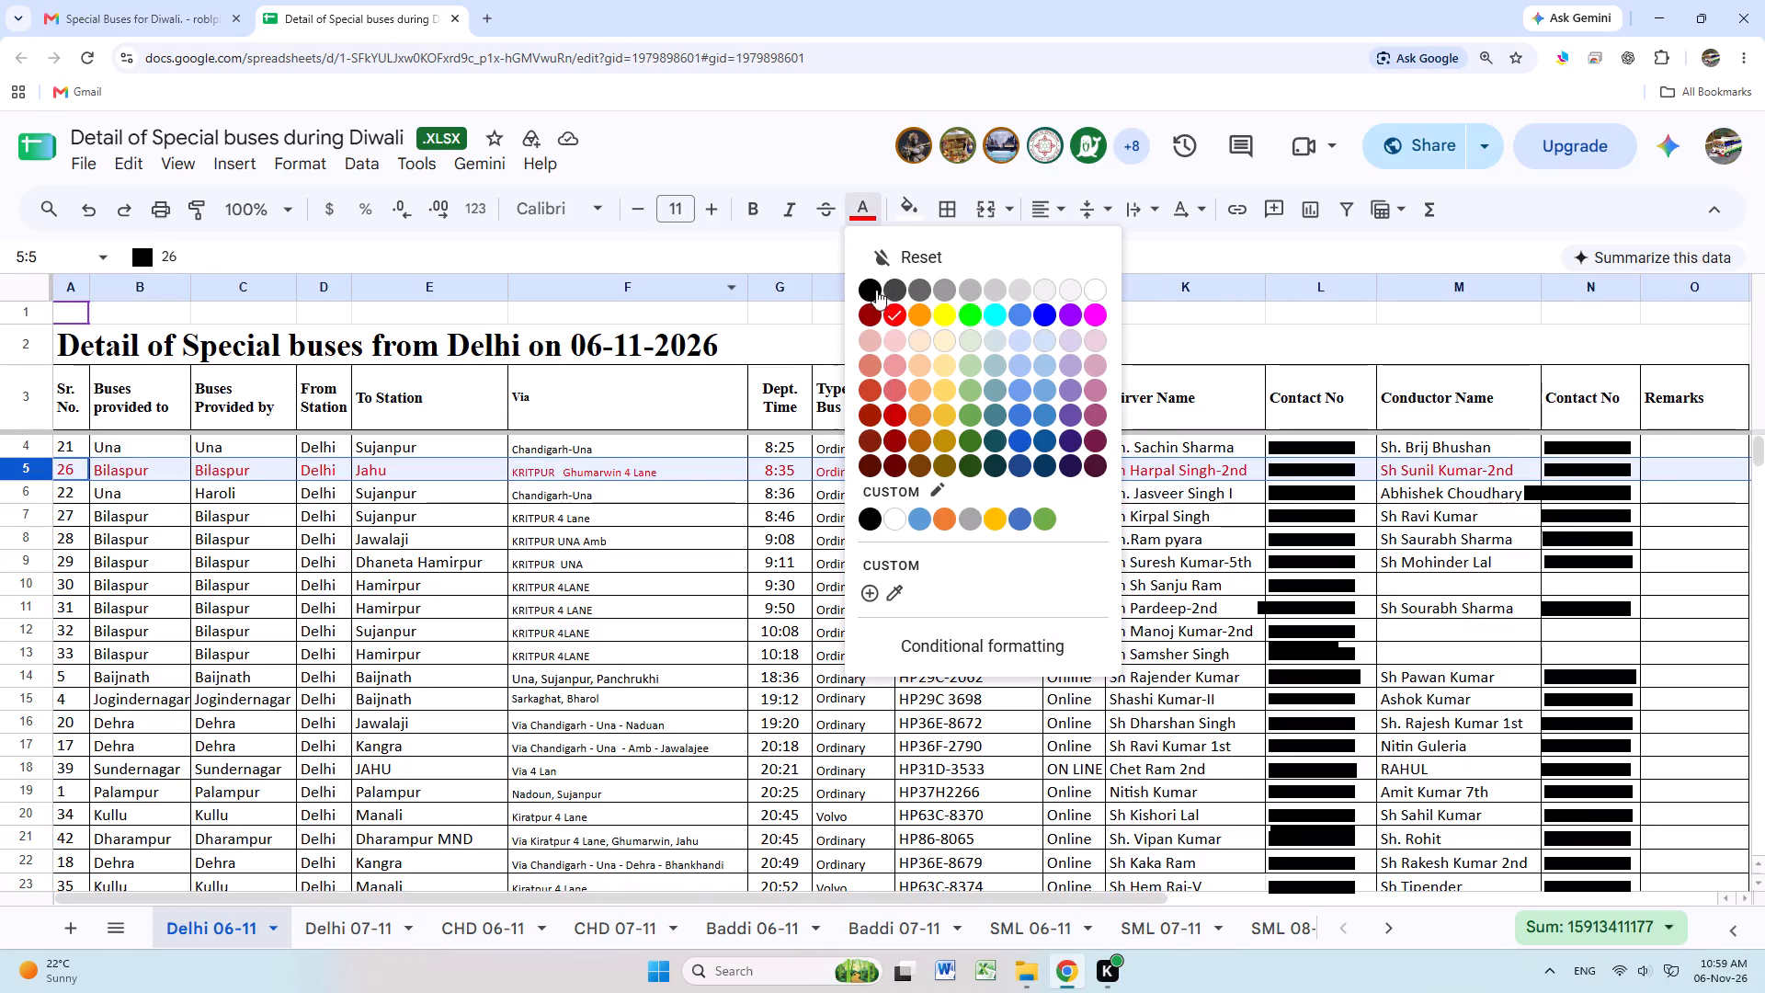
pyautogui.click(870, 287)
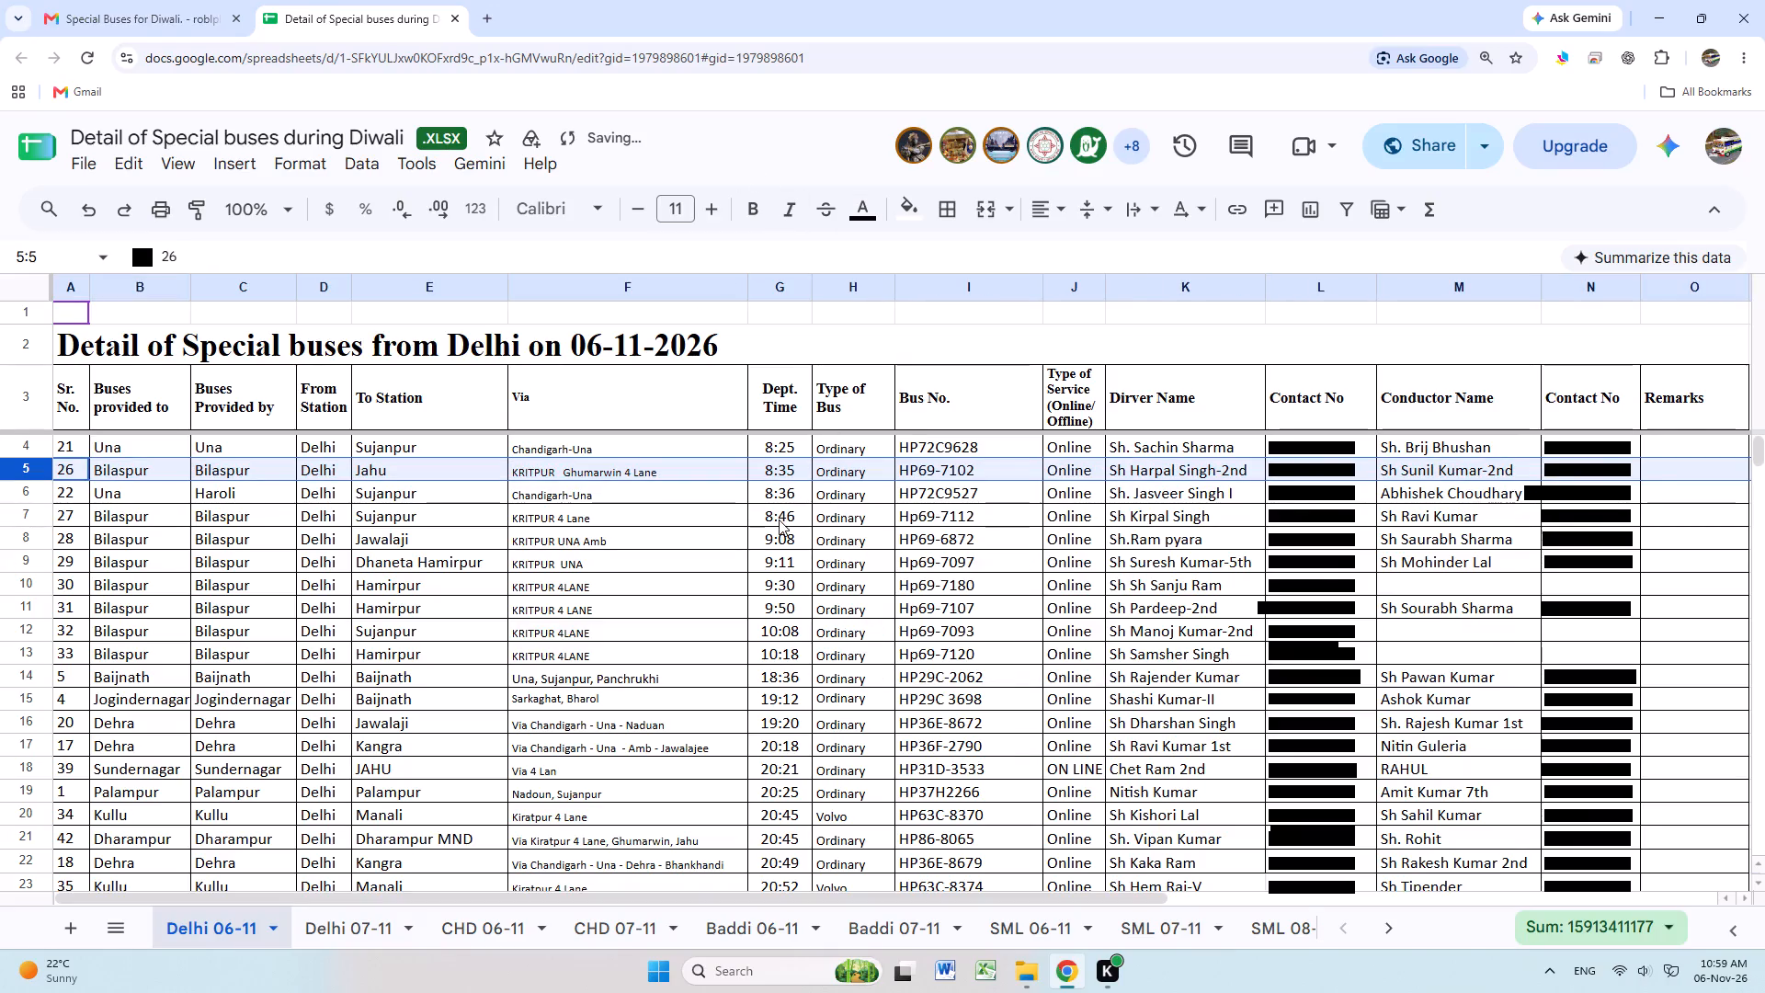
# Colour the text of the entire row 7, the 8:46 Sujanpur bus, red.
pyautogui.click(779, 519)
pyautogui.click(9, 513)
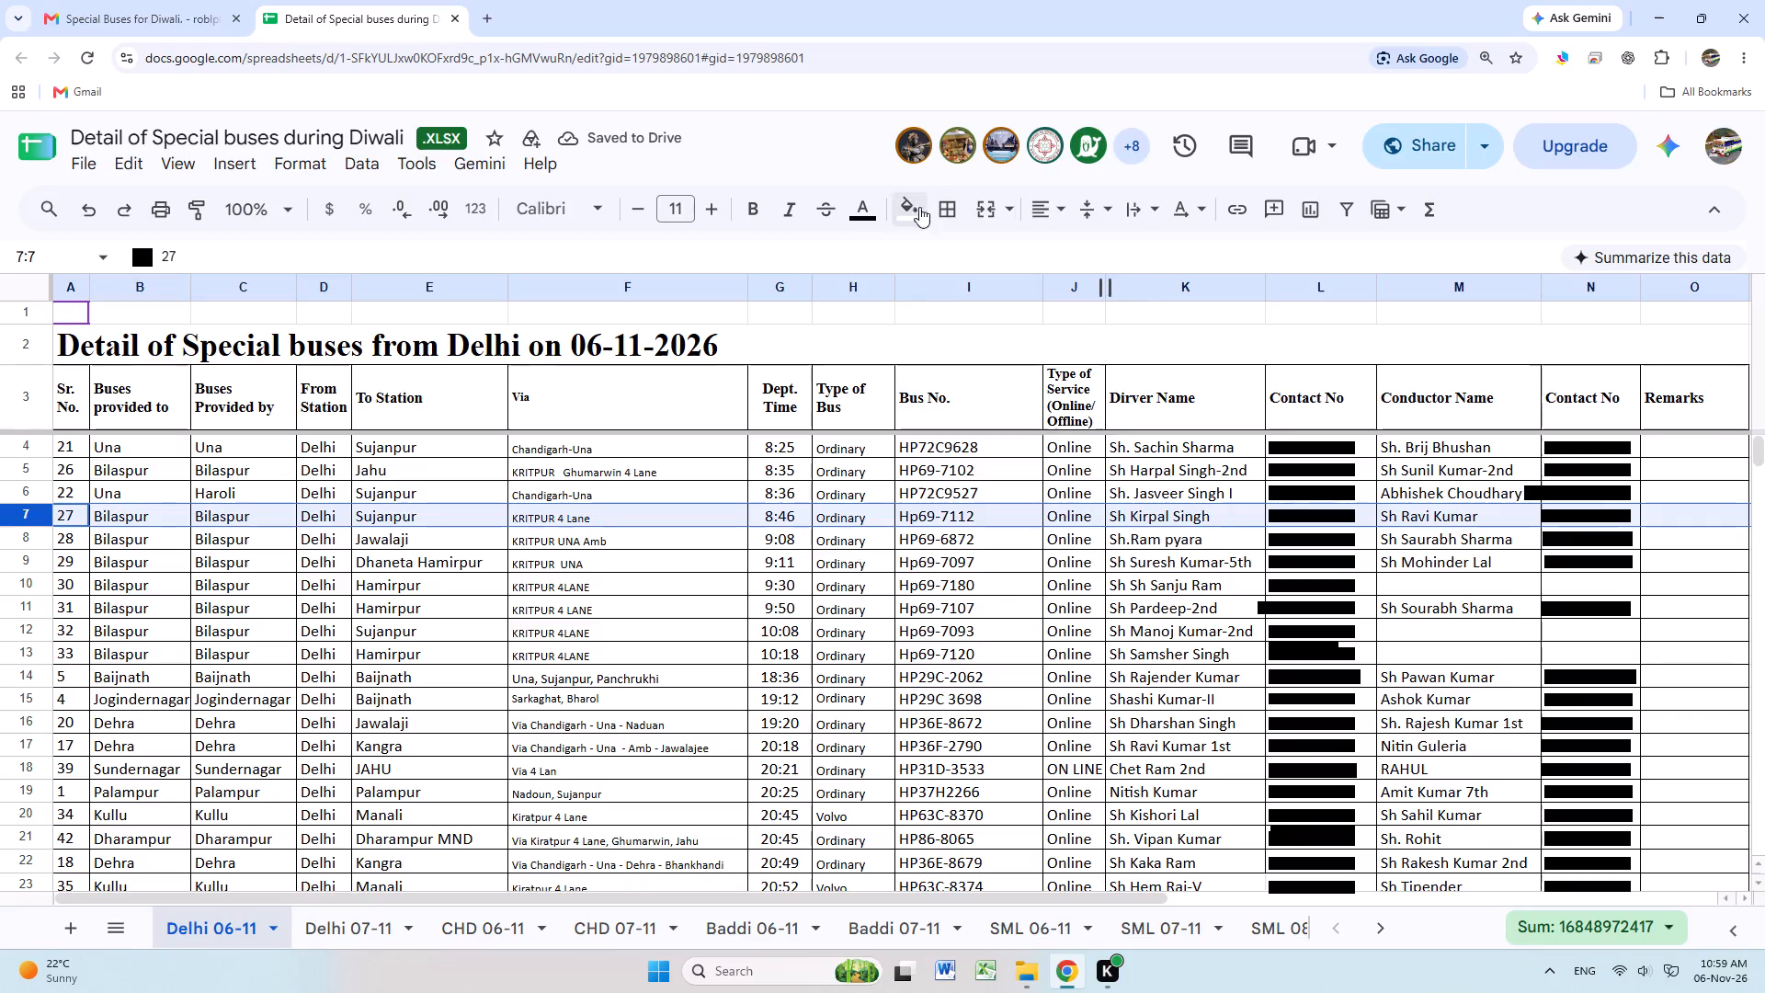
pyautogui.click(860, 208)
pyautogui.click(891, 314)
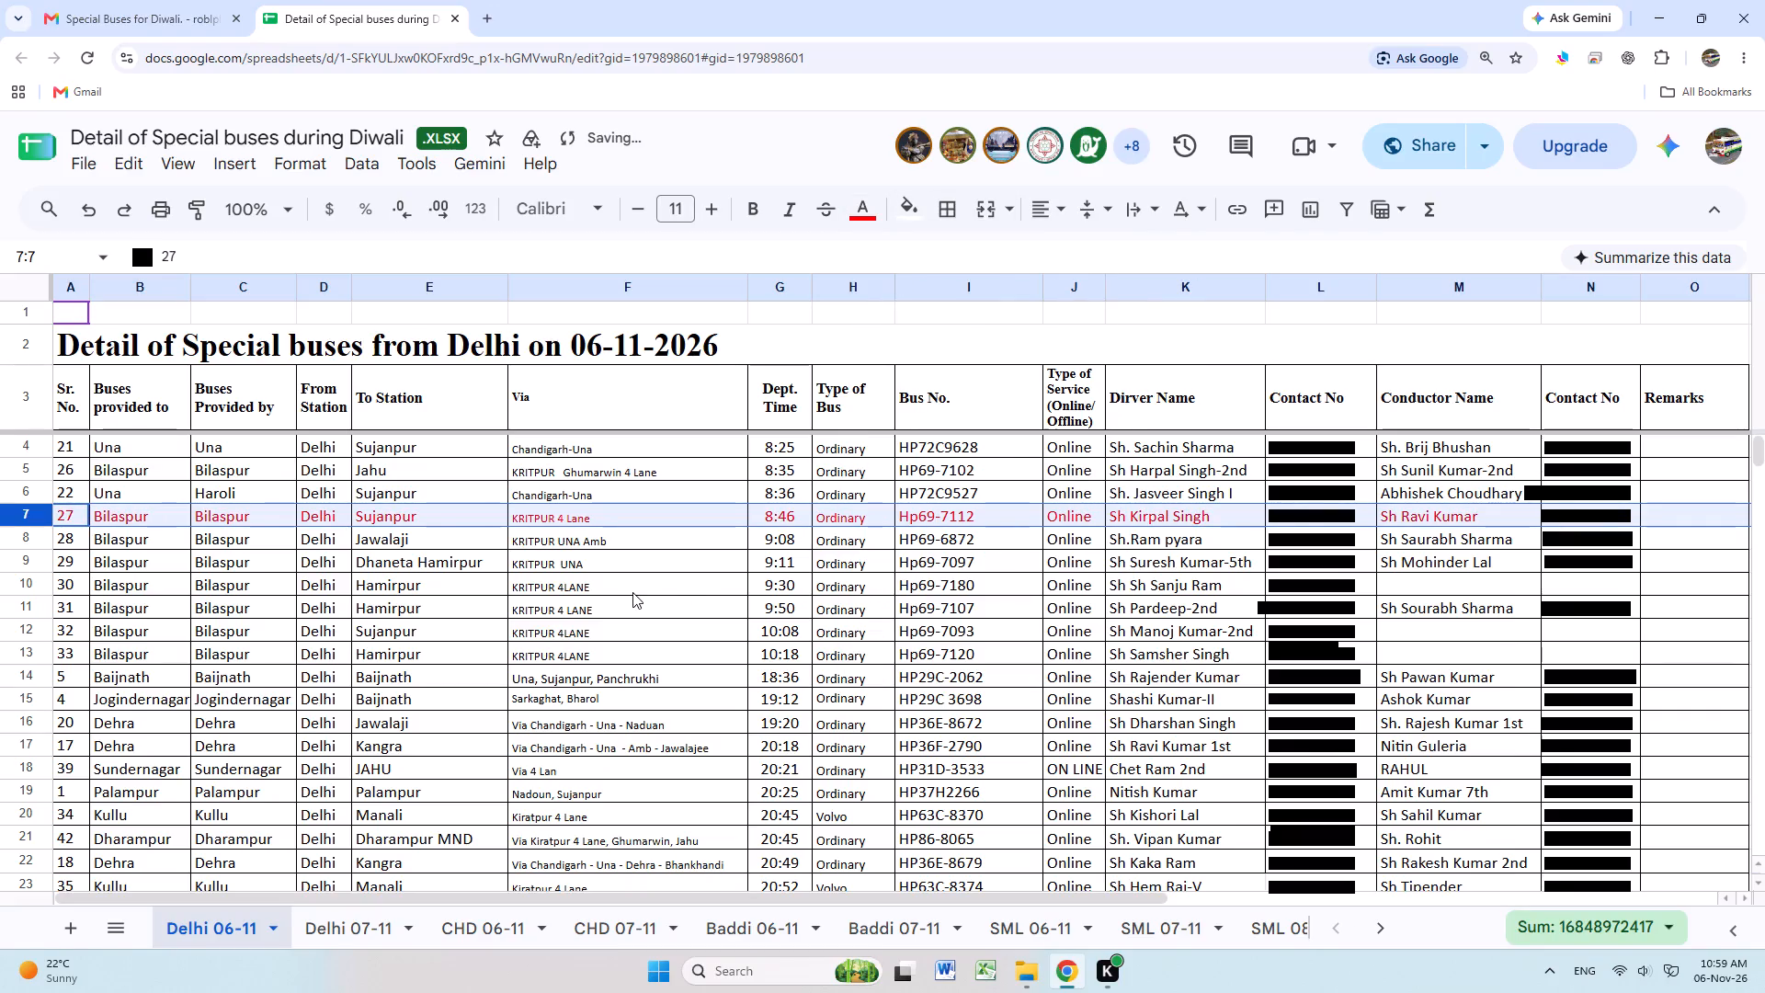
pyautogui.click(675, 592)
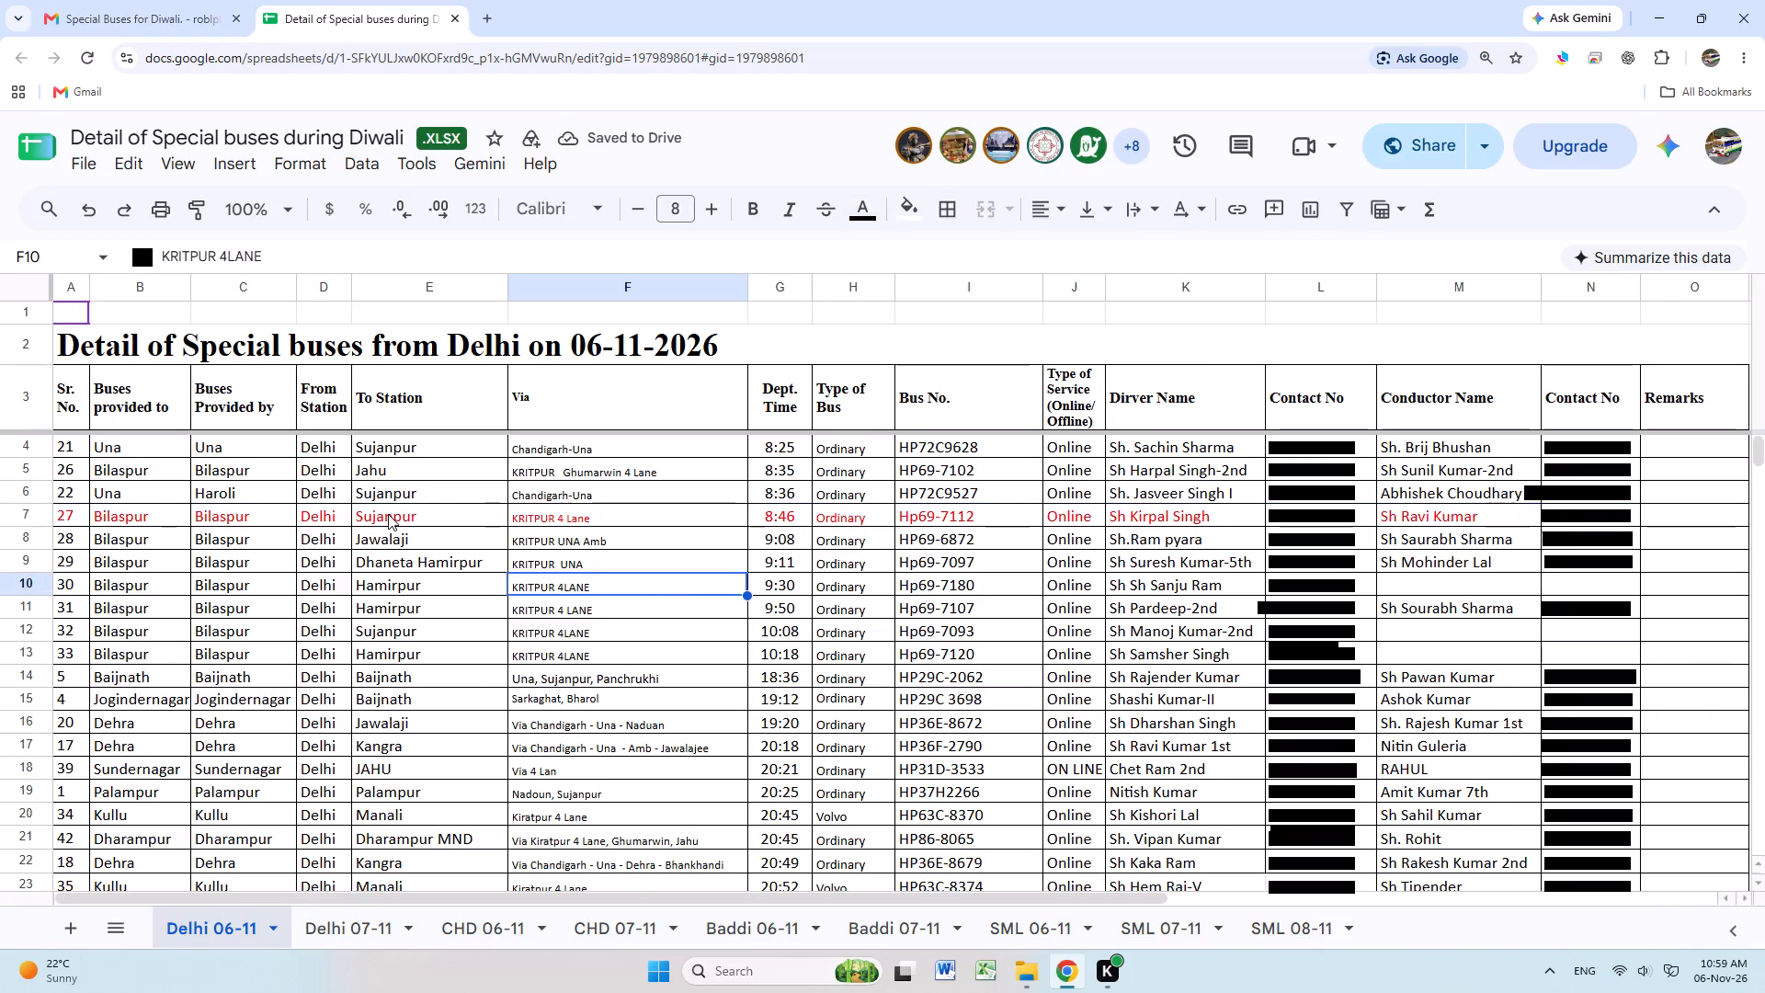
# Insert Ghumarwin between KRITPUR and 4 Lane in the Via cell of the 8:46 Sujanpur bus.
pyautogui.doubleClick(611, 516)
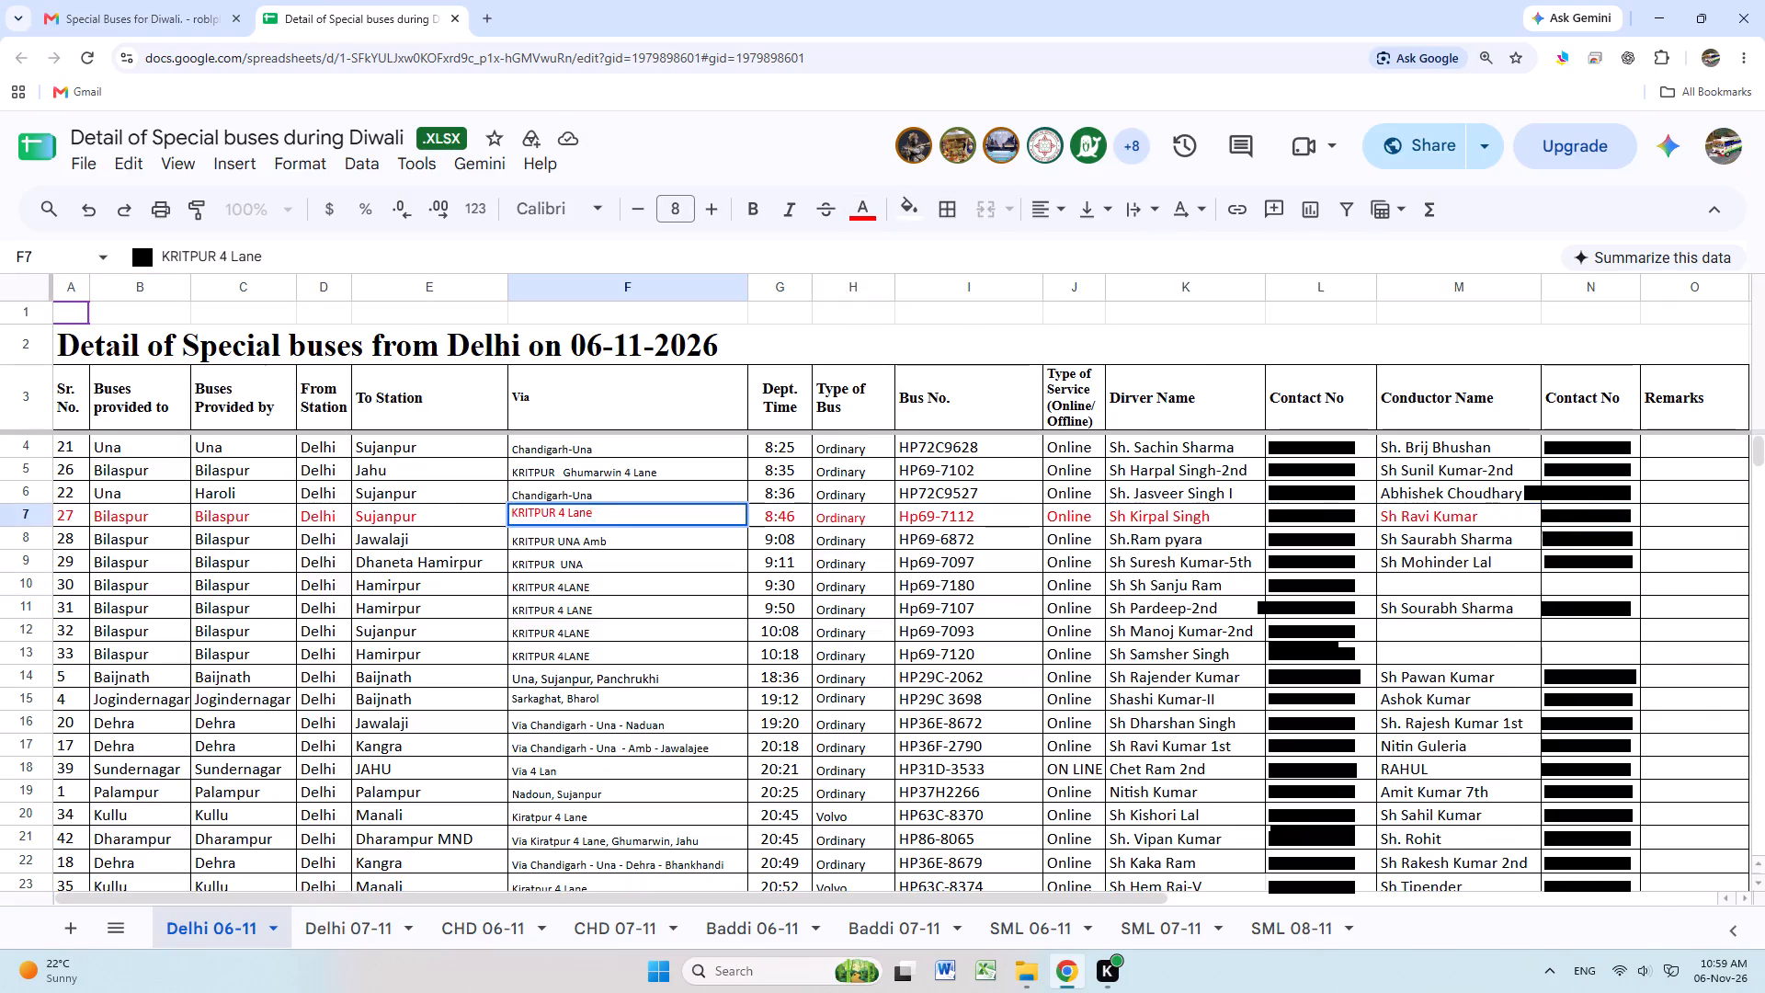
pyautogui.click(560, 510)
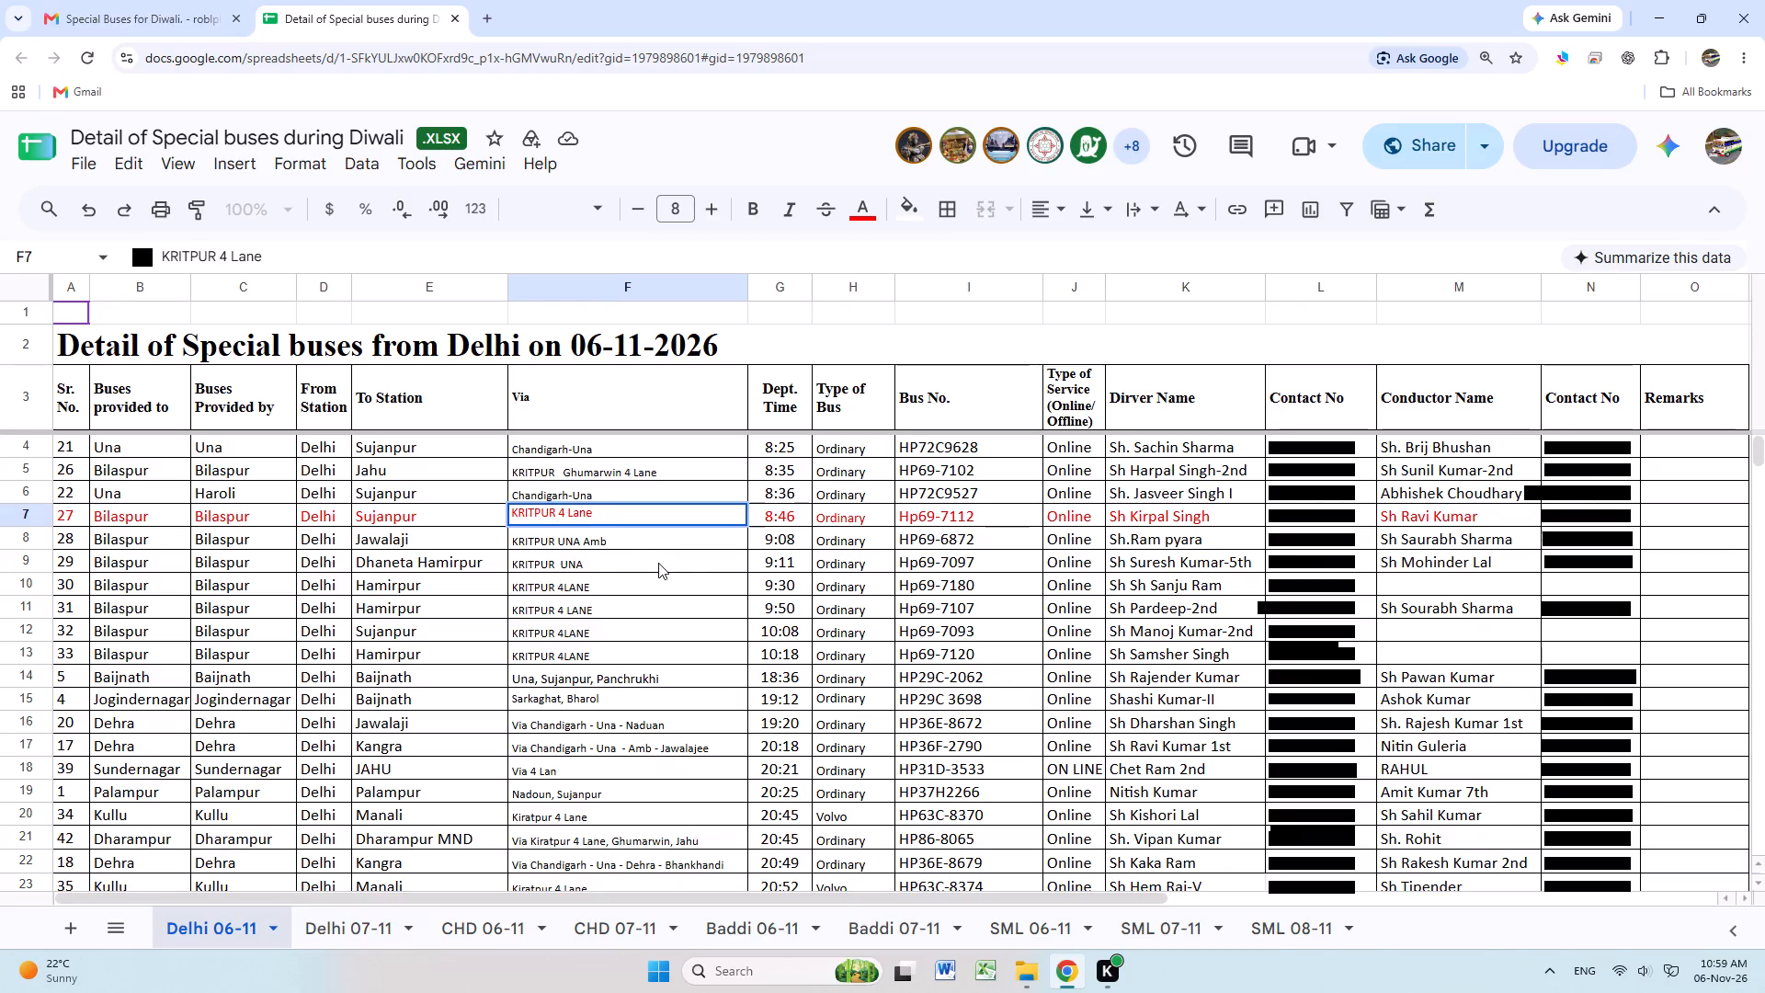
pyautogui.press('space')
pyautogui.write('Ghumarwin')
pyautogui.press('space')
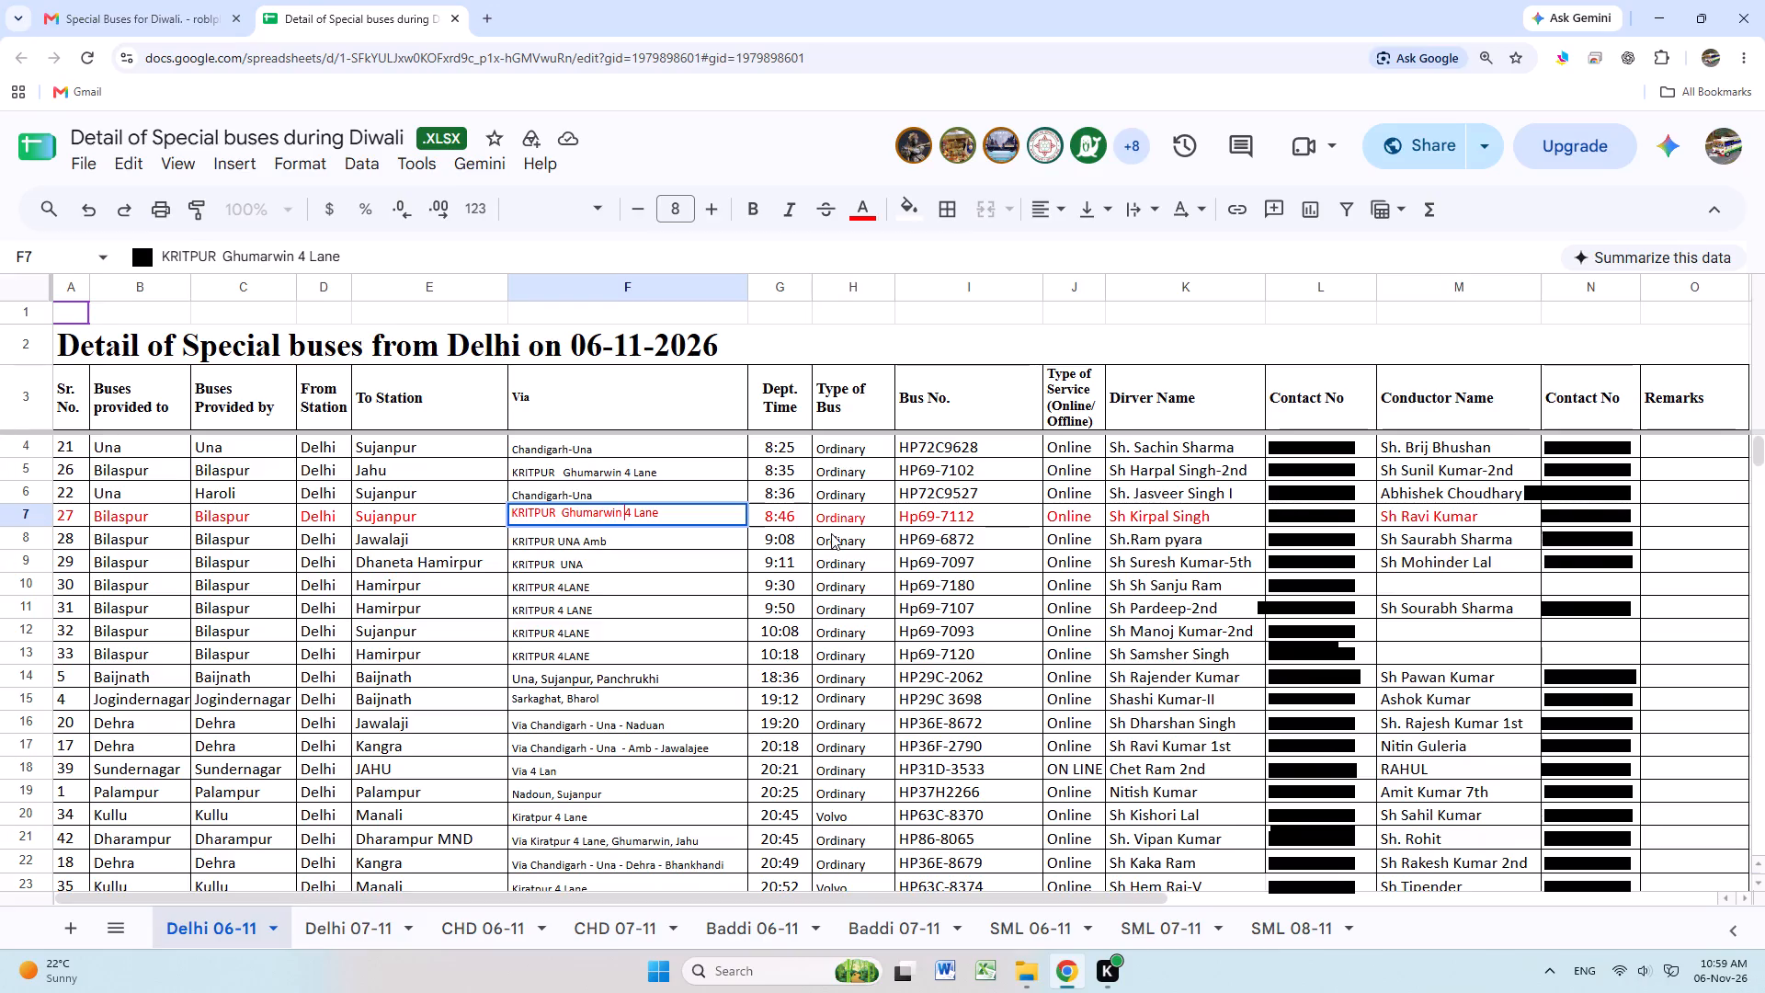
pyautogui.click(875, 507)
pyautogui.doubleClick(917, 519)
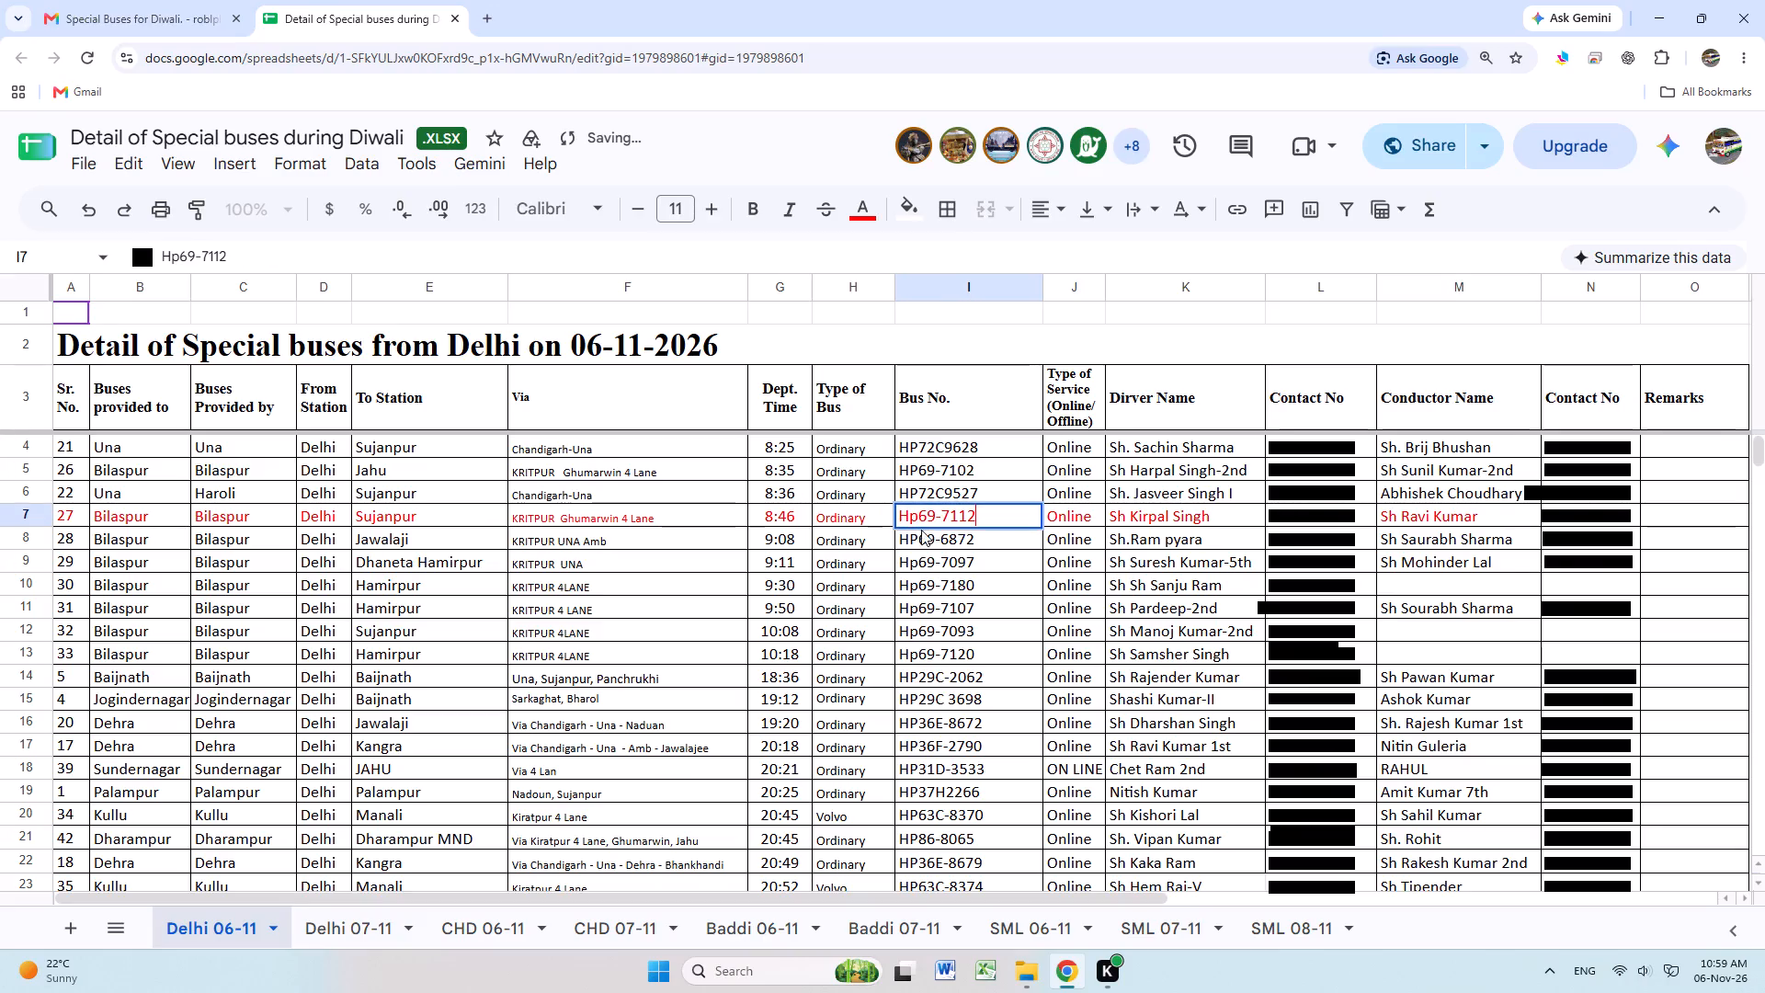
pyautogui.click(917, 514)
pyautogui.press('\\')
pyautogui.press('BackSpace')
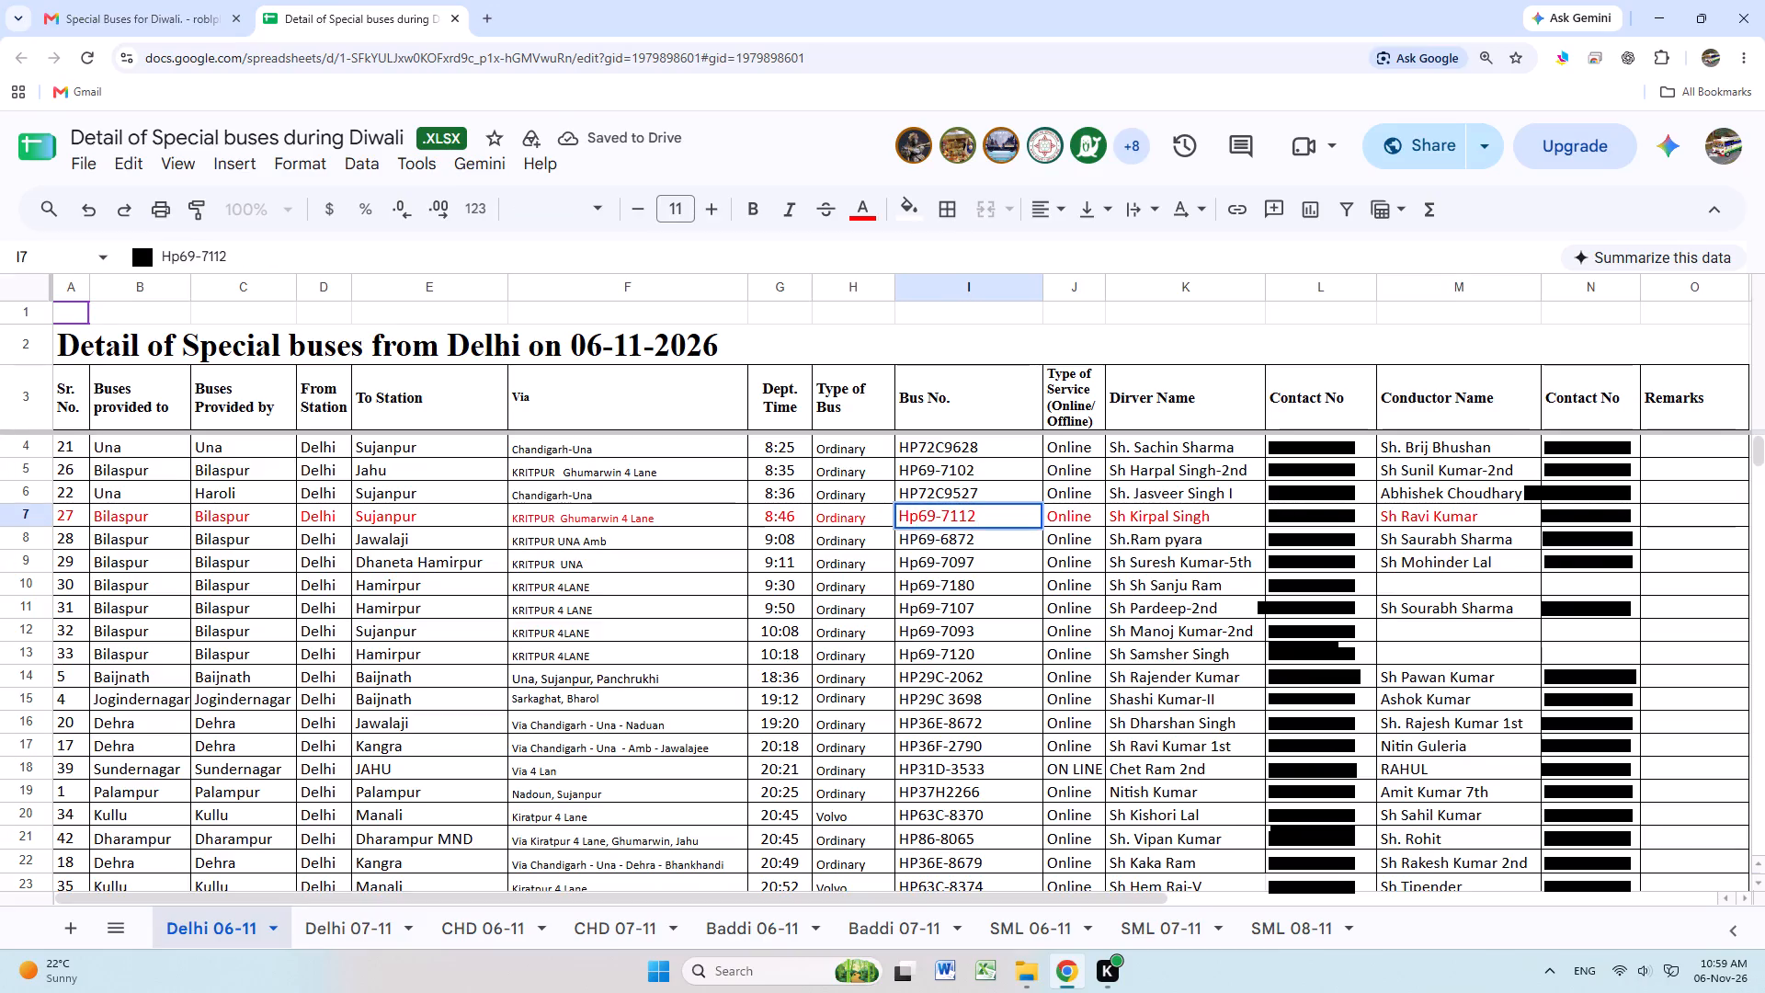
pyautogui.press('BackSpace')
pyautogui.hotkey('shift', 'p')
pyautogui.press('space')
# Move 4 Lane ahead of Ghumarwin in the 8:46 Sujanpur bus's Via cell, making it KRITPUR 4 Lane Ghumarwin.
pyautogui.tripleClick(650, 518)
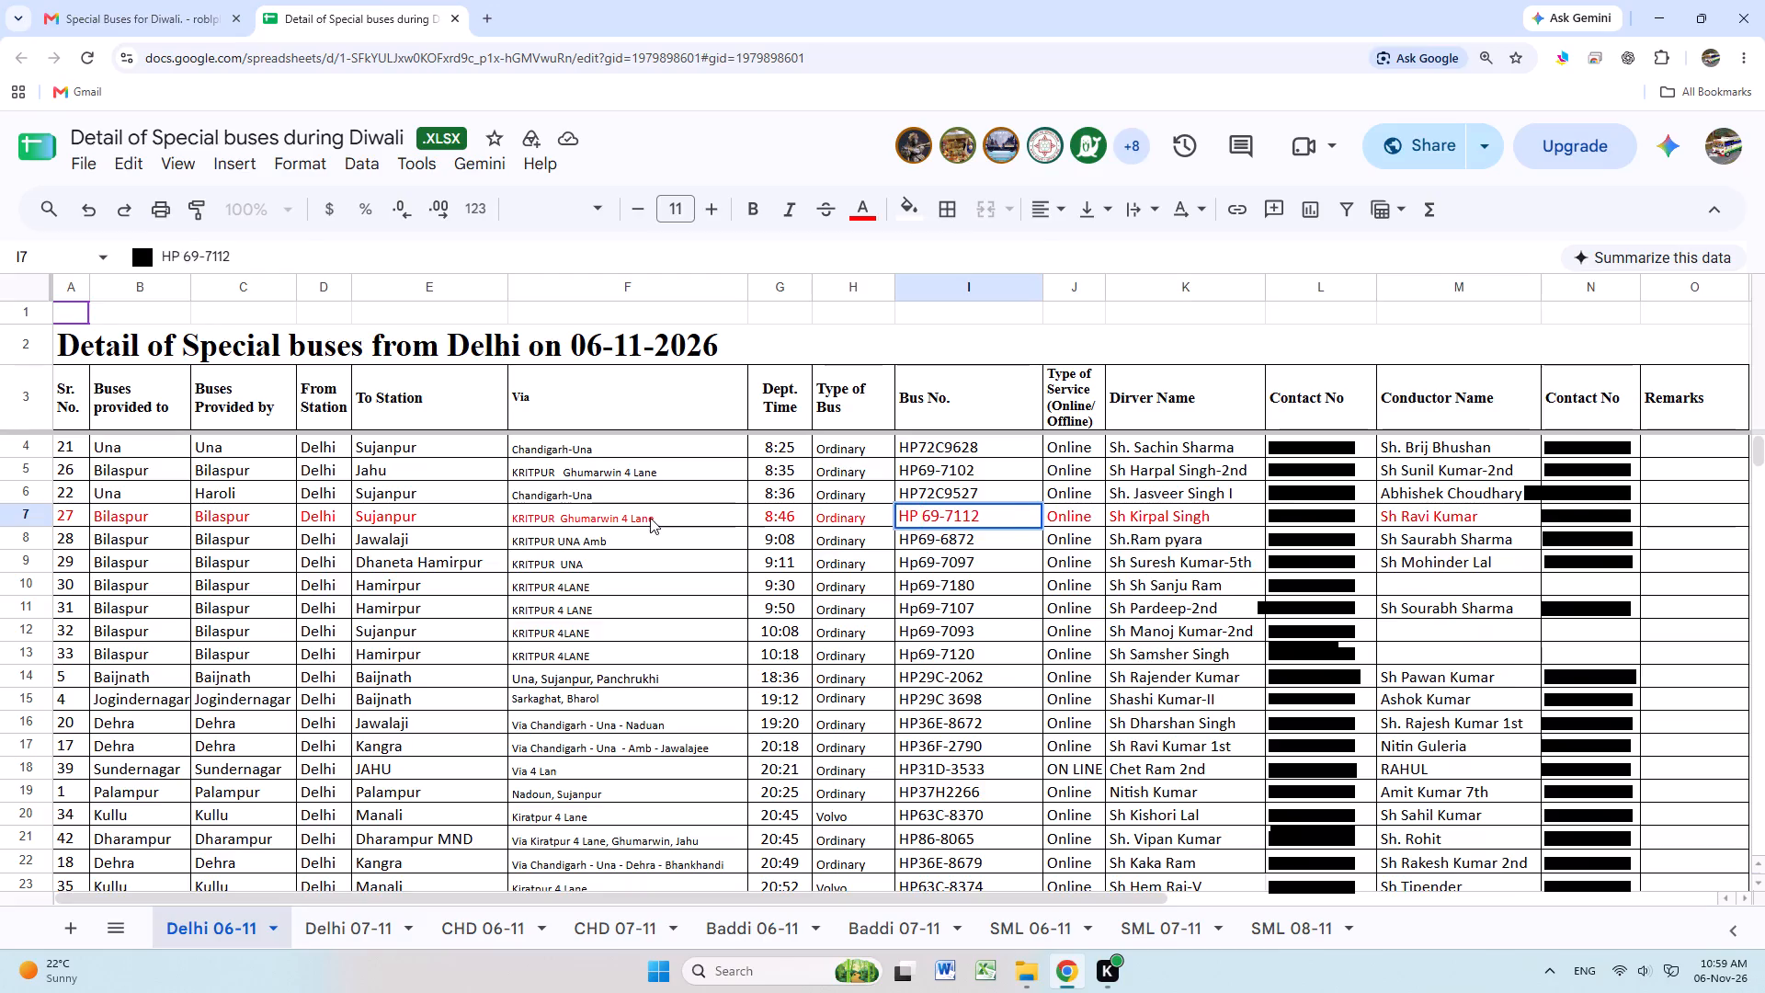
pyautogui.click(655, 516)
pyautogui.click(666, 517)
pyautogui.moveTo(666, 513); pyautogui.dragTo(632, 513)
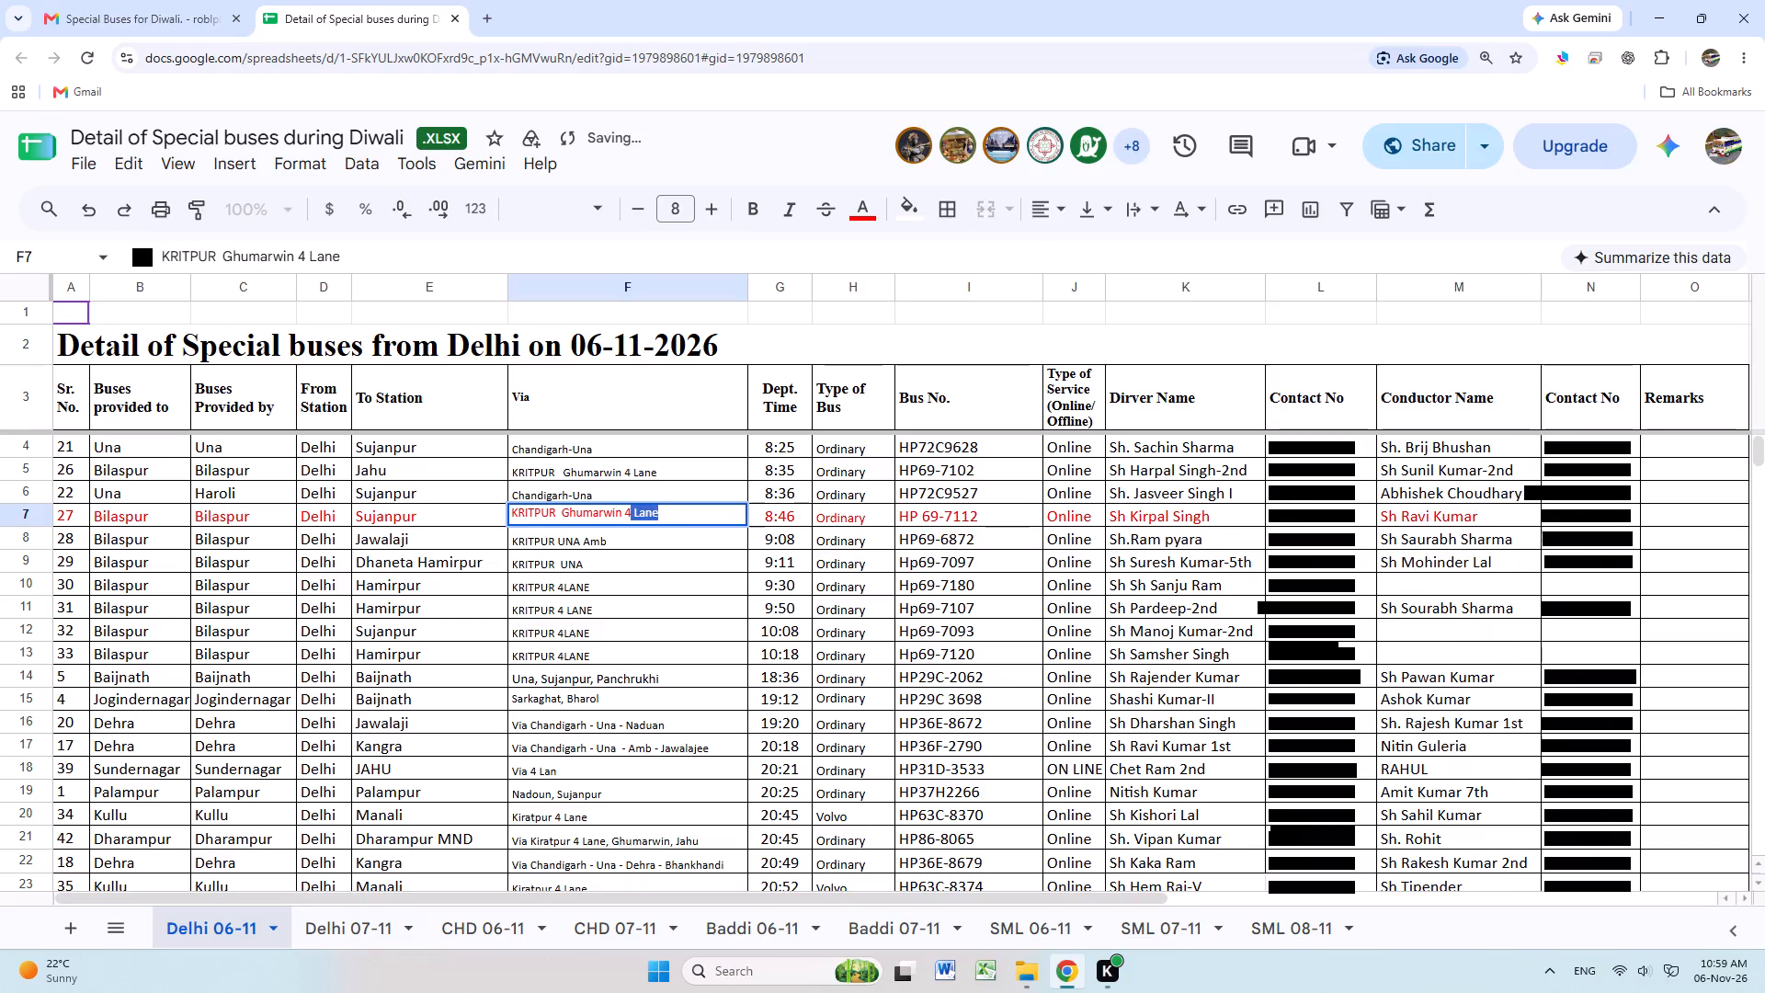
pyautogui.moveTo(632, 513); pyautogui.dragTo(626, 516)
pyautogui.hotkey('ctrl', 'x')
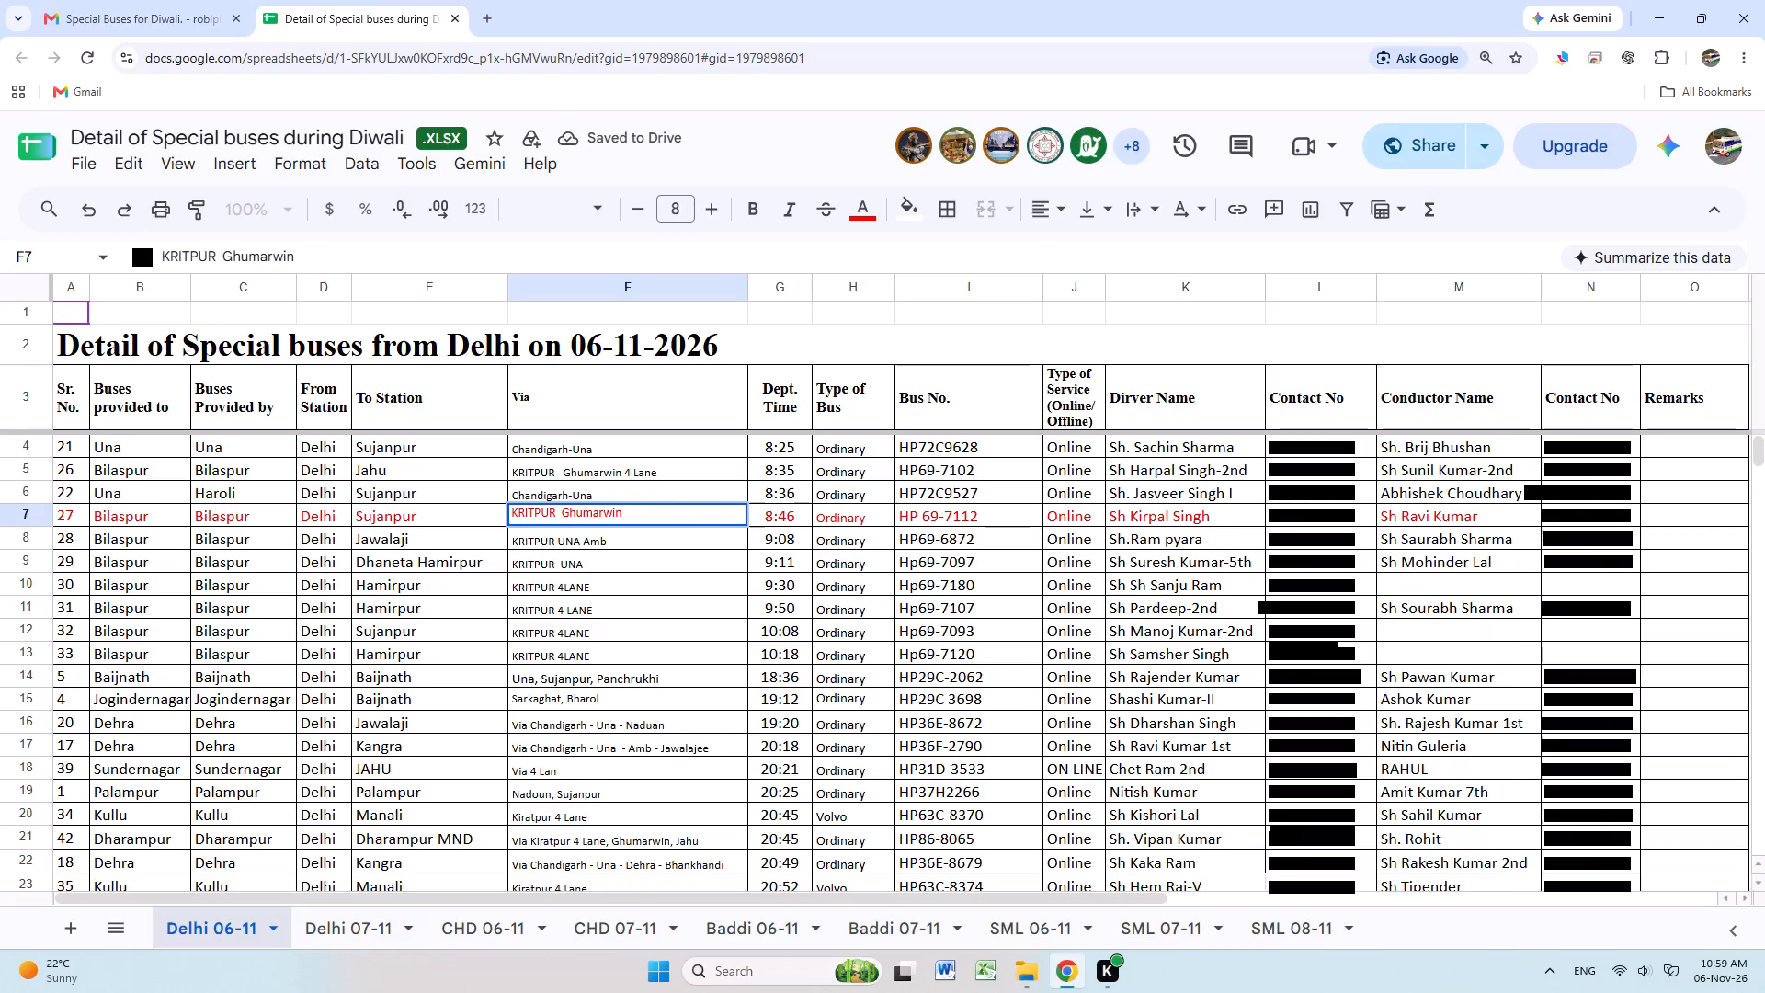
pyautogui.click(563, 515)
pyautogui.hotkey('ctrl', 'v')
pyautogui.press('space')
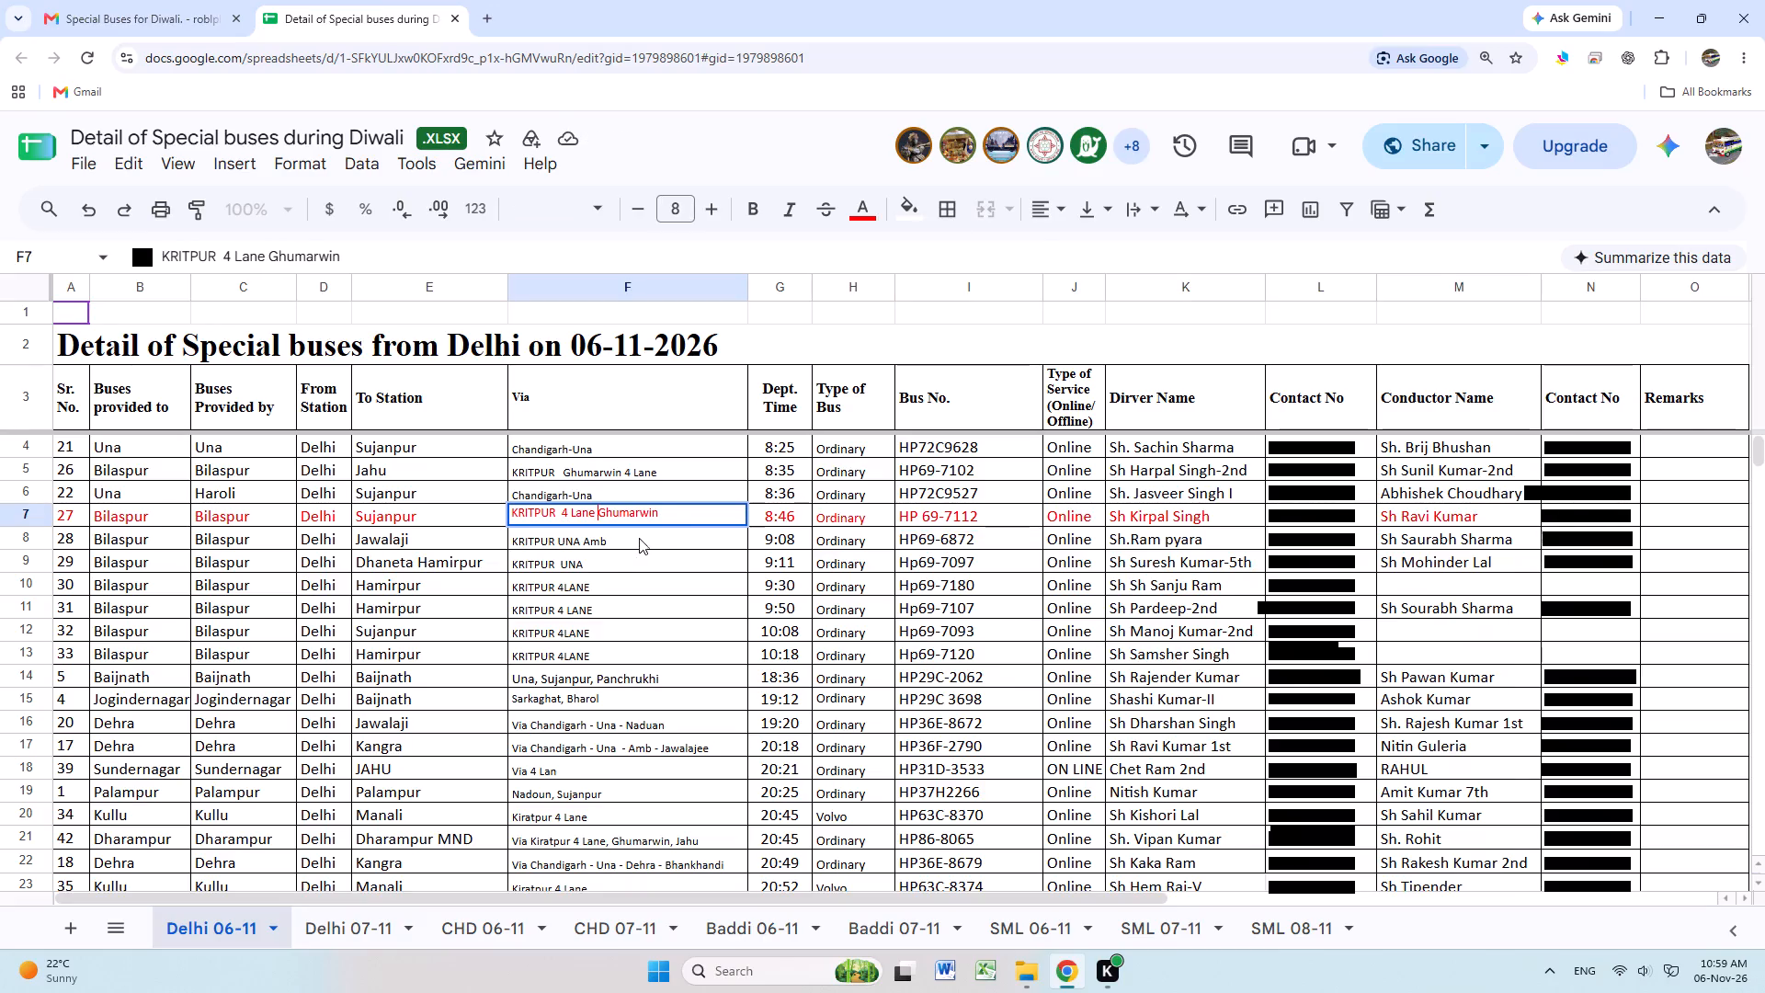
pyautogui.click(653, 533)
# Move 4 Lane ahead of Ghumarwin in the 8:35 Jahu bus's Via cell, making it KRITPUR 4 Lane Ghumarwin.
pyautogui.tripleClick(672, 474)
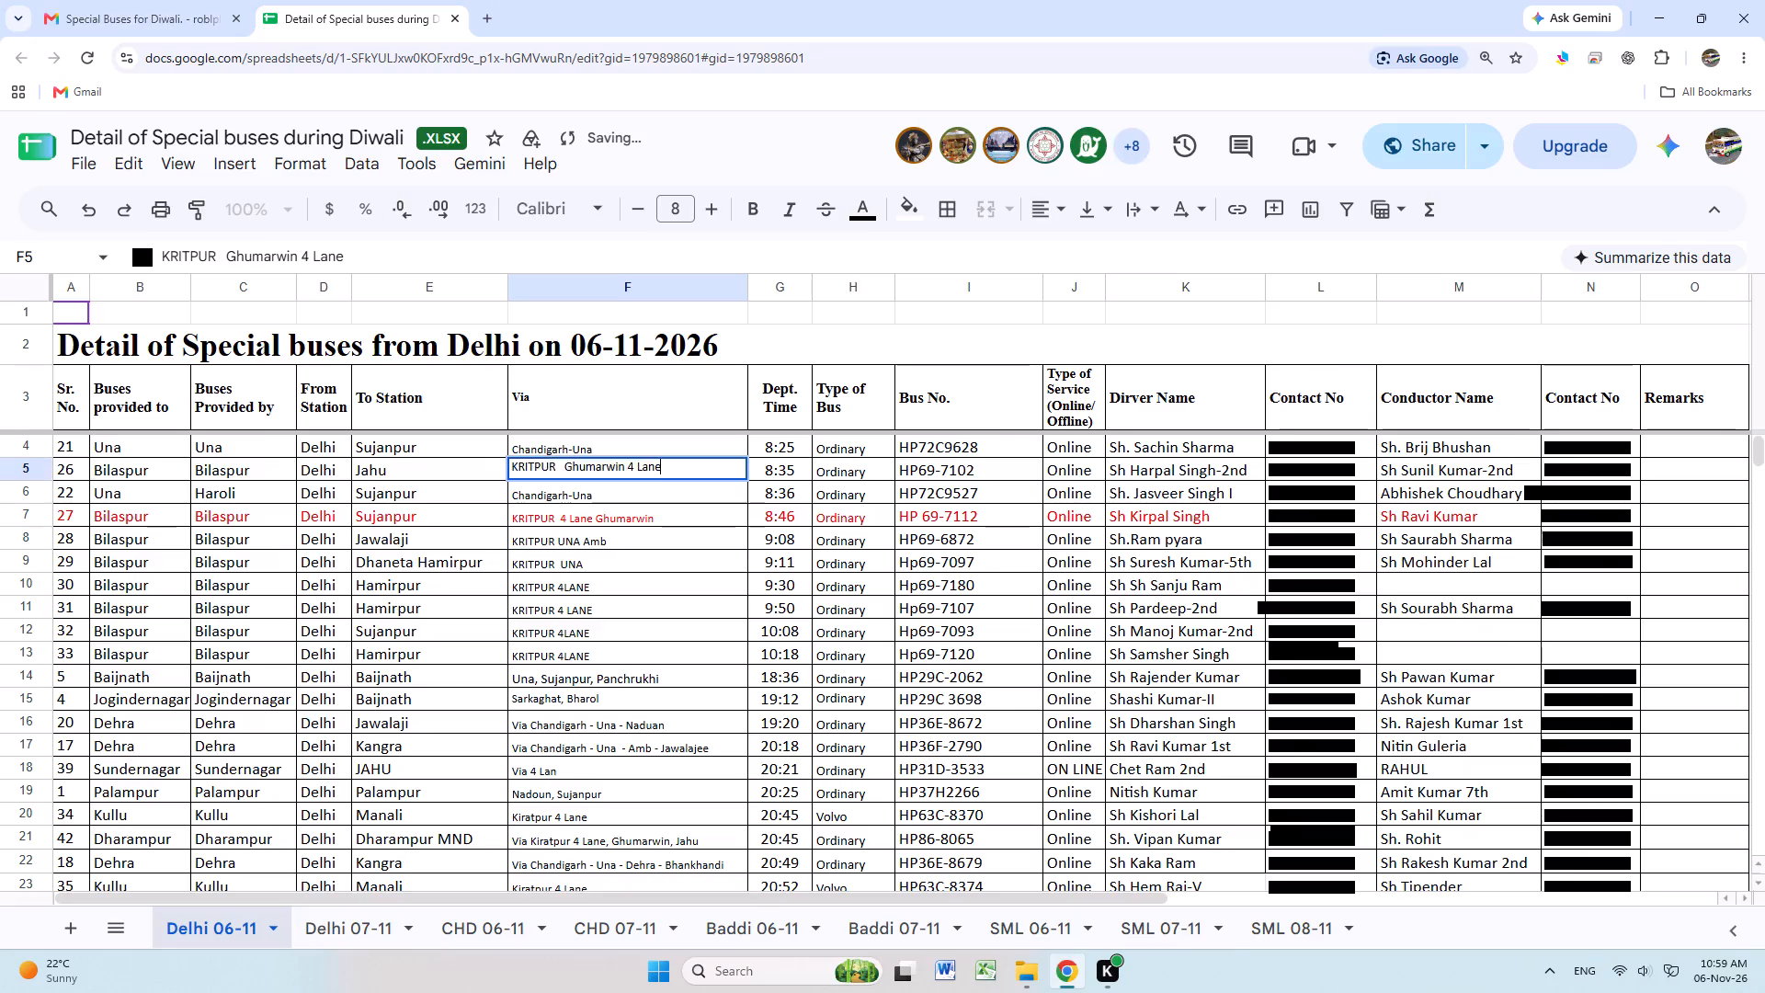
pyautogui.click(675, 472)
pyautogui.moveTo(678, 469); pyautogui.dragTo(629, 469)
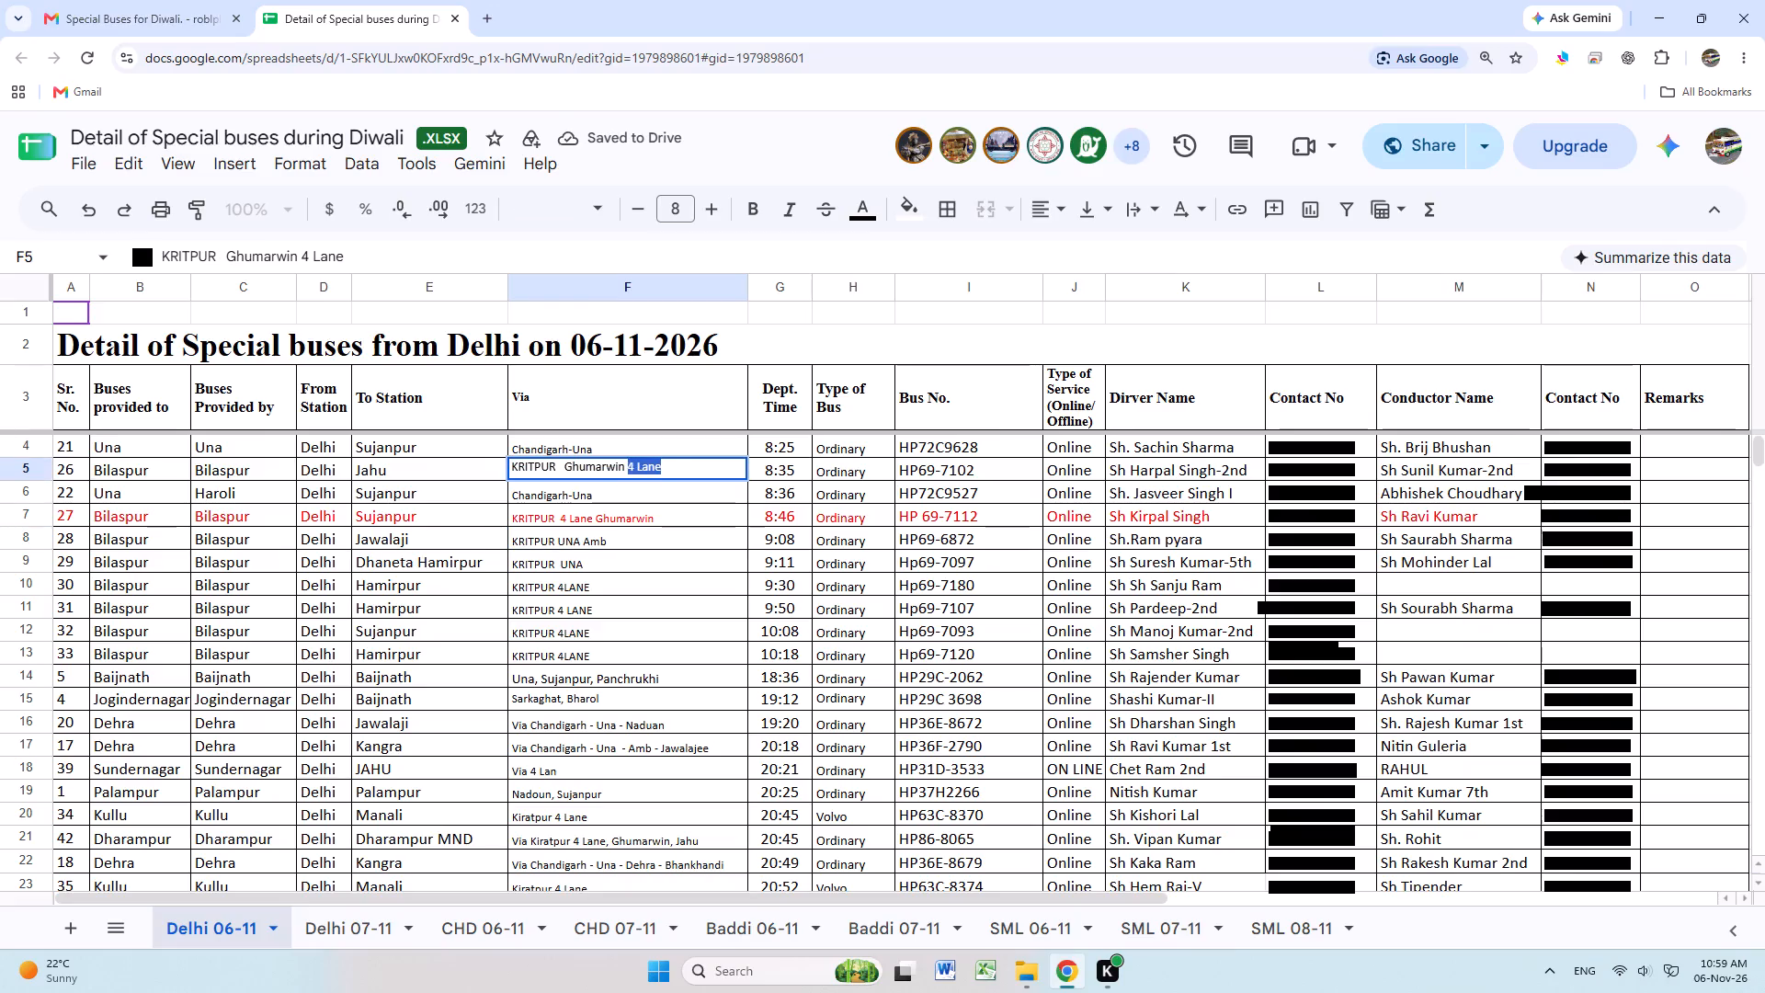
pyautogui.hotkey('ctrl', 'x')
pyautogui.click(559, 470)
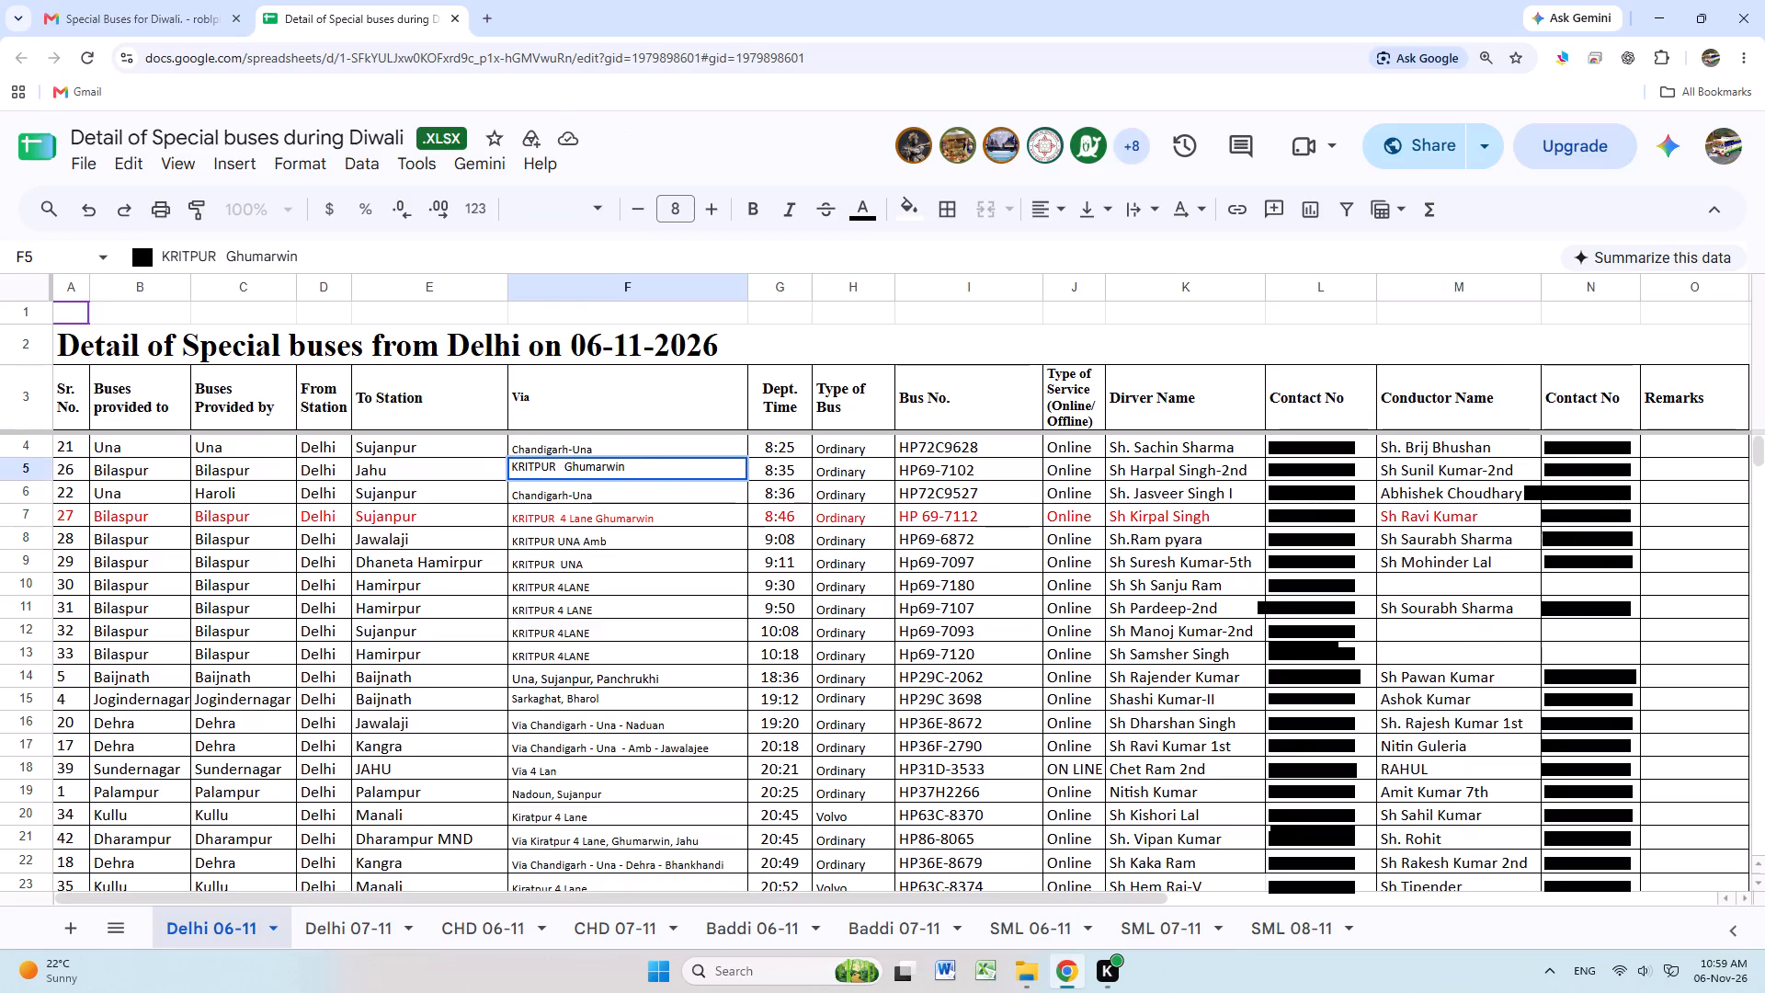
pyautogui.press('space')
pyautogui.hotkey('ctrl', 'v')
pyautogui.press('Return')
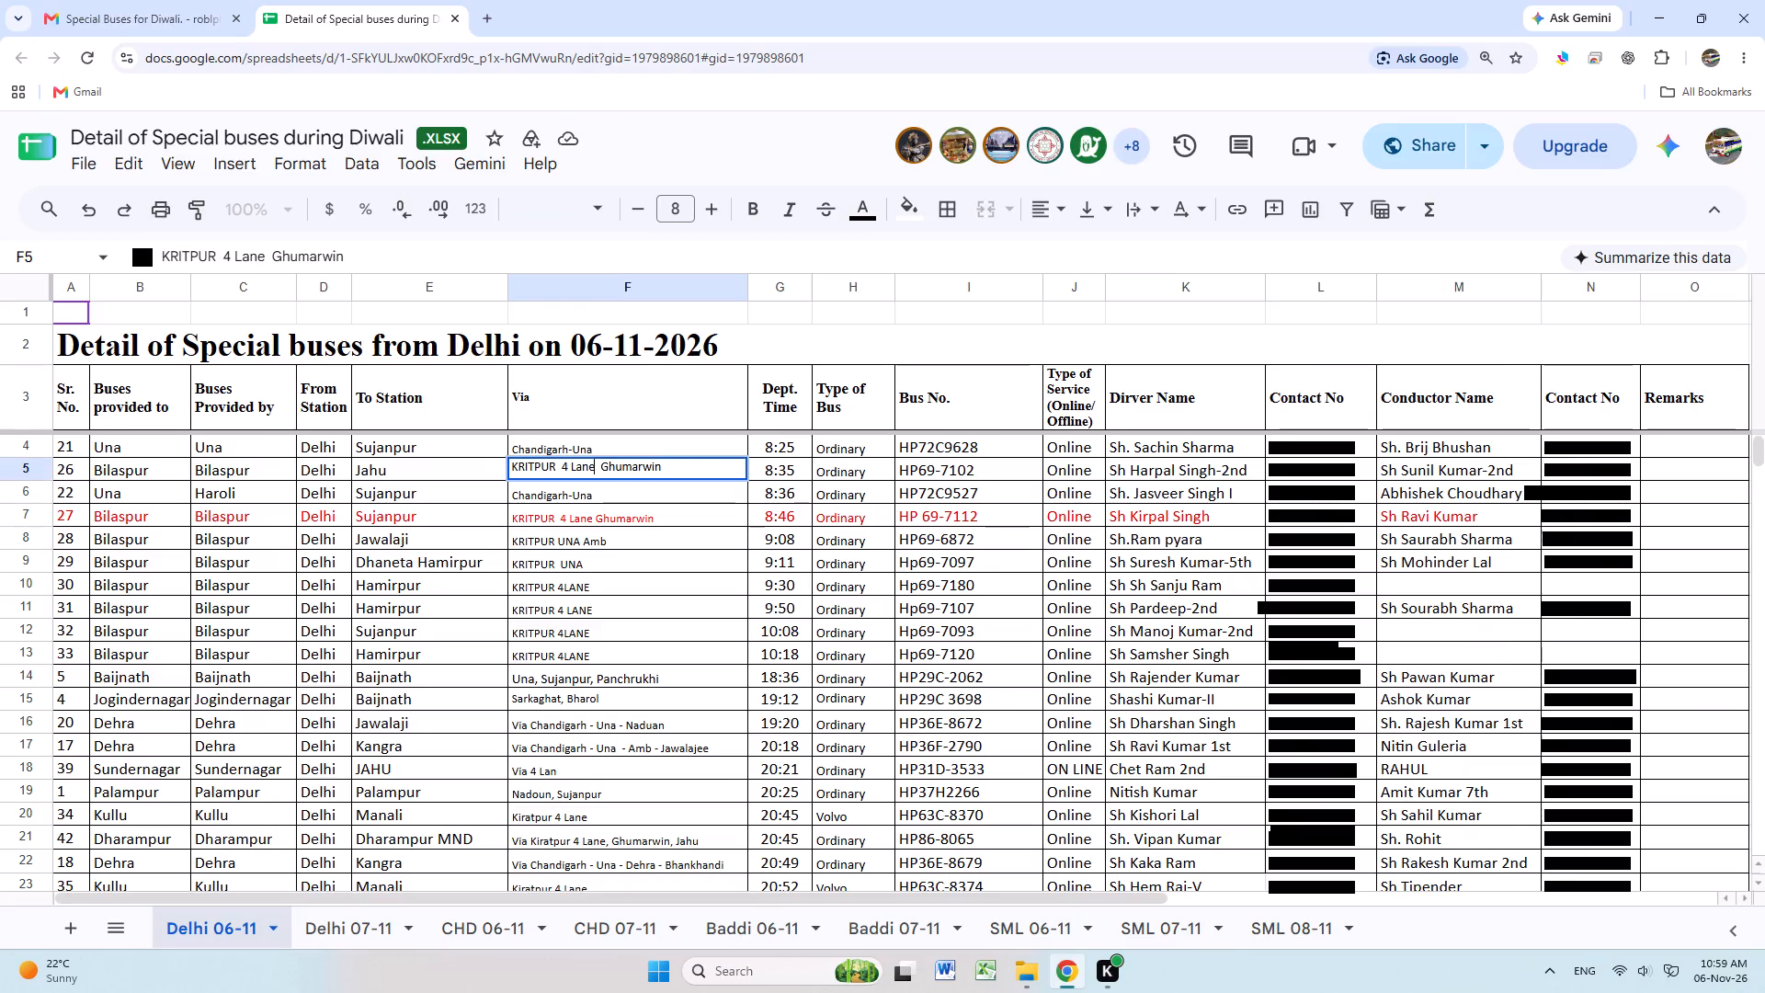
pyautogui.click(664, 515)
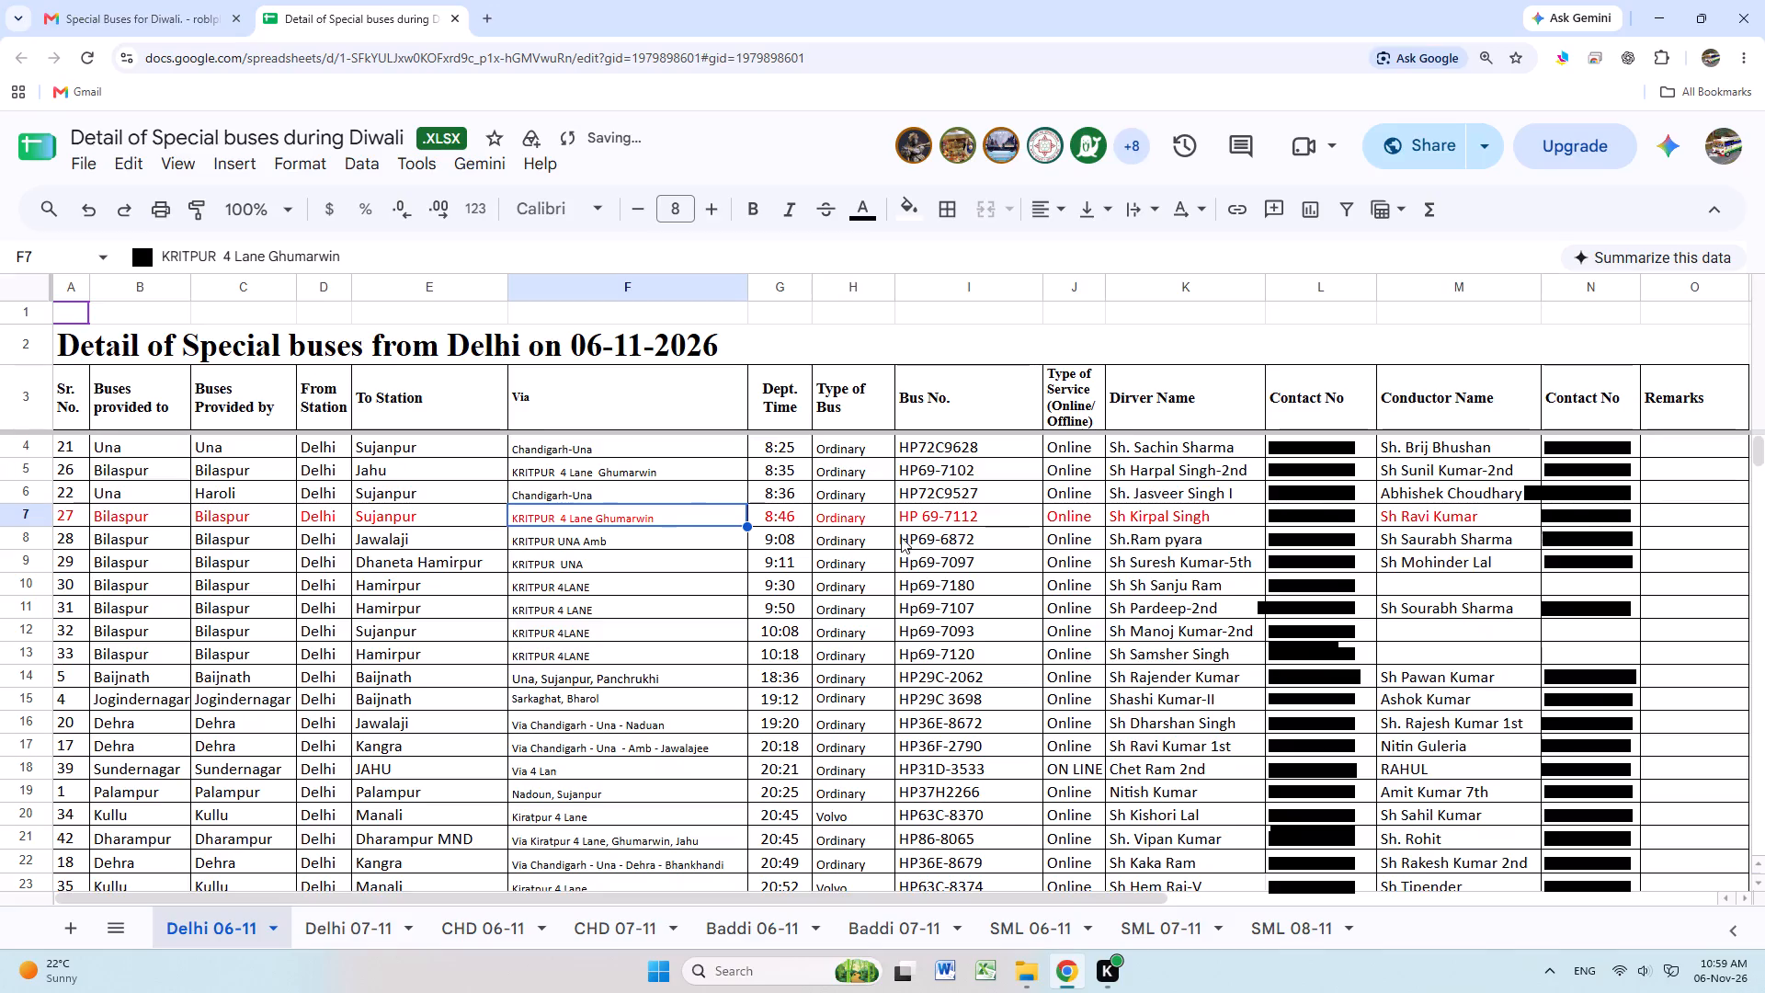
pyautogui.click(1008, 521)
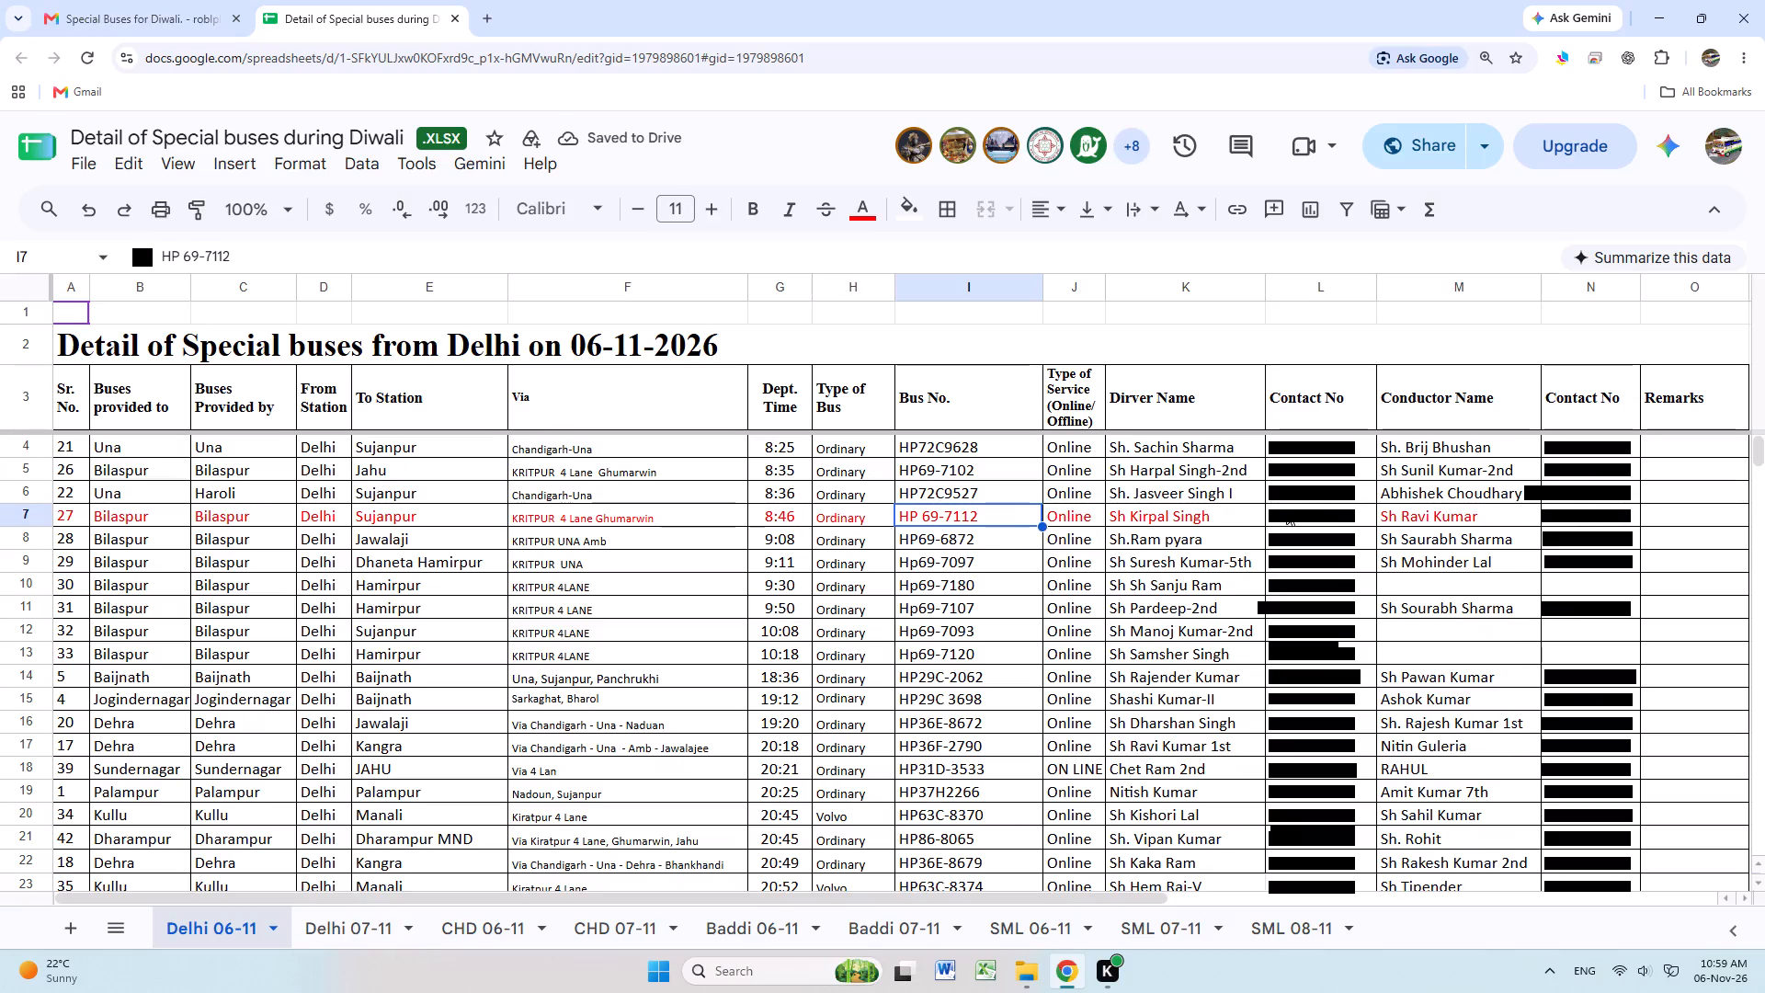
# Return the text of the entire 8:46 Sujanpur bus row to black.
pyautogui.click(1496, 517)
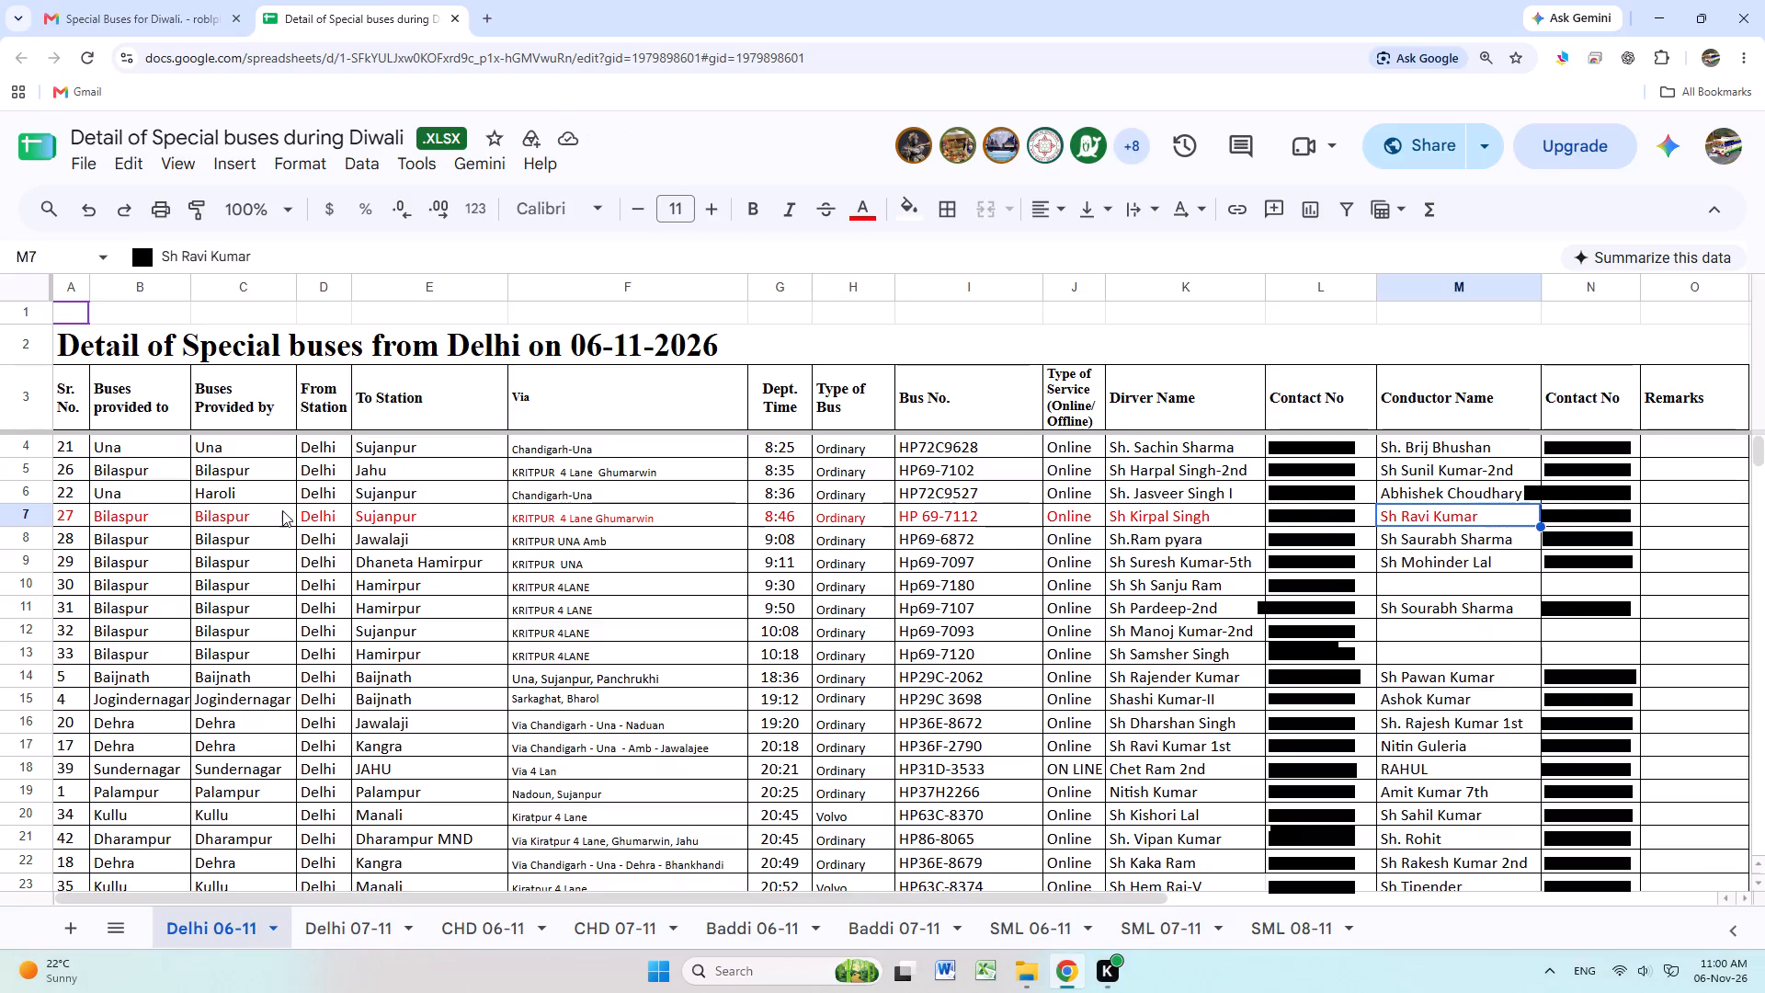
pyautogui.click(21, 516)
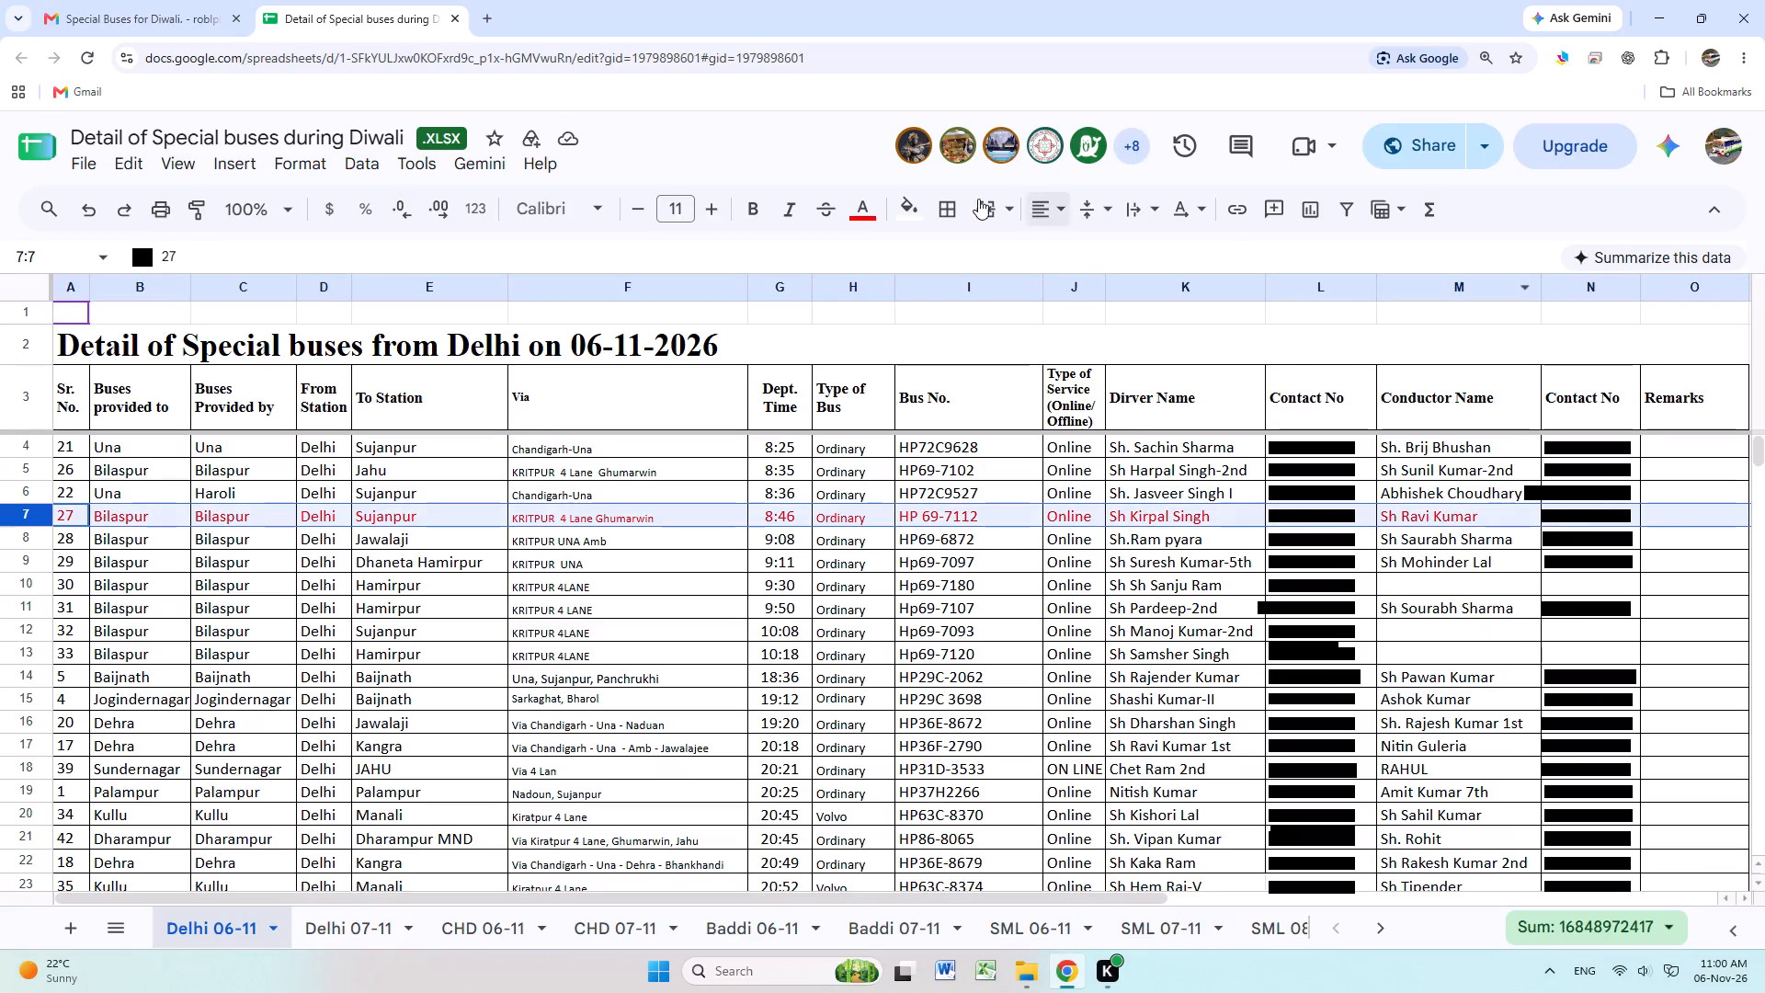
pyautogui.click(862, 211)
pyautogui.click(868, 286)
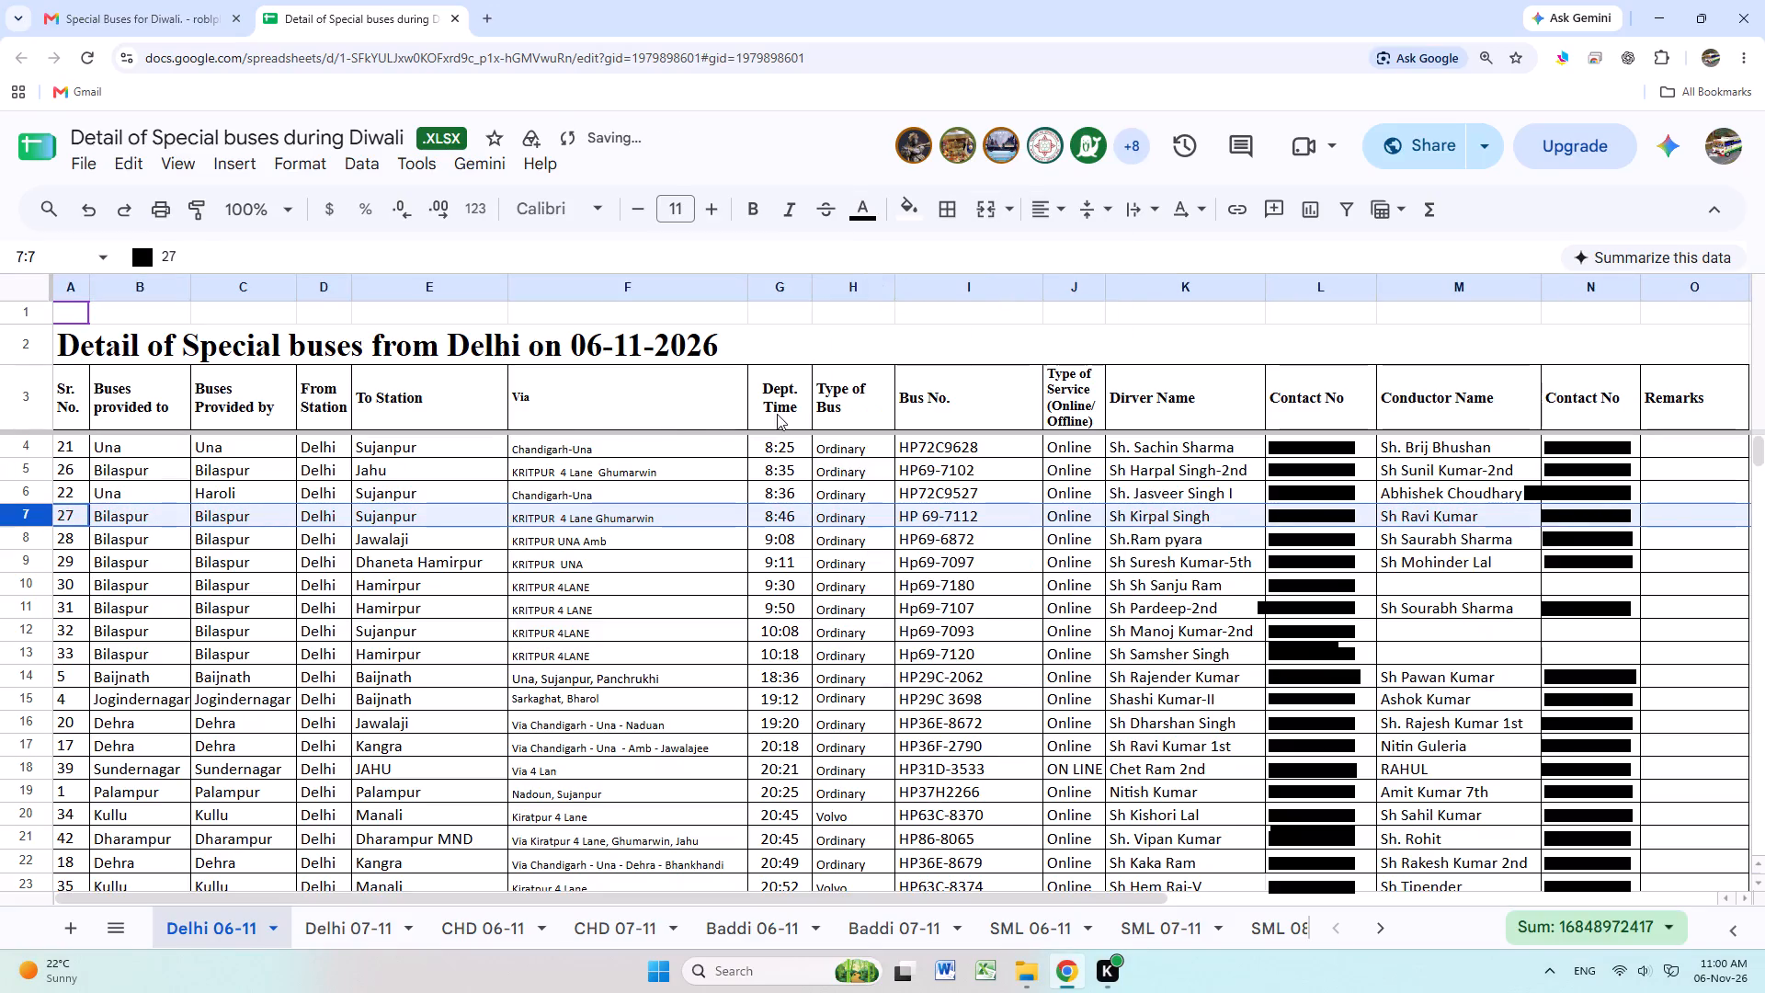
# Add Ghumarwin at the end of the 9:50 Hamirpur bus's Via cell, making it KRITPUR 4 LANE Ghumarwin.
pyautogui.click(7, 534)
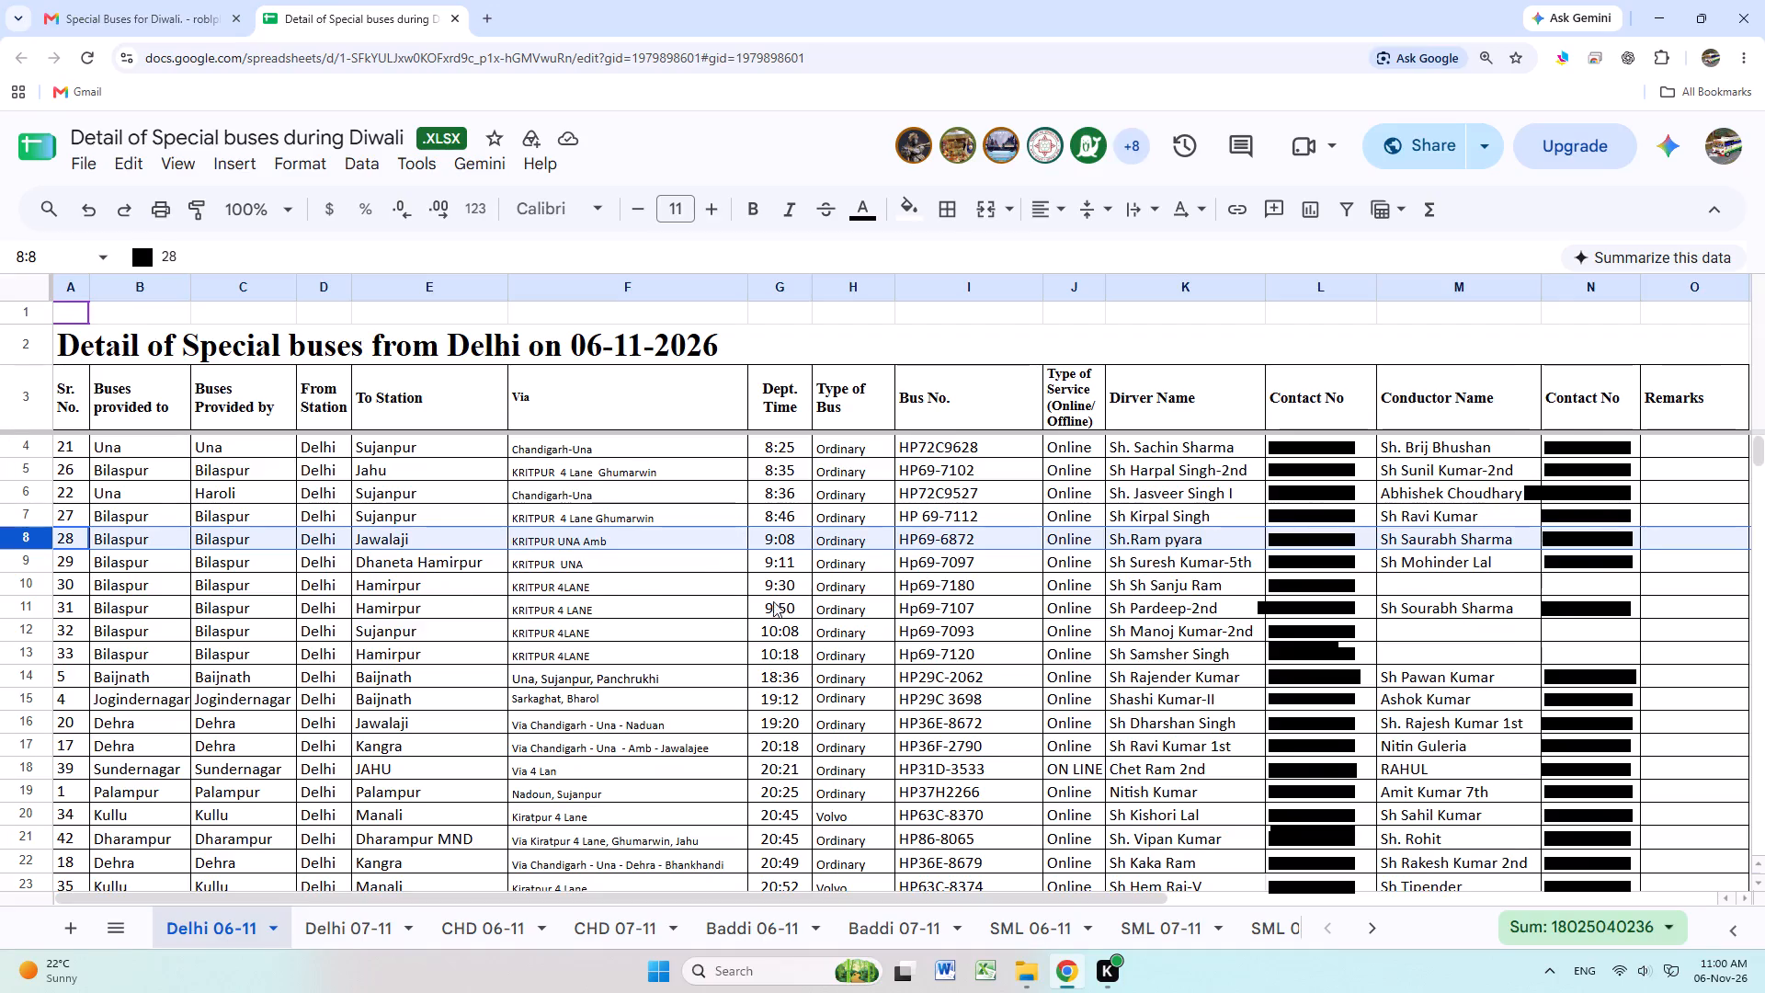
pyautogui.click(0, 605)
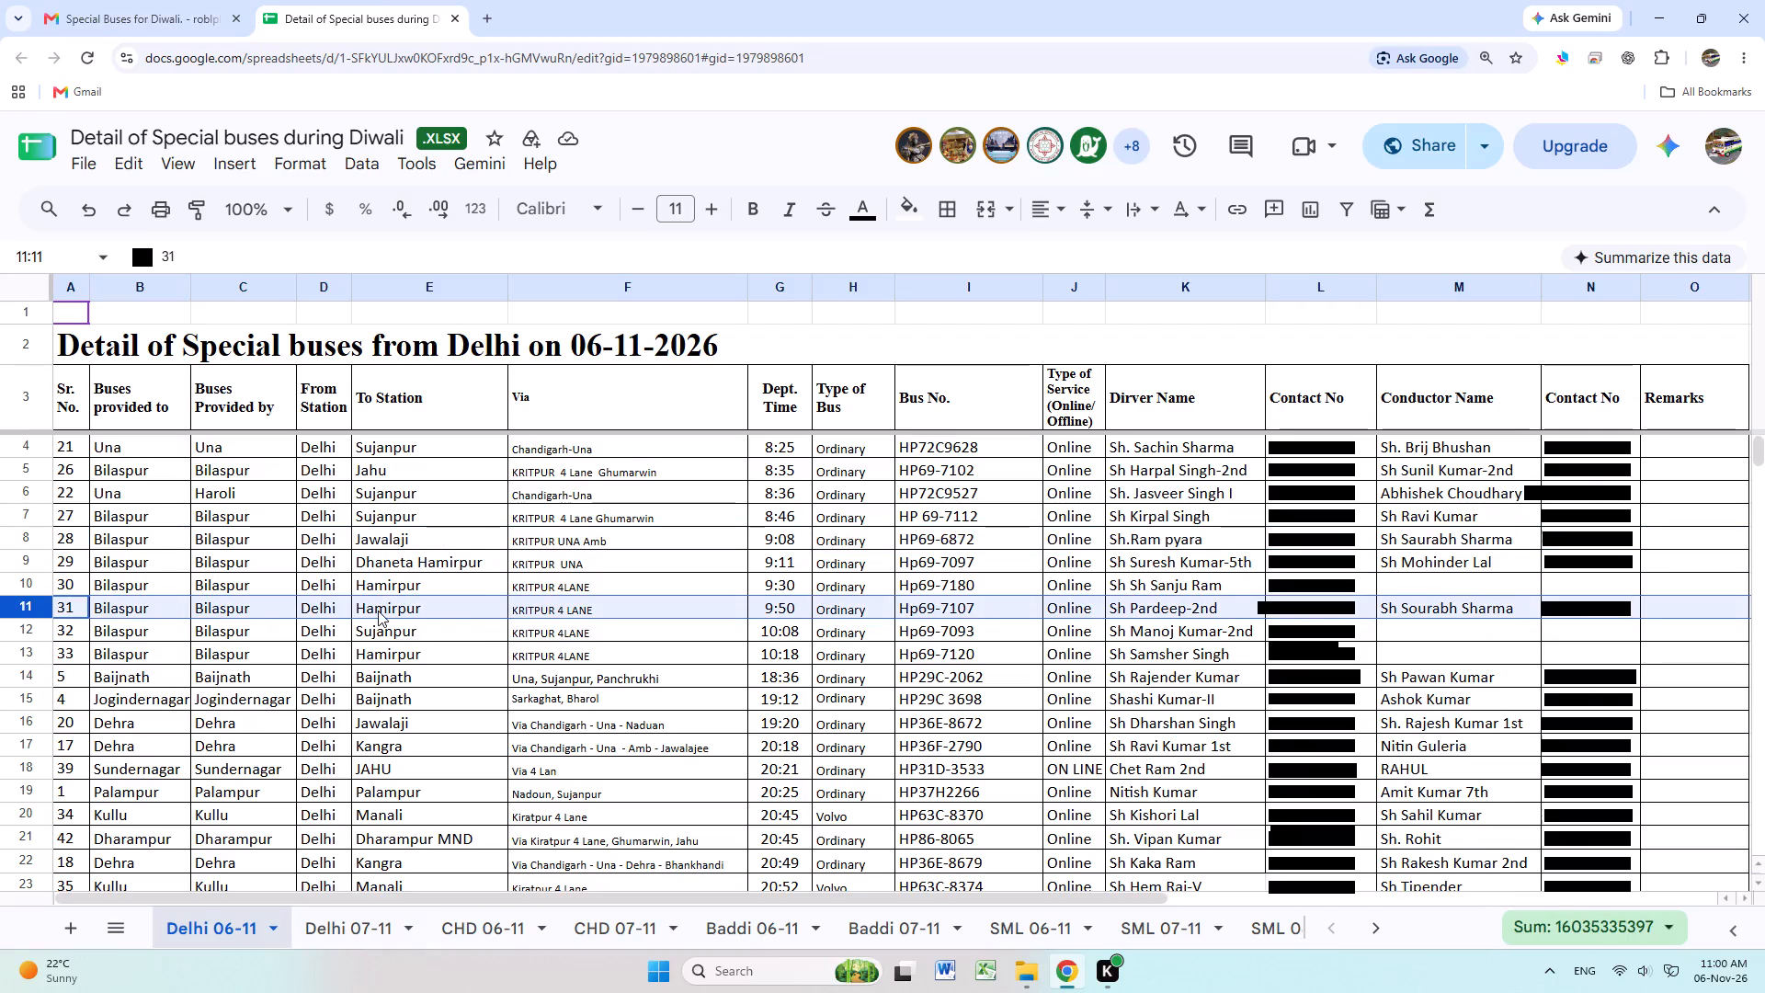
pyautogui.doubleClick(554, 609)
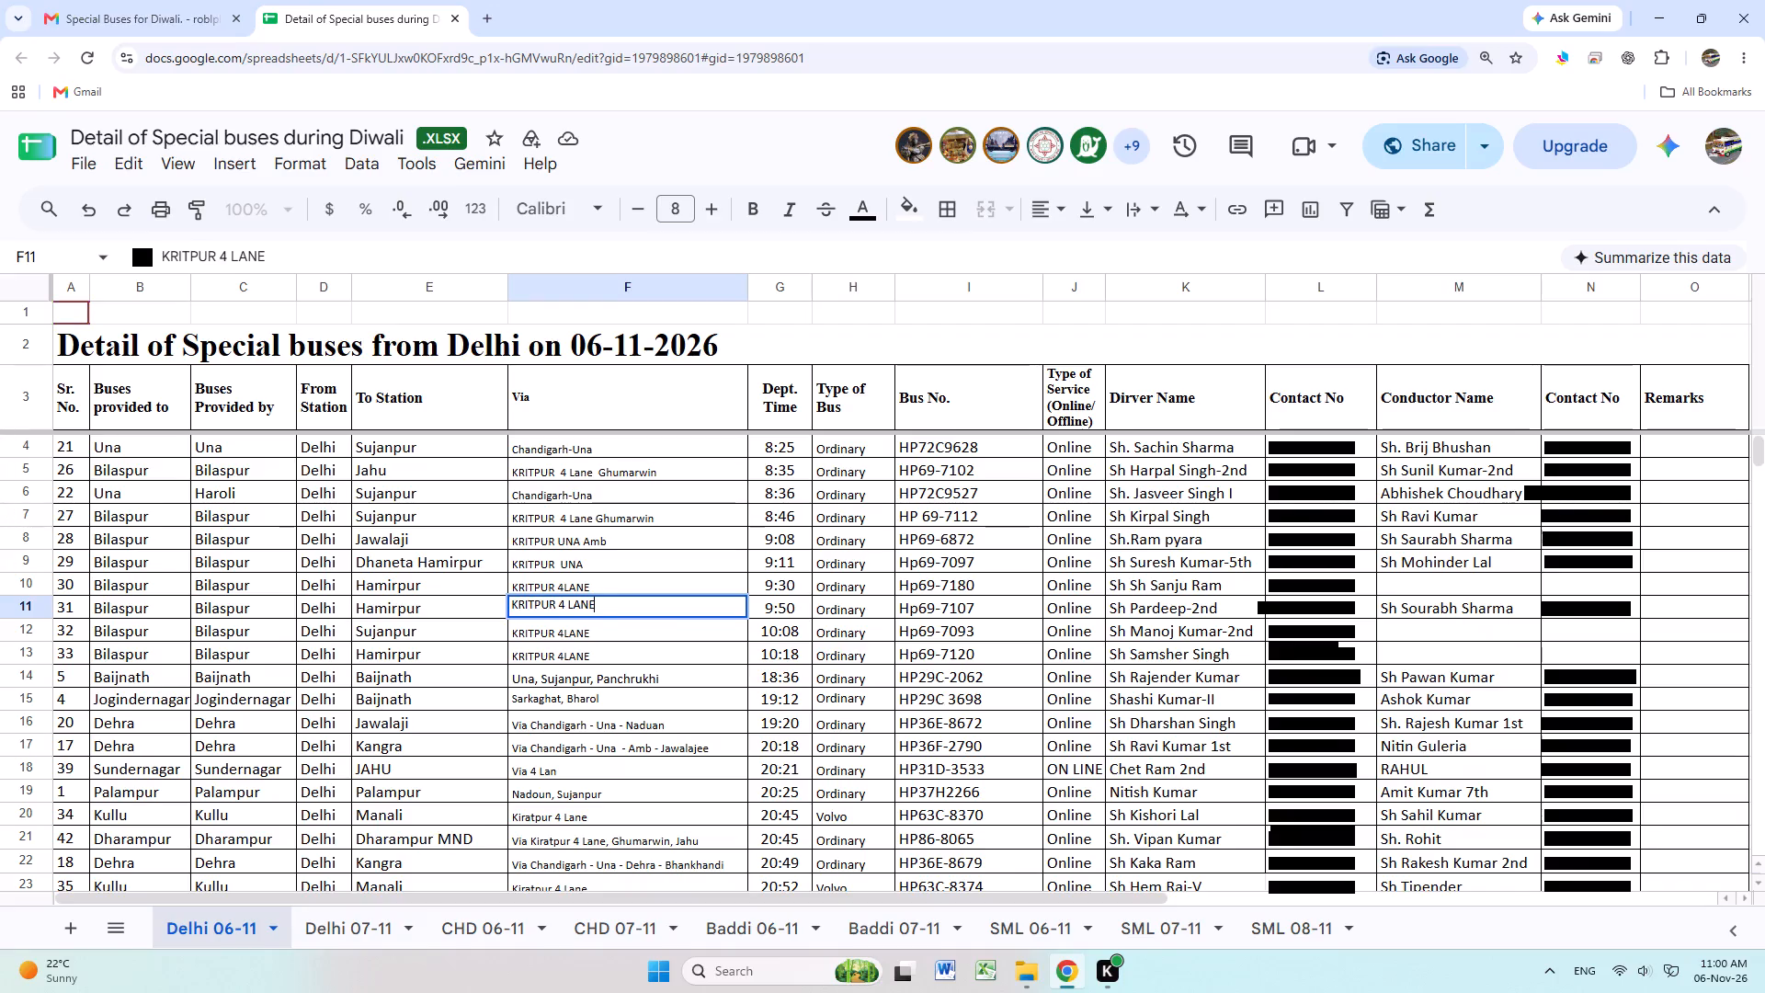
pyautogui.click(603, 603)
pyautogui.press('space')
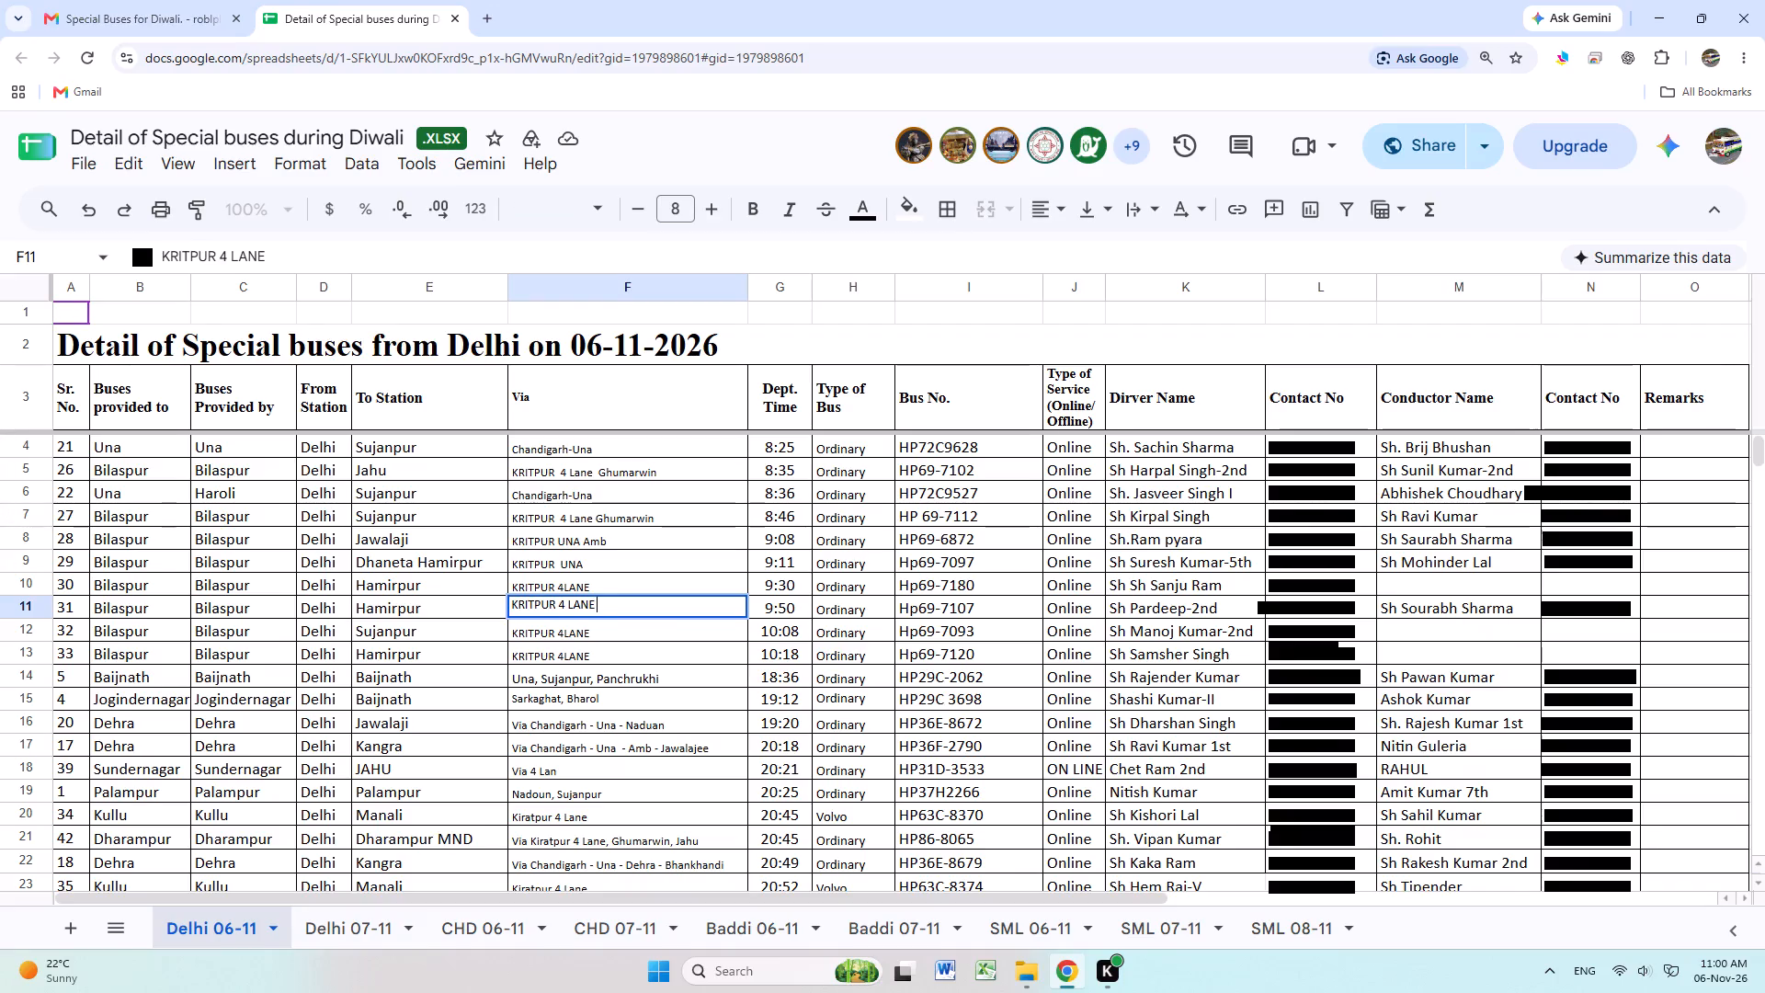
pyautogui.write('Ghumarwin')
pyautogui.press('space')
pyautogui.doubleClick(919, 601)
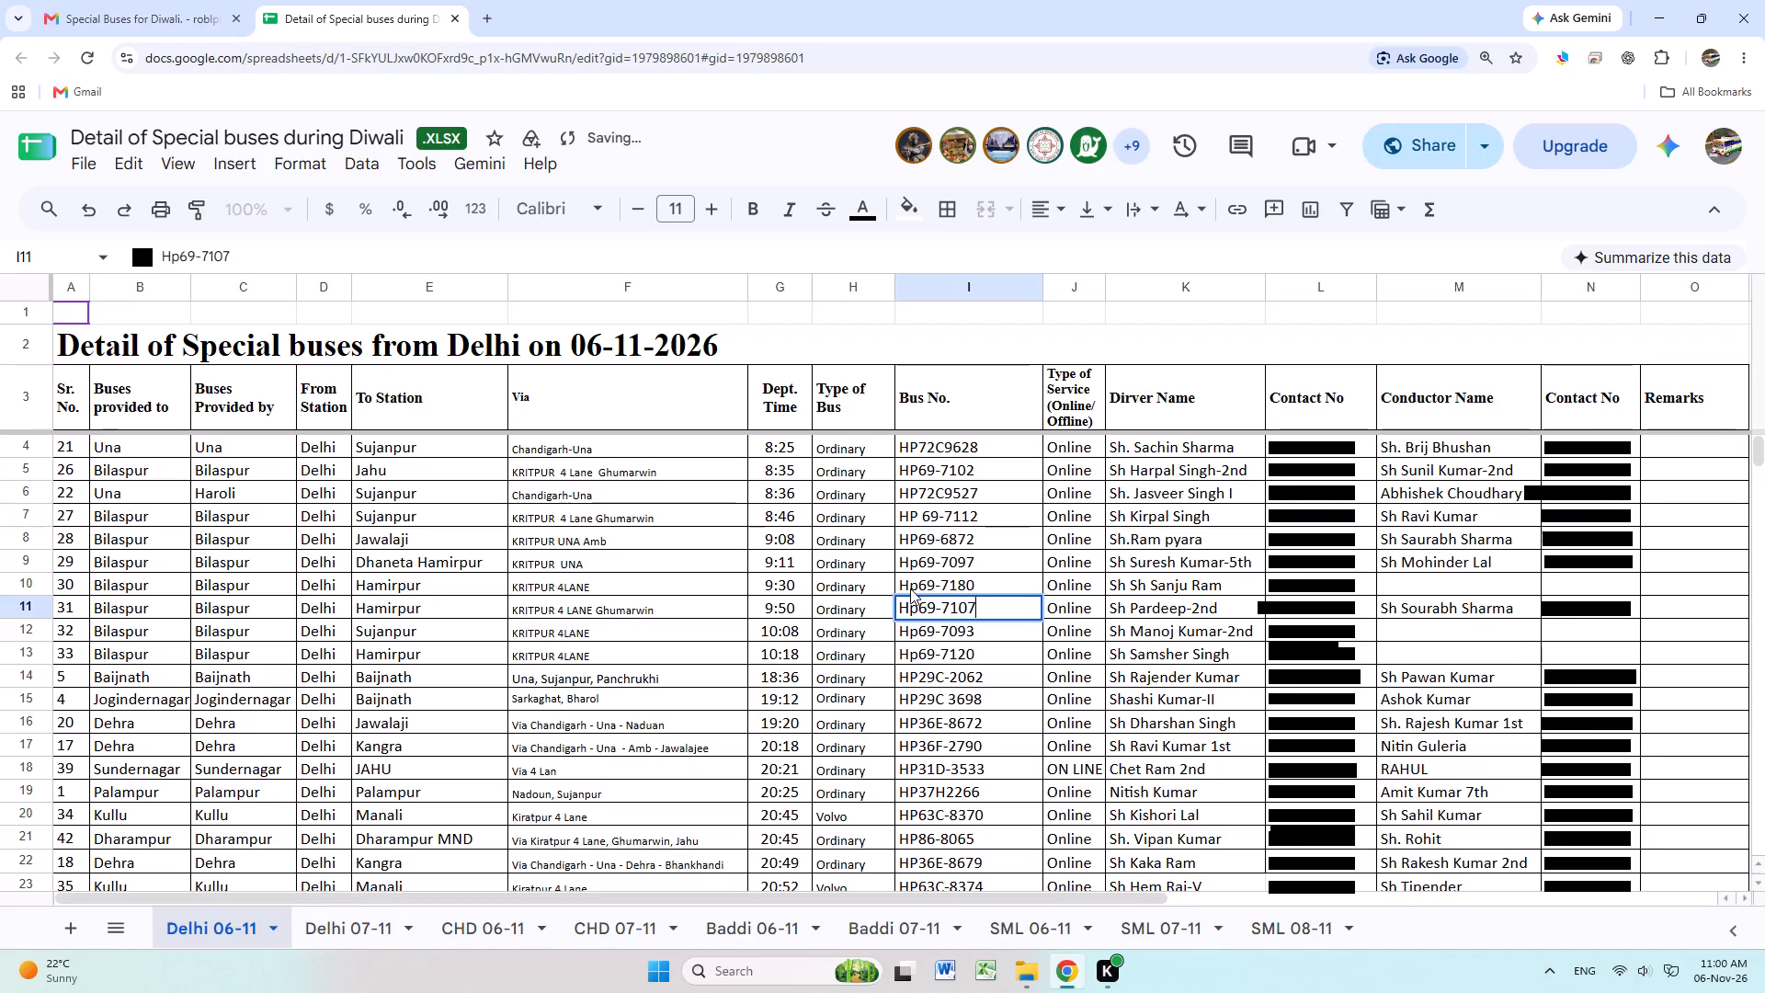
pyautogui.click(920, 611)
pyautogui.press('BackSpace')
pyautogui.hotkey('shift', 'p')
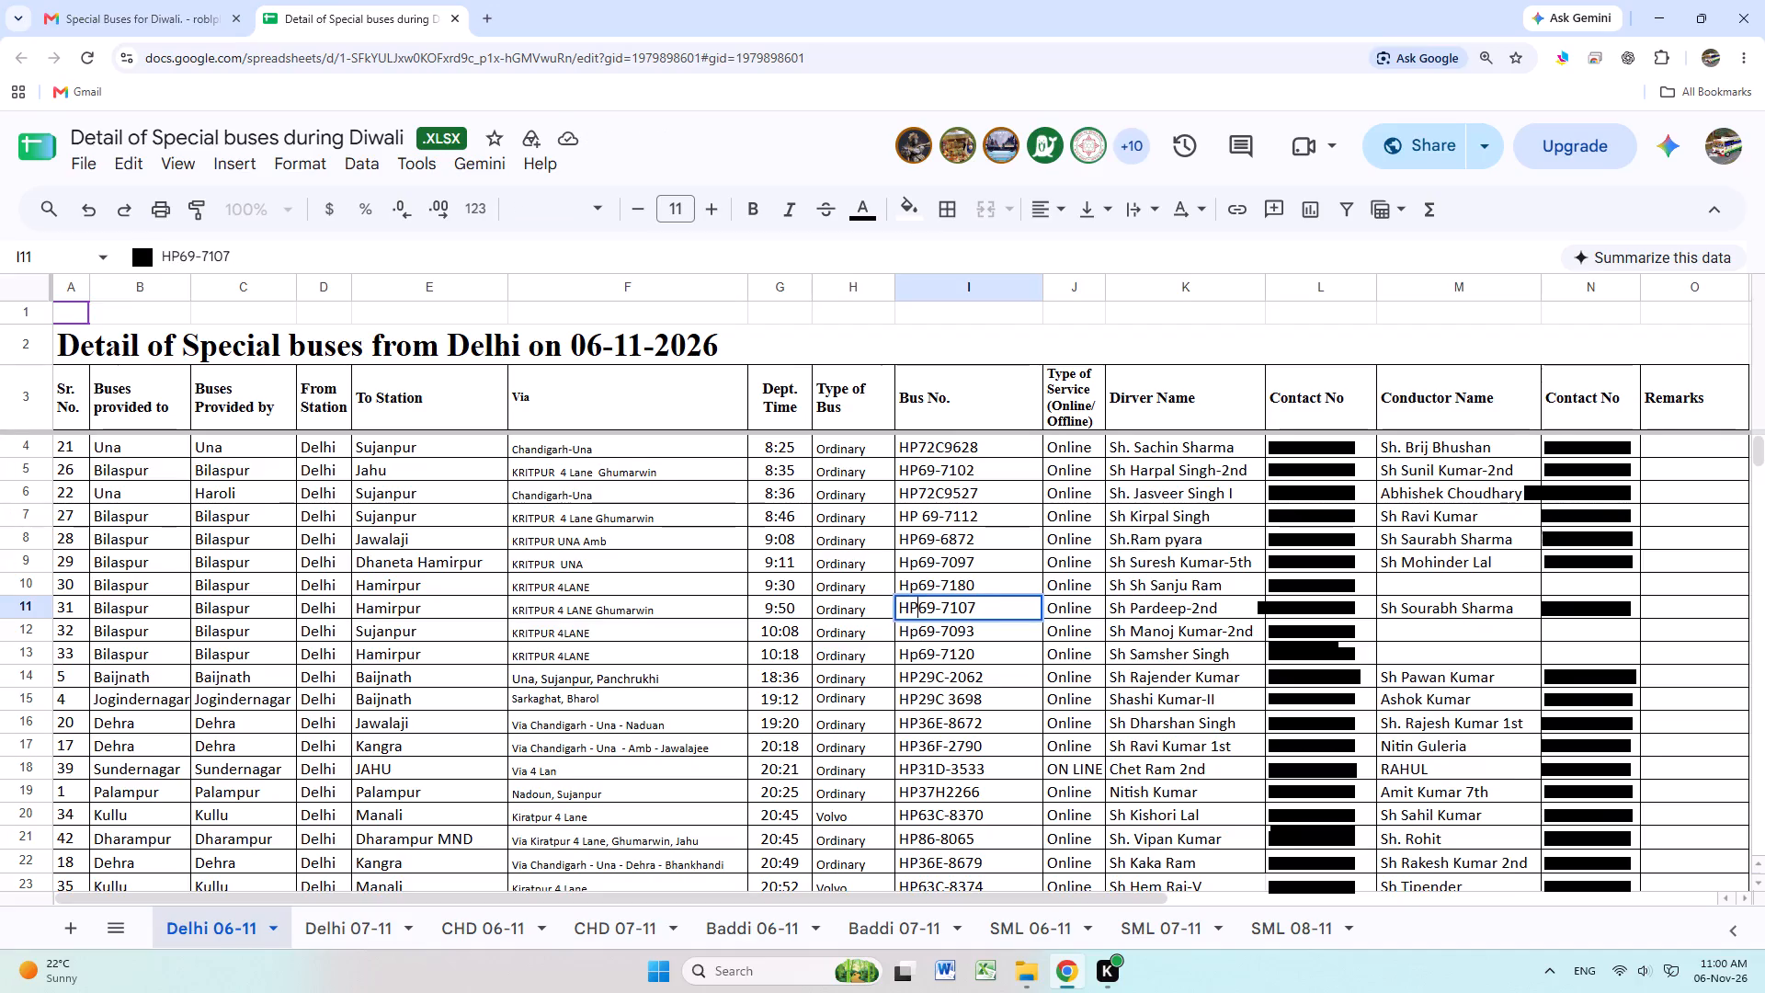
pyautogui.click(1013, 603)
# Replace the conductor's name for the 9:50 Hamirpur bus with the new conductor's name, keeping the Sh prefix.
pyautogui.click(1482, 609)
pyautogui.click(1611, 608)
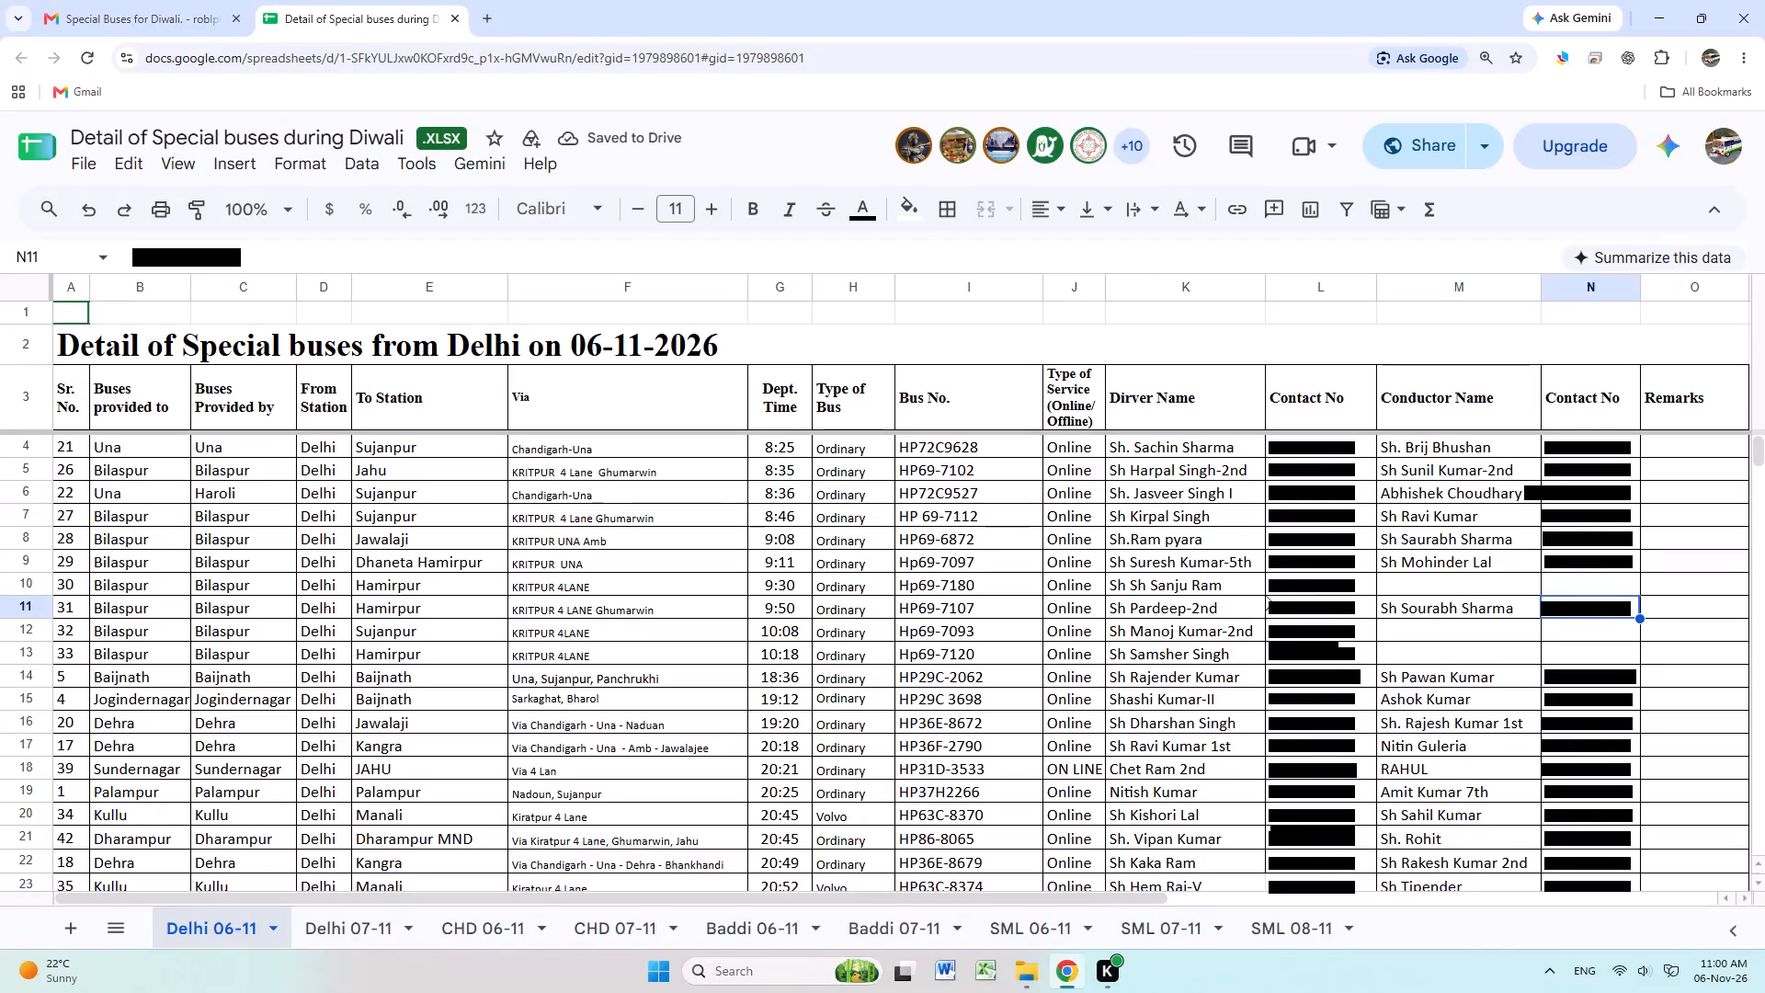
pyautogui.click(1445, 606)
pyautogui.doubleClick(1516, 610)
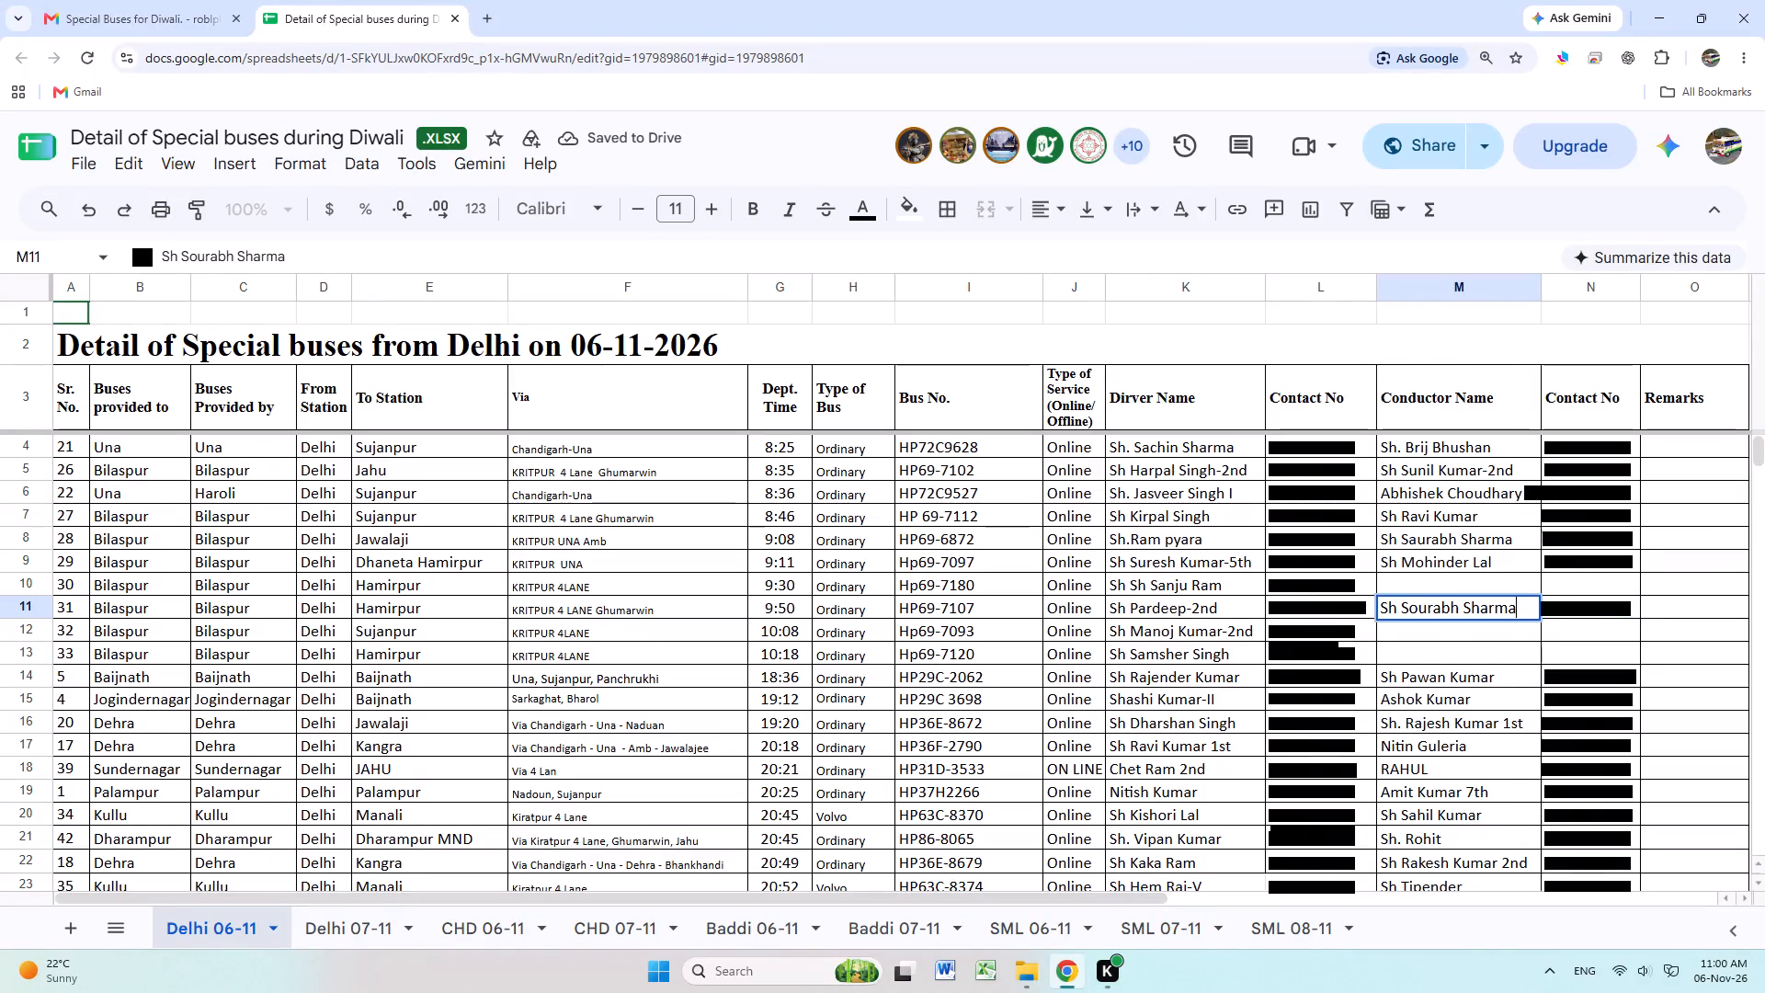
pyautogui.moveTo(1526, 606); pyautogui.dragTo(1403, 606)
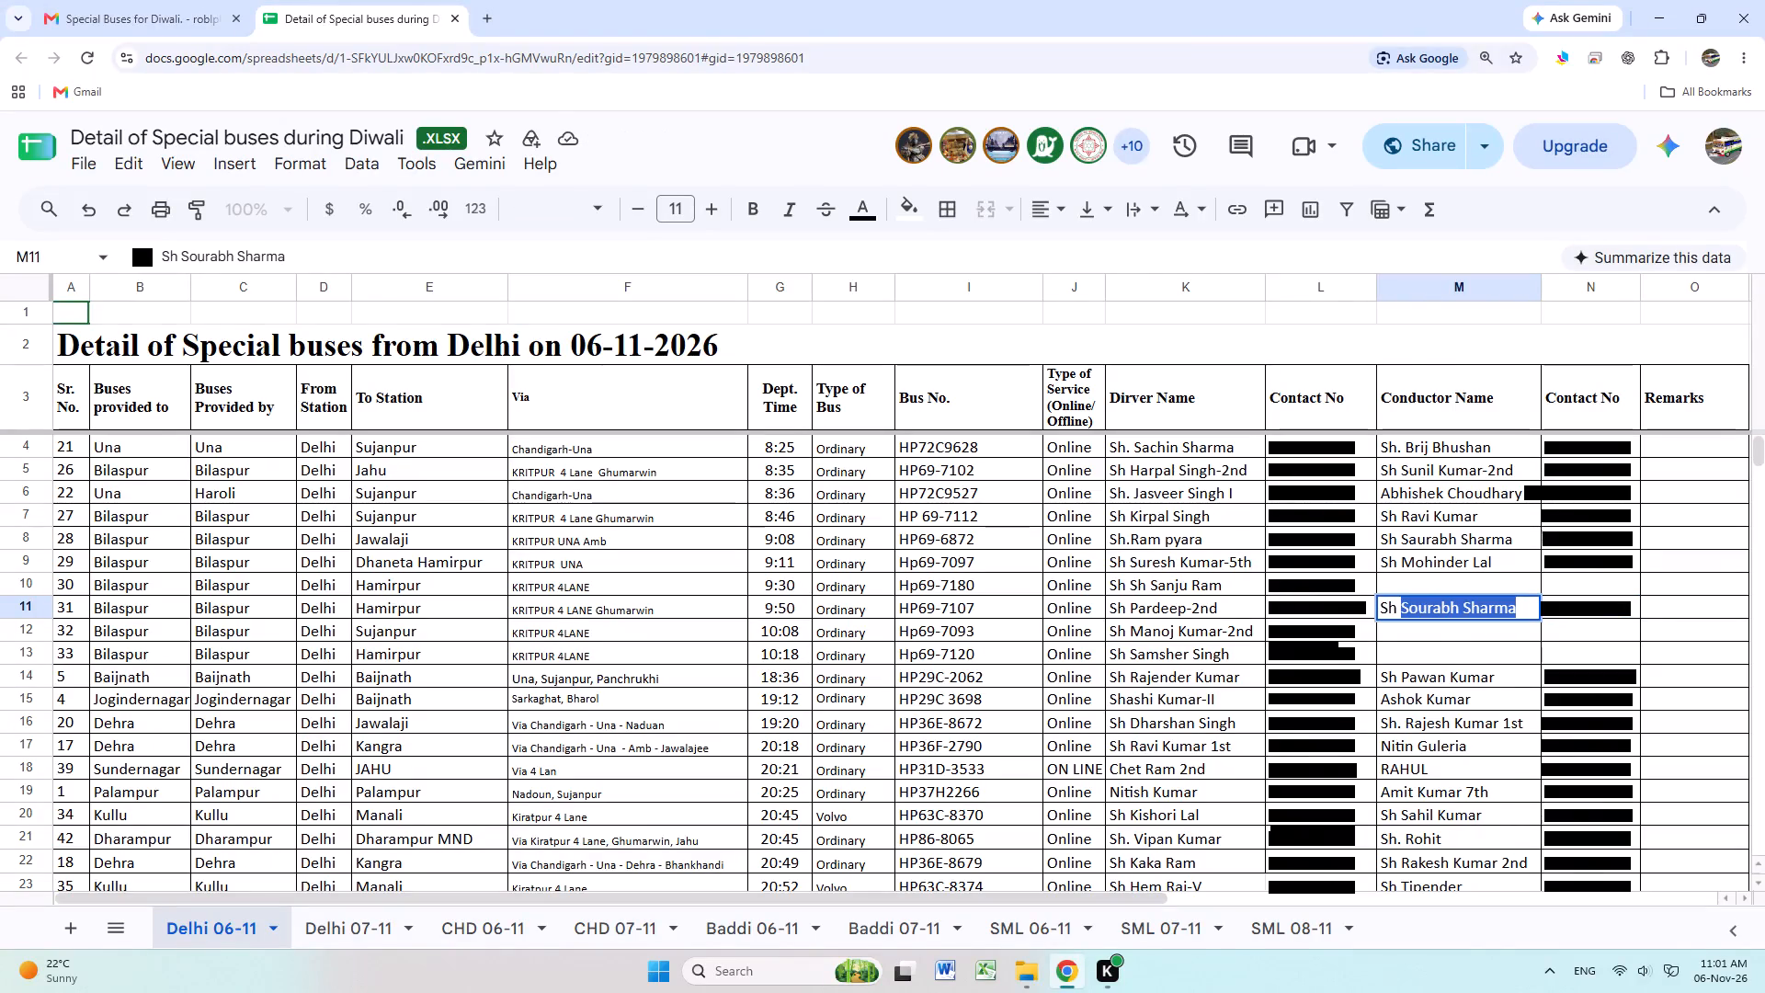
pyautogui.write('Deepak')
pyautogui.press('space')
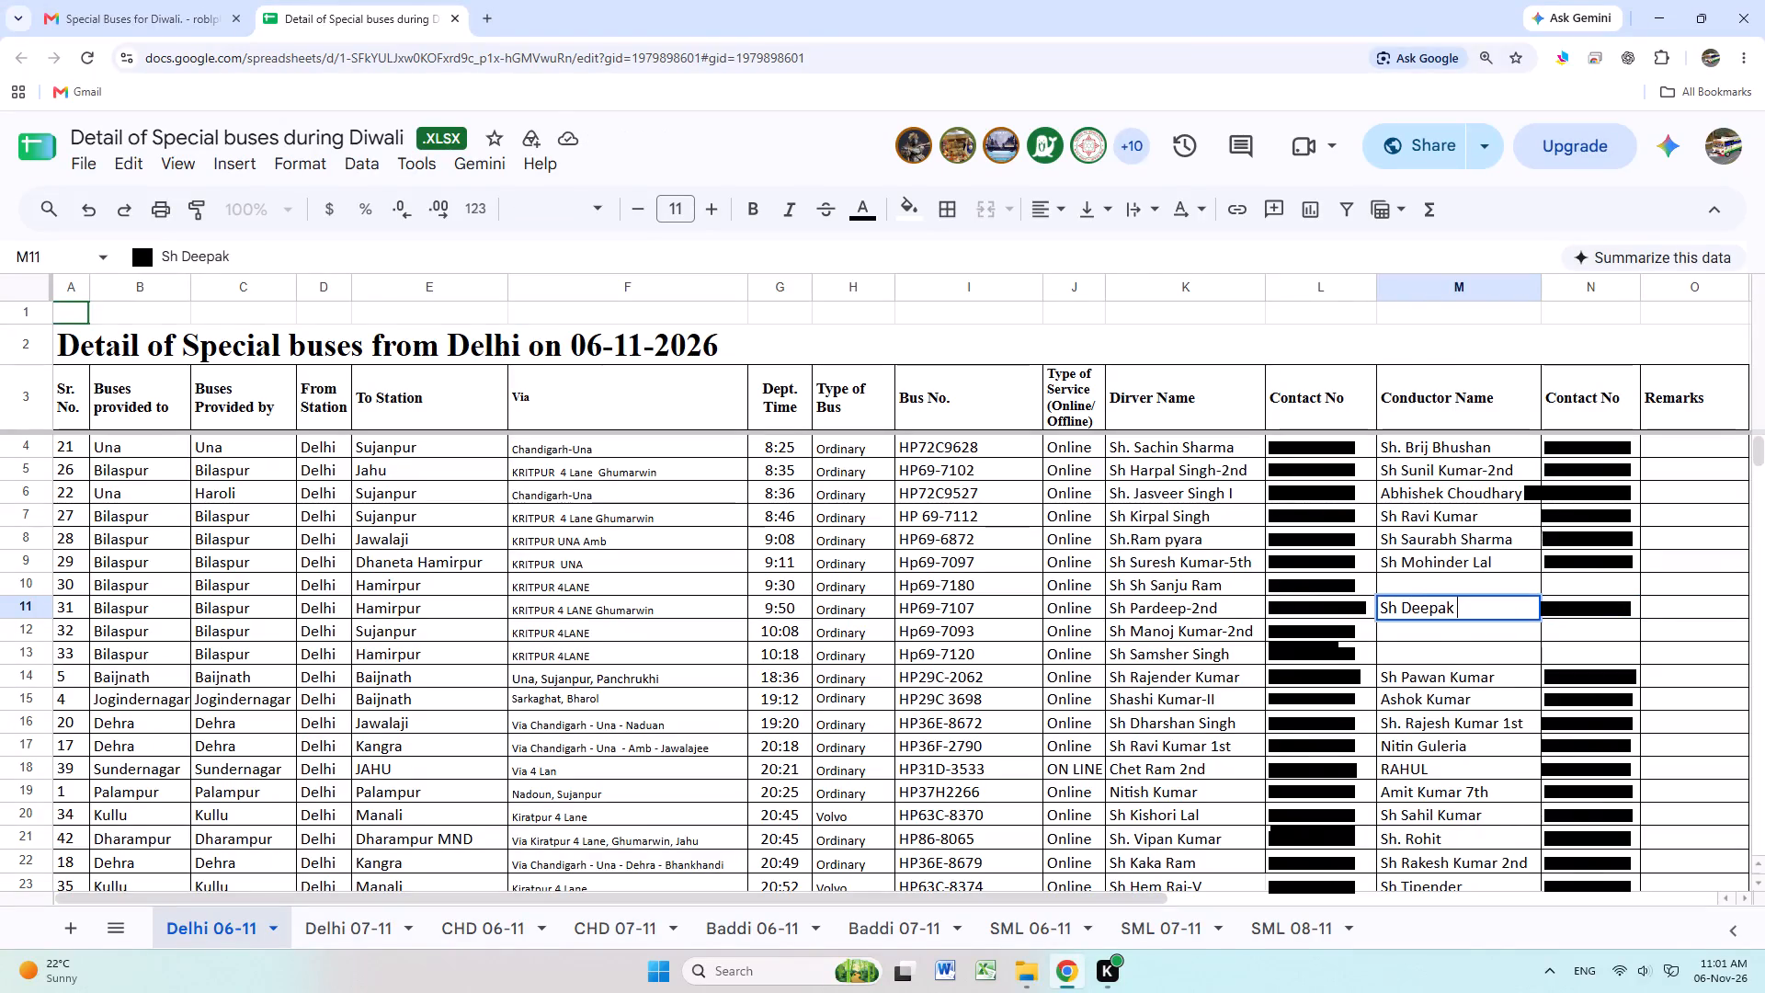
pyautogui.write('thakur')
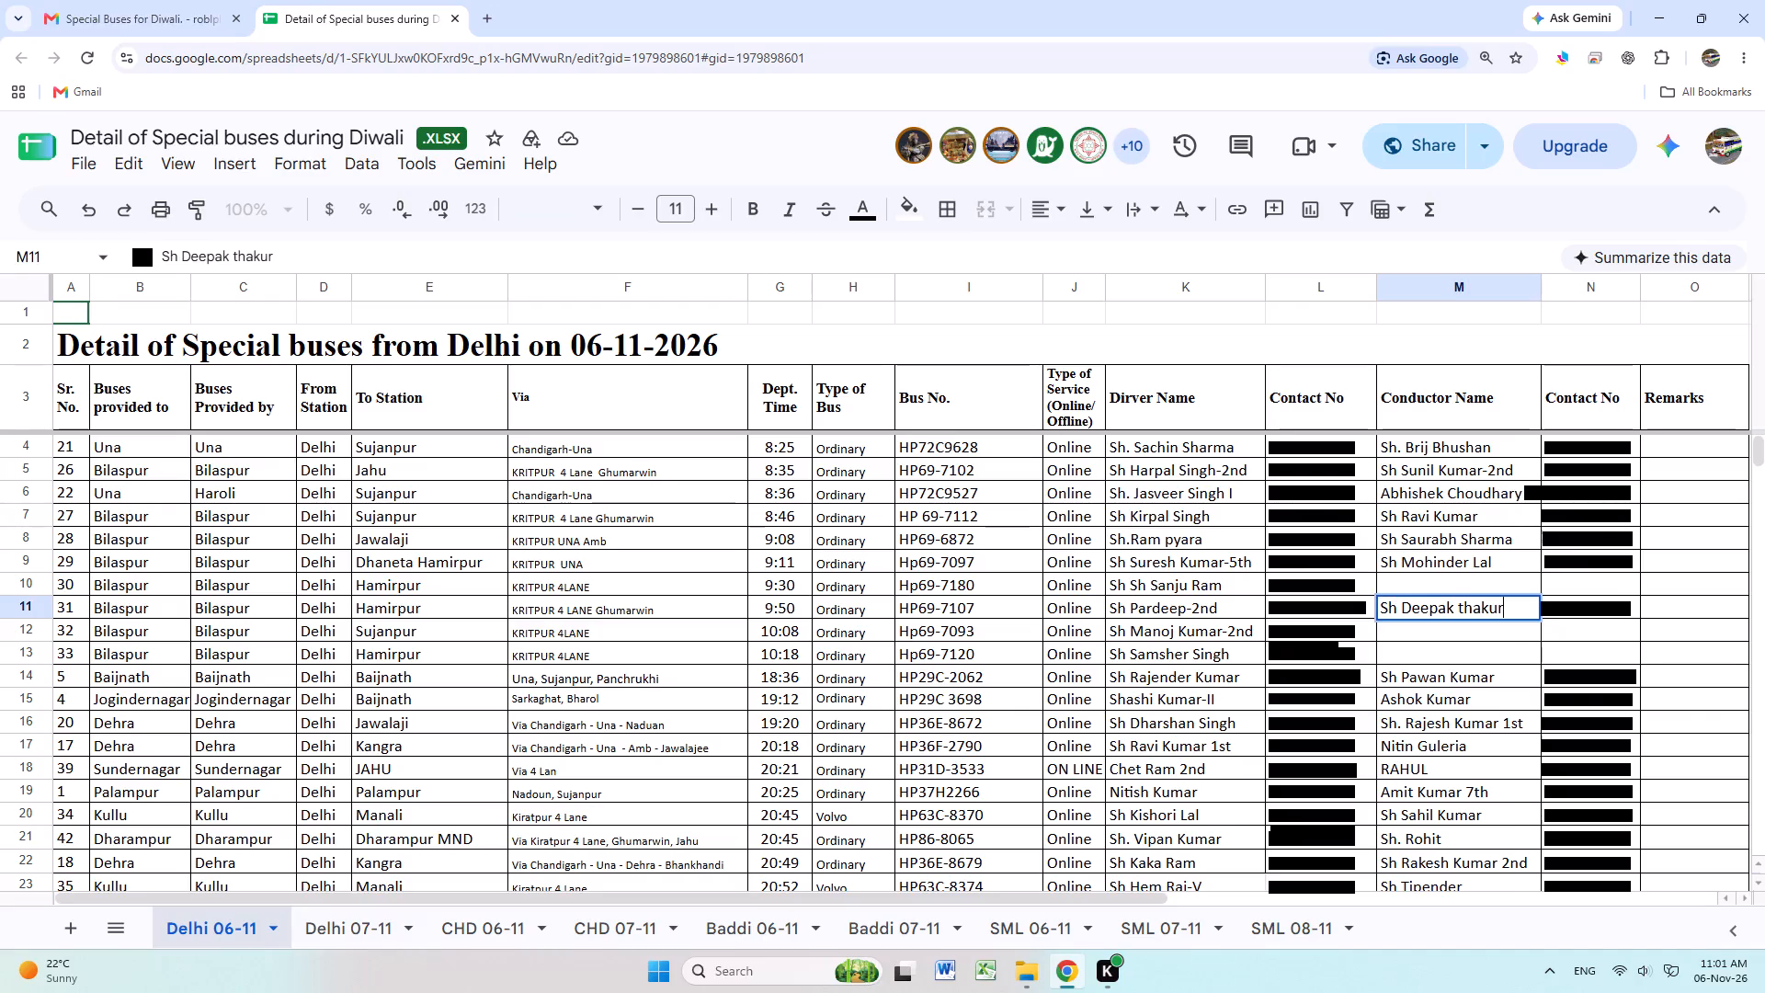
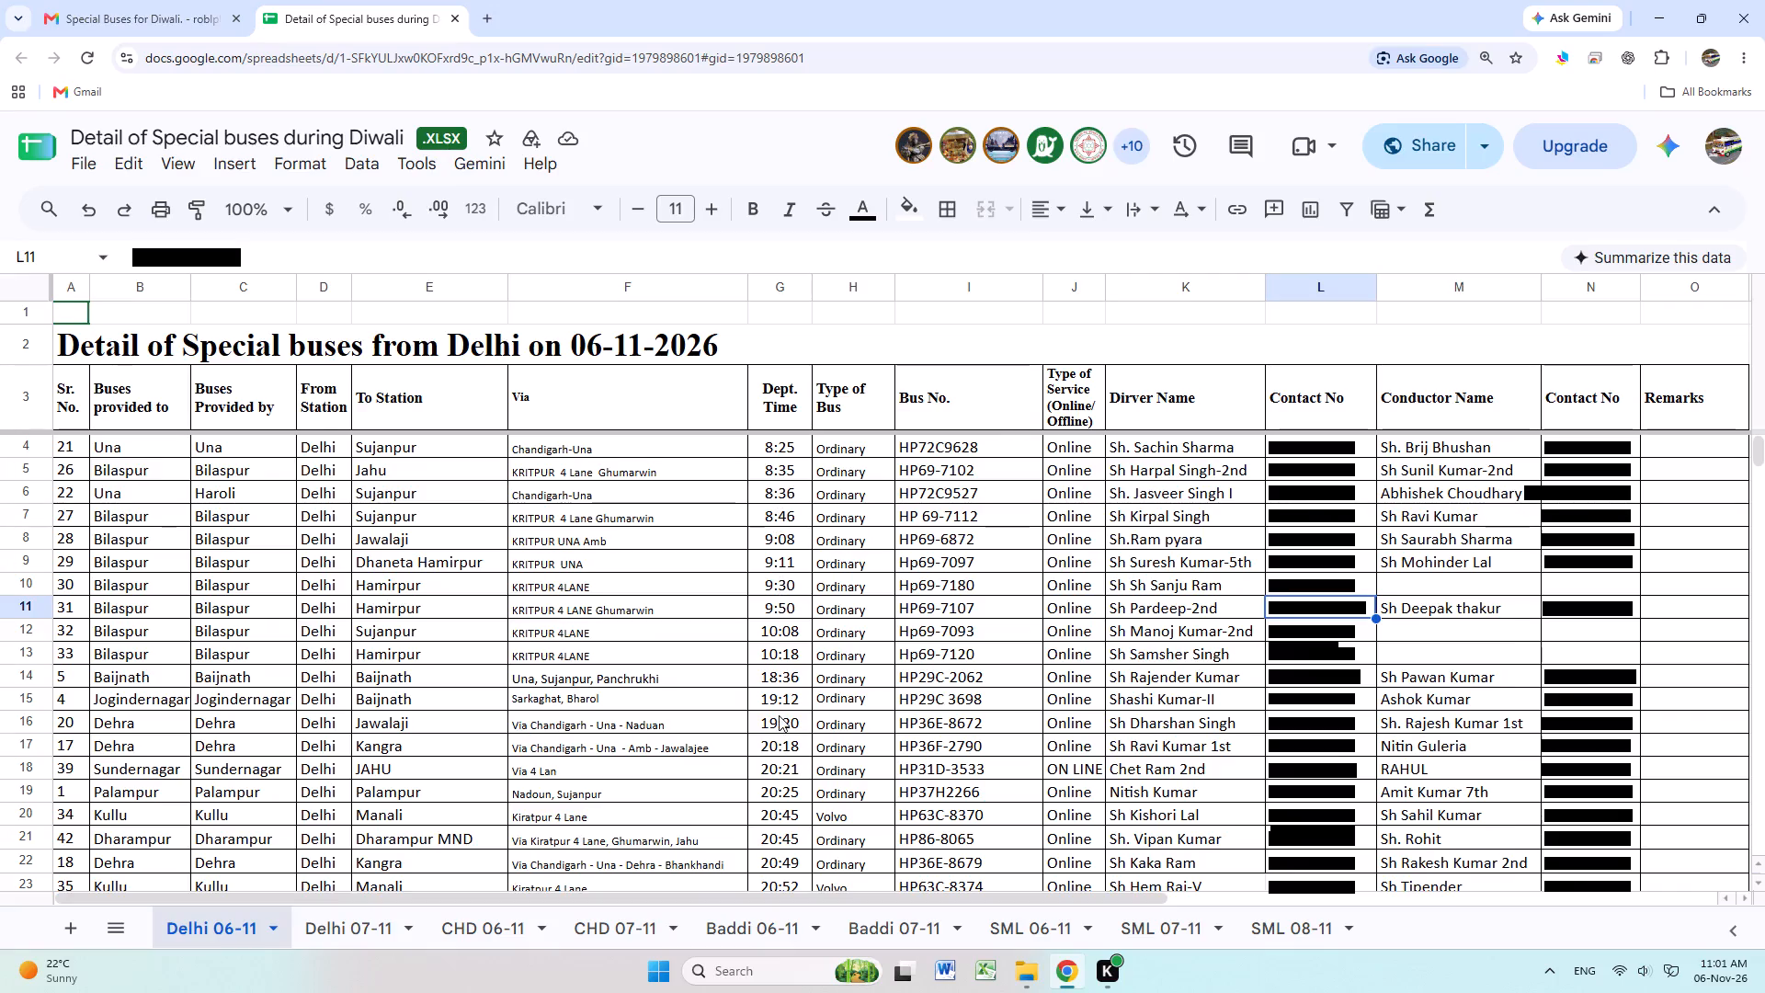
# Delete the entire row of the 8:36 Sujanpur bus provided to Una by Haroli.
pyautogui.scroll(3, 780, 734)
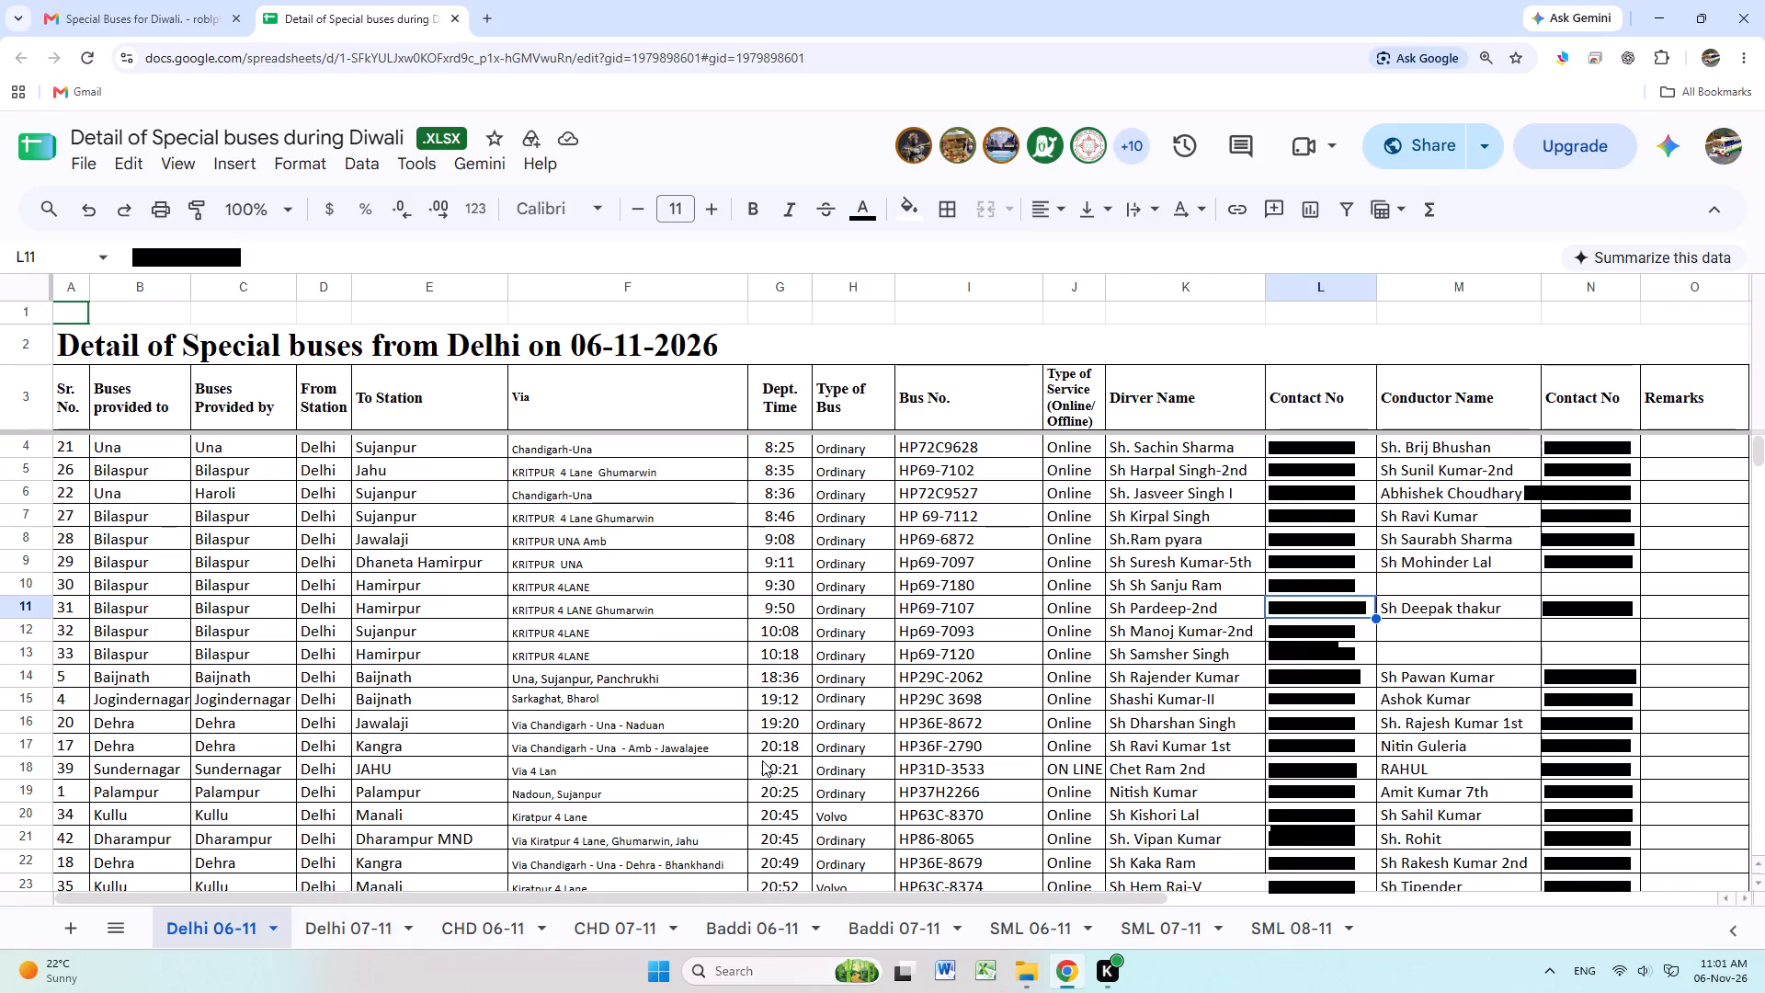
pyautogui.click(773, 747)
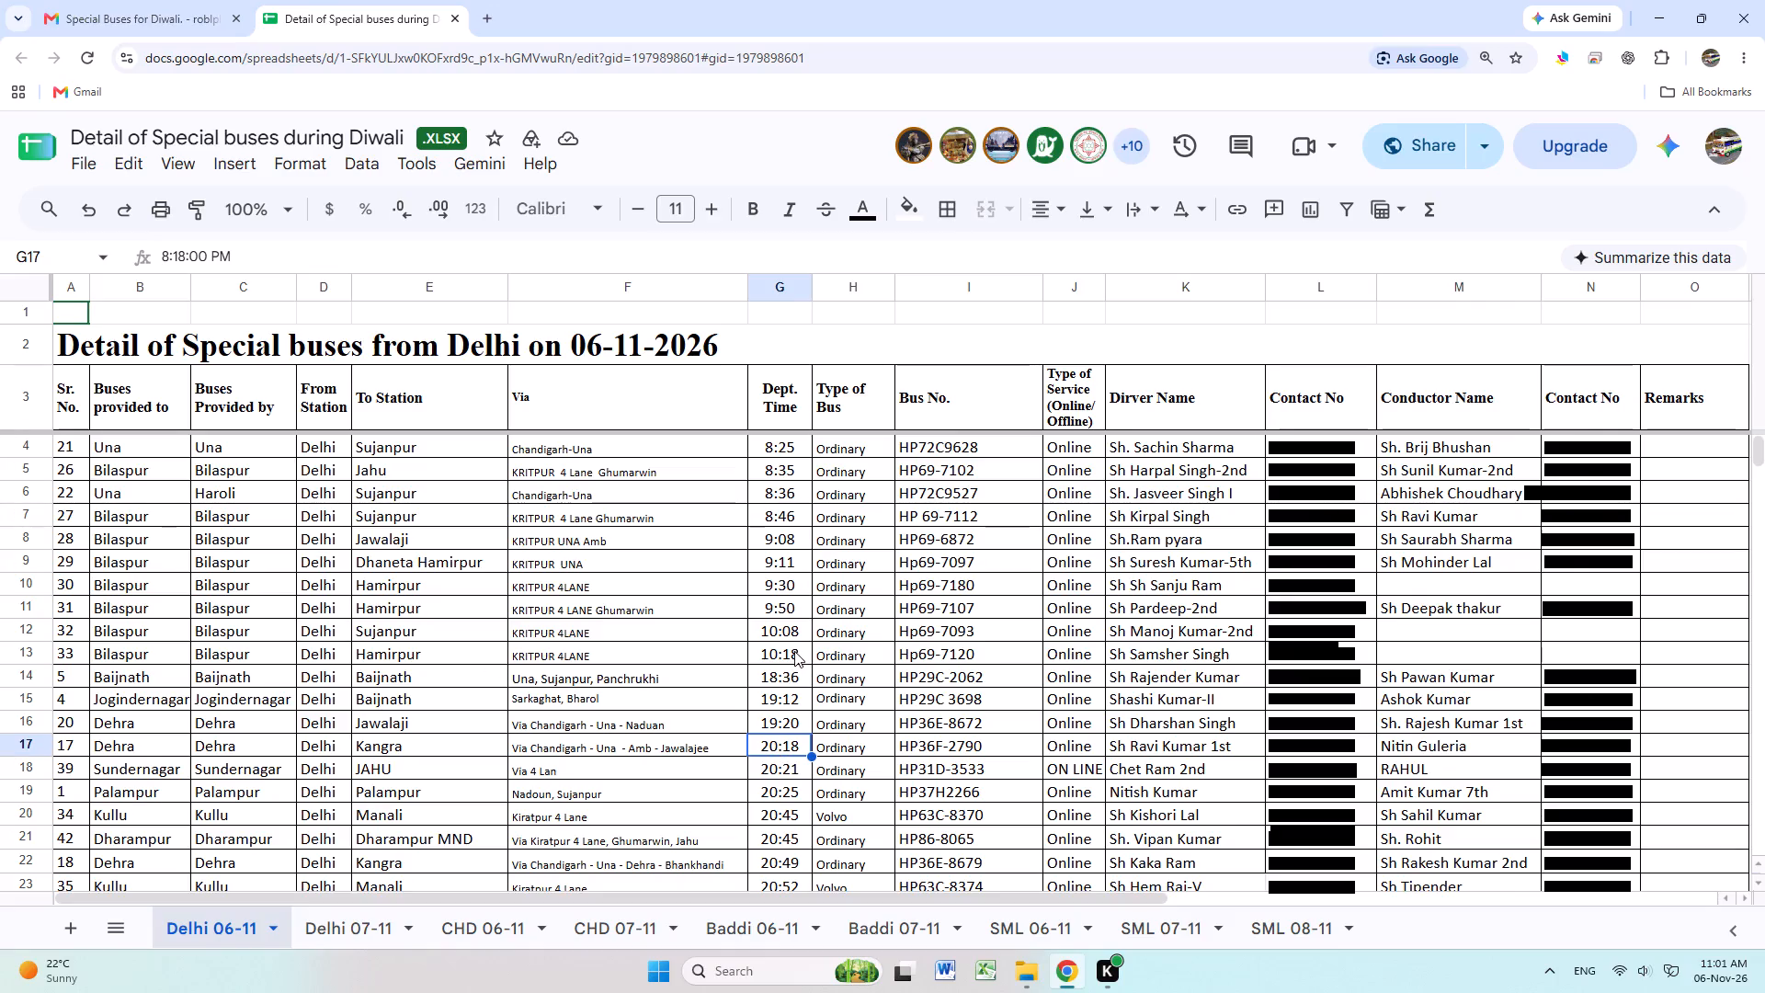
pyautogui.click(791, 485)
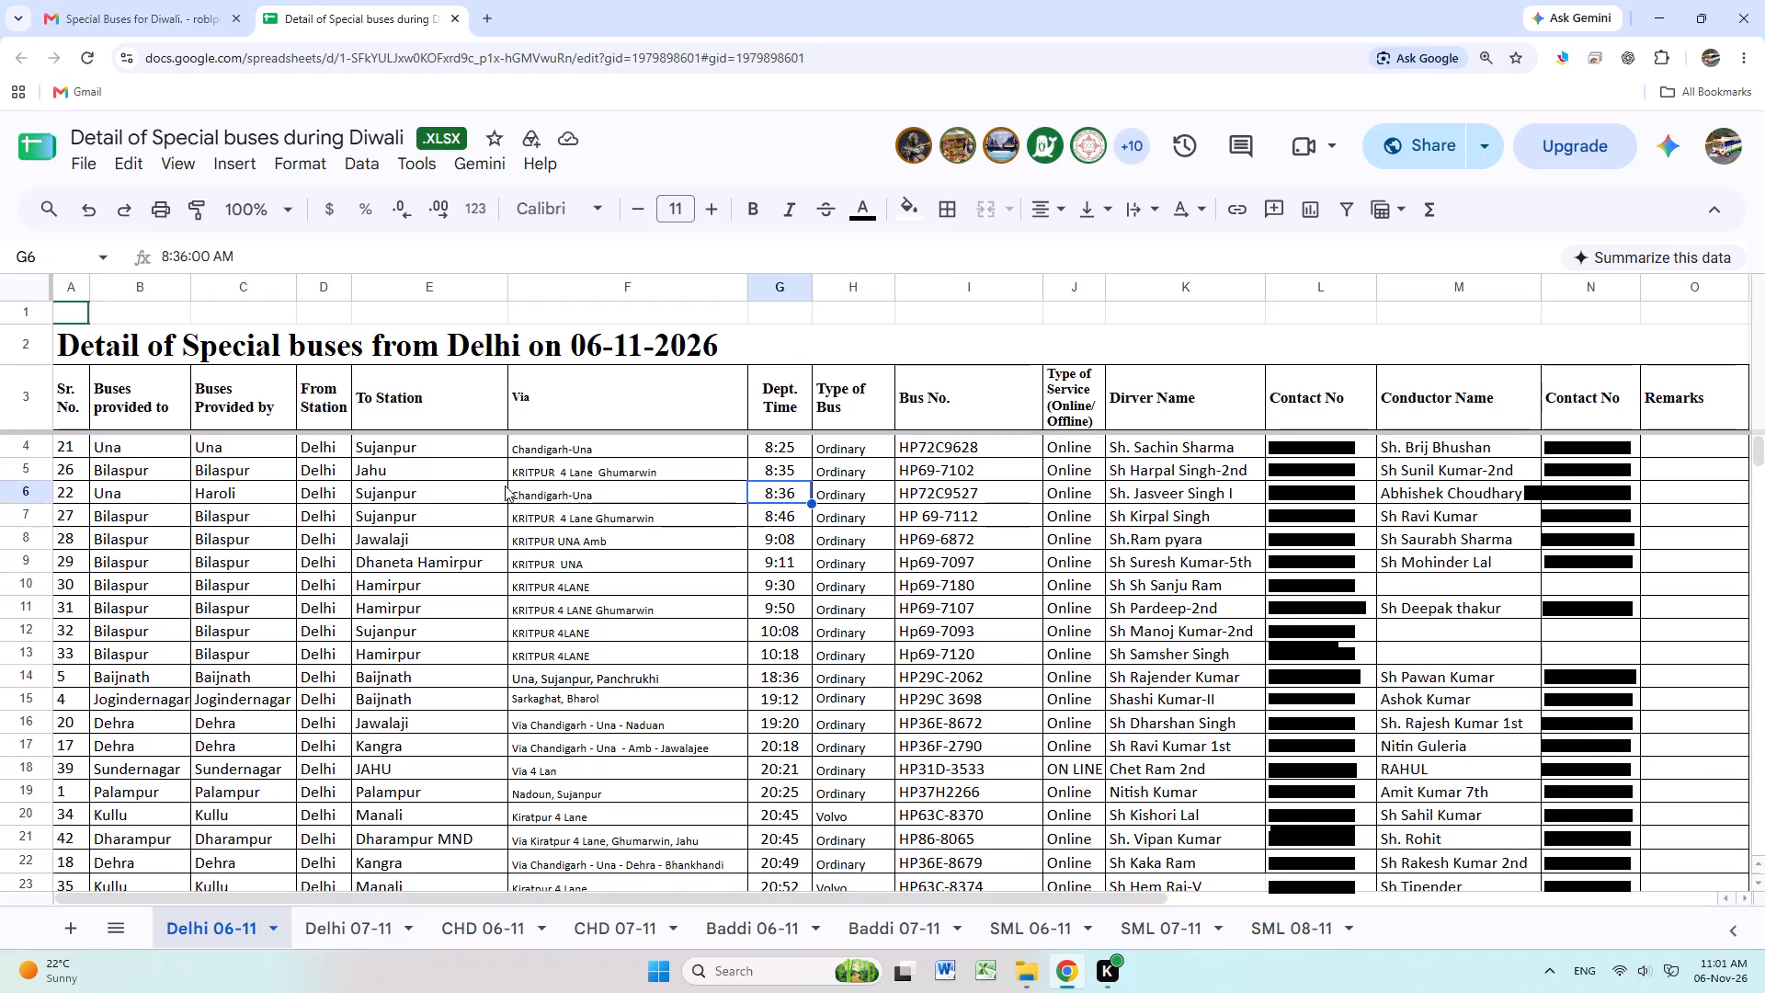
pyautogui.click(99, 489)
pyautogui.click(35, 496)
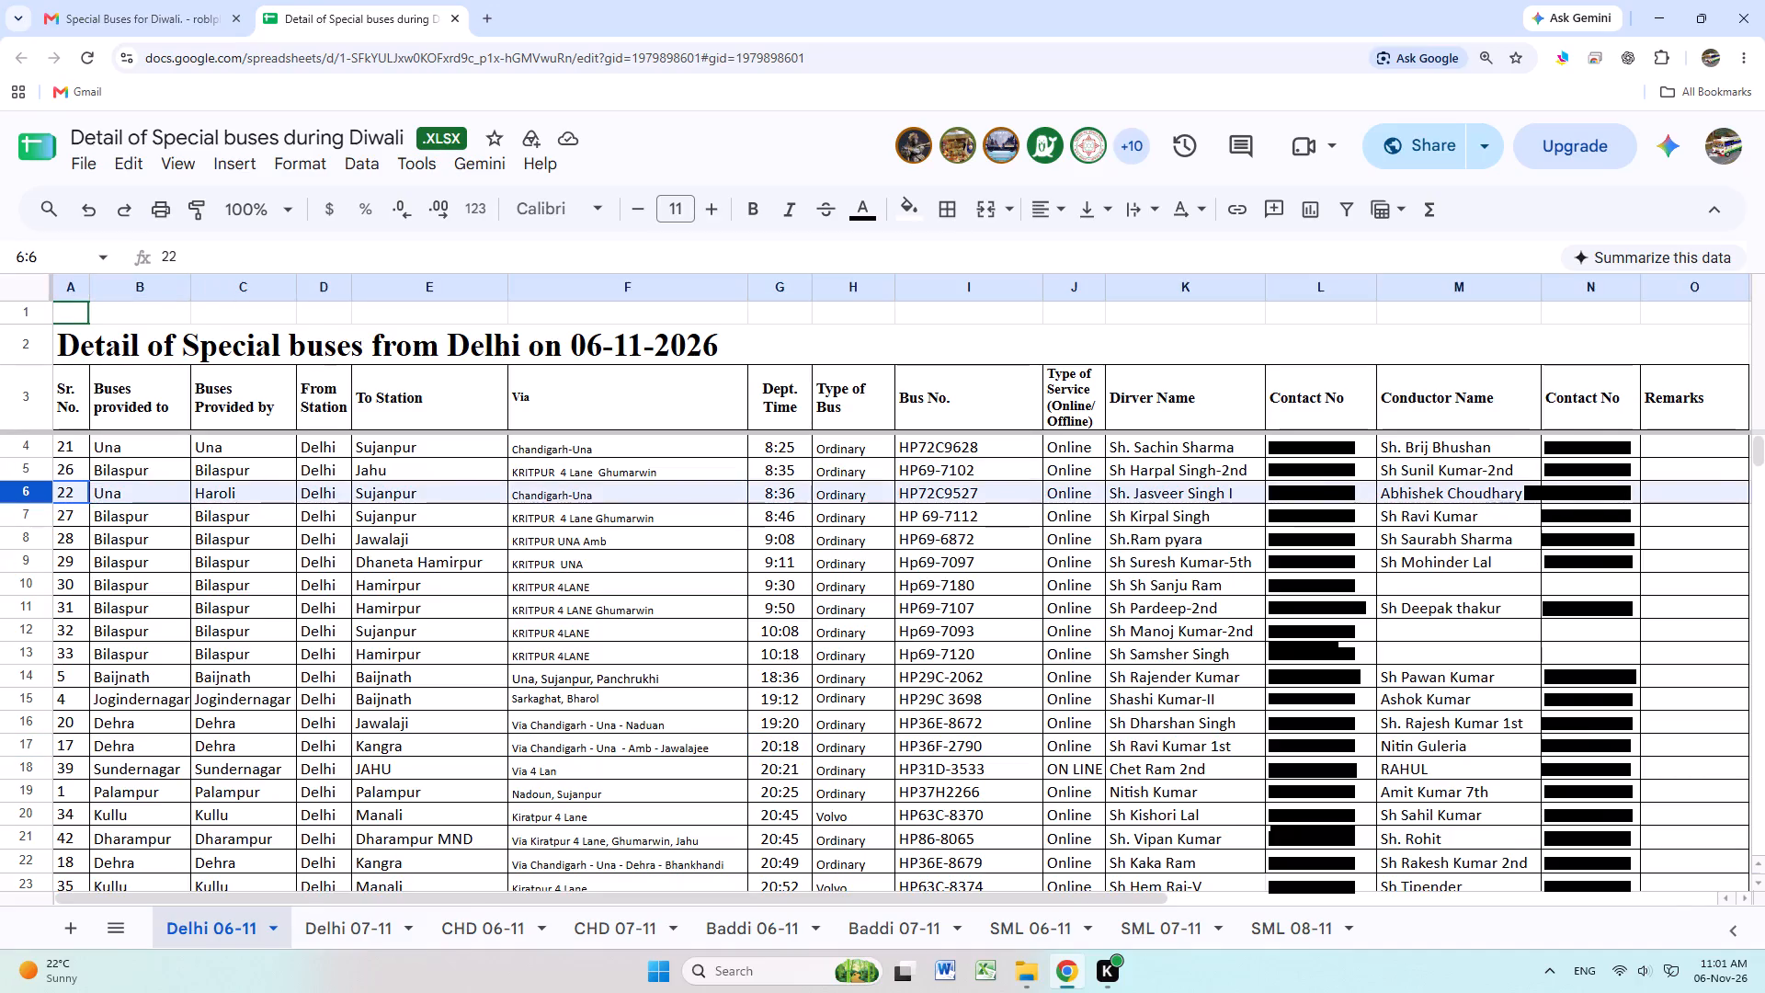
pyautogui.rightClick(99, 495)
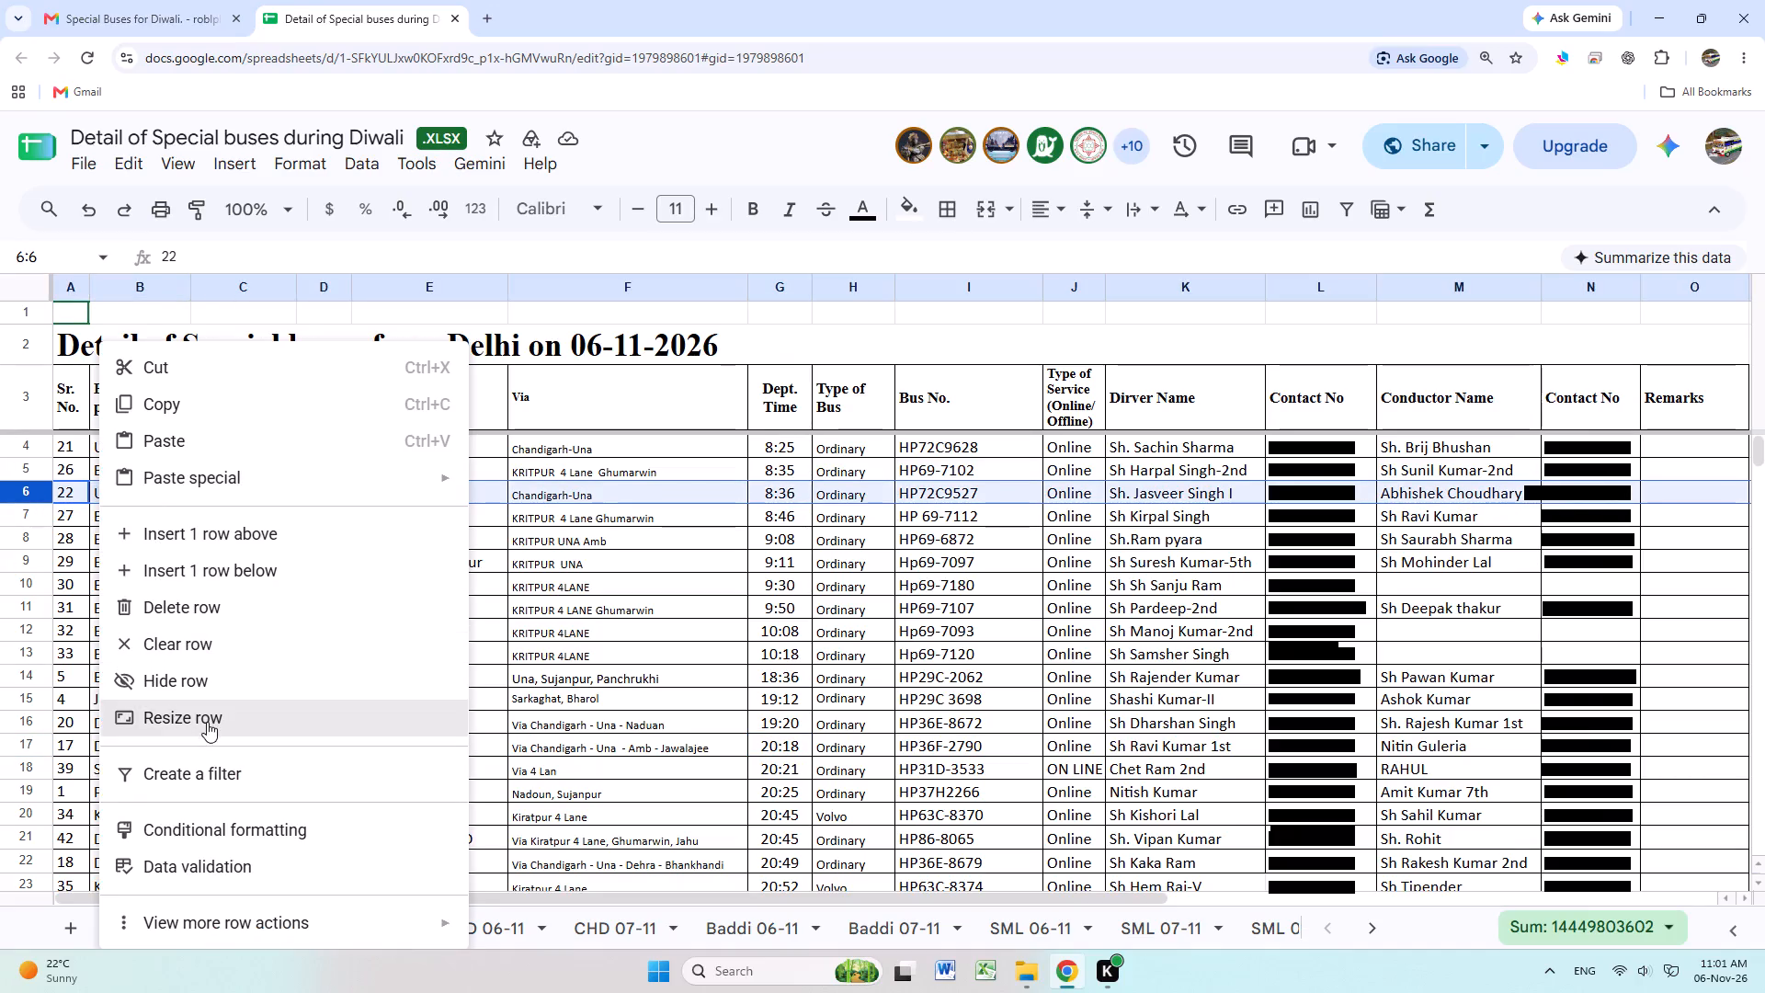
pyautogui.click(191, 611)
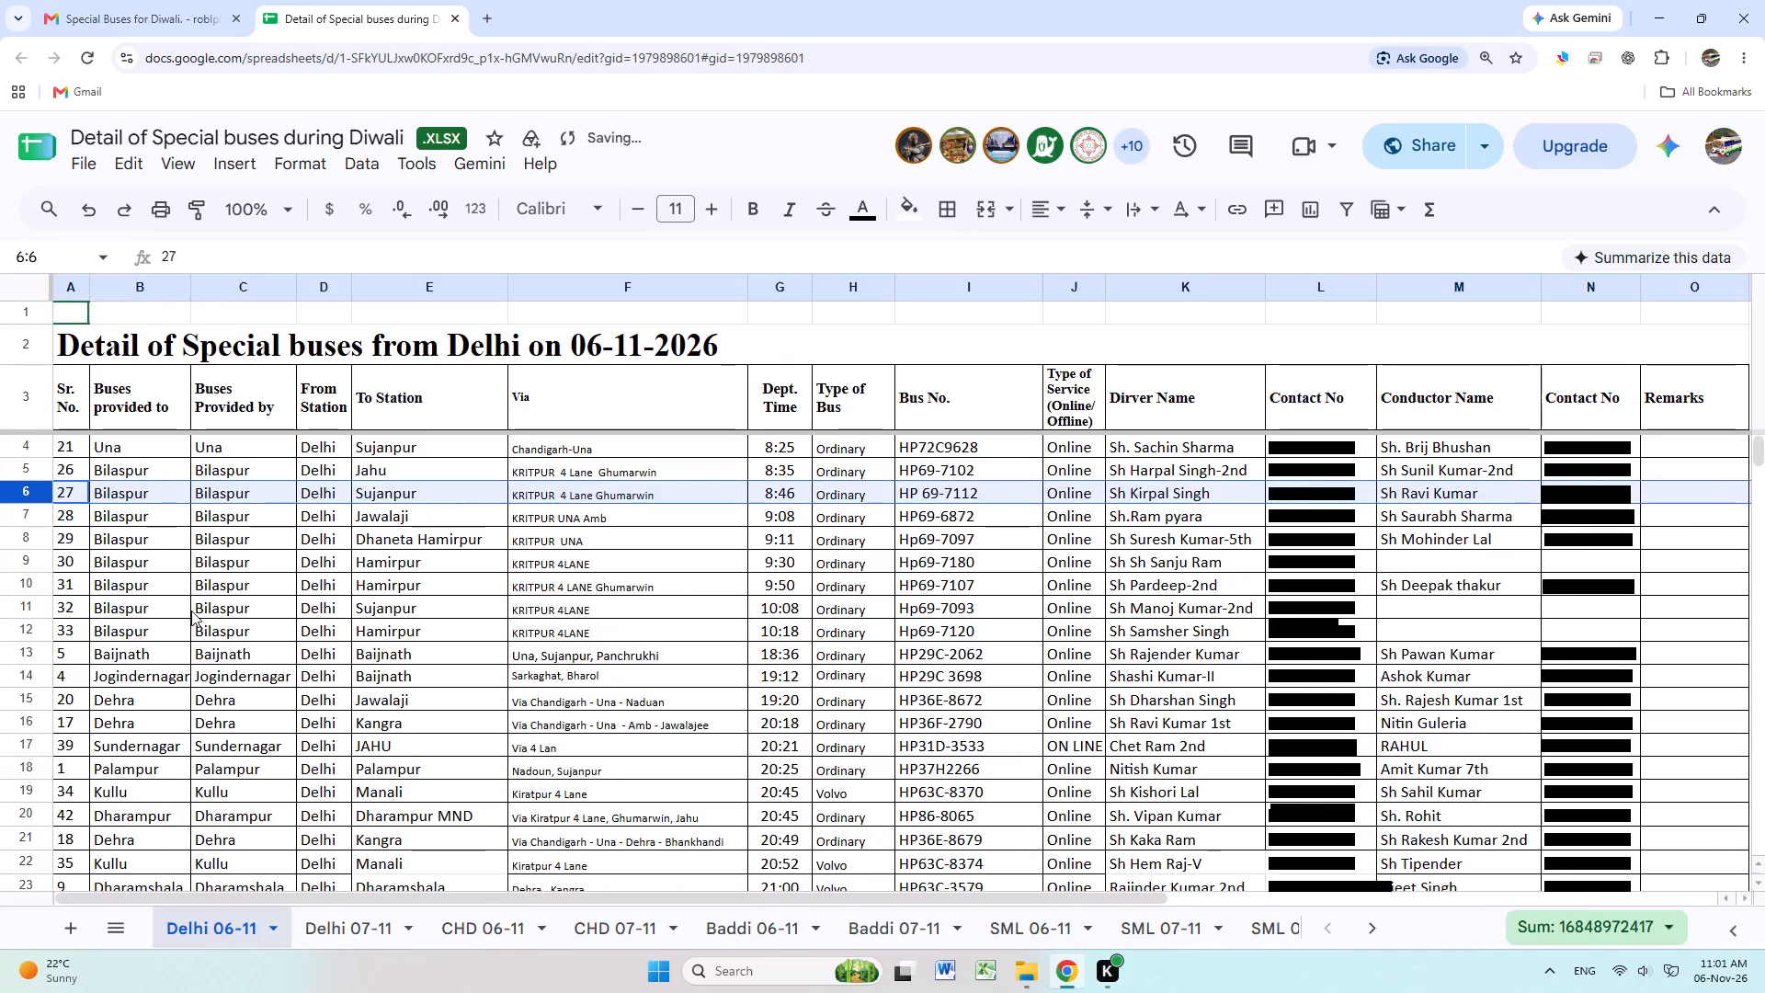
# Go through the Bilaspur bus rows one by one, from the 8:35 Jahu bus to the 10:18 Hamirpur bus.
pyautogui.scroll(3, 397, 700)
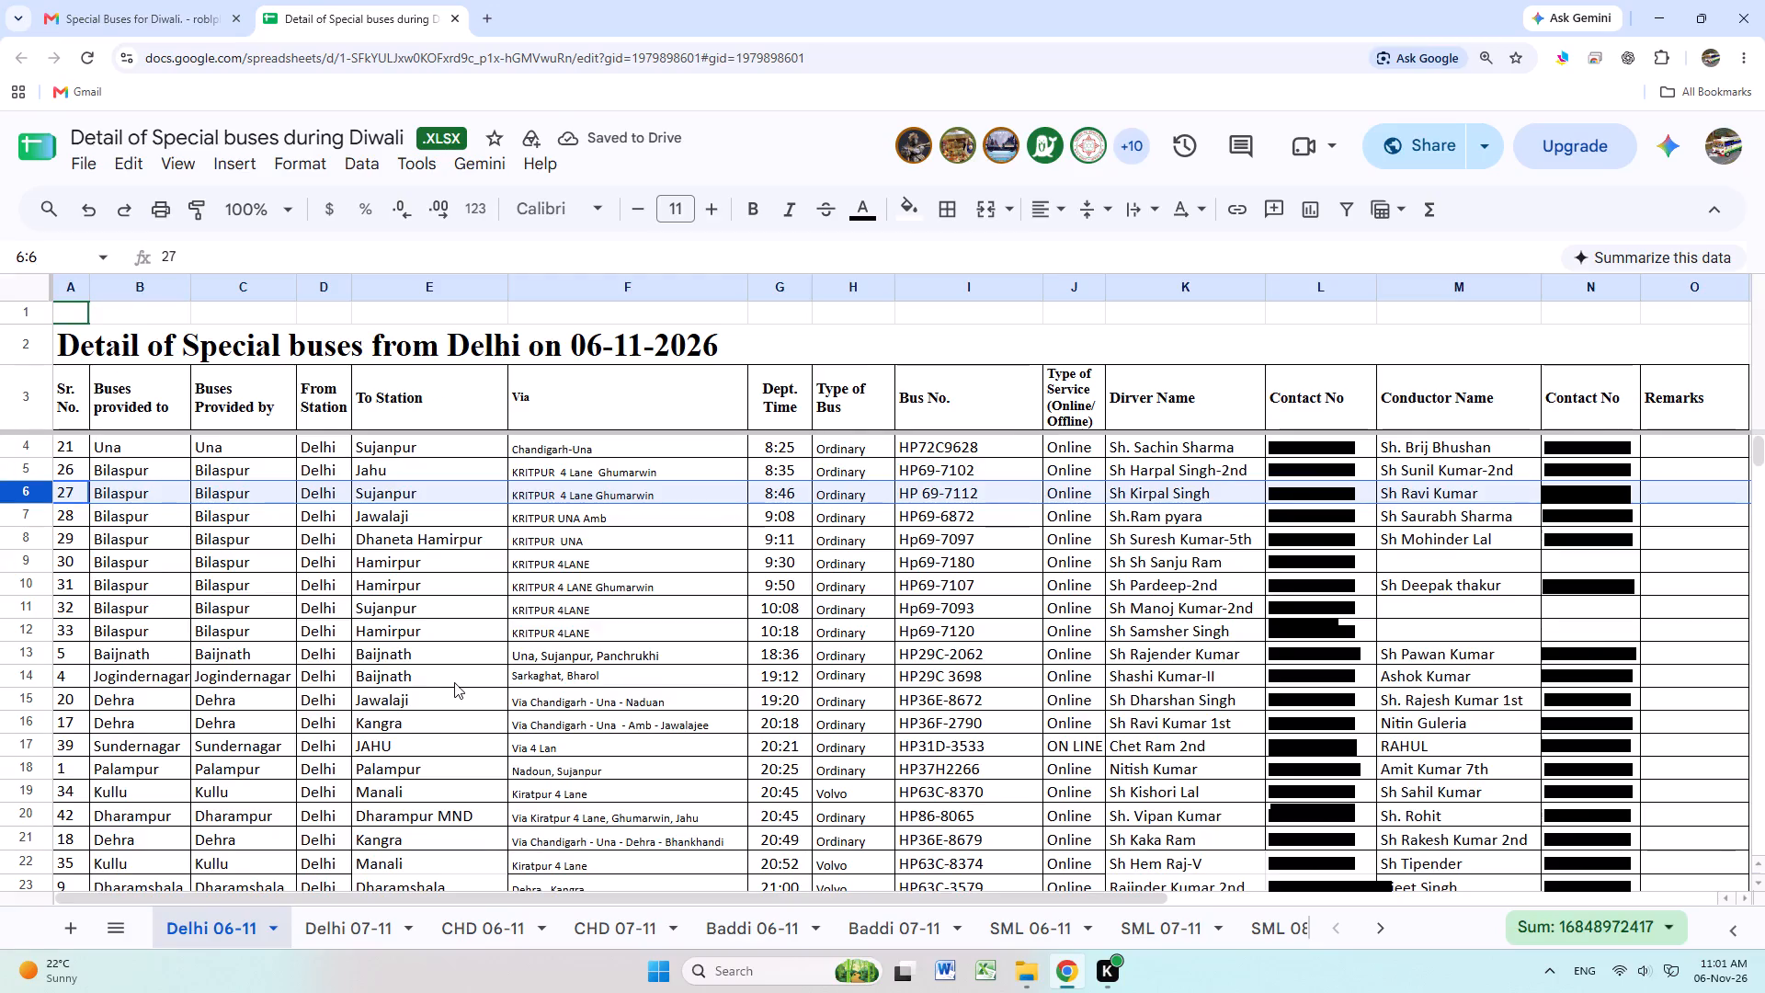
pyautogui.click(121, 470)
pyautogui.click(128, 491)
pyautogui.click(124, 517)
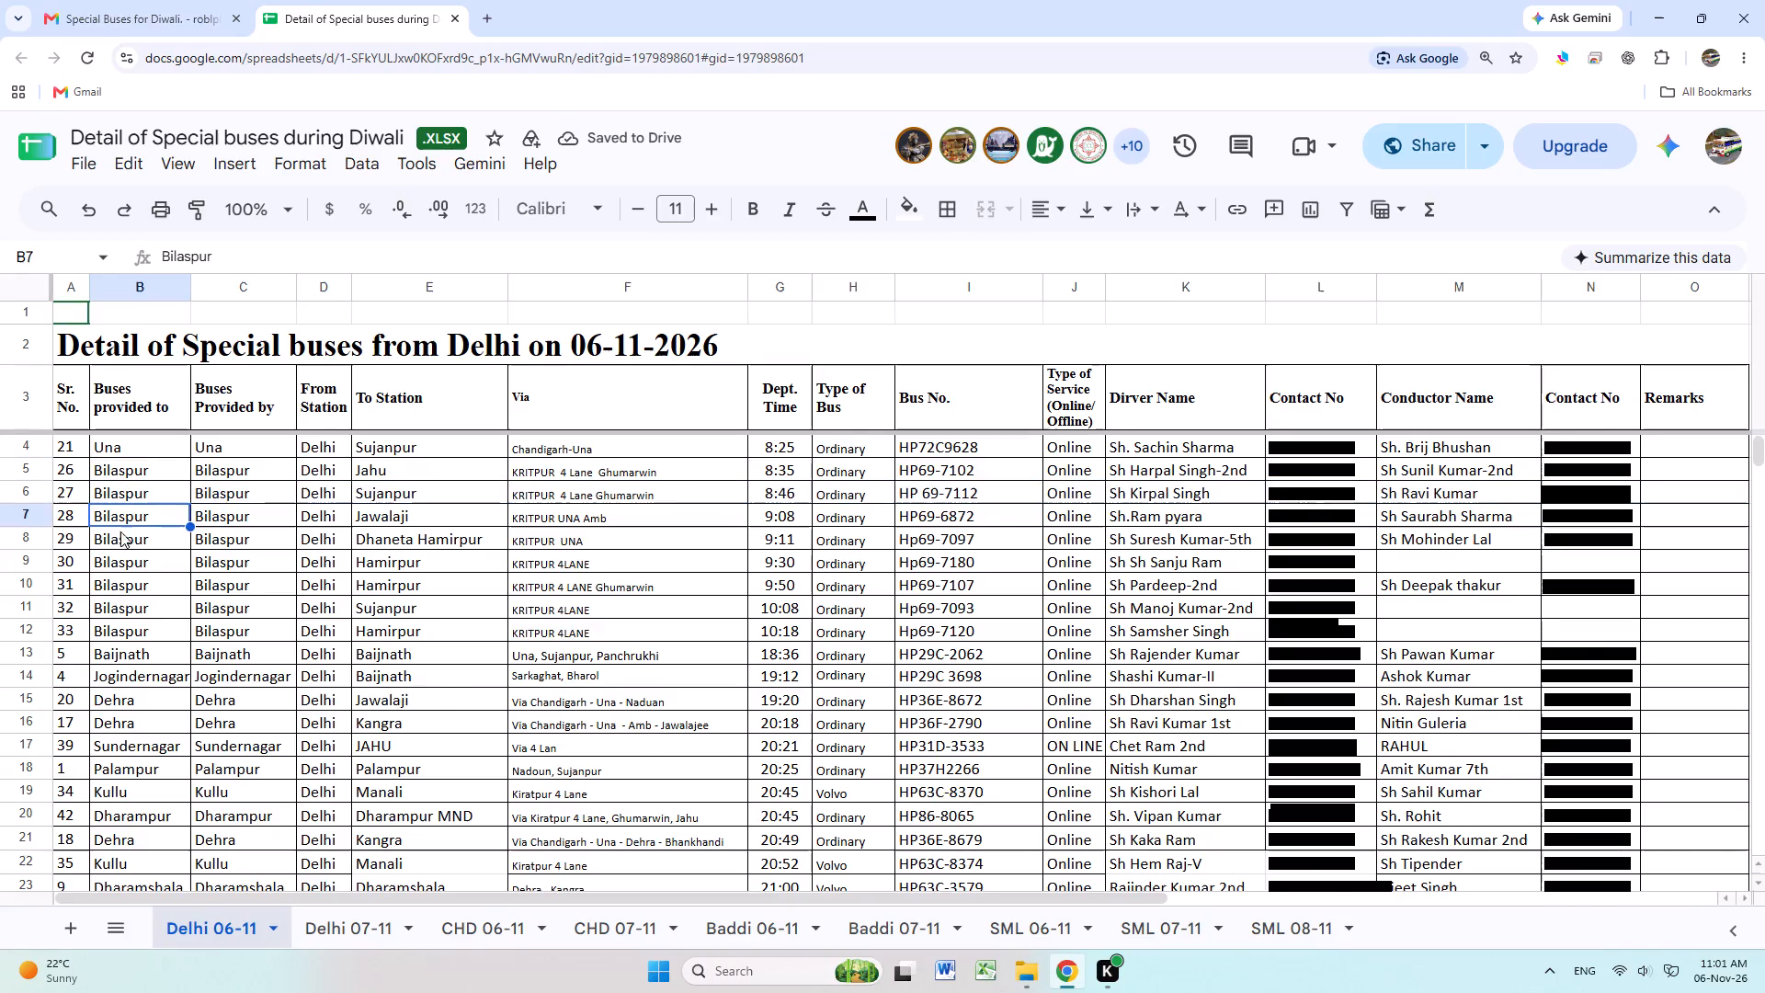
pyautogui.click(118, 539)
pyautogui.click(112, 561)
pyautogui.click(116, 577)
pyautogui.click(119, 602)
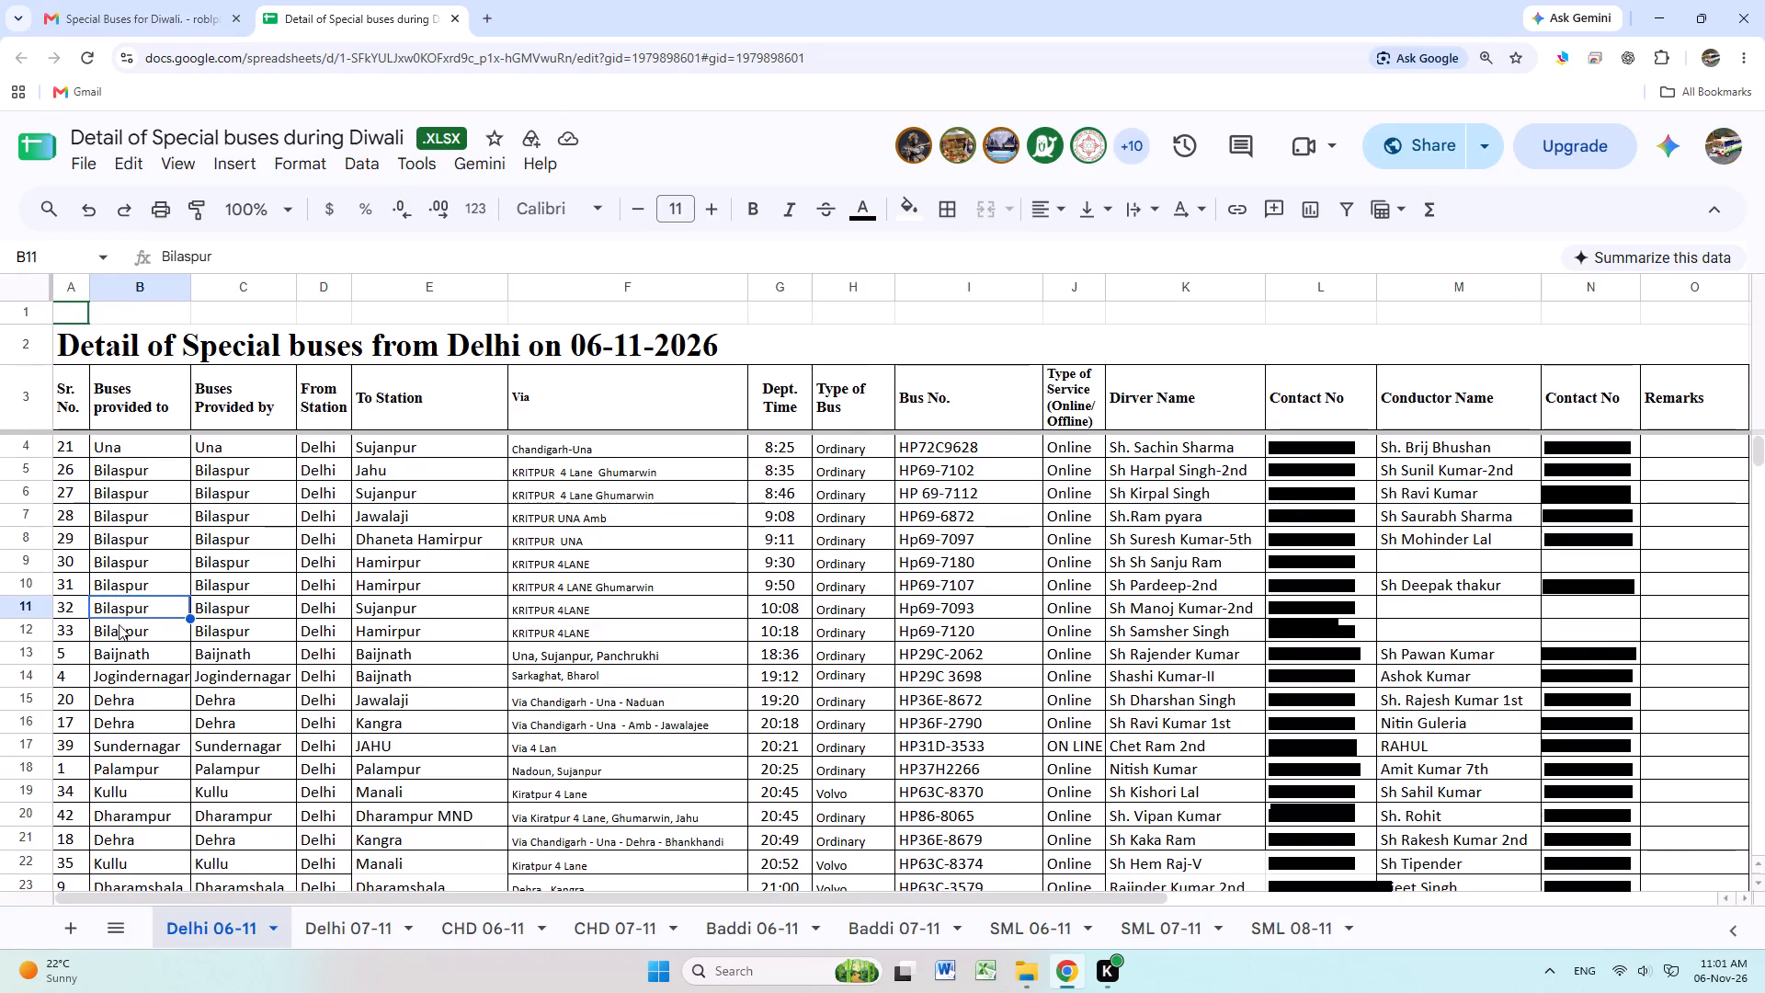
pyautogui.click(118, 627)
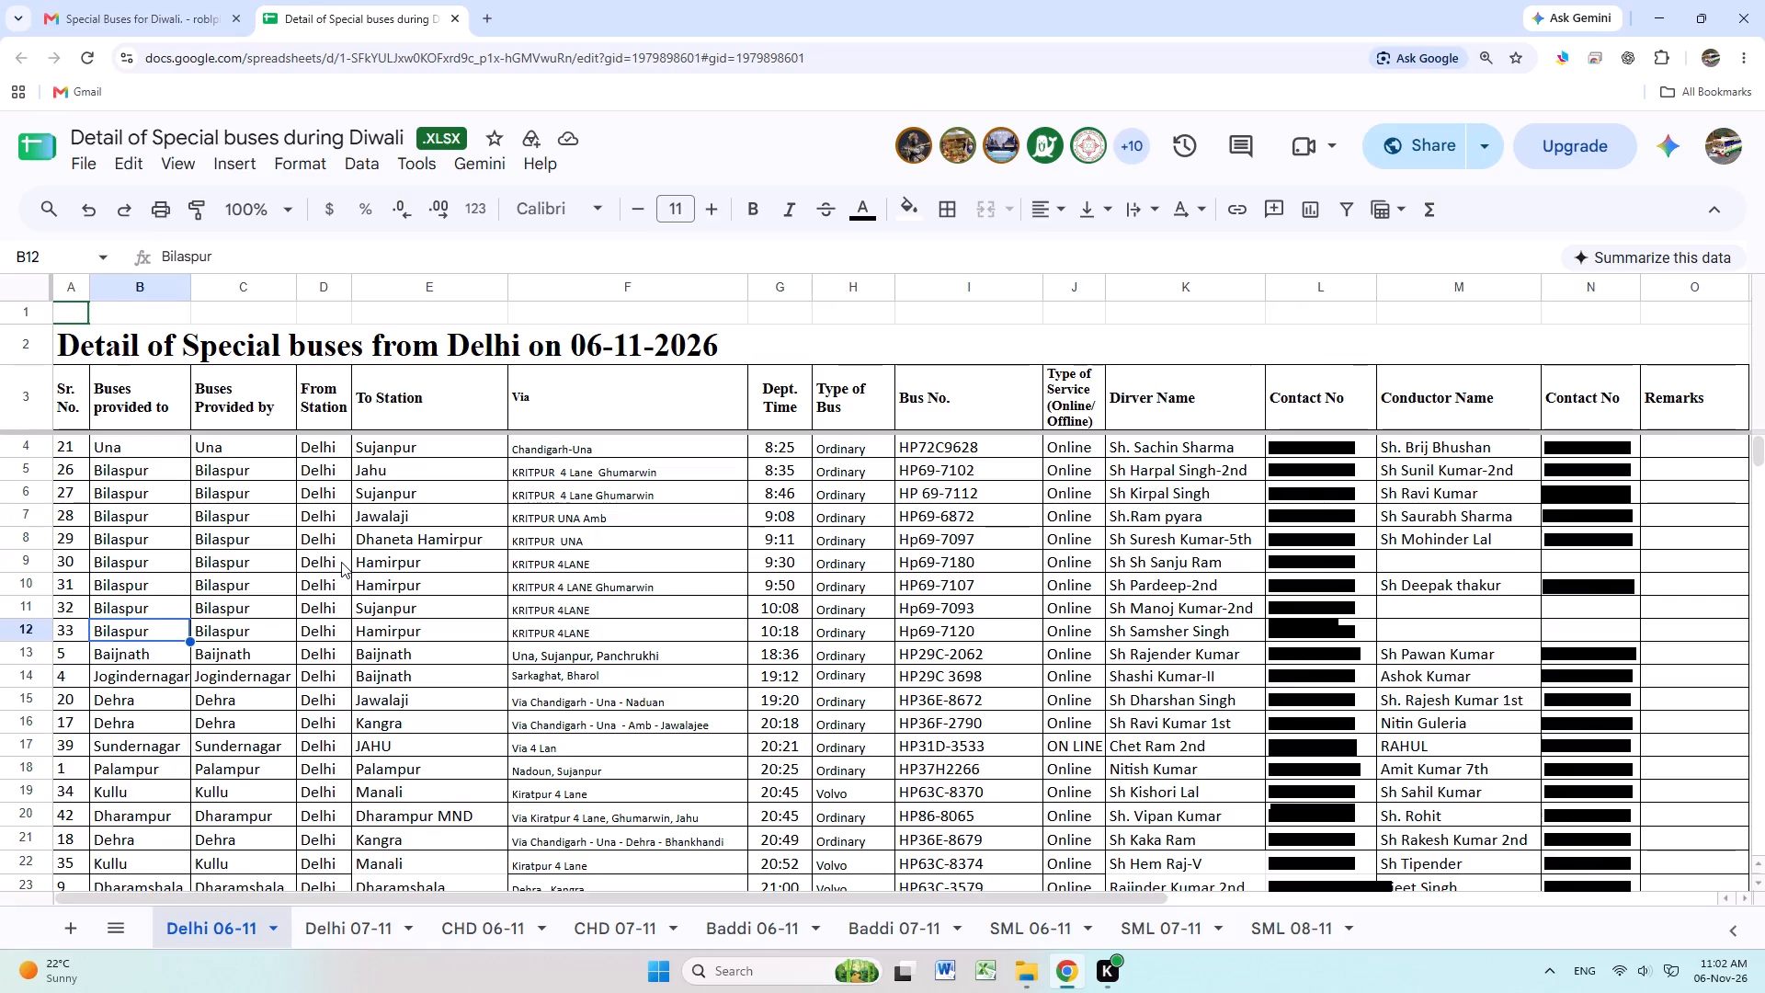
pyautogui.scroll(2, 771, 566)
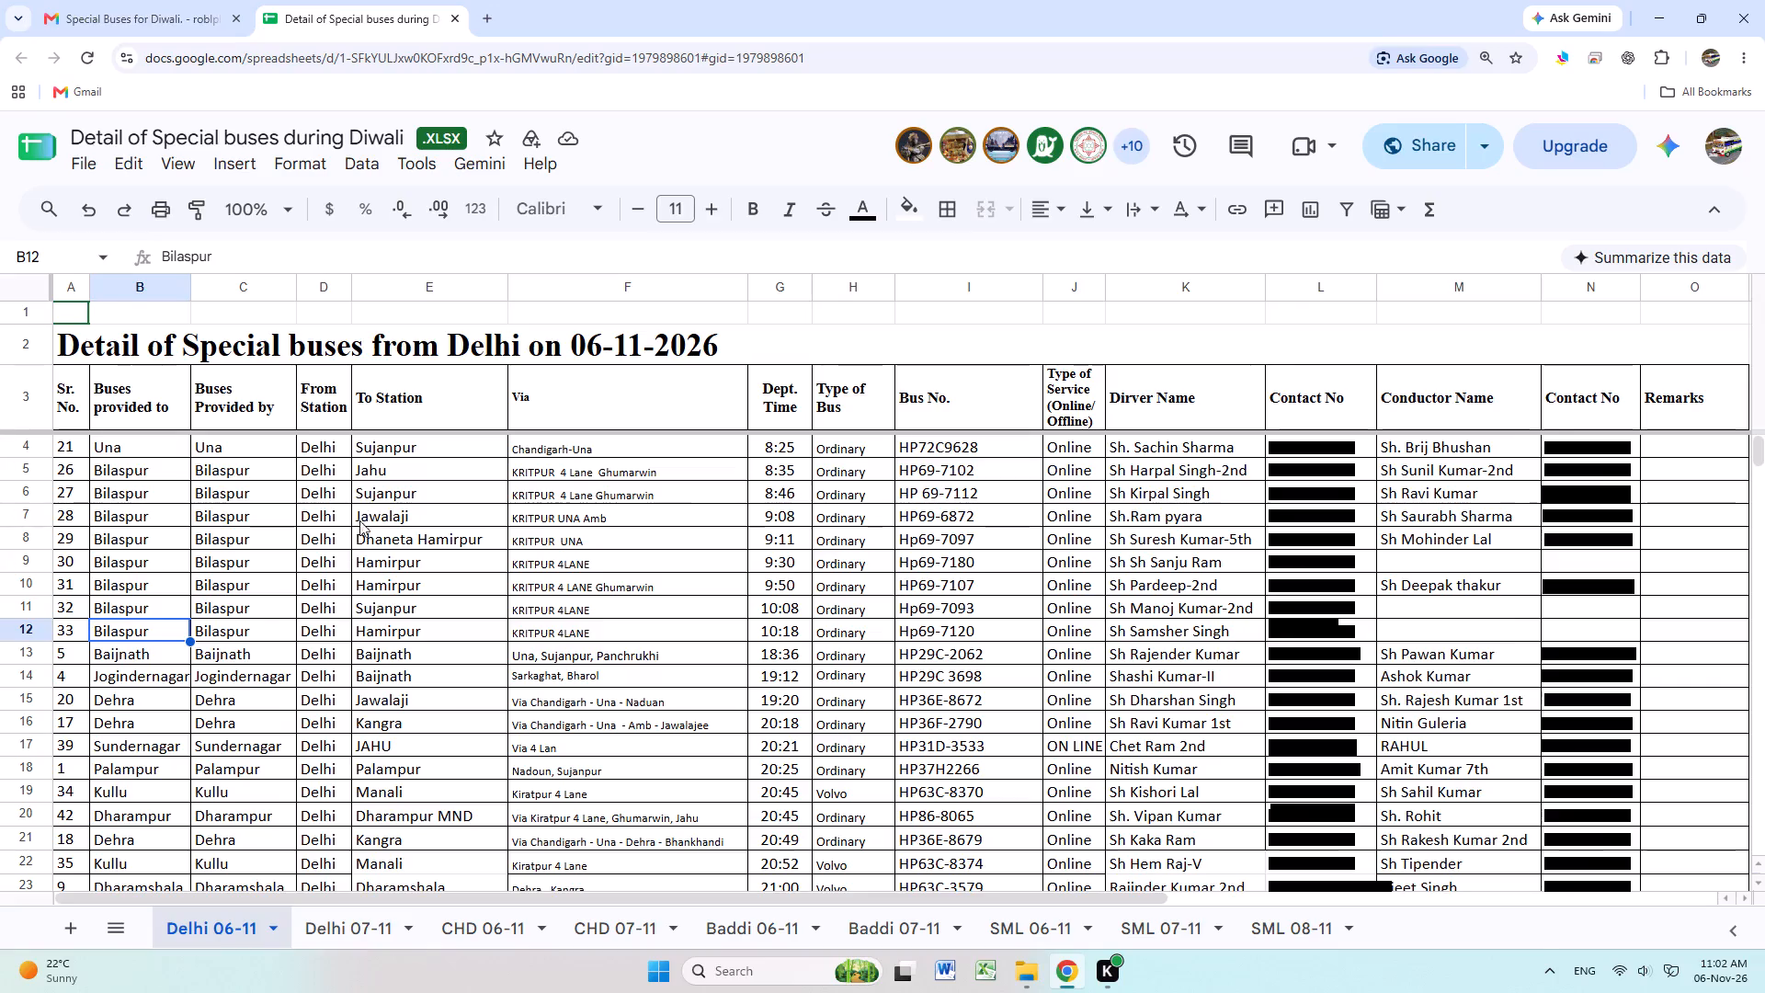
# Colour the text of the entire 10:08 Sujanpur bus row red.
pyautogui.click(791, 610)
pyautogui.click(29, 605)
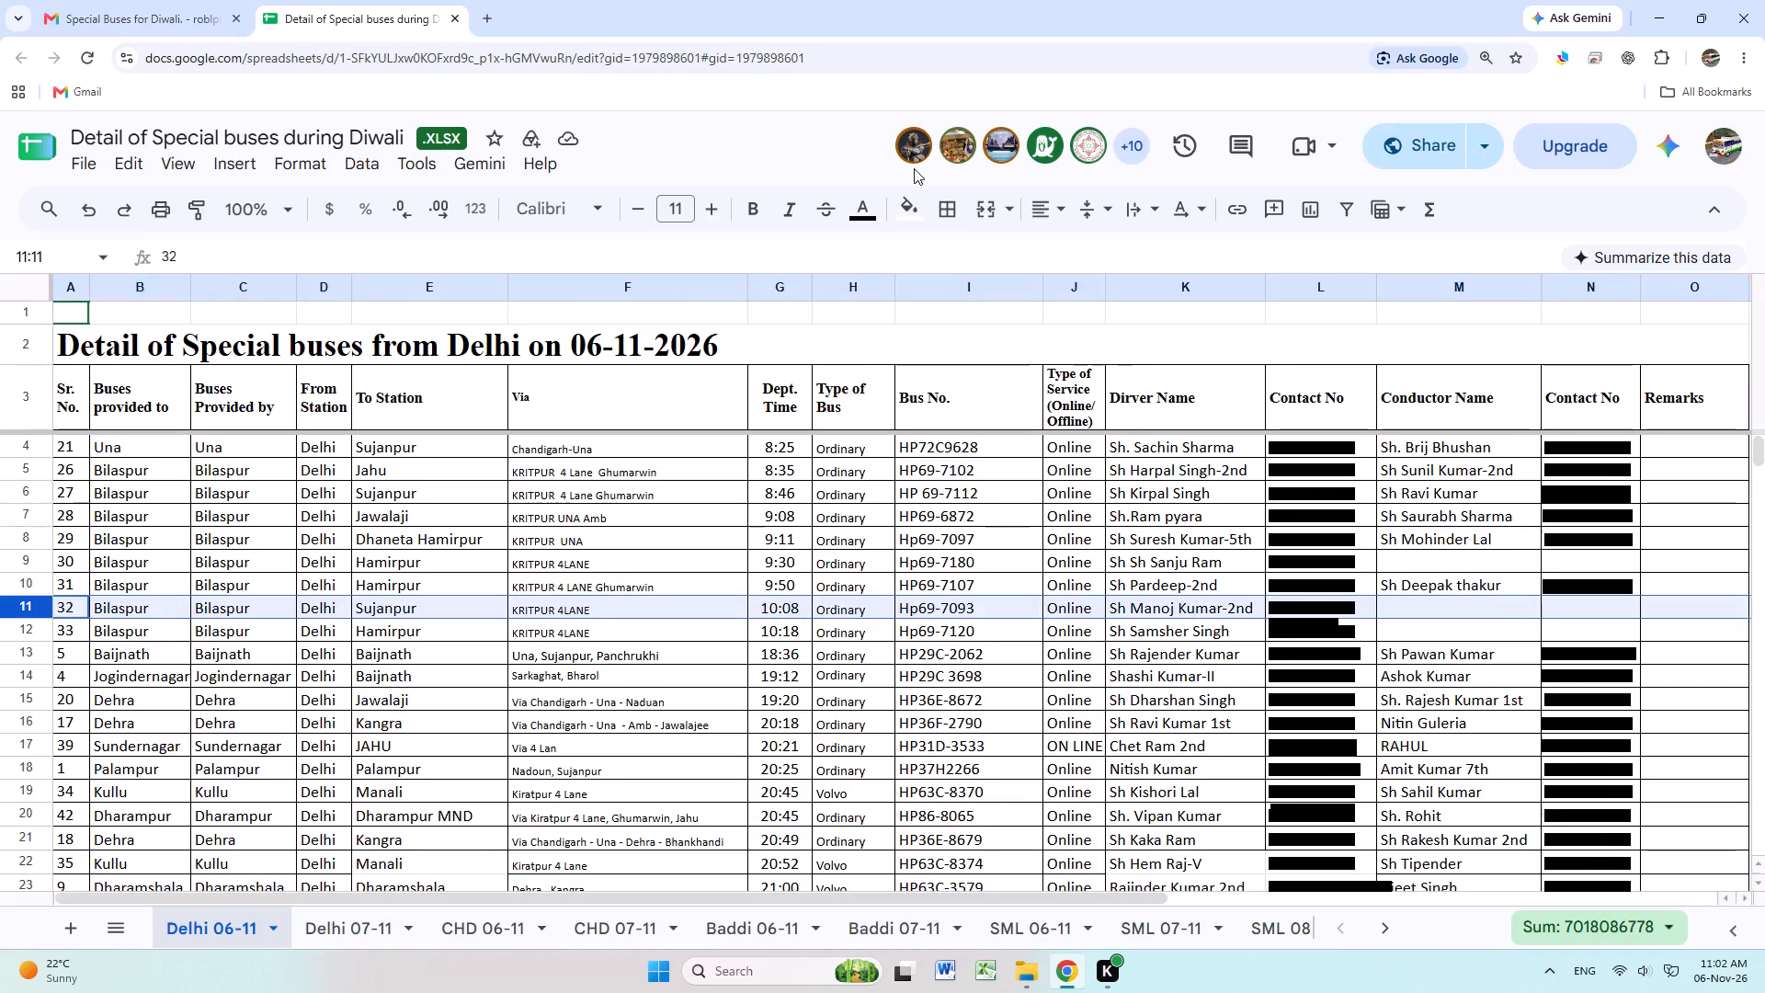
pyautogui.click(859, 207)
pyautogui.click(892, 312)
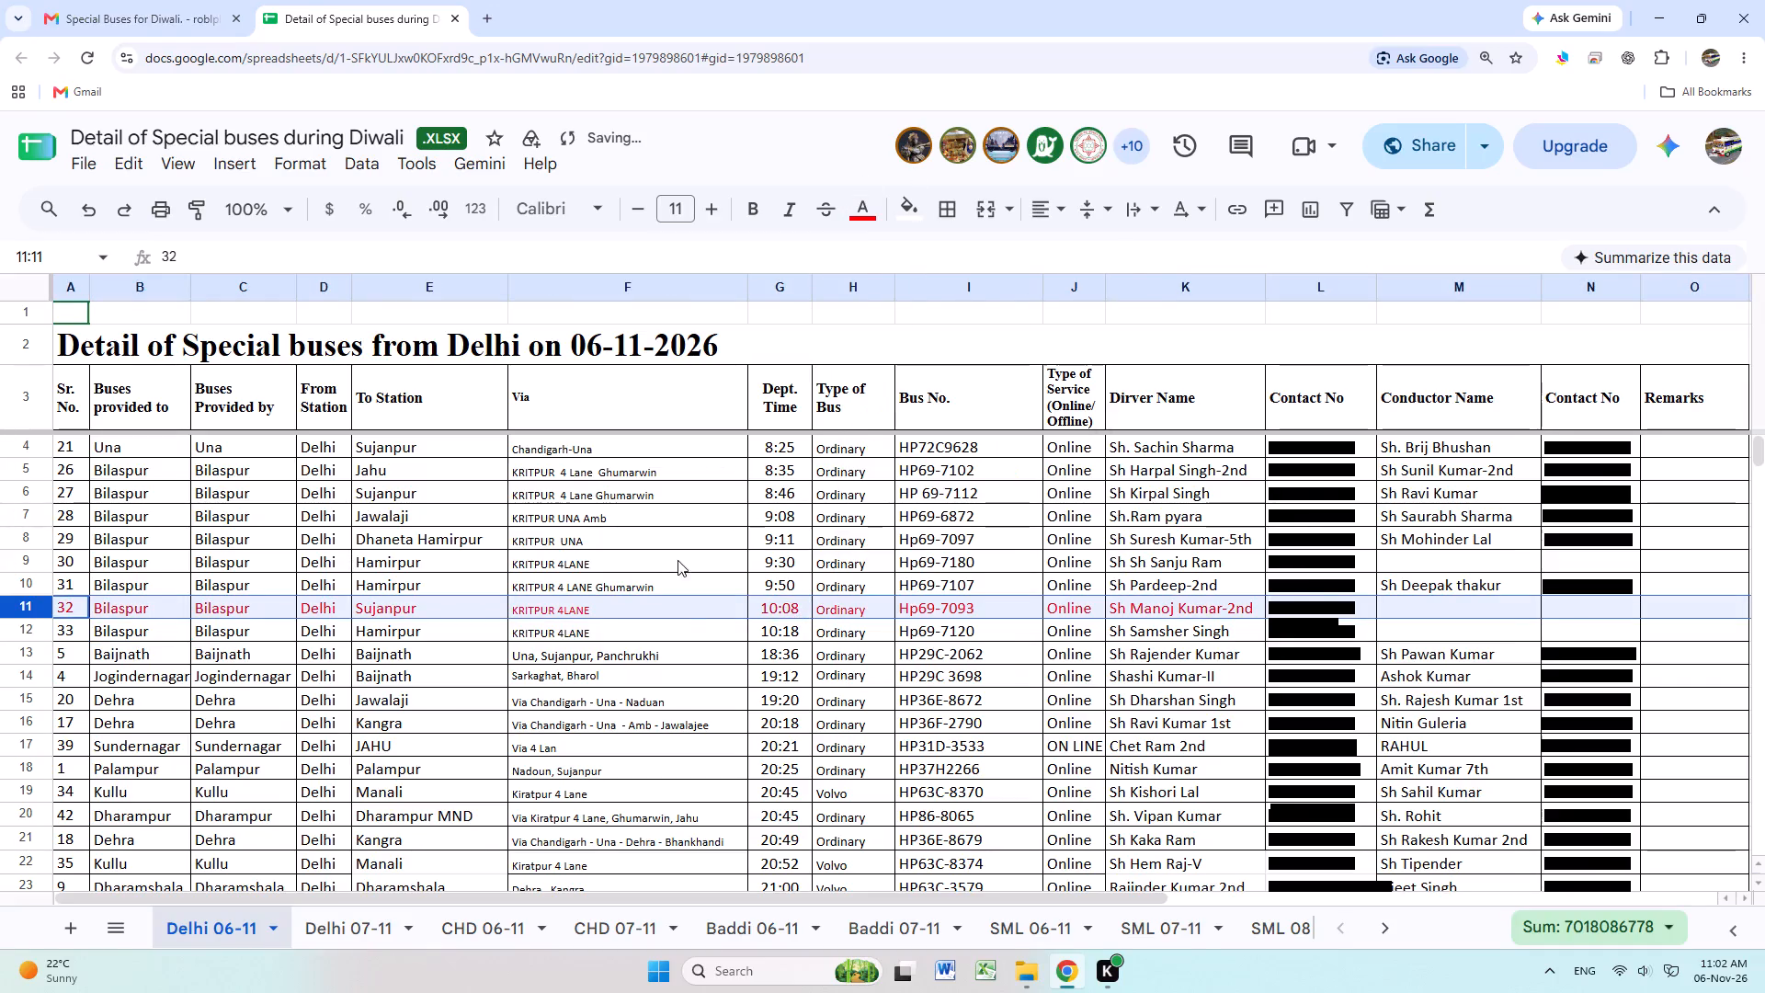
# Insert a space between 4 and LANE in the 10:08 Sujanpur bus's Via cell, making it KRITPUR 4 LANE.
pyautogui.click(680, 609)
pyautogui.doubleClick(625, 609)
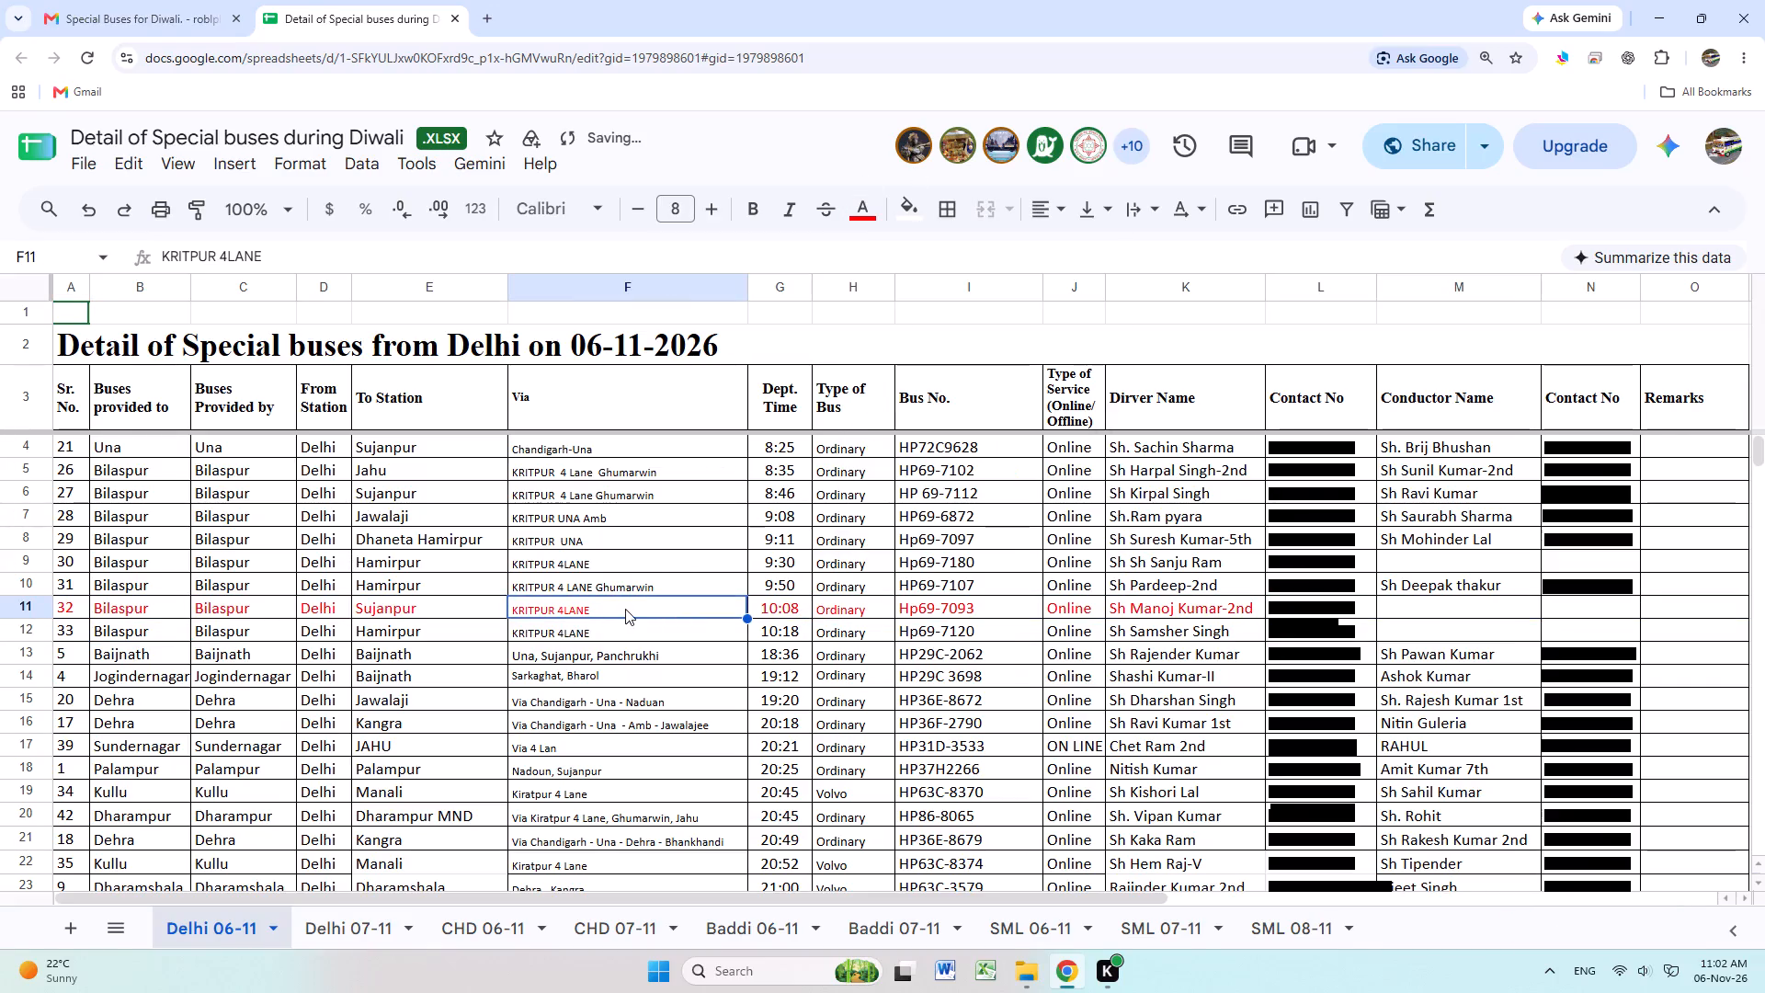
pyautogui.press('space')
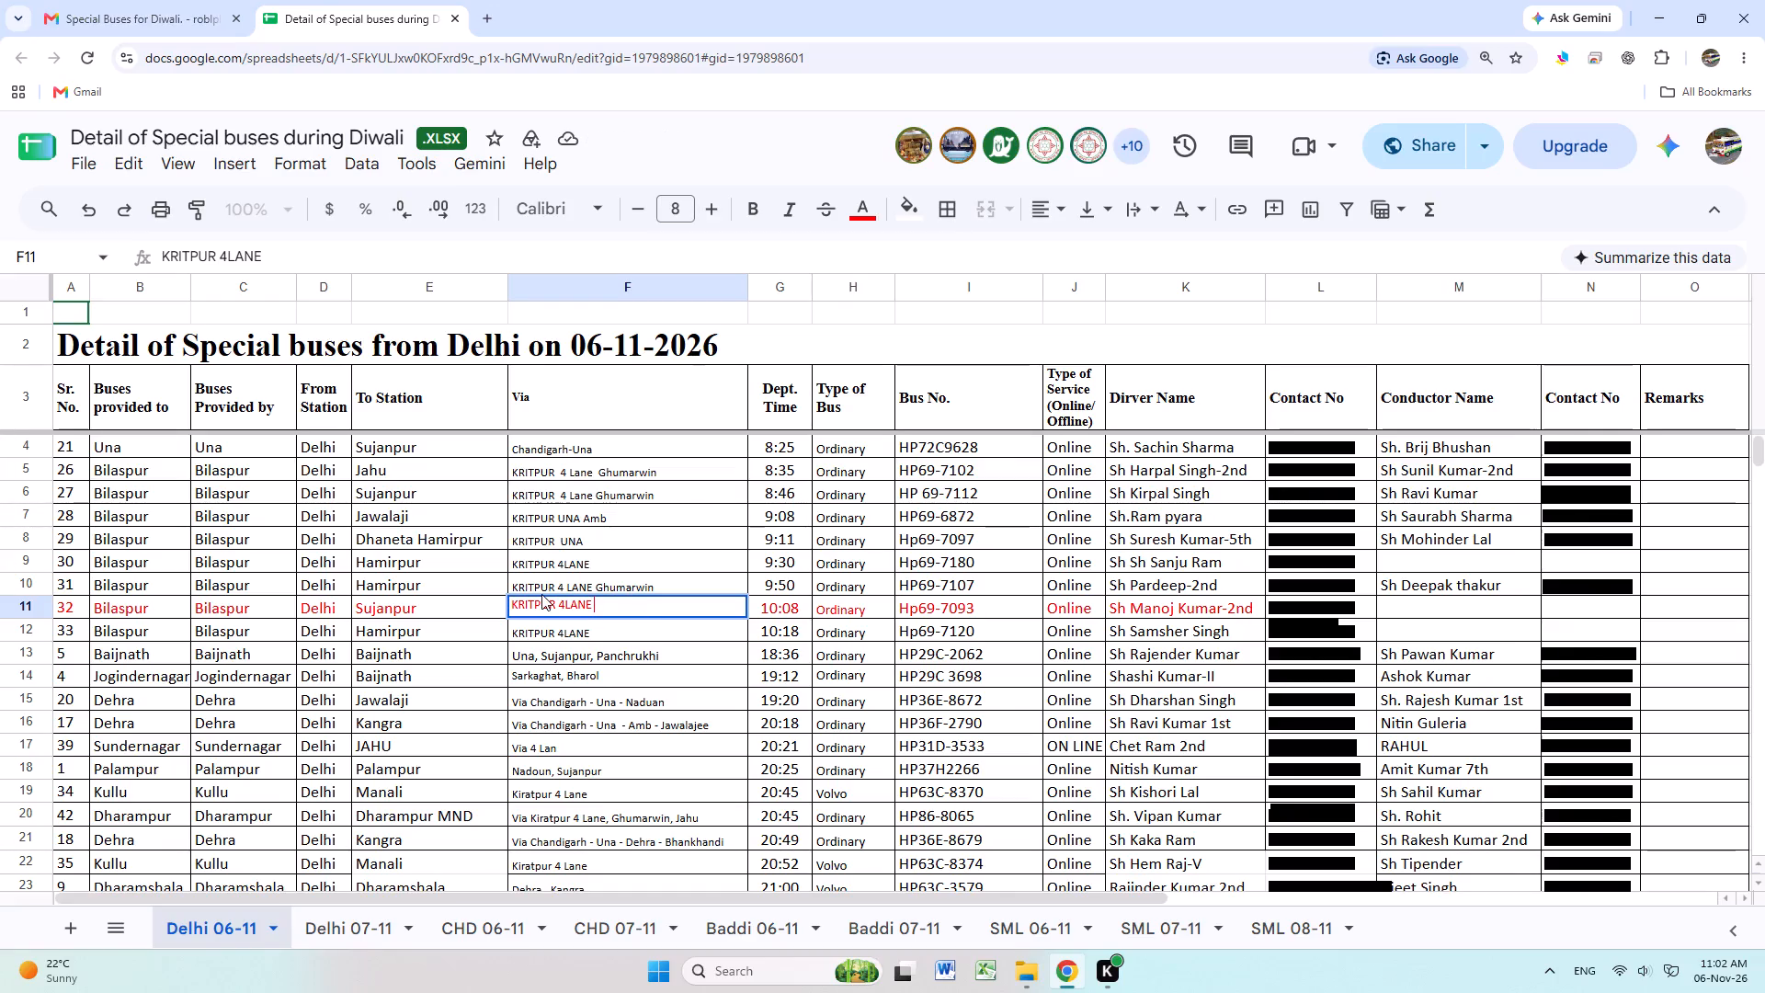
pyautogui.click(563, 603)
pyautogui.press('space')
pyautogui.click(615, 605)
pyautogui.doubleClick(917, 607)
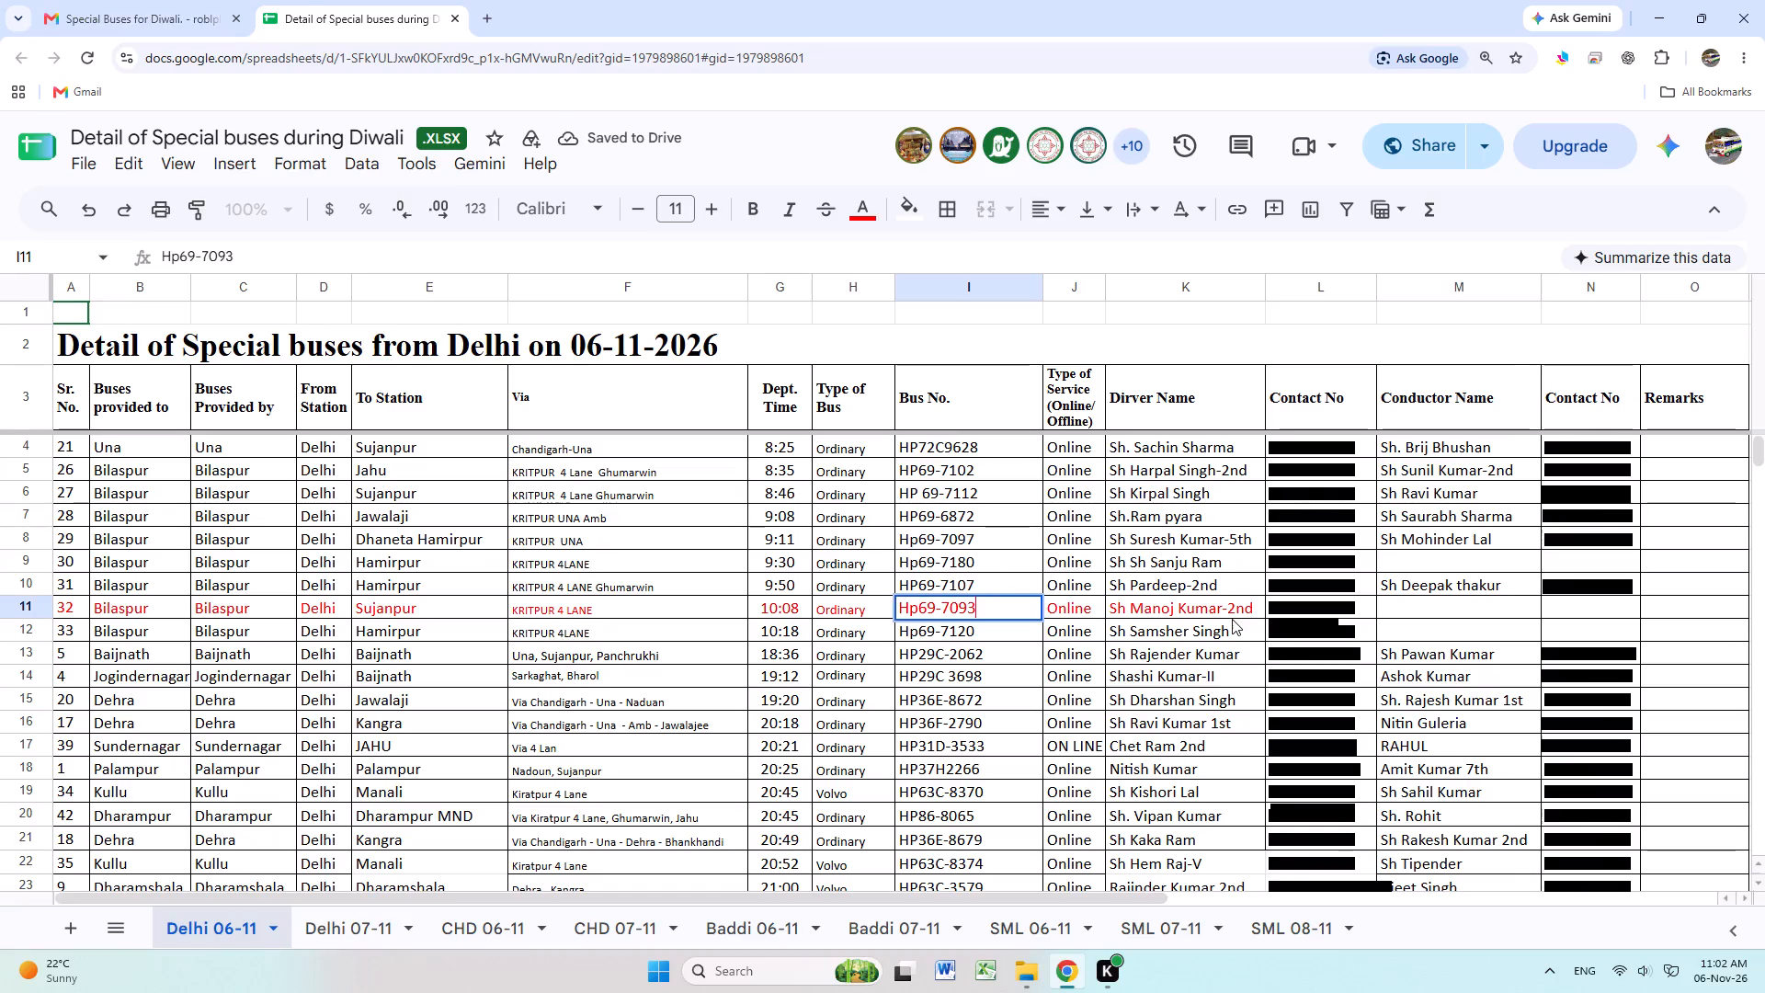
# Enter the conductor's name for the 10:08 Sujanpur bus in its empty Conductor Name cell, with the prefix Sh.
pyautogui.click(1406, 607)
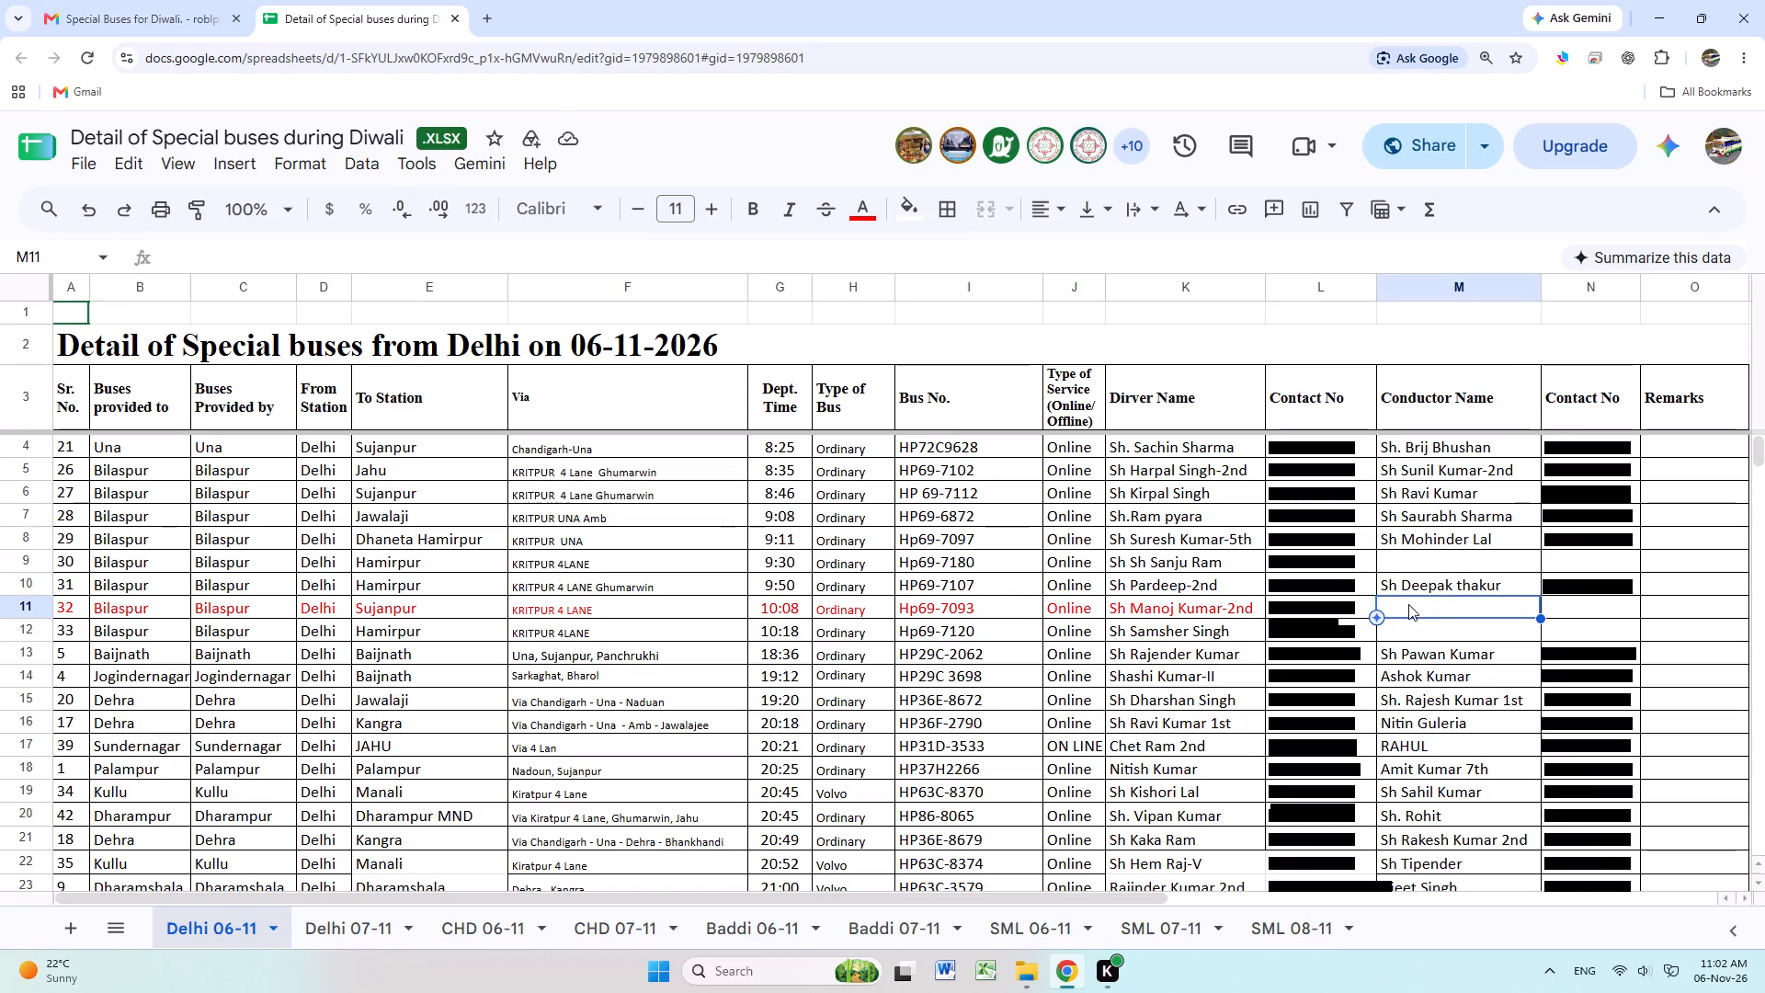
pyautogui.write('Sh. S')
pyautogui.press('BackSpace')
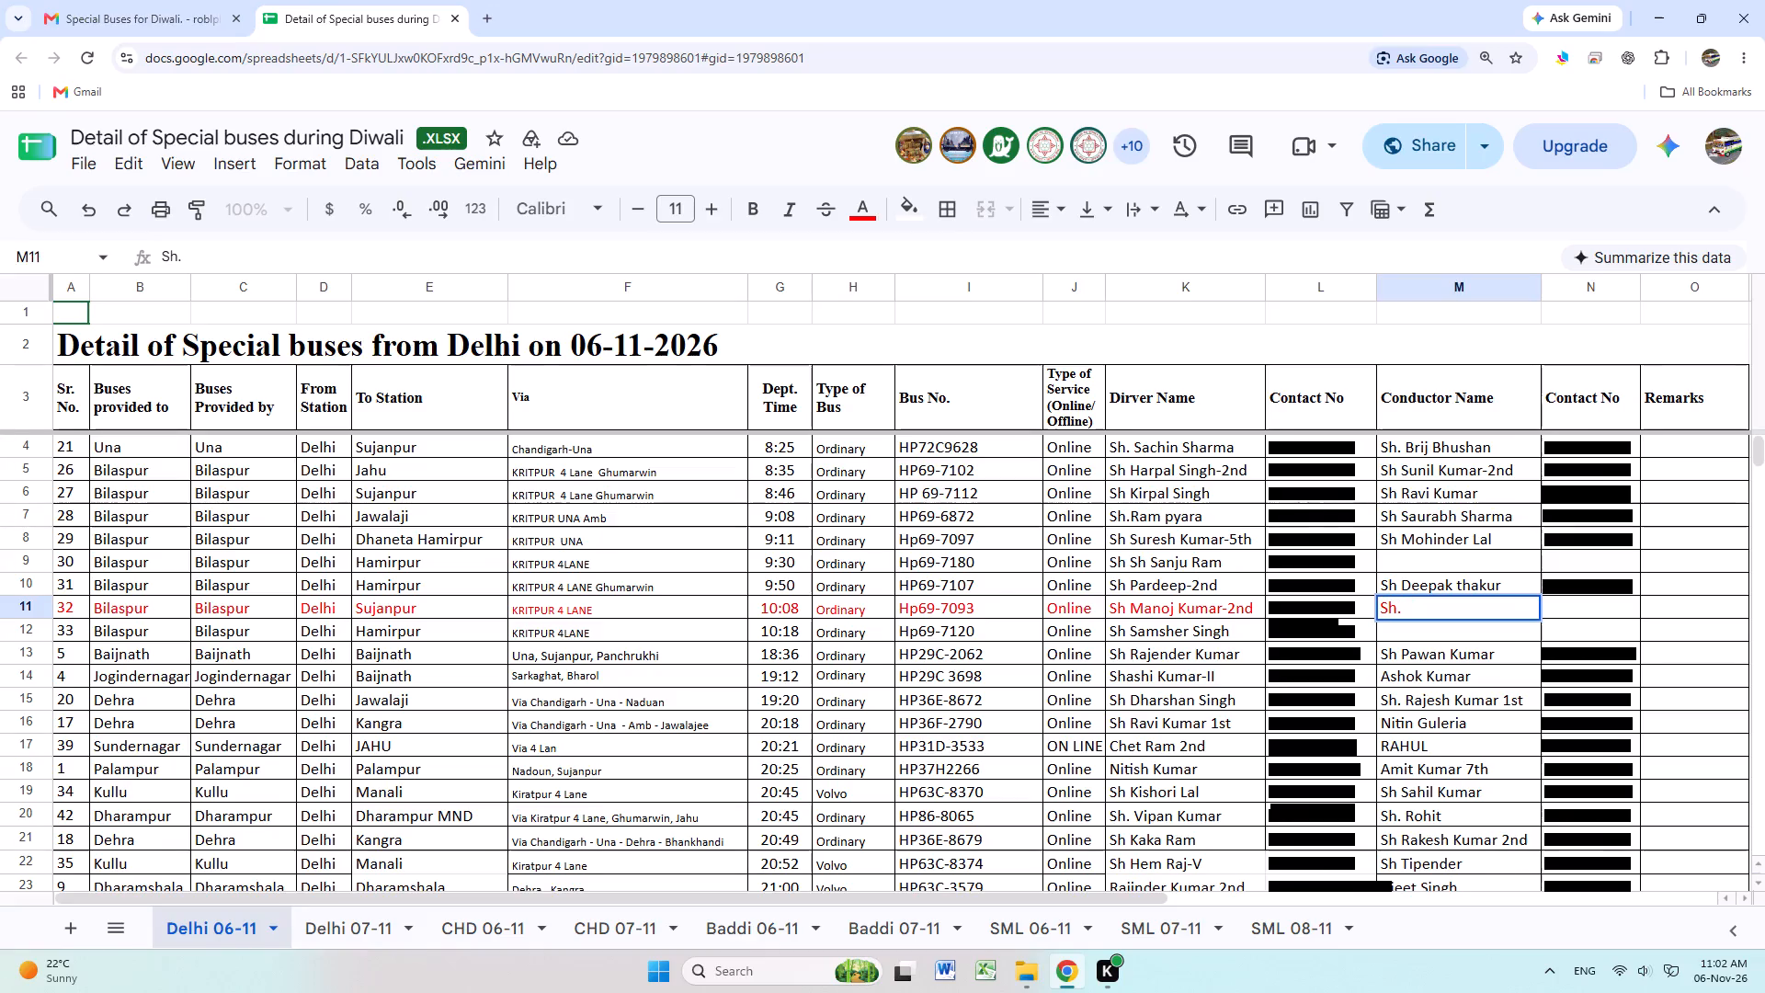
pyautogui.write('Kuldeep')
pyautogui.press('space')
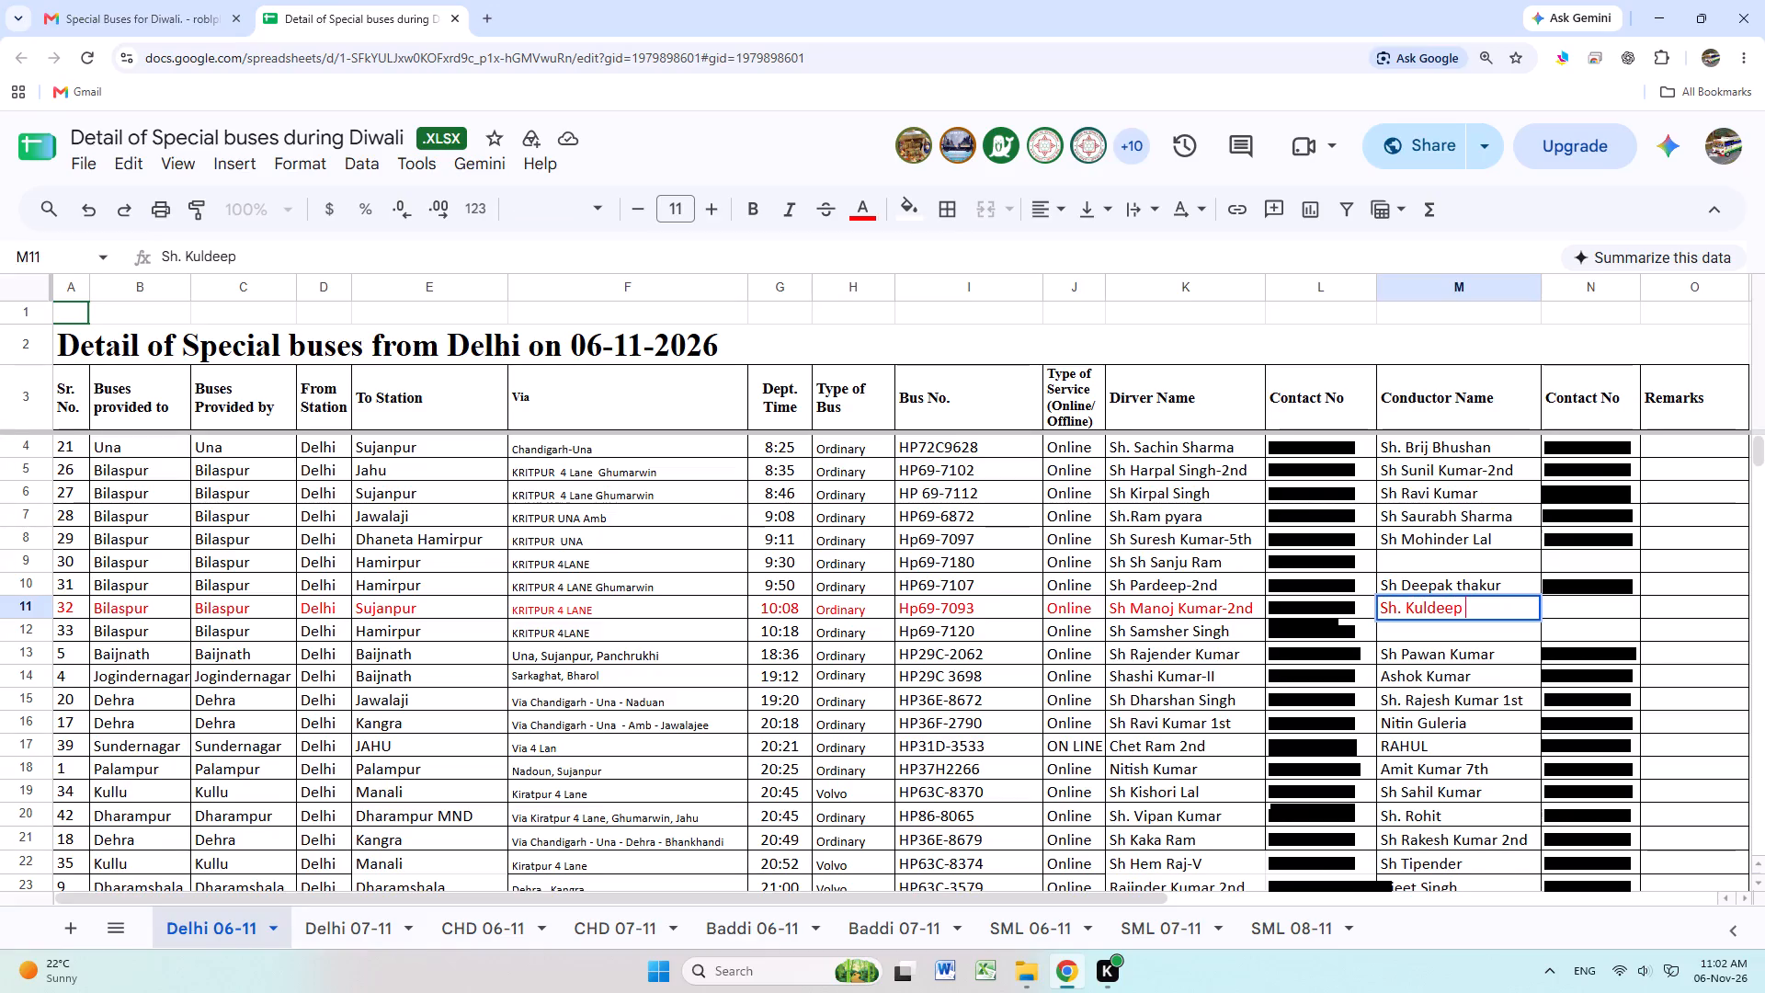
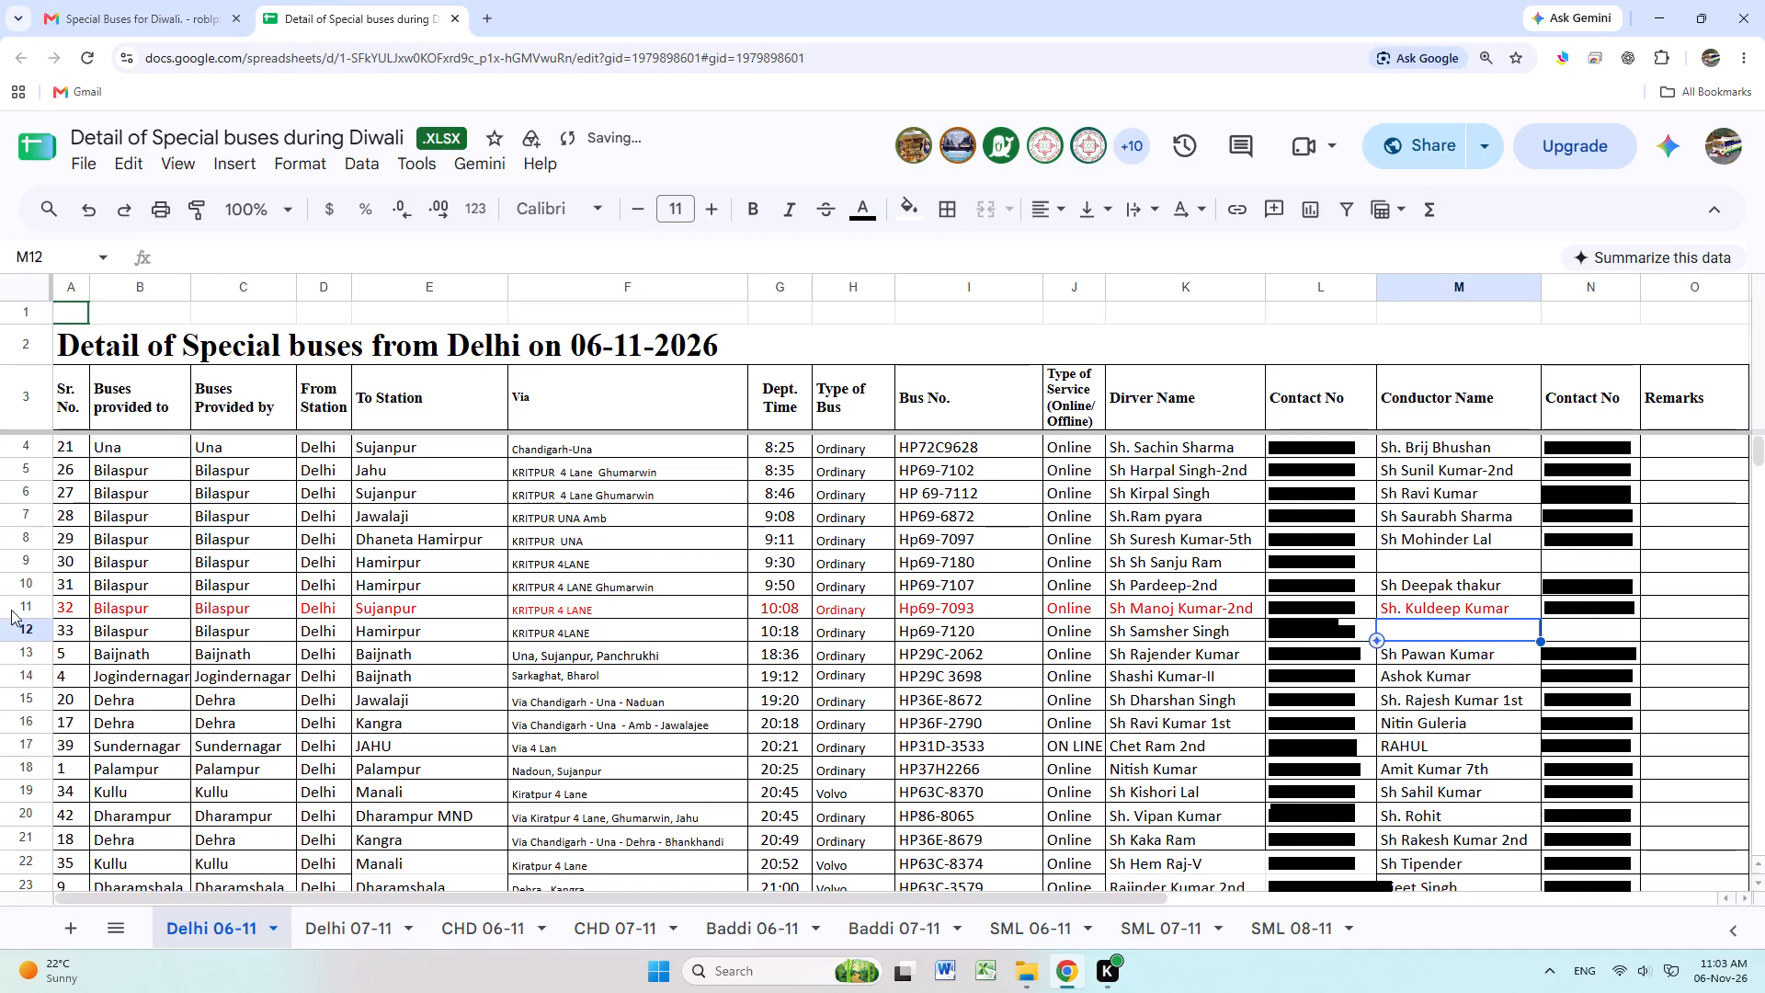
# Colour the text of the entire 10:08 Sujanpur bus row black.
pyautogui.click(14, 606)
pyautogui.click(863, 208)
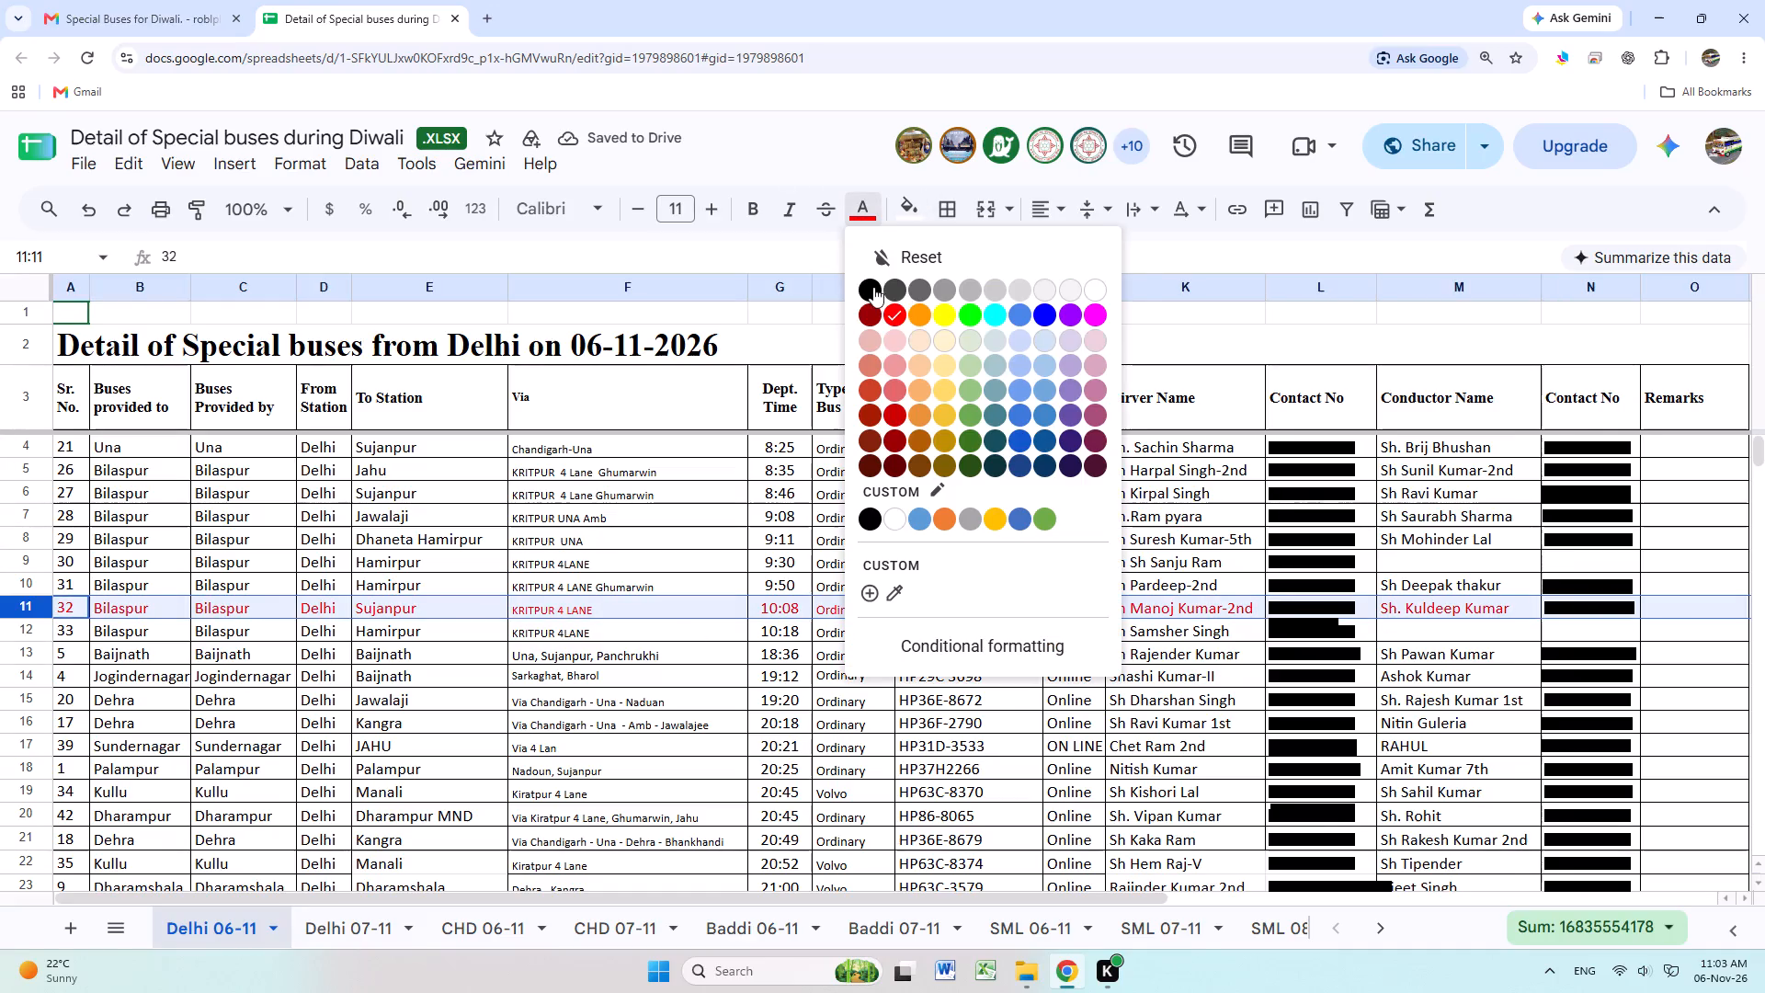
pyautogui.click(873, 287)
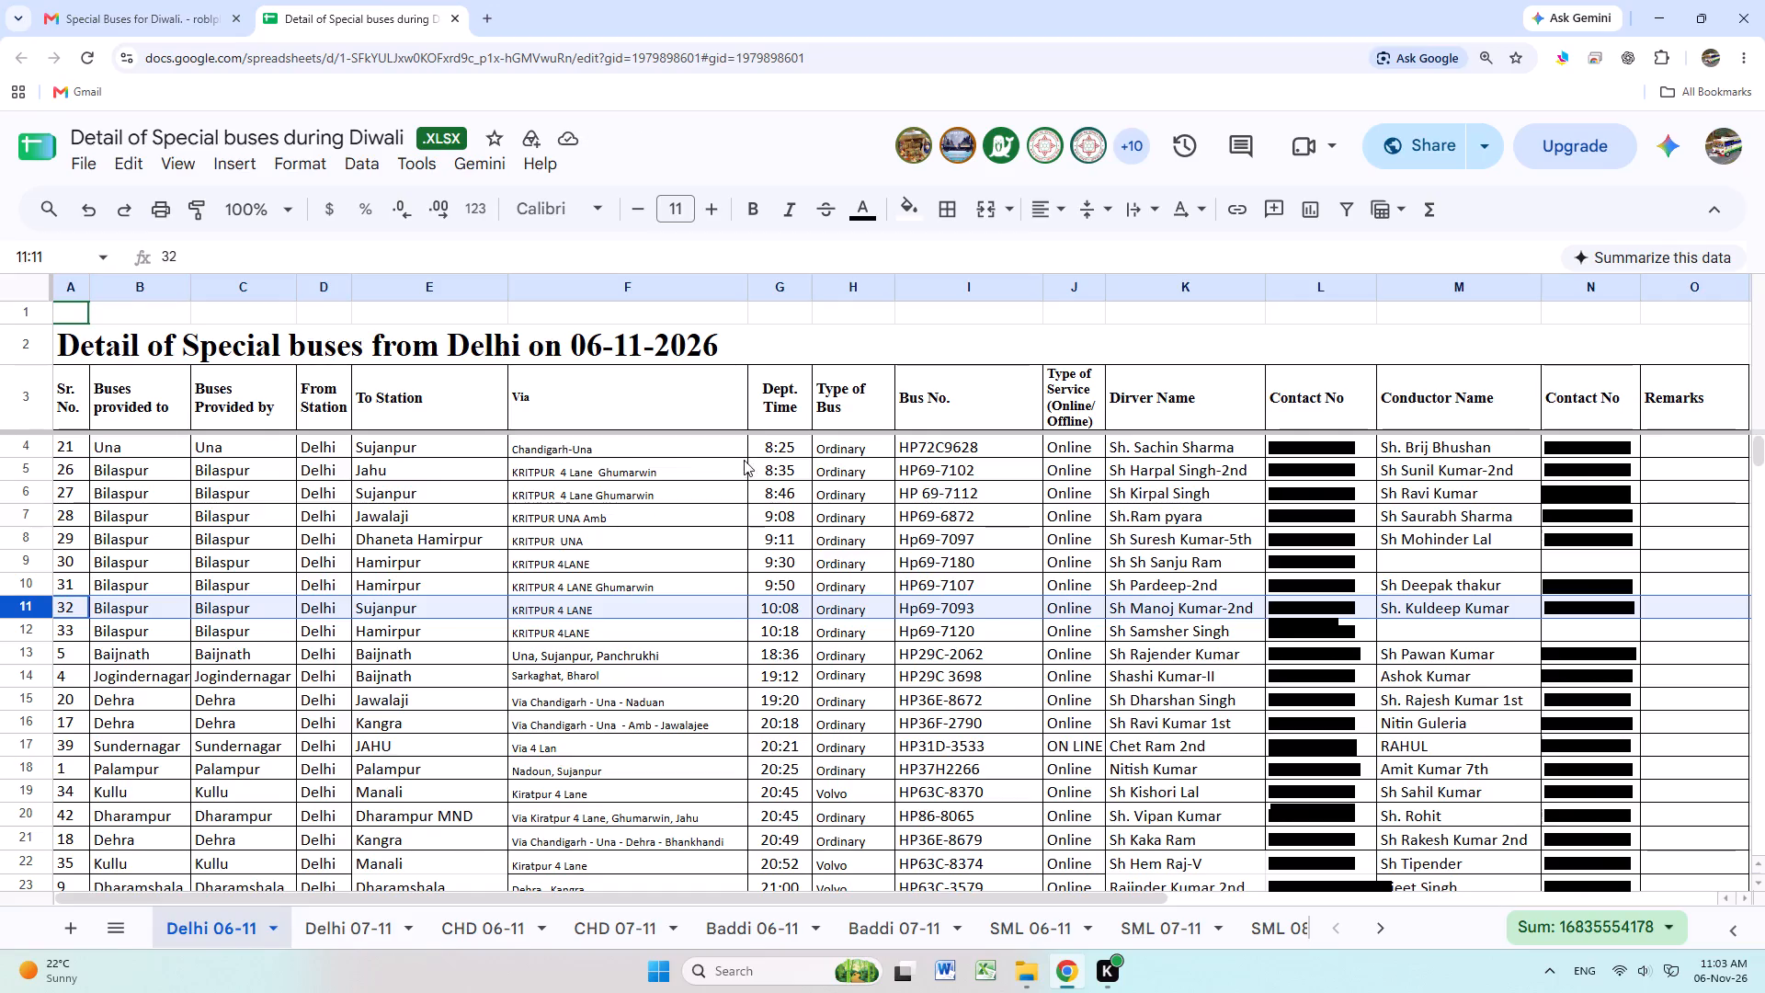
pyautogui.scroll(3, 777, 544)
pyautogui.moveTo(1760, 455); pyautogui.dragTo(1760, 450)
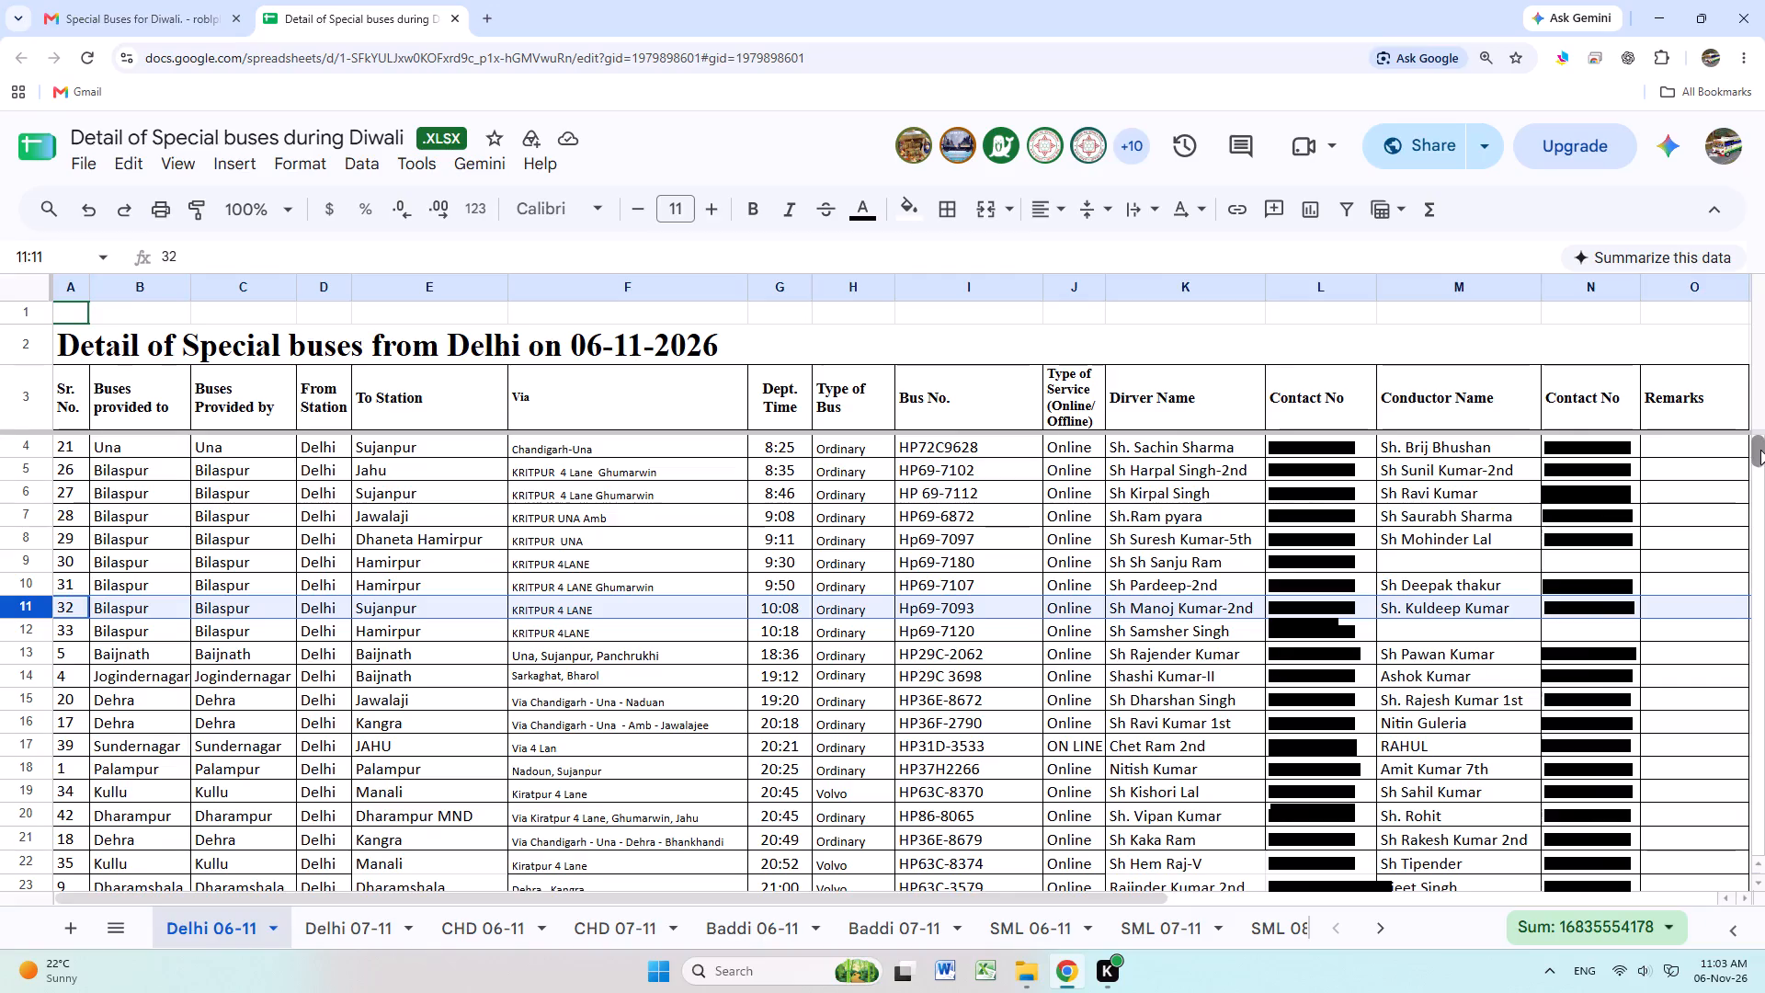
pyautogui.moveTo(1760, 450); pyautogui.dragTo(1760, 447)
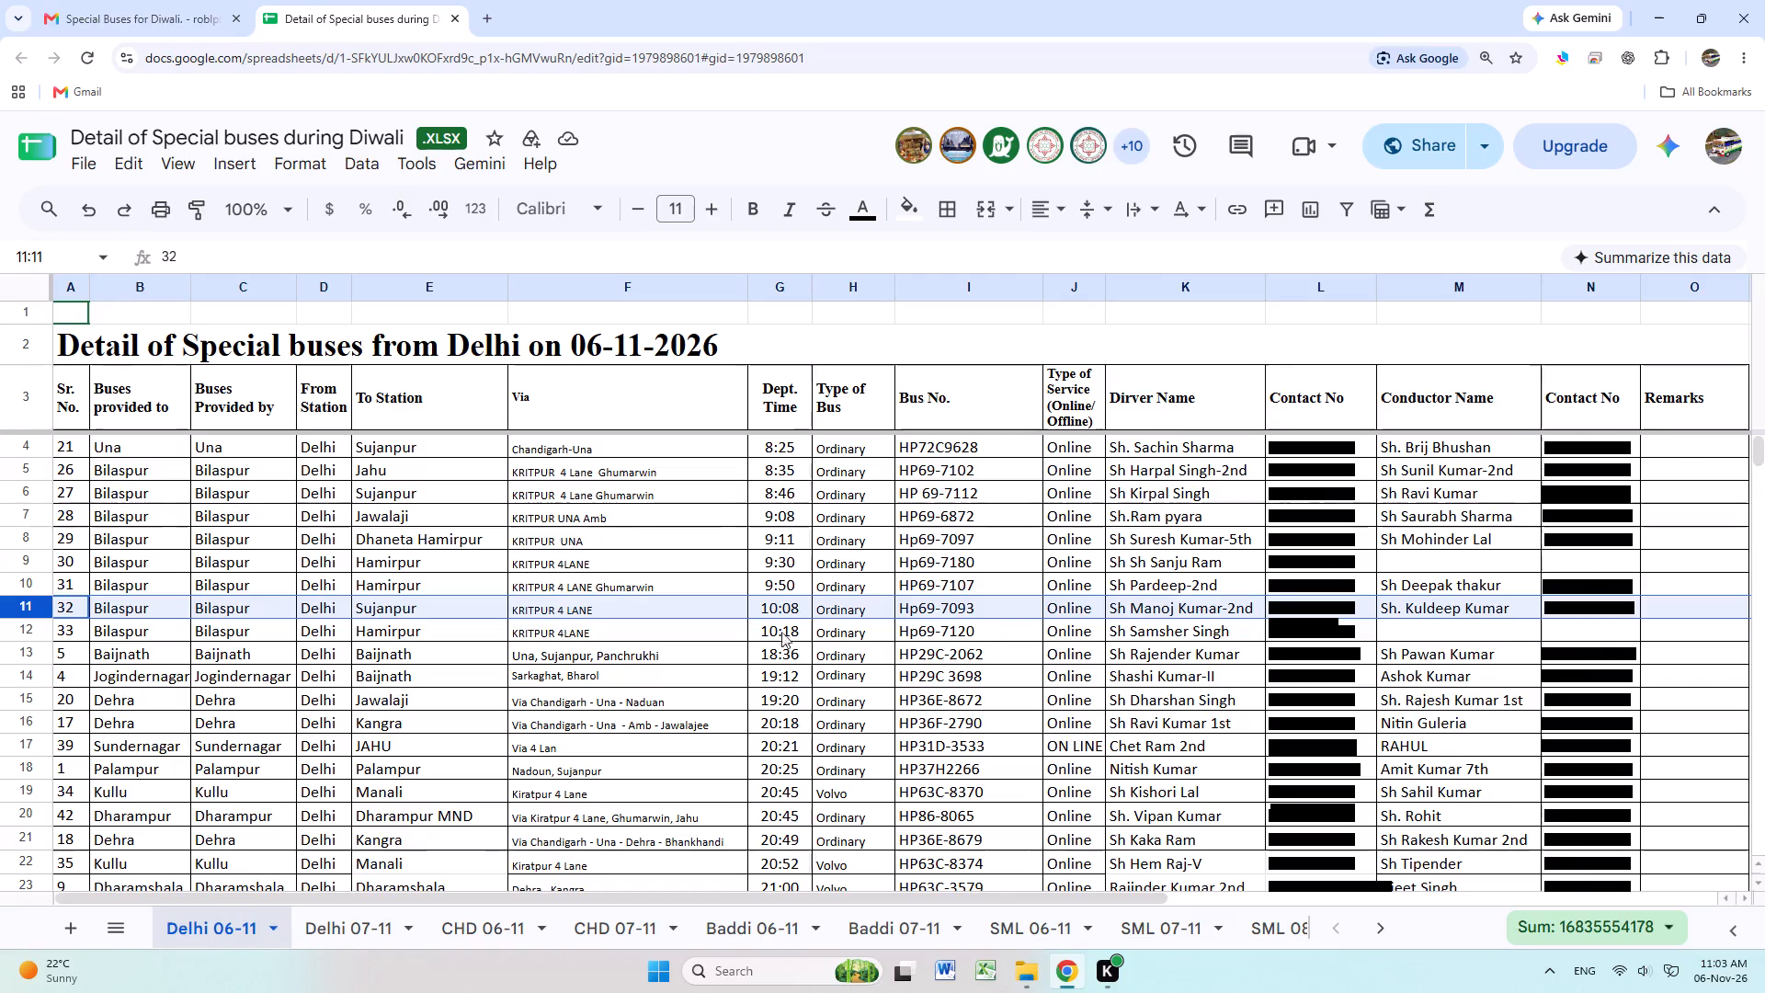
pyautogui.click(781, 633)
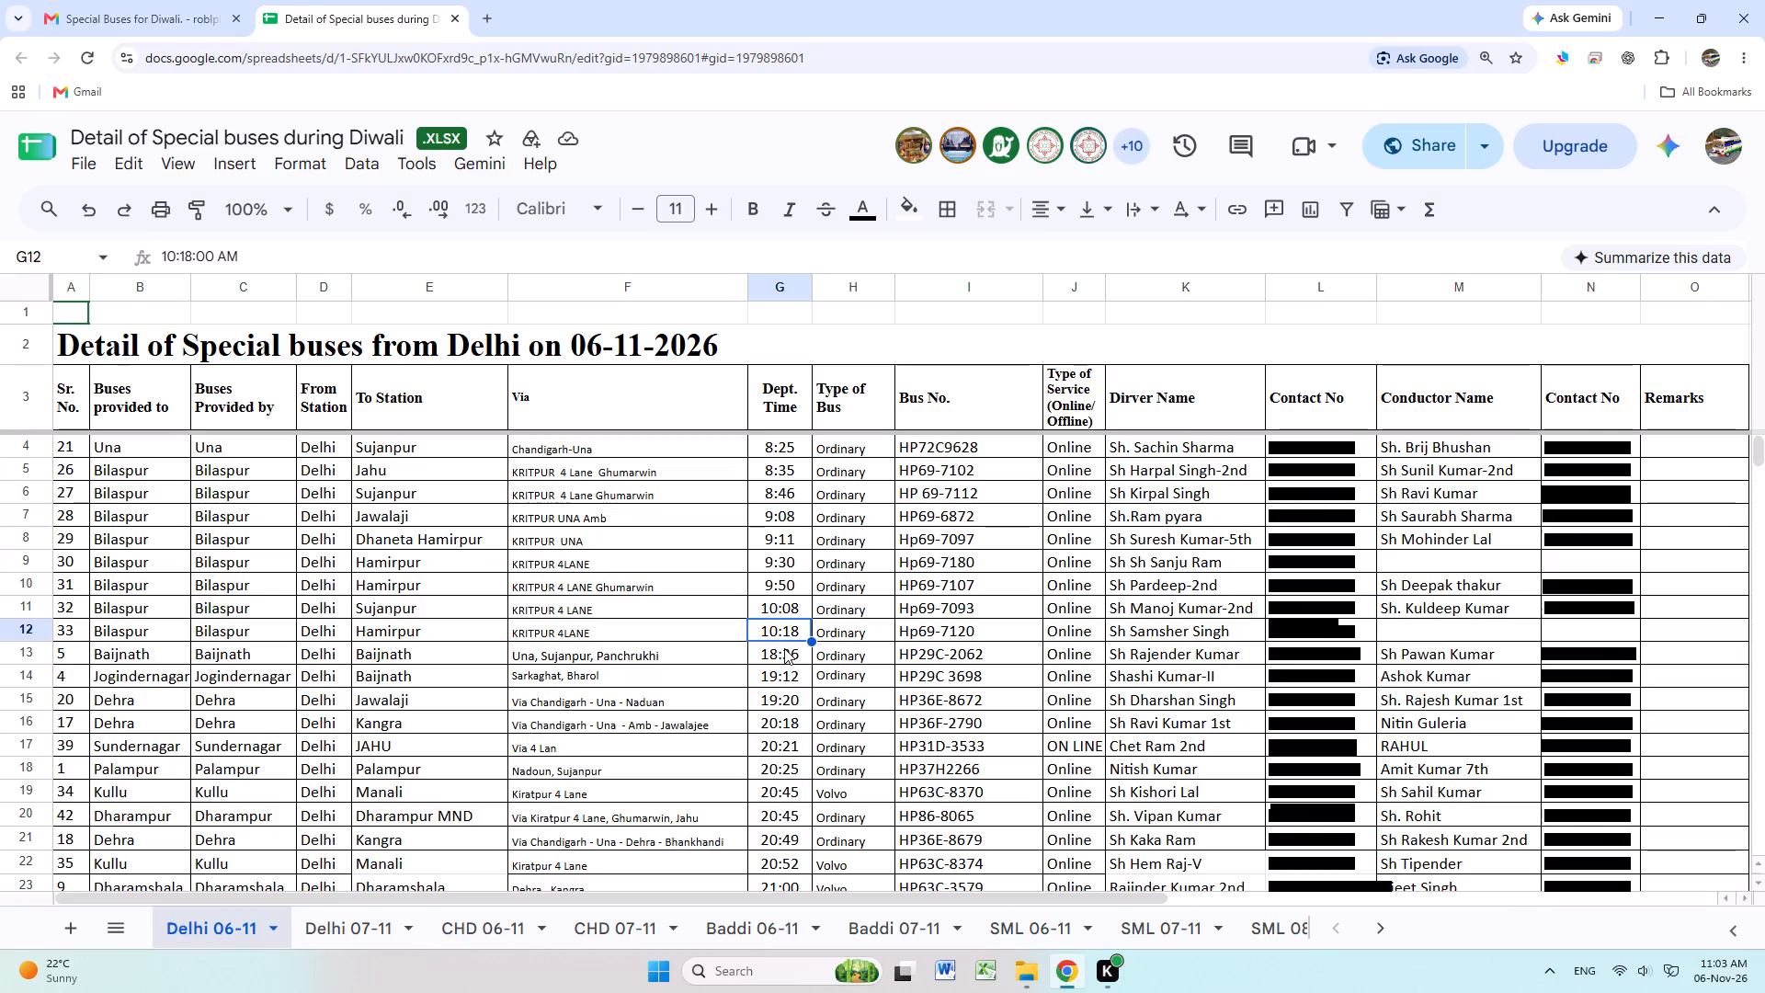
# Enter the conductor's name for the 9:30 Hamirpur bus in its empty Conductor Name cell, with the prefix Sh.
pyautogui.click(792, 558)
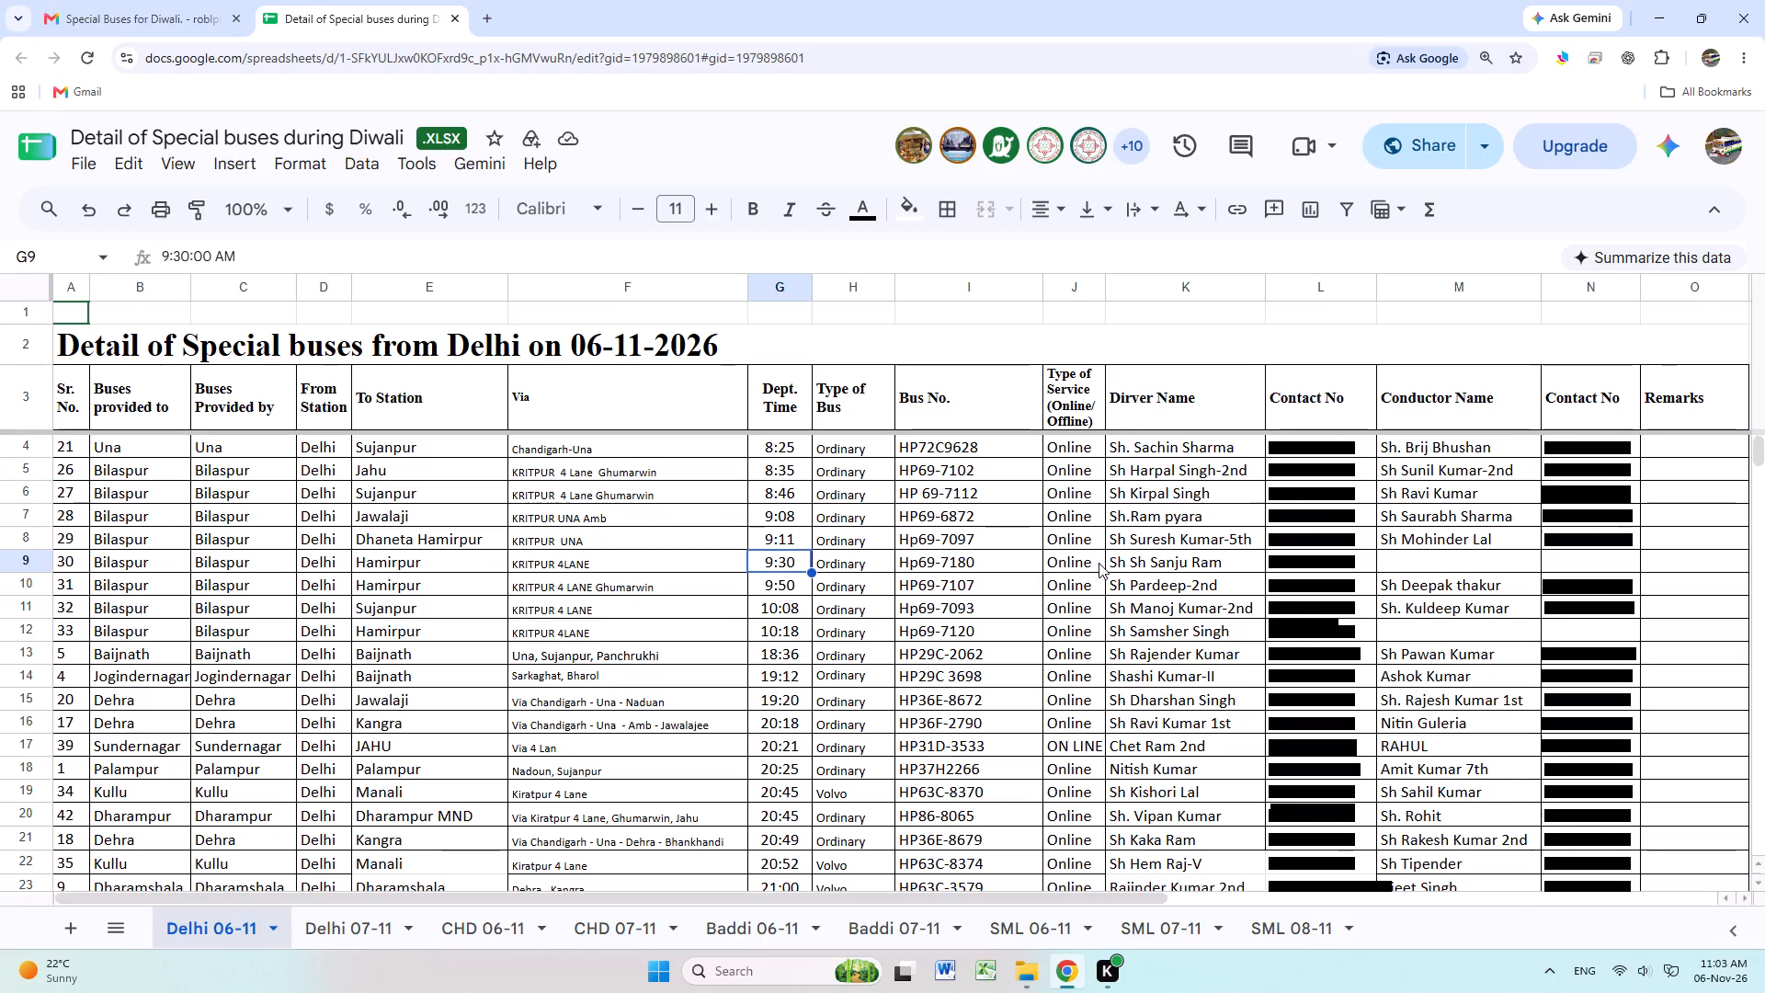
pyautogui.tripleClick(1410, 557)
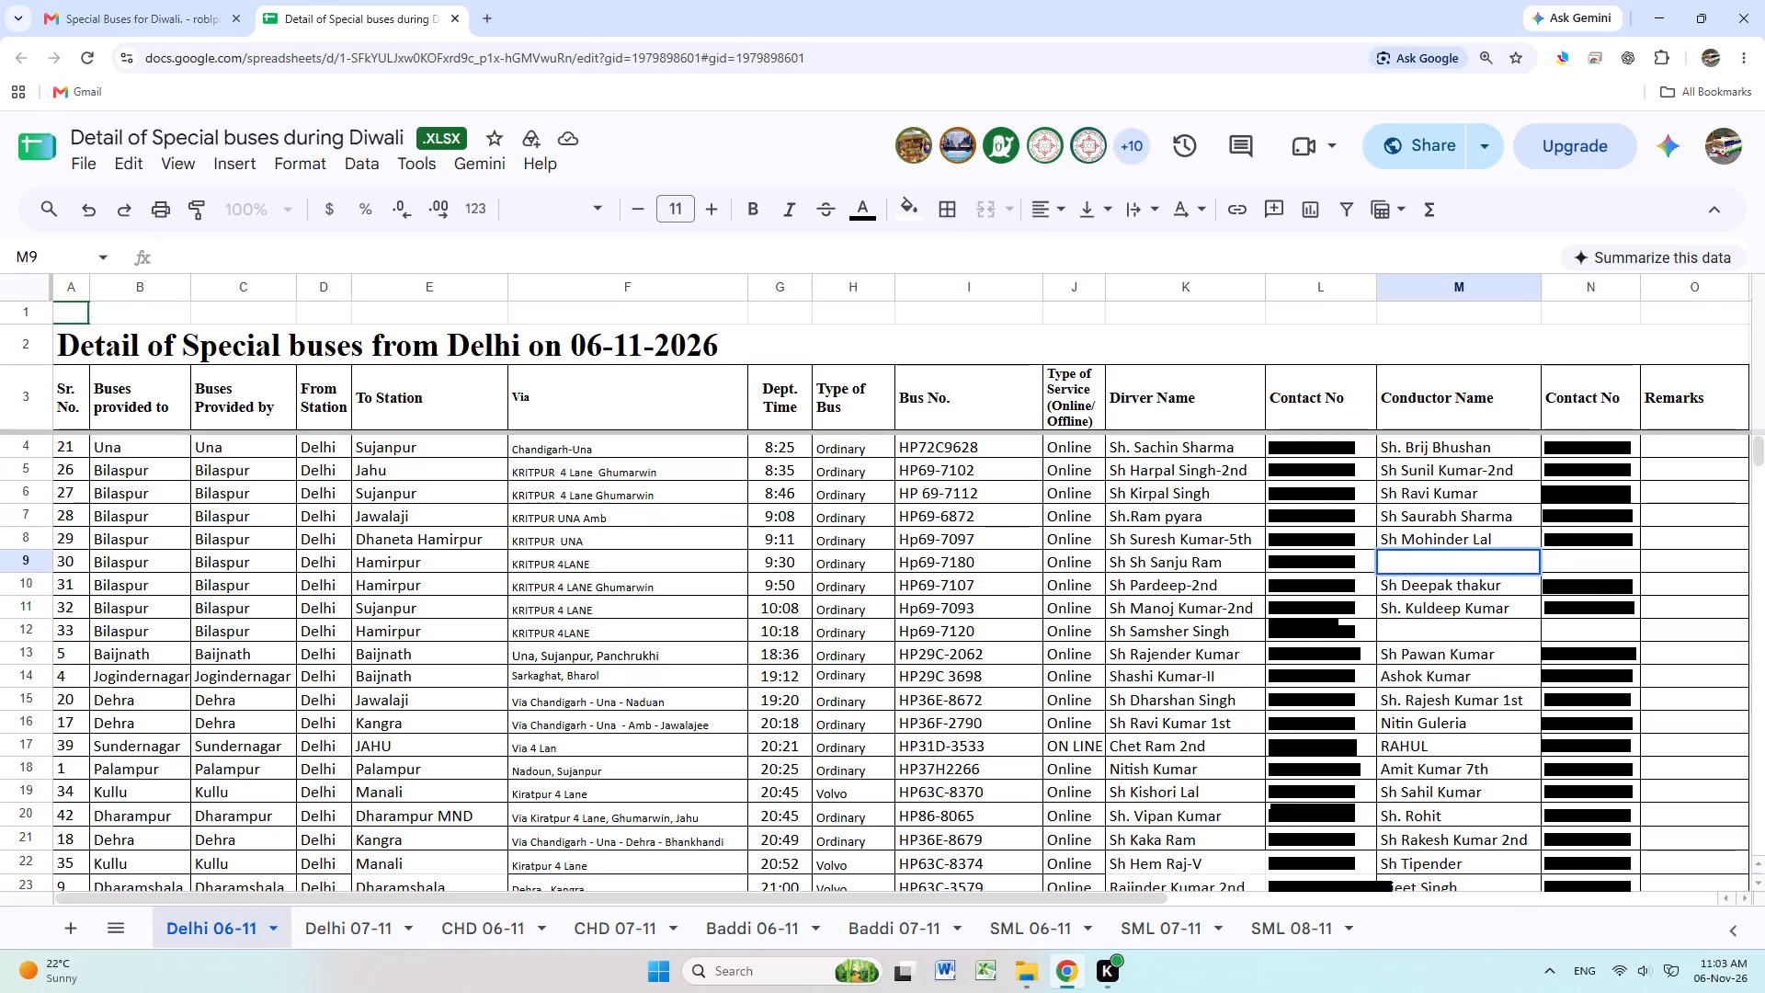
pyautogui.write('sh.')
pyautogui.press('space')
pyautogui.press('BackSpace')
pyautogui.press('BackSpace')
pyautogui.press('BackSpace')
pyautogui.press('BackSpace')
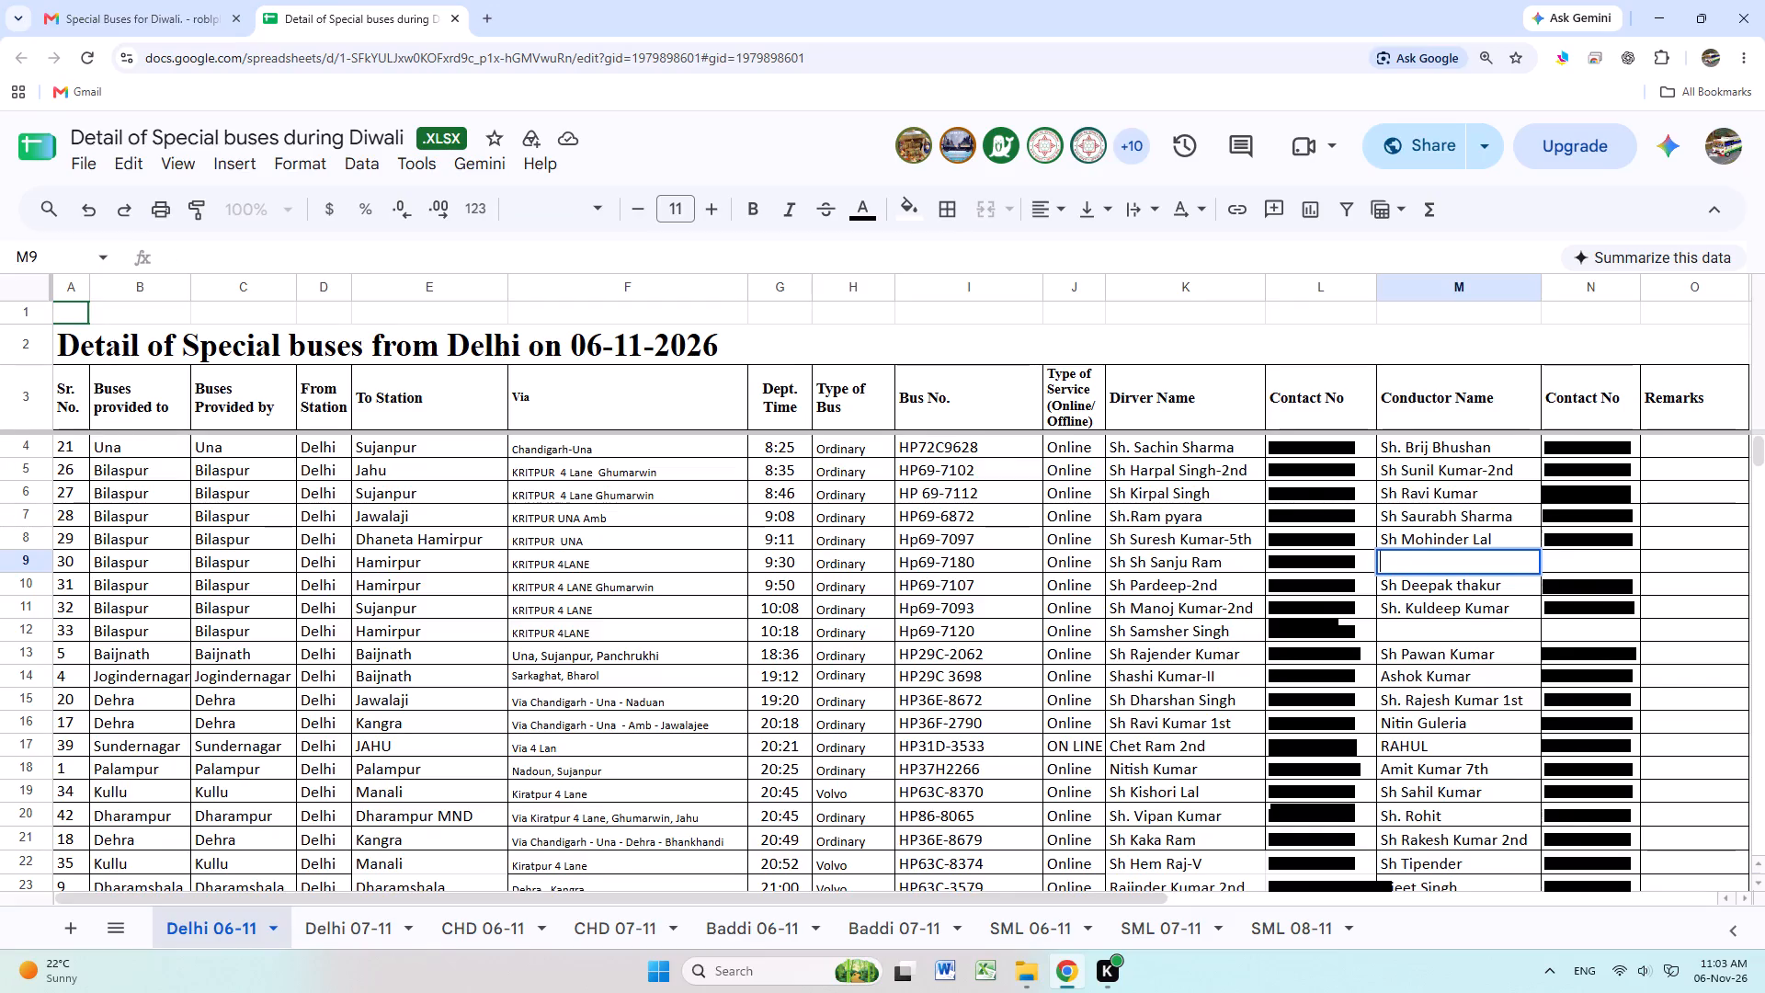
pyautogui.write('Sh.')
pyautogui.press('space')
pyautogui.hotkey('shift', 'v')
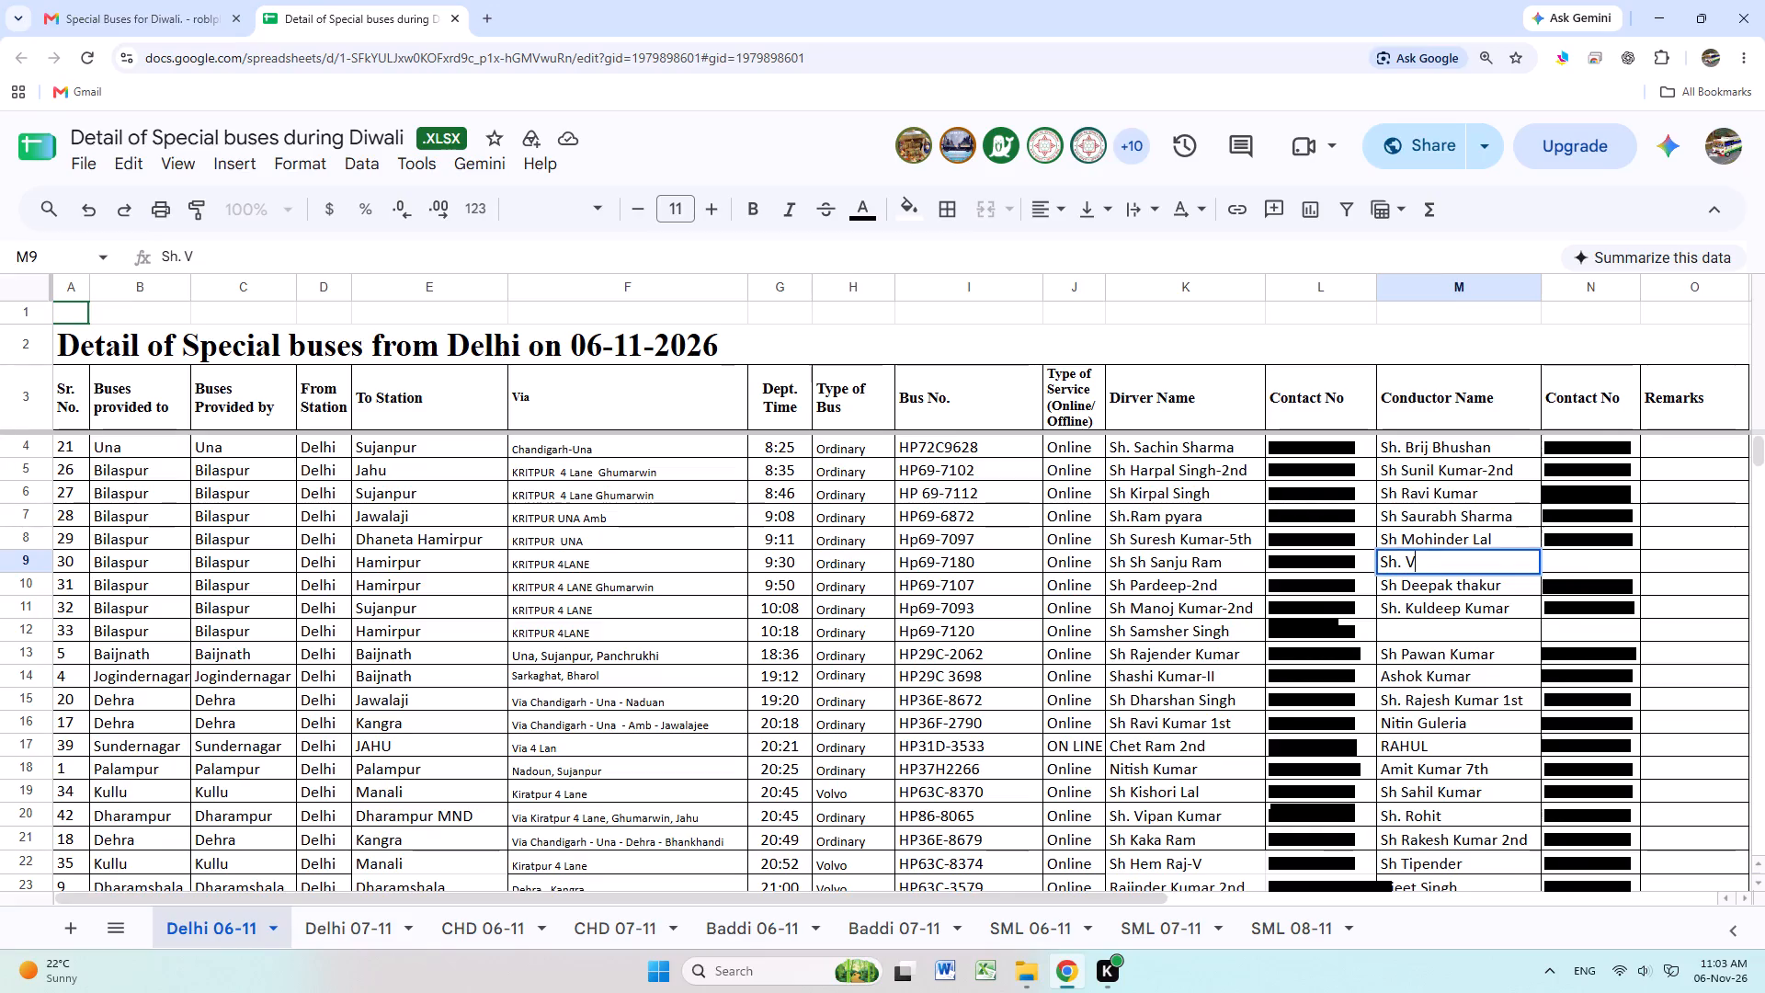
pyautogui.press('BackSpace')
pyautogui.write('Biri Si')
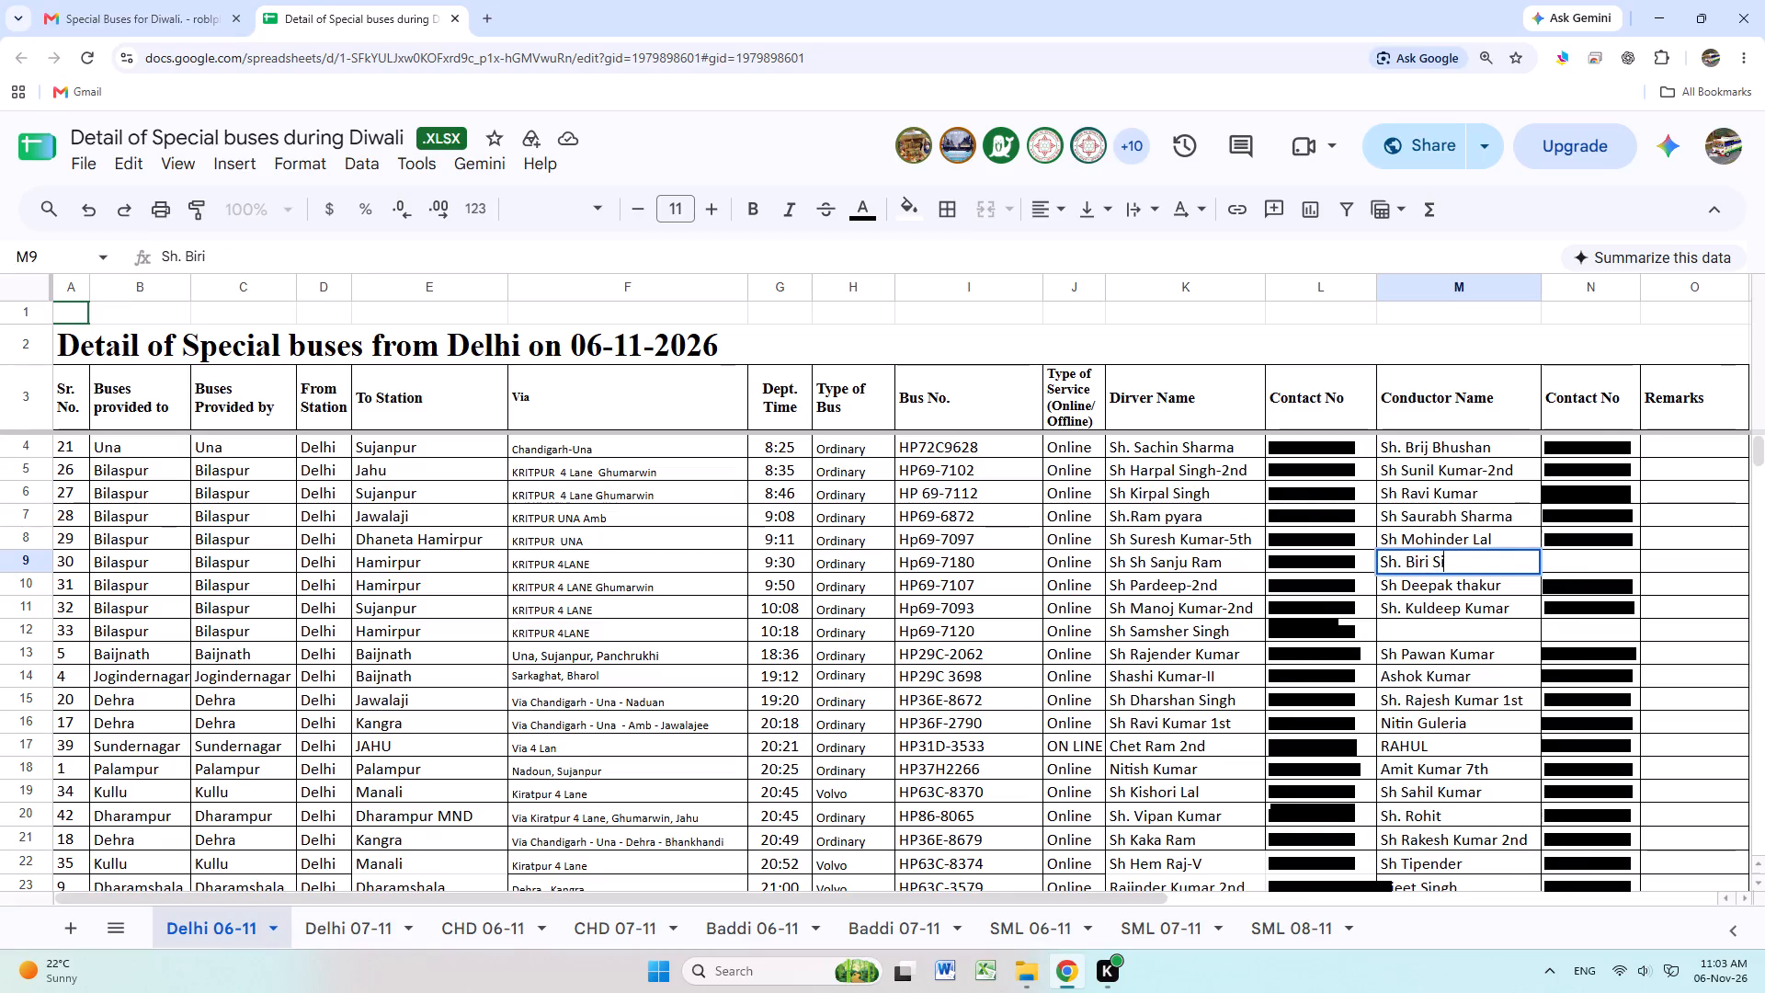
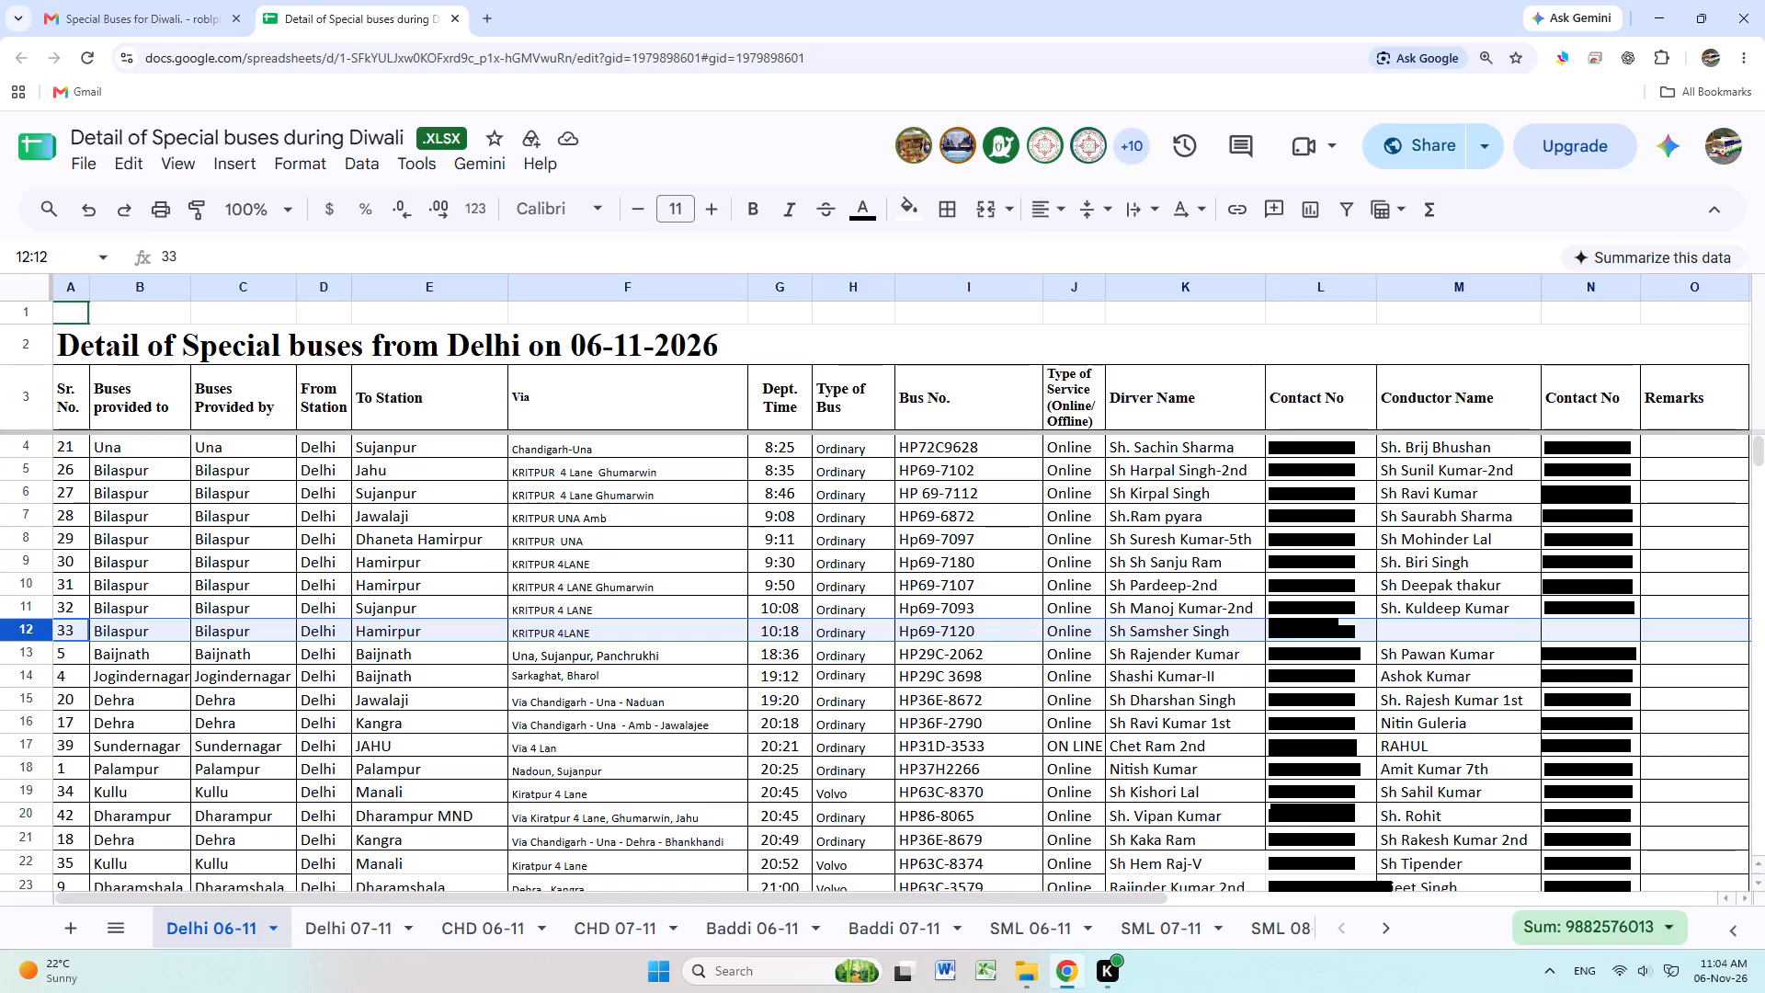
# Enter the conductor's name for the 10:18 Hamirpur bus in its empty Conductor Name cell, with the prefix Sh.
pyautogui.doubleClick(1446, 626)
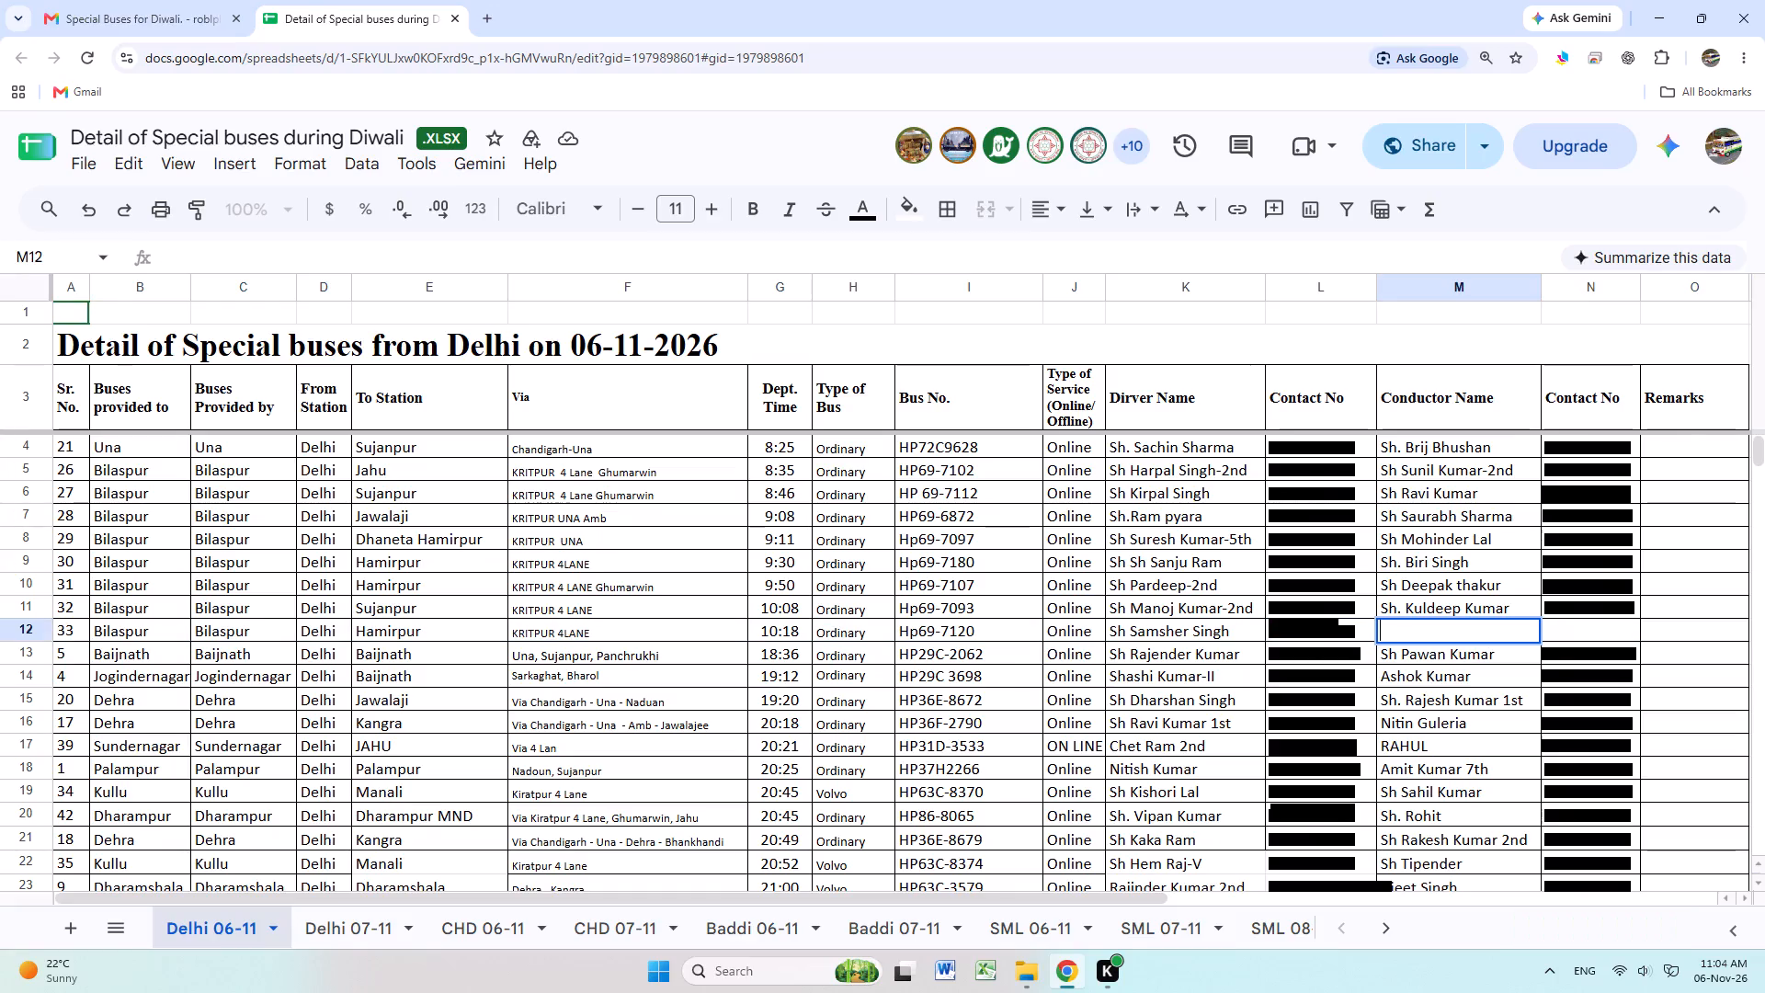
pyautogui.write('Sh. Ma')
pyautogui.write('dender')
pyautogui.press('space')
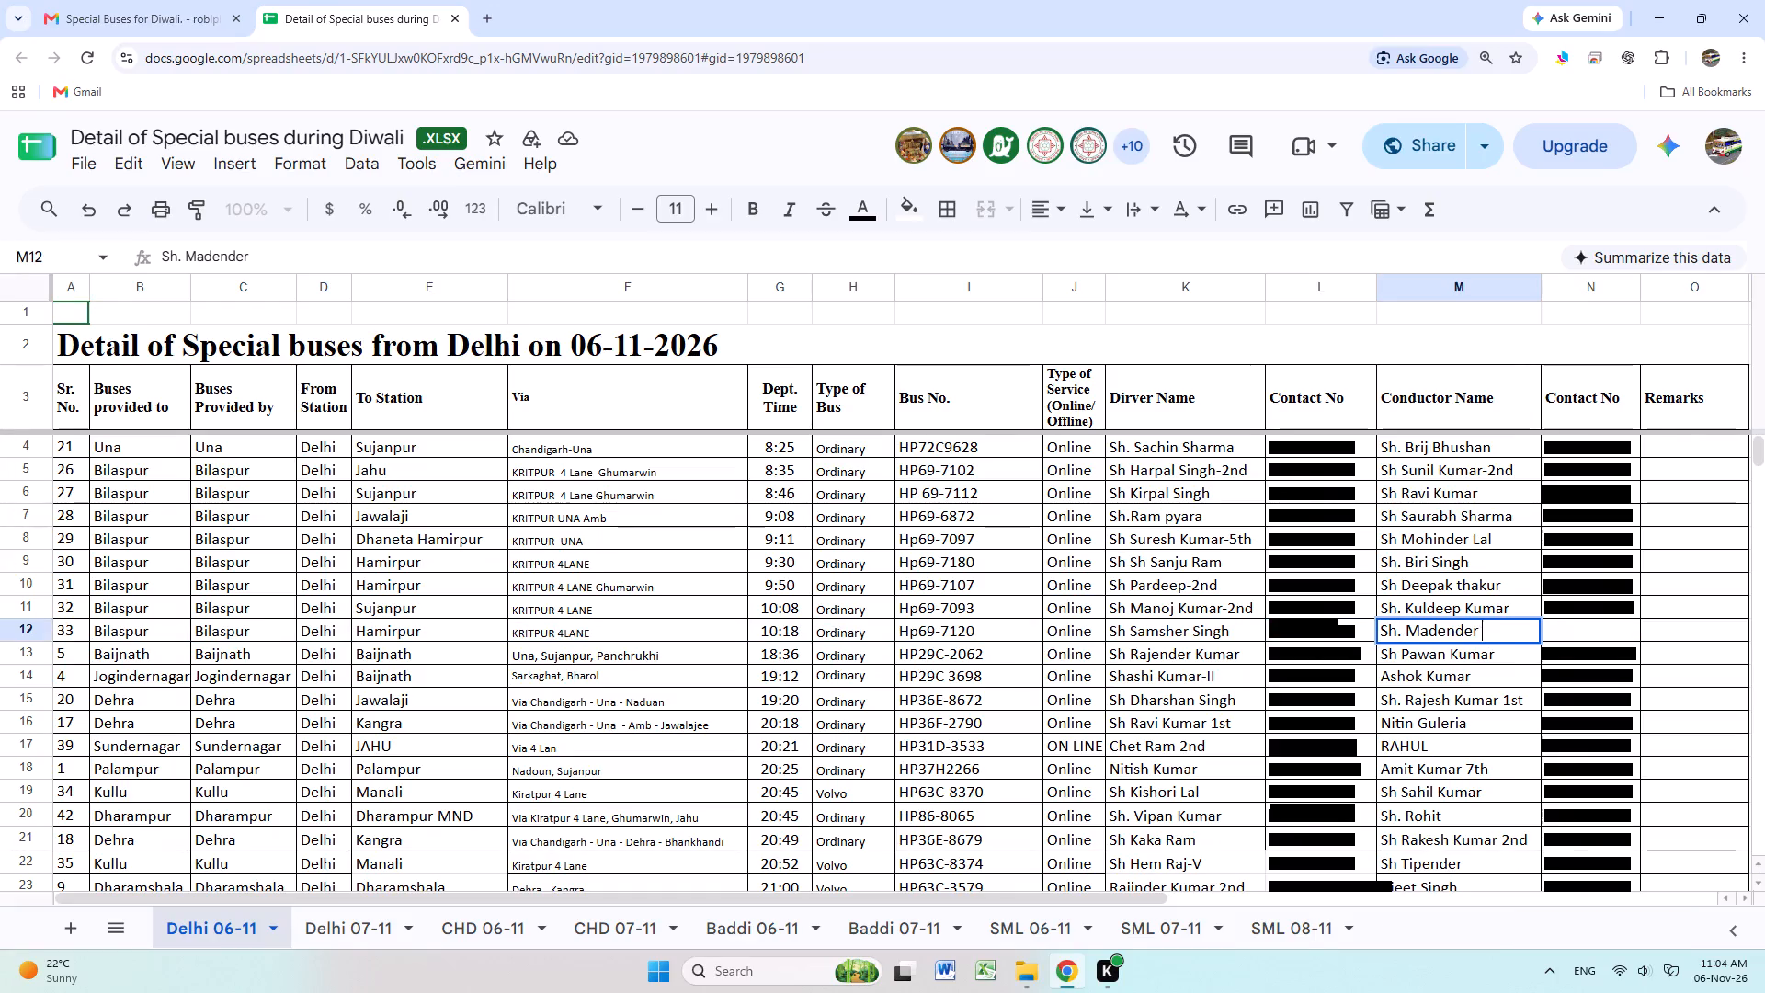
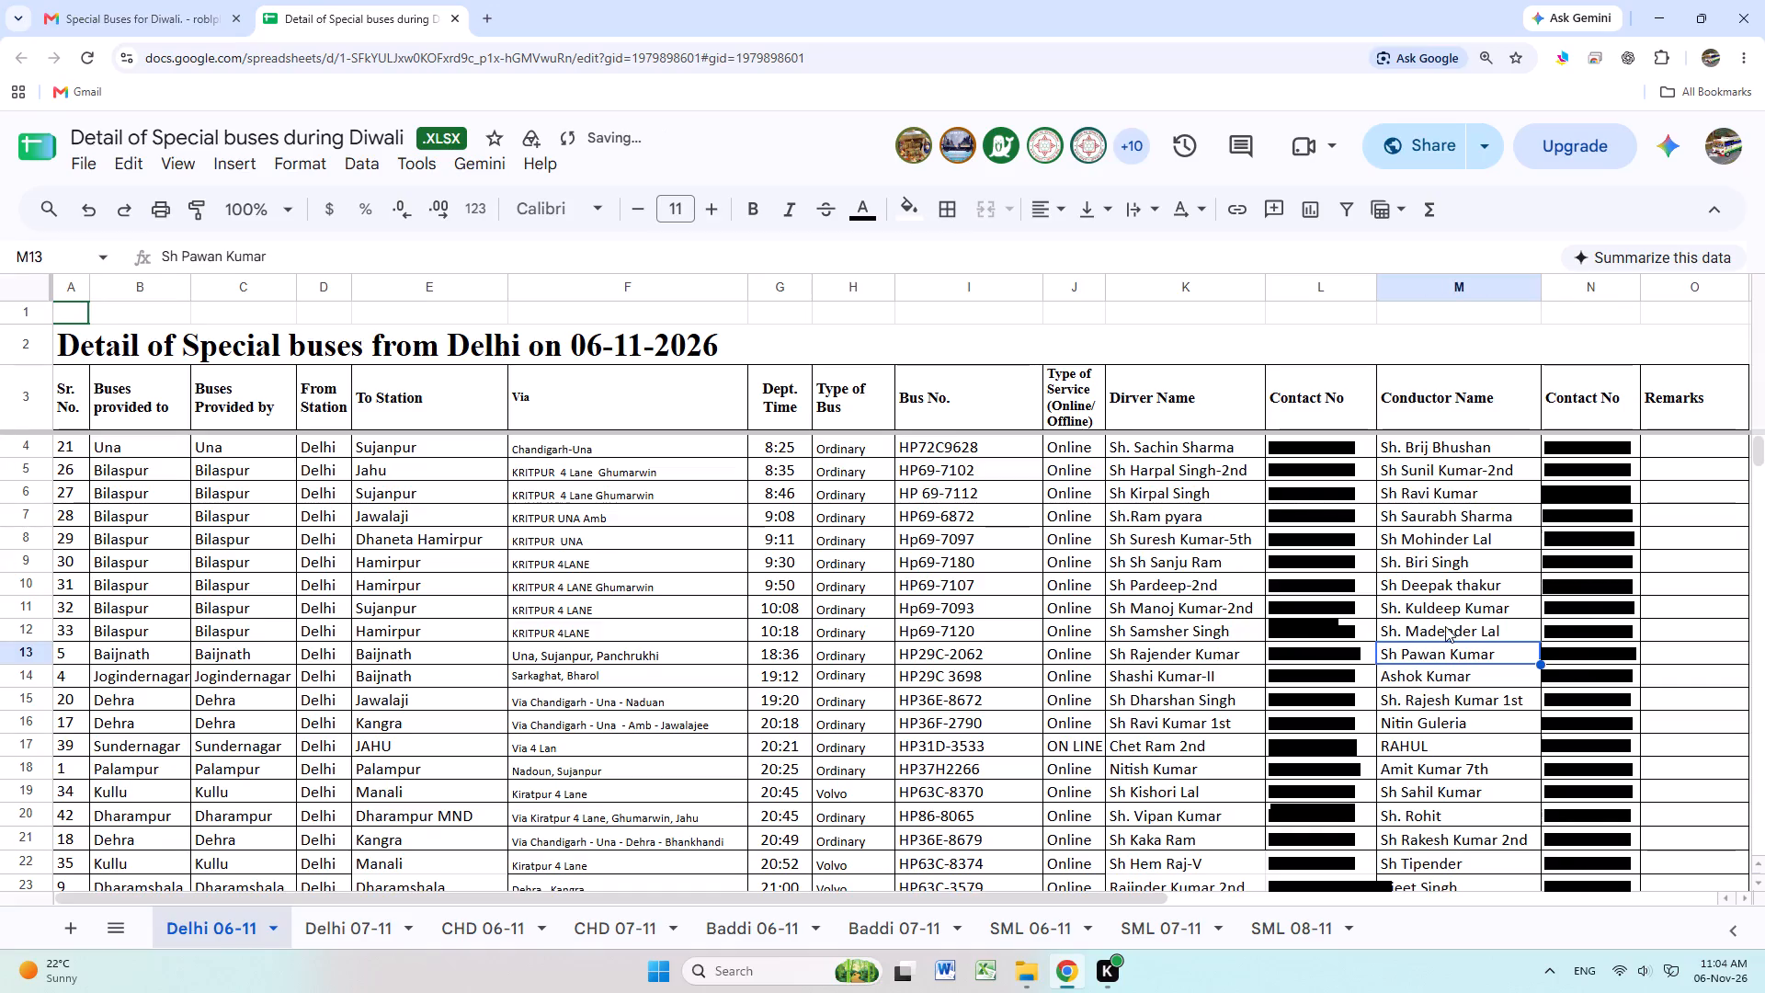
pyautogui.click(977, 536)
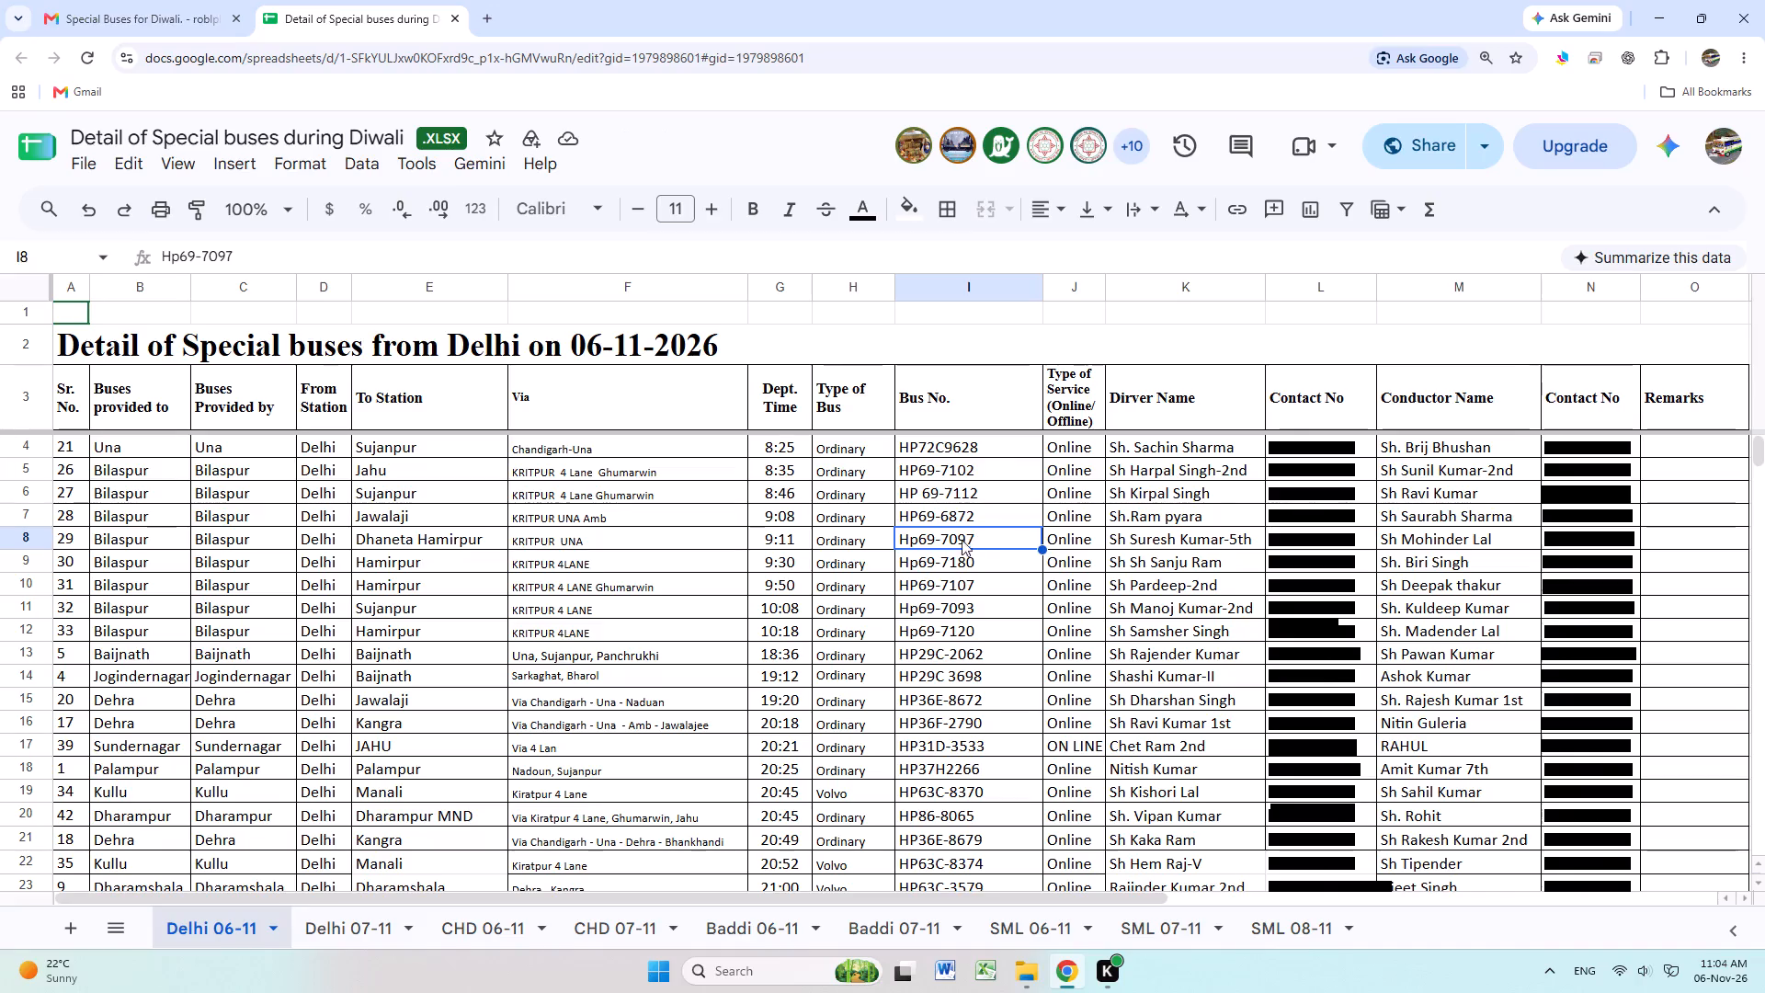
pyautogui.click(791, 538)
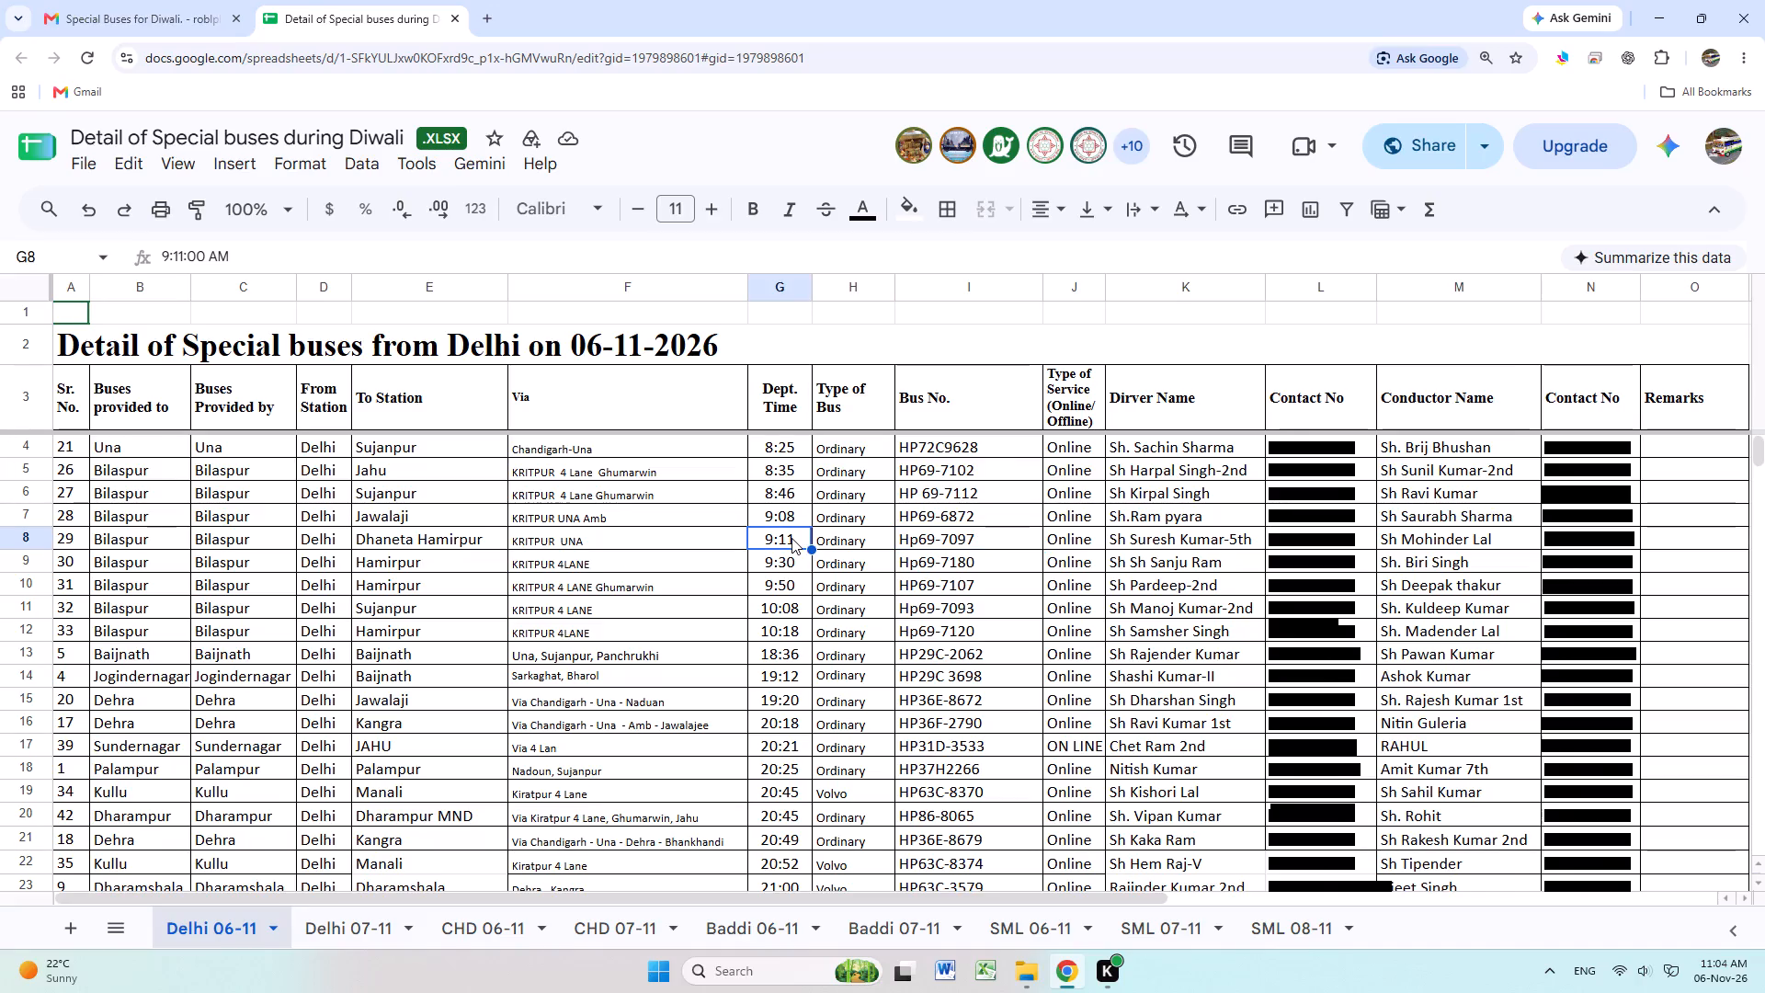
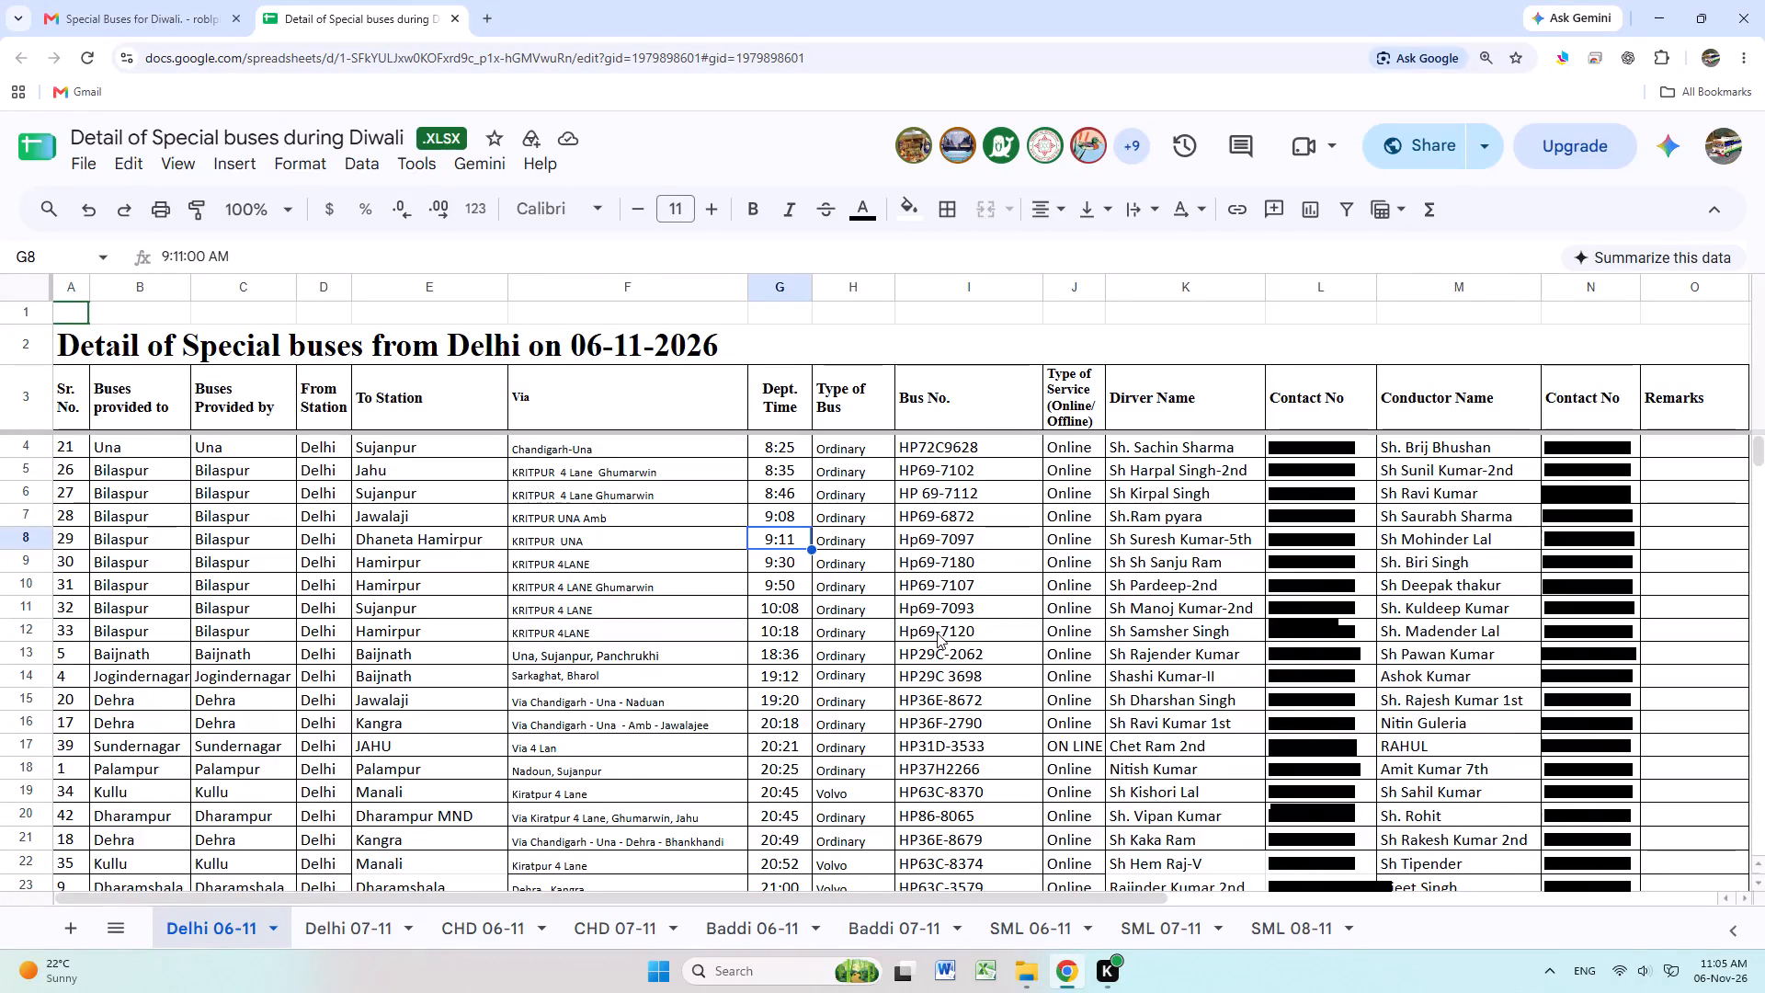
pyautogui.click(970, 534)
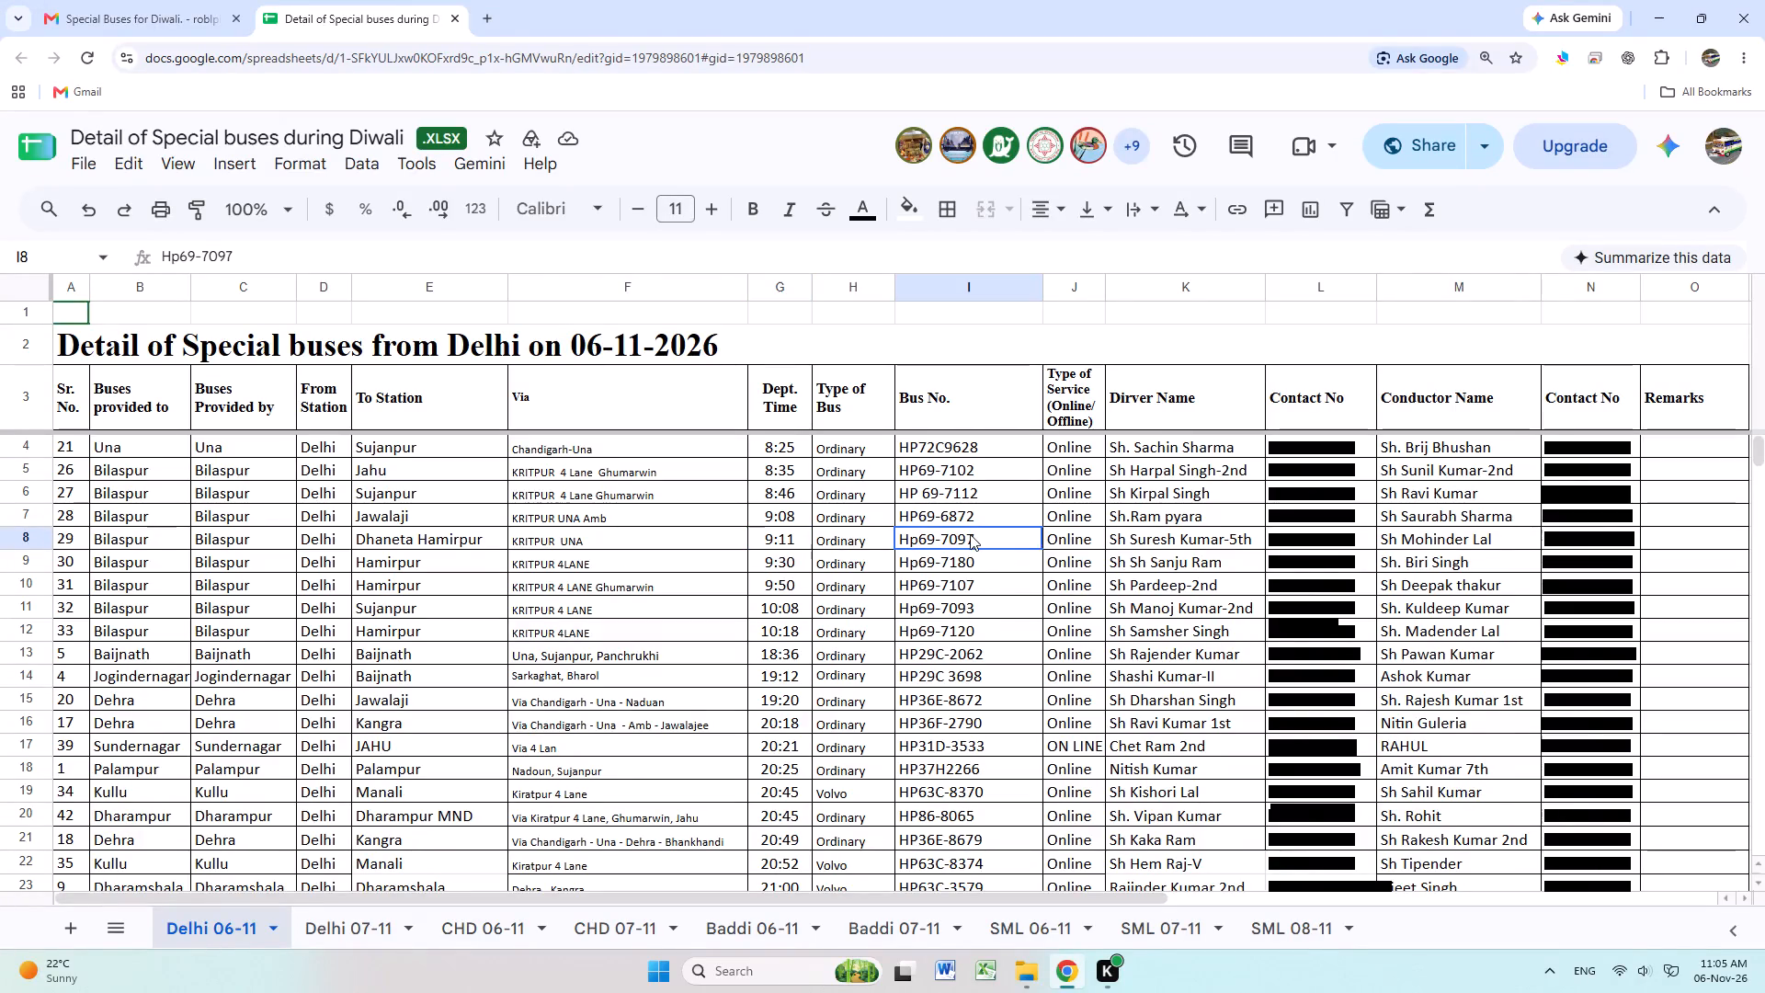
pyautogui.click(414, 540)
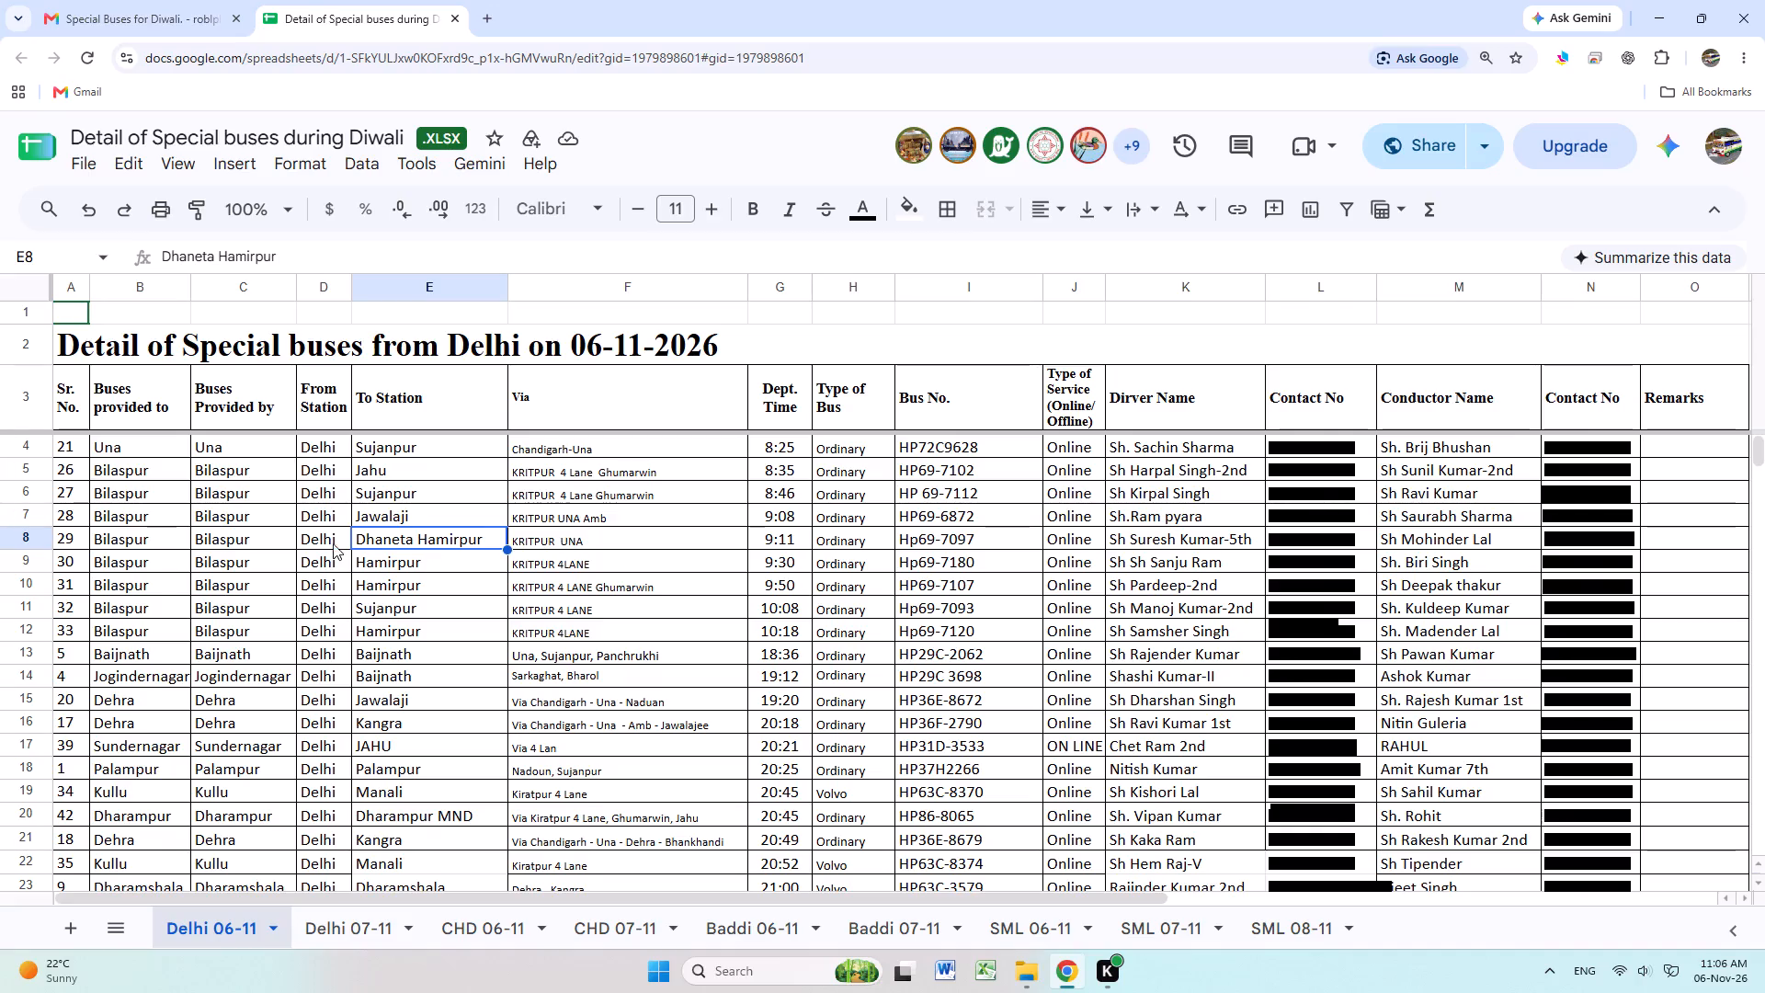
pyautogui.click(307, 536)
pyautogui.click(577, 542)
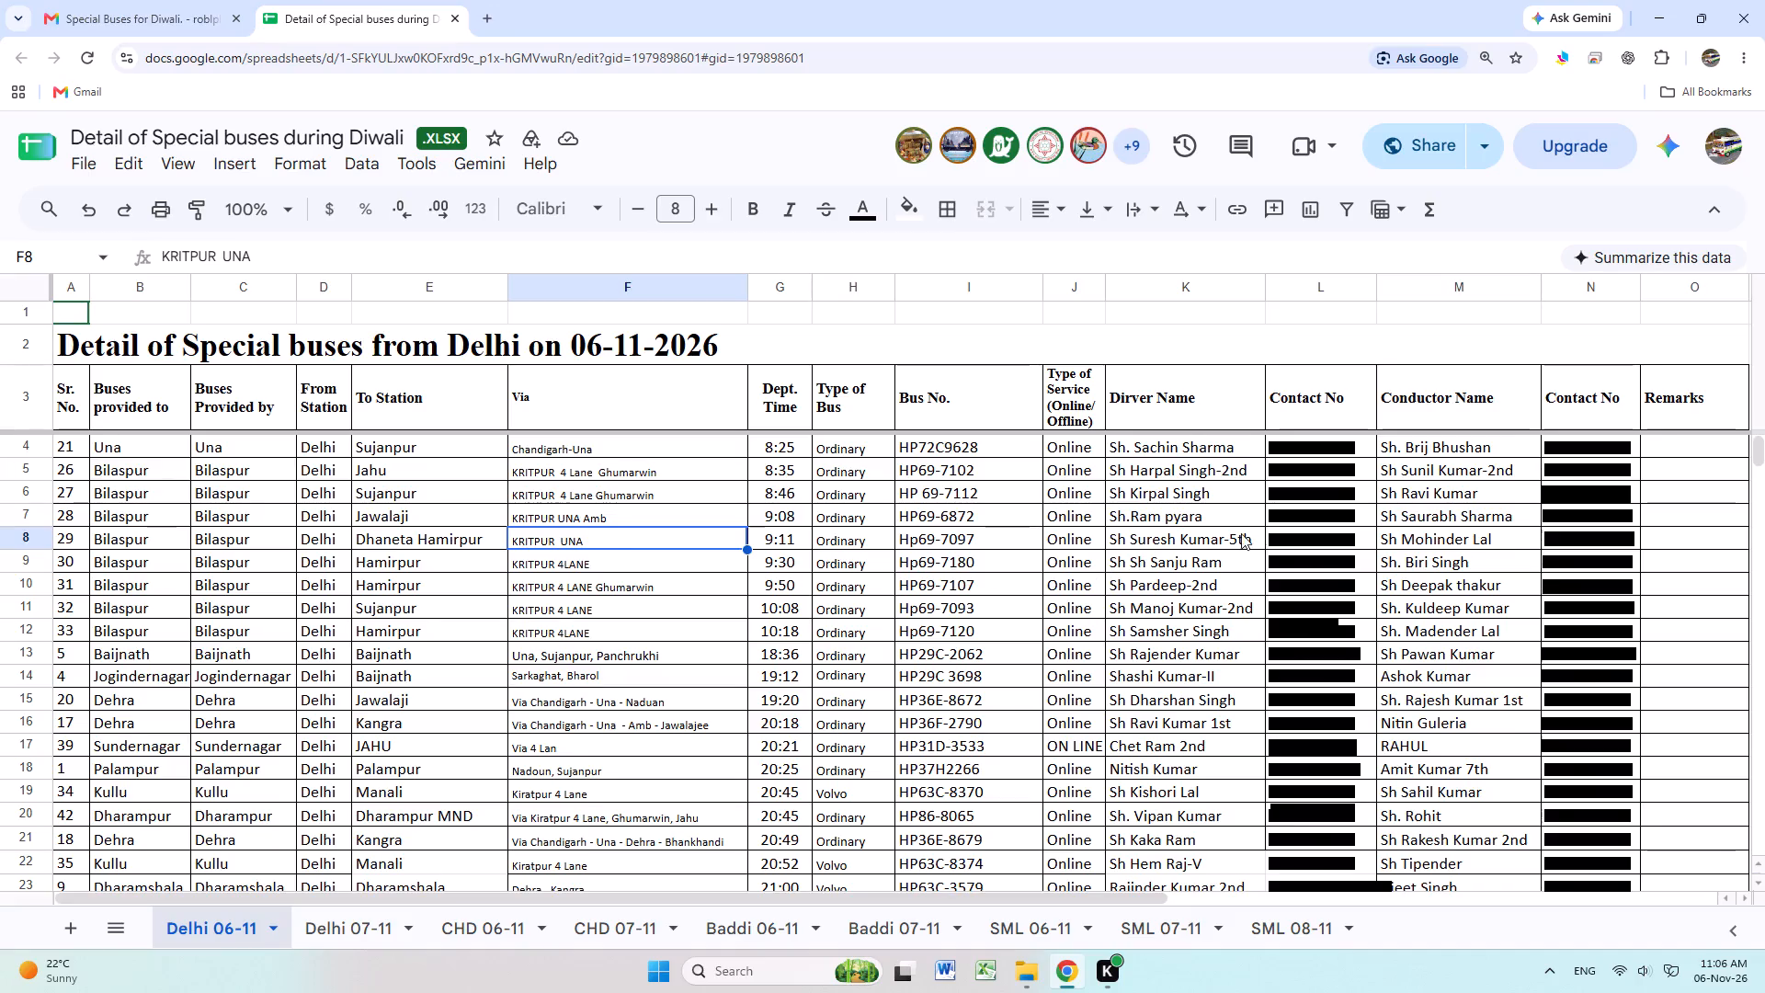
pyautogui.doubleClick(1450, 537)
pyautogui.moveTo(1495, 537); pyautogui.dragTo(1404, 537)
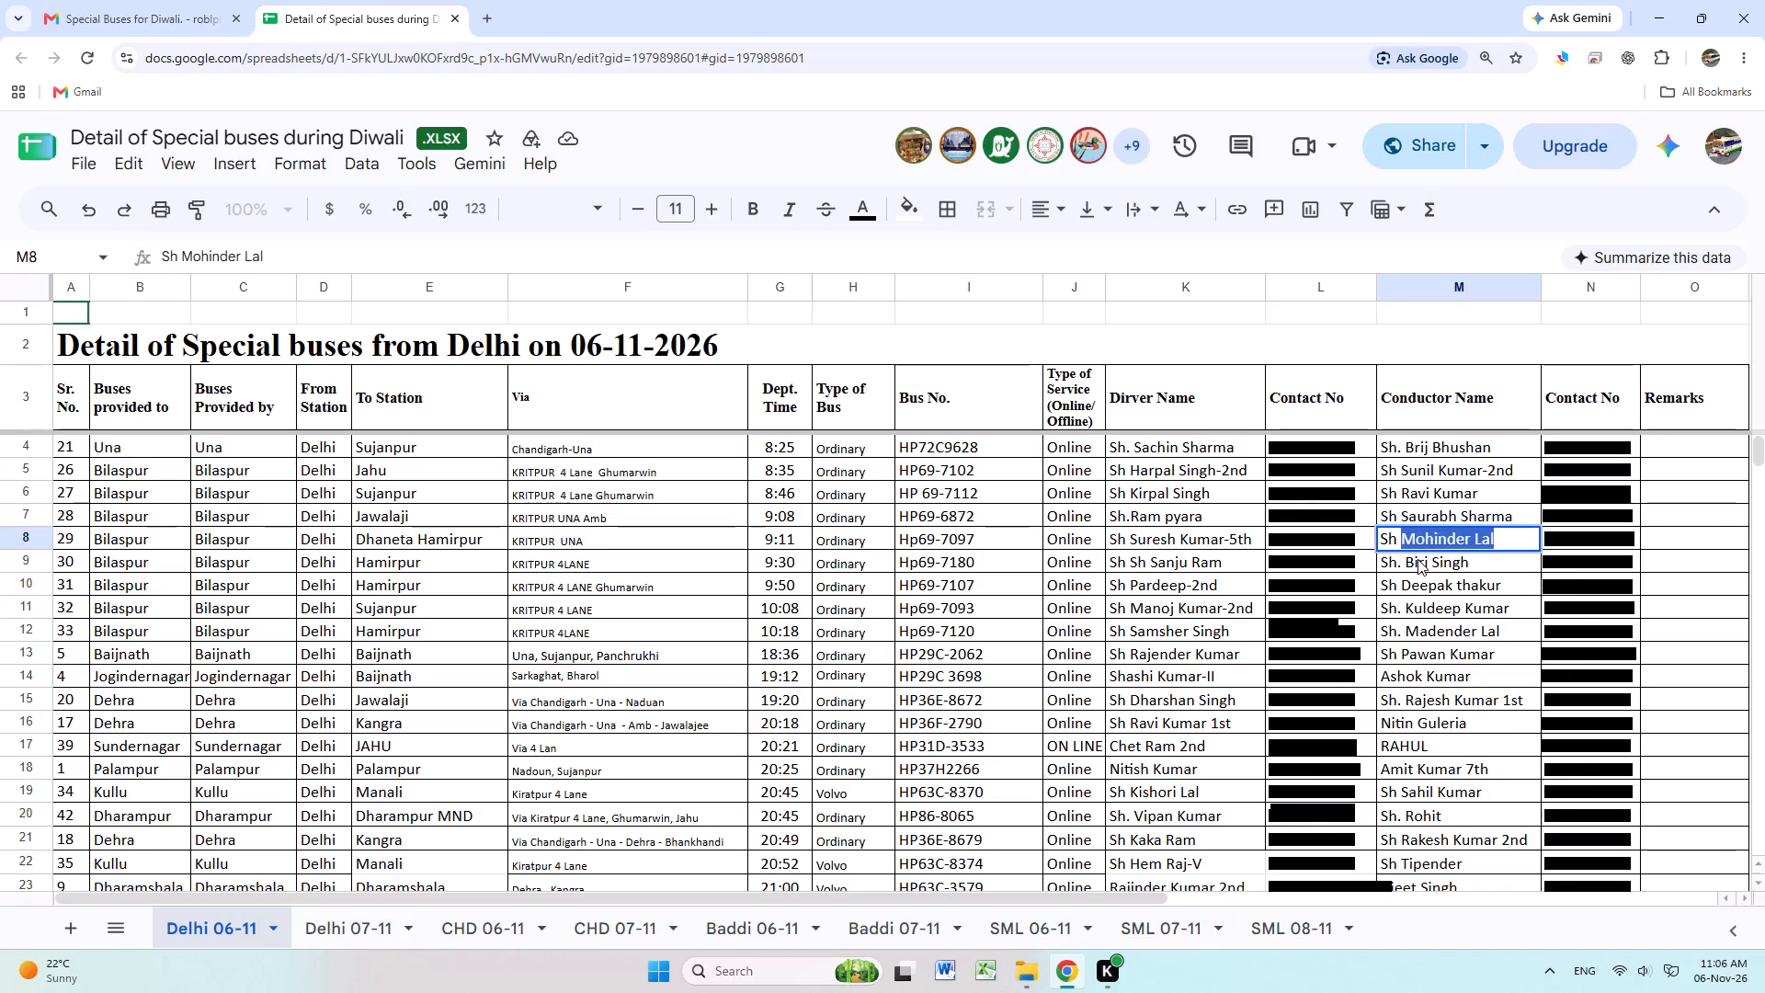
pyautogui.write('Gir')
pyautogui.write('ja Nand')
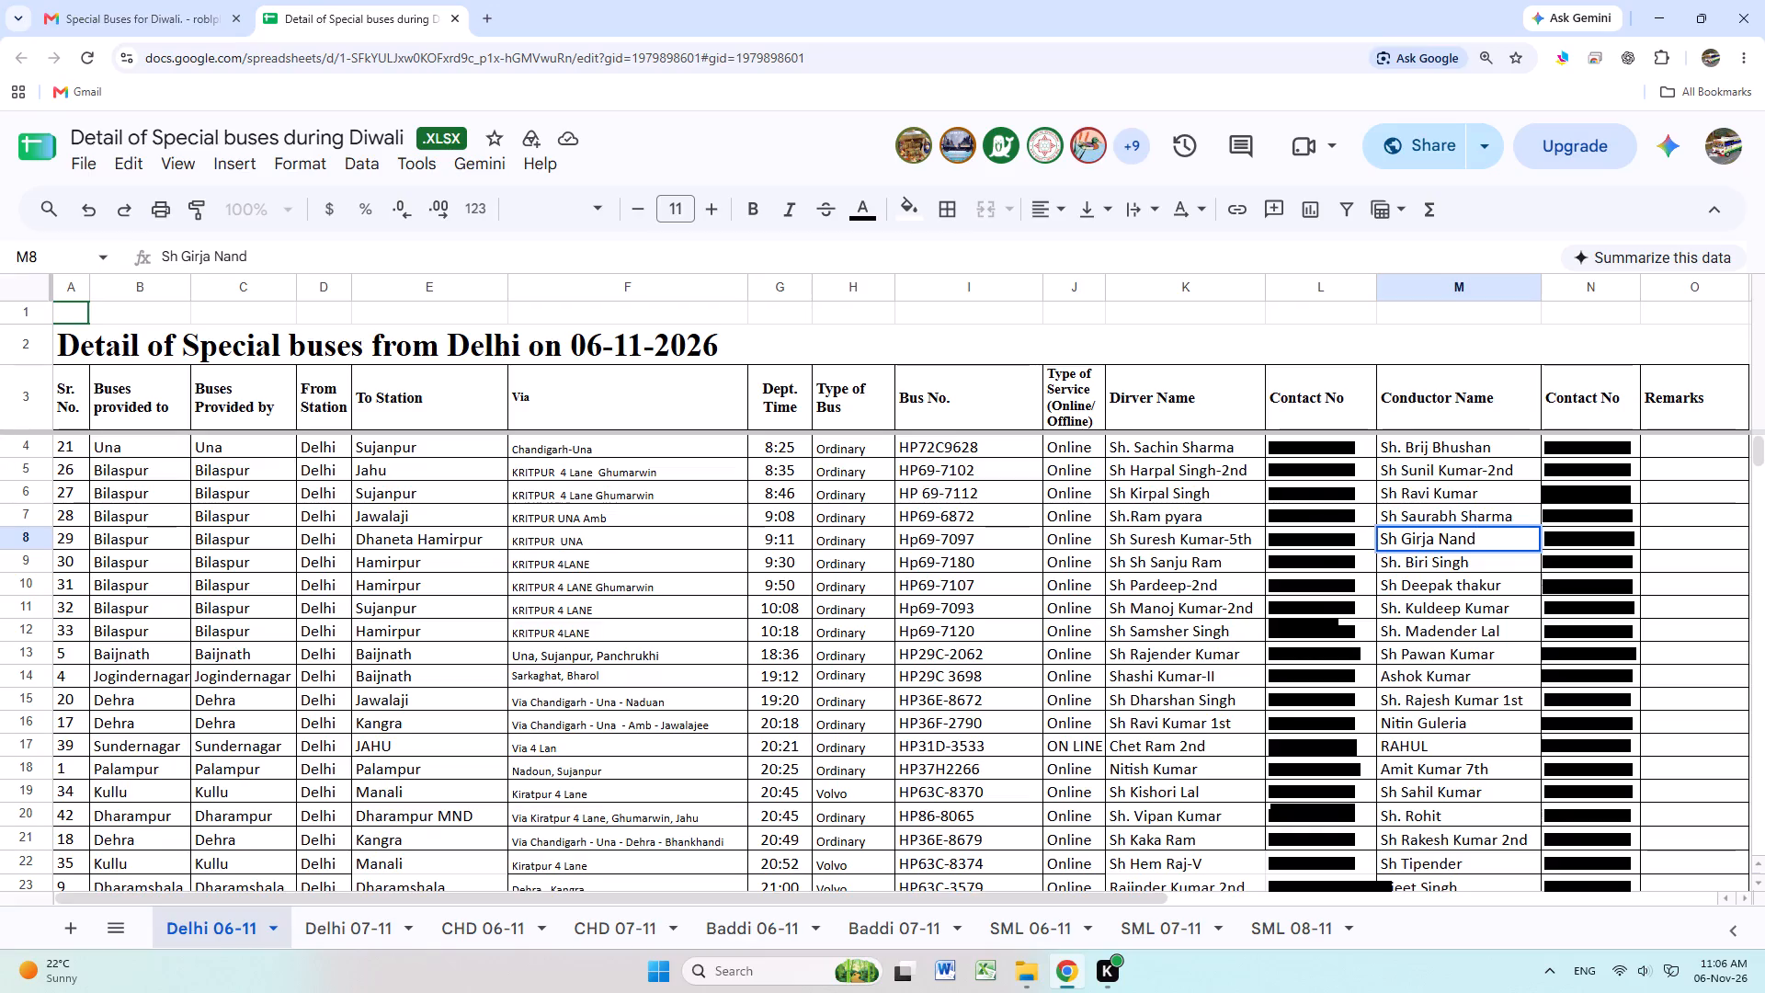
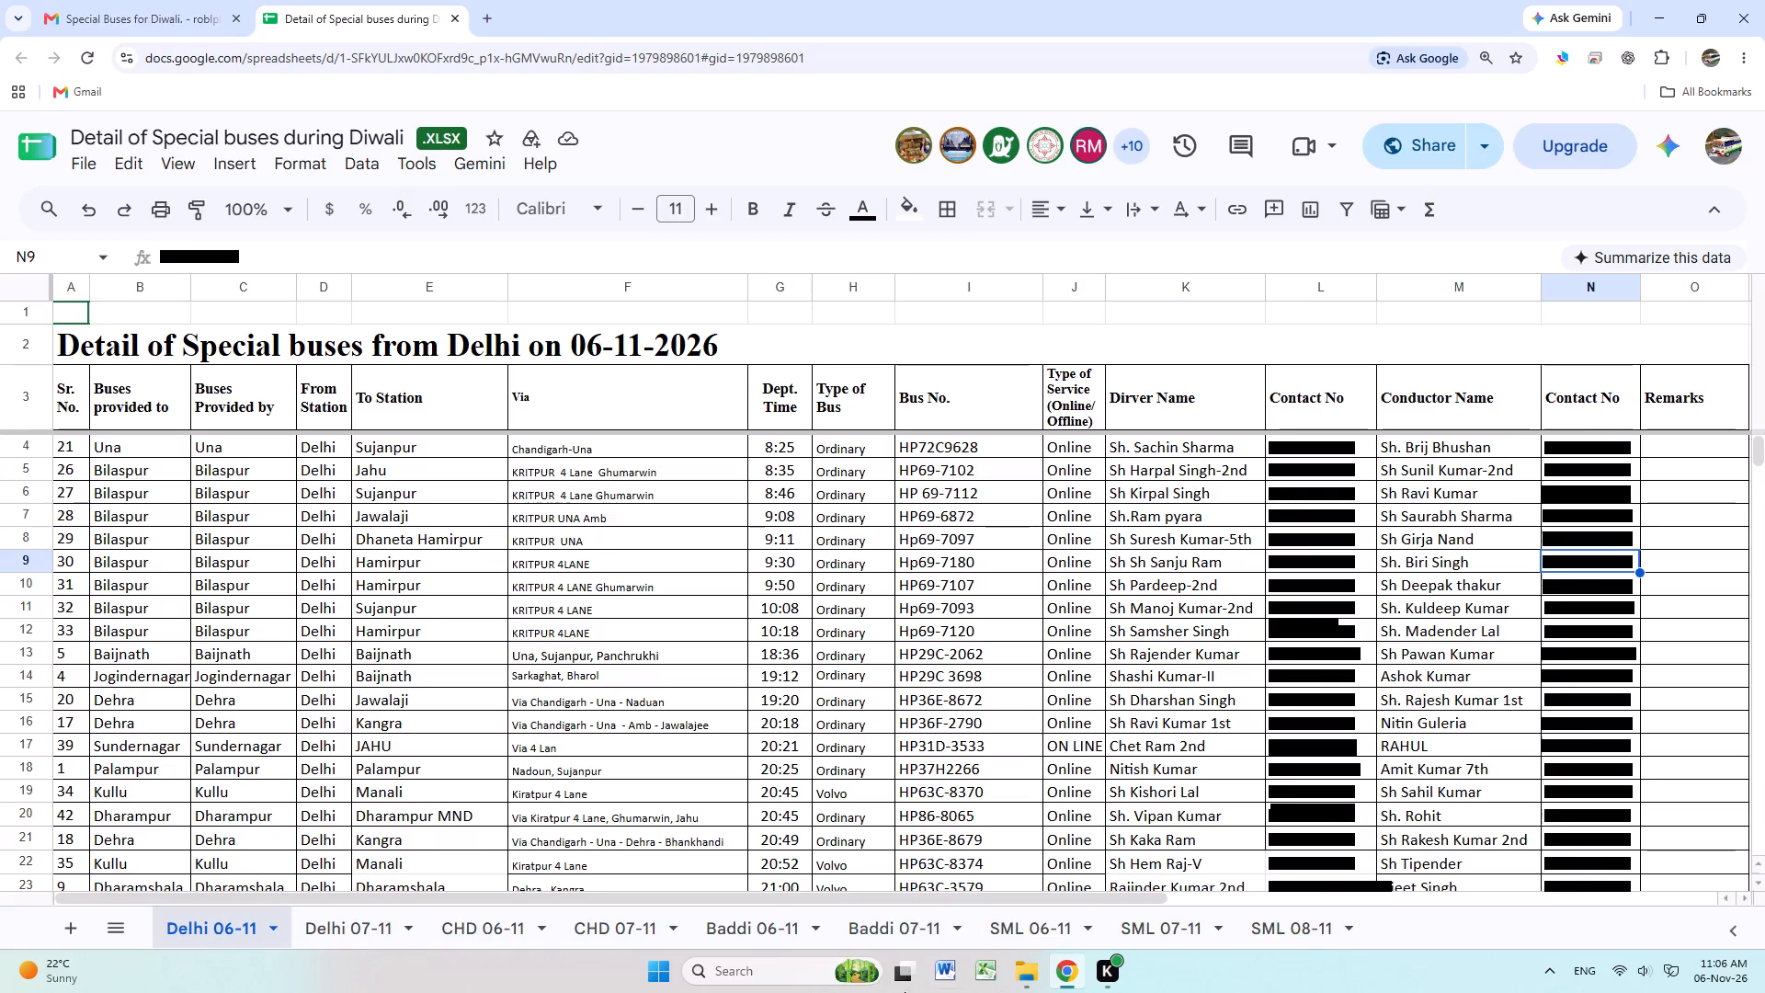
# Open Quick Share, accept the incoming image from the M14 phone, and open the received picture.
pyautogui.click(664, 979)
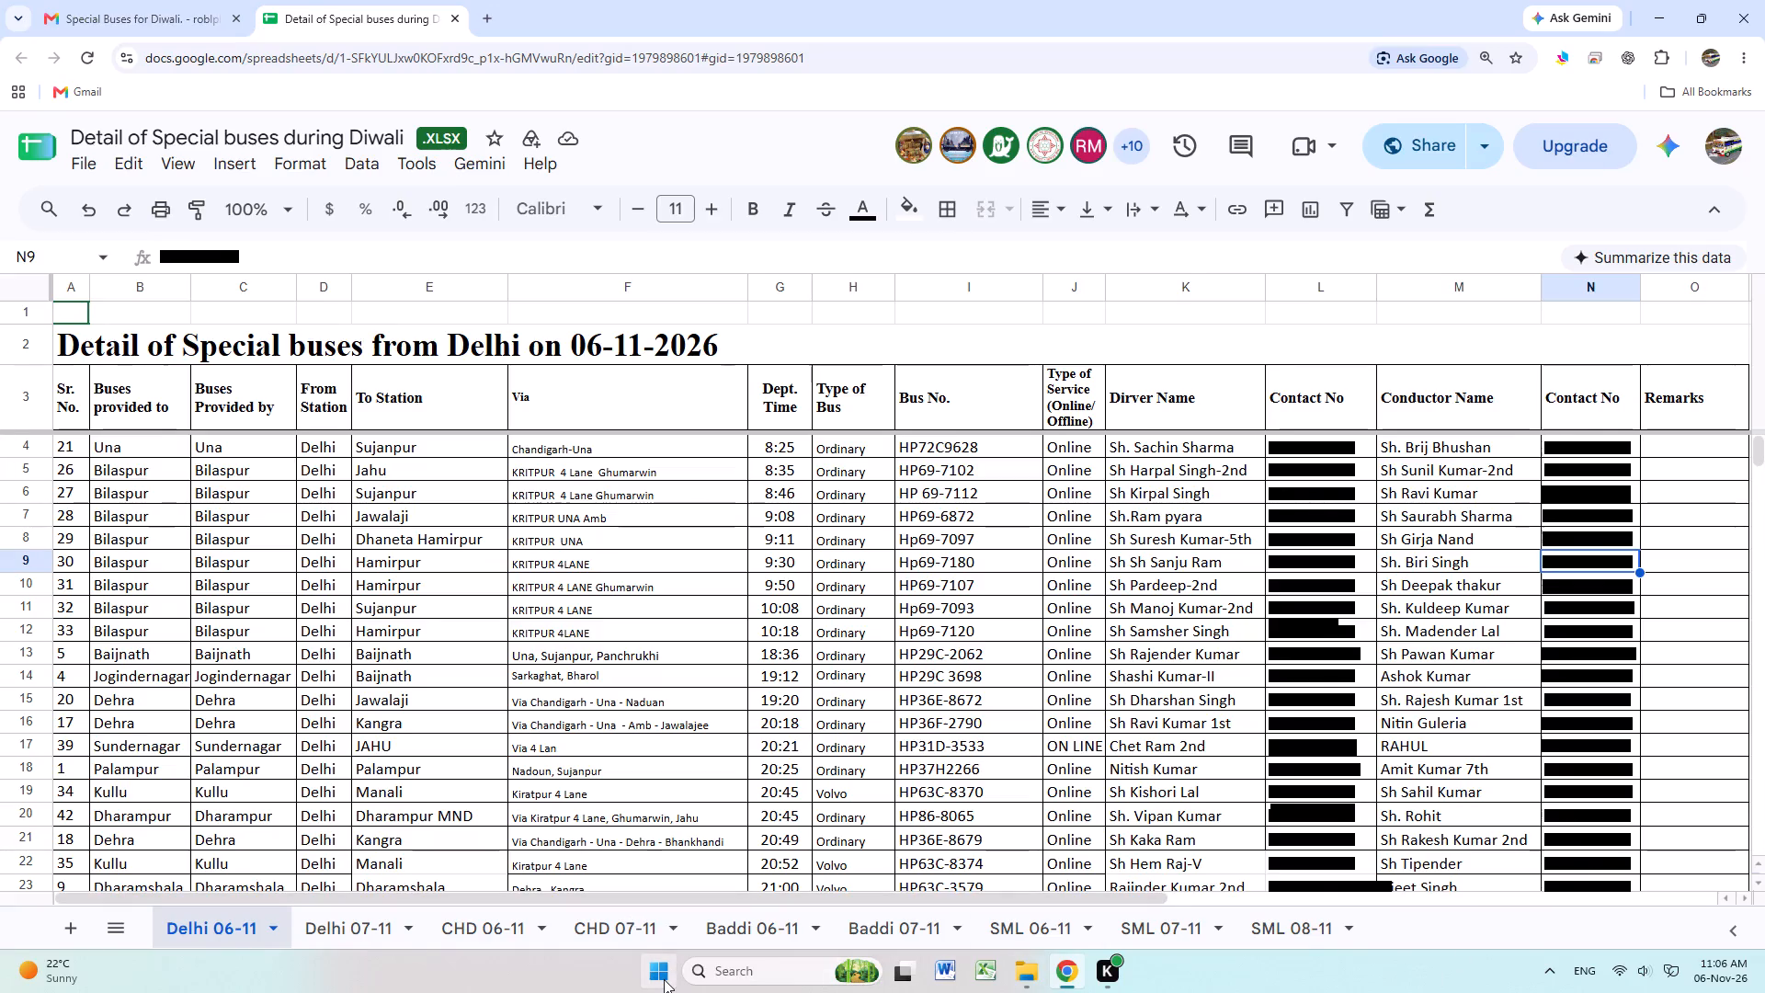
pyautogui.write('quick')
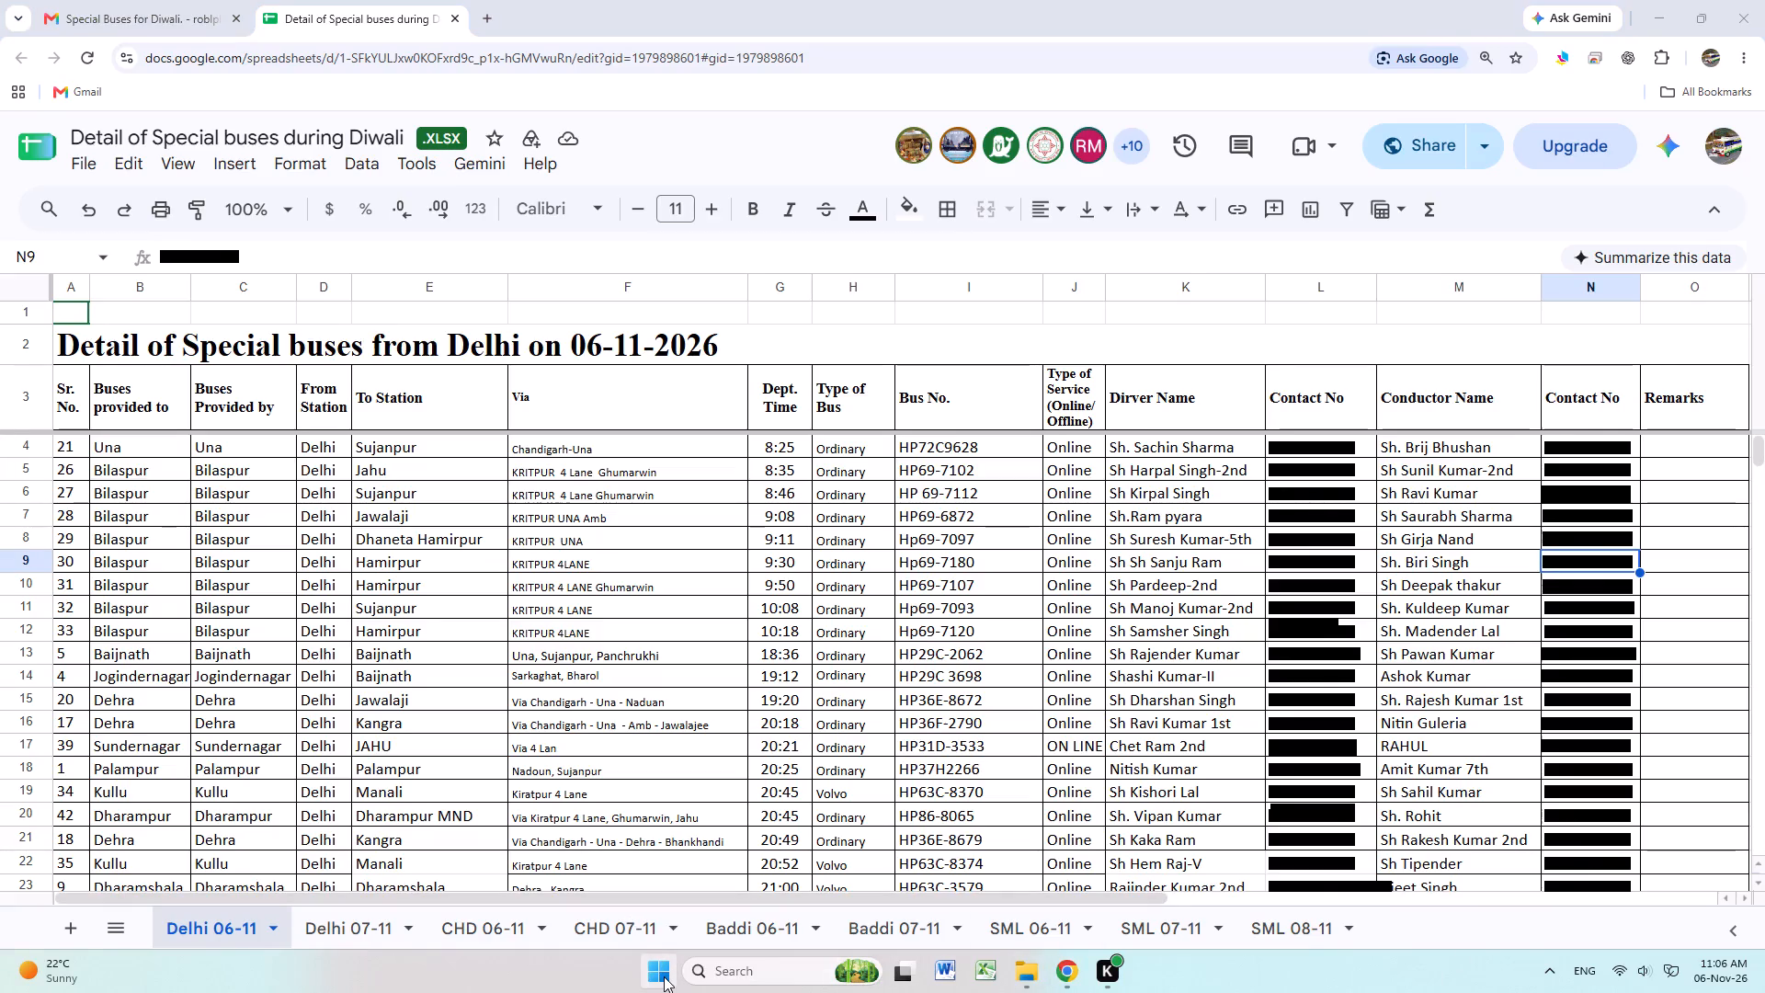
pyautogui.click(609, 302)
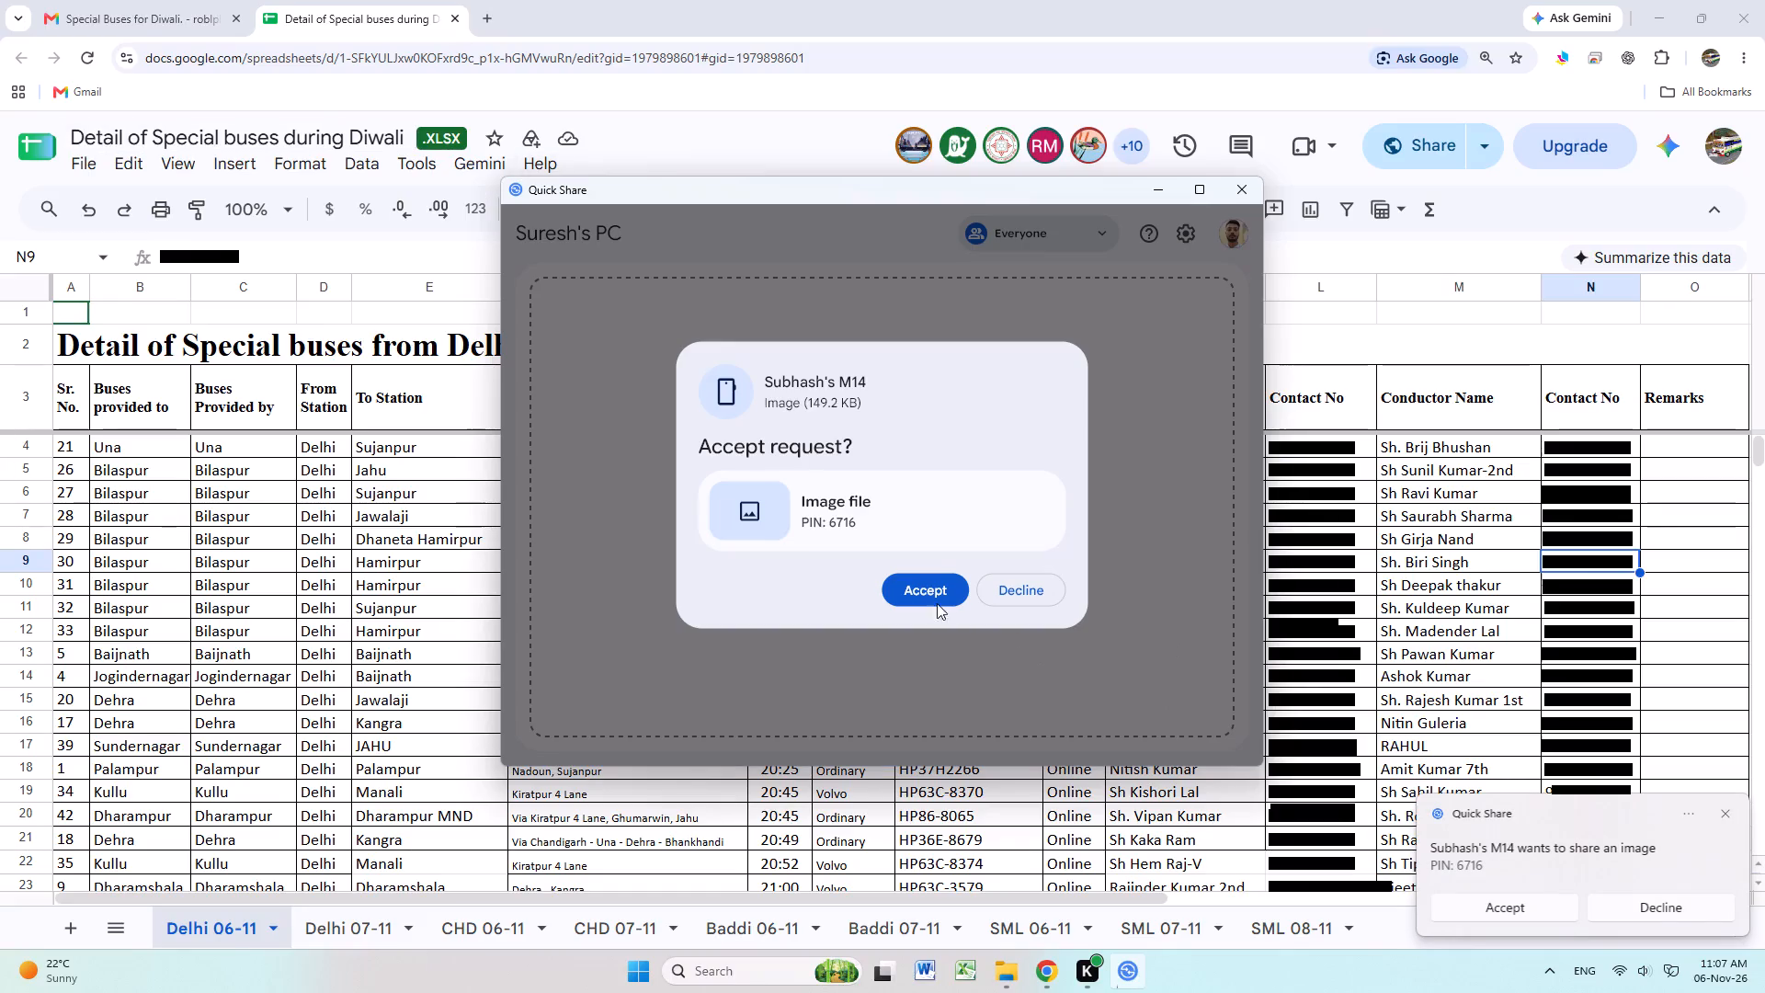
pyautogui.click(928, 589)
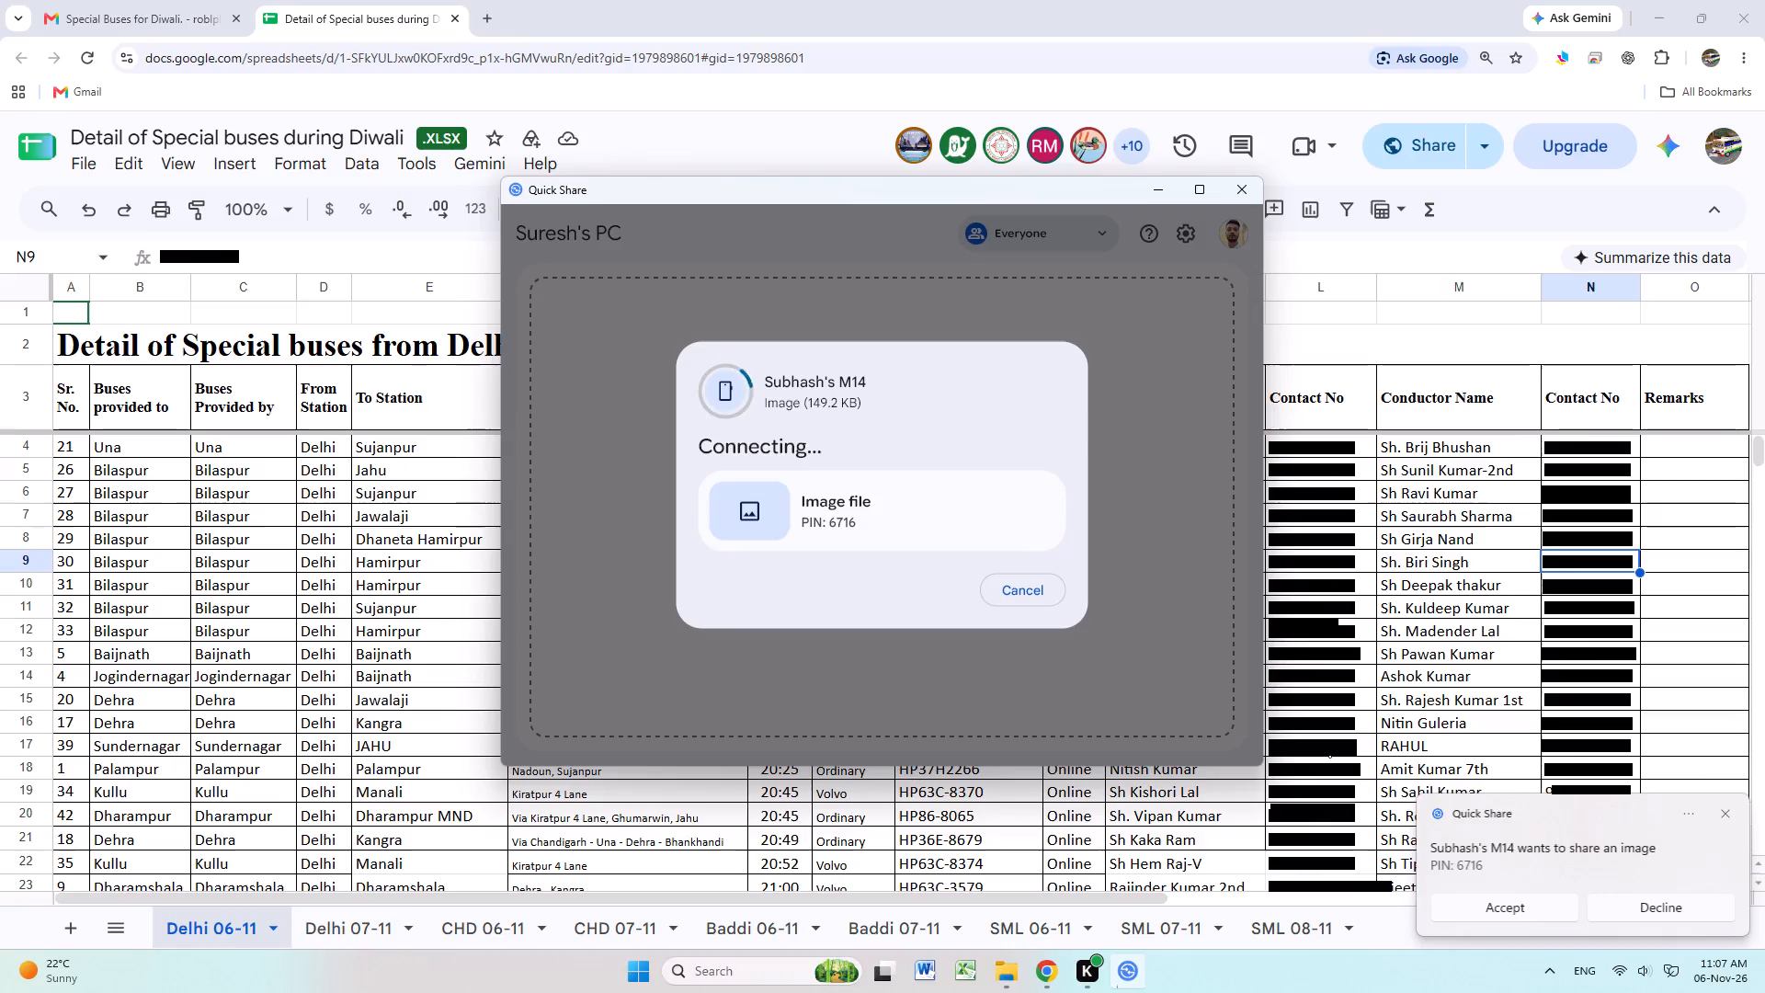
pyautogui.click(1520, 909)
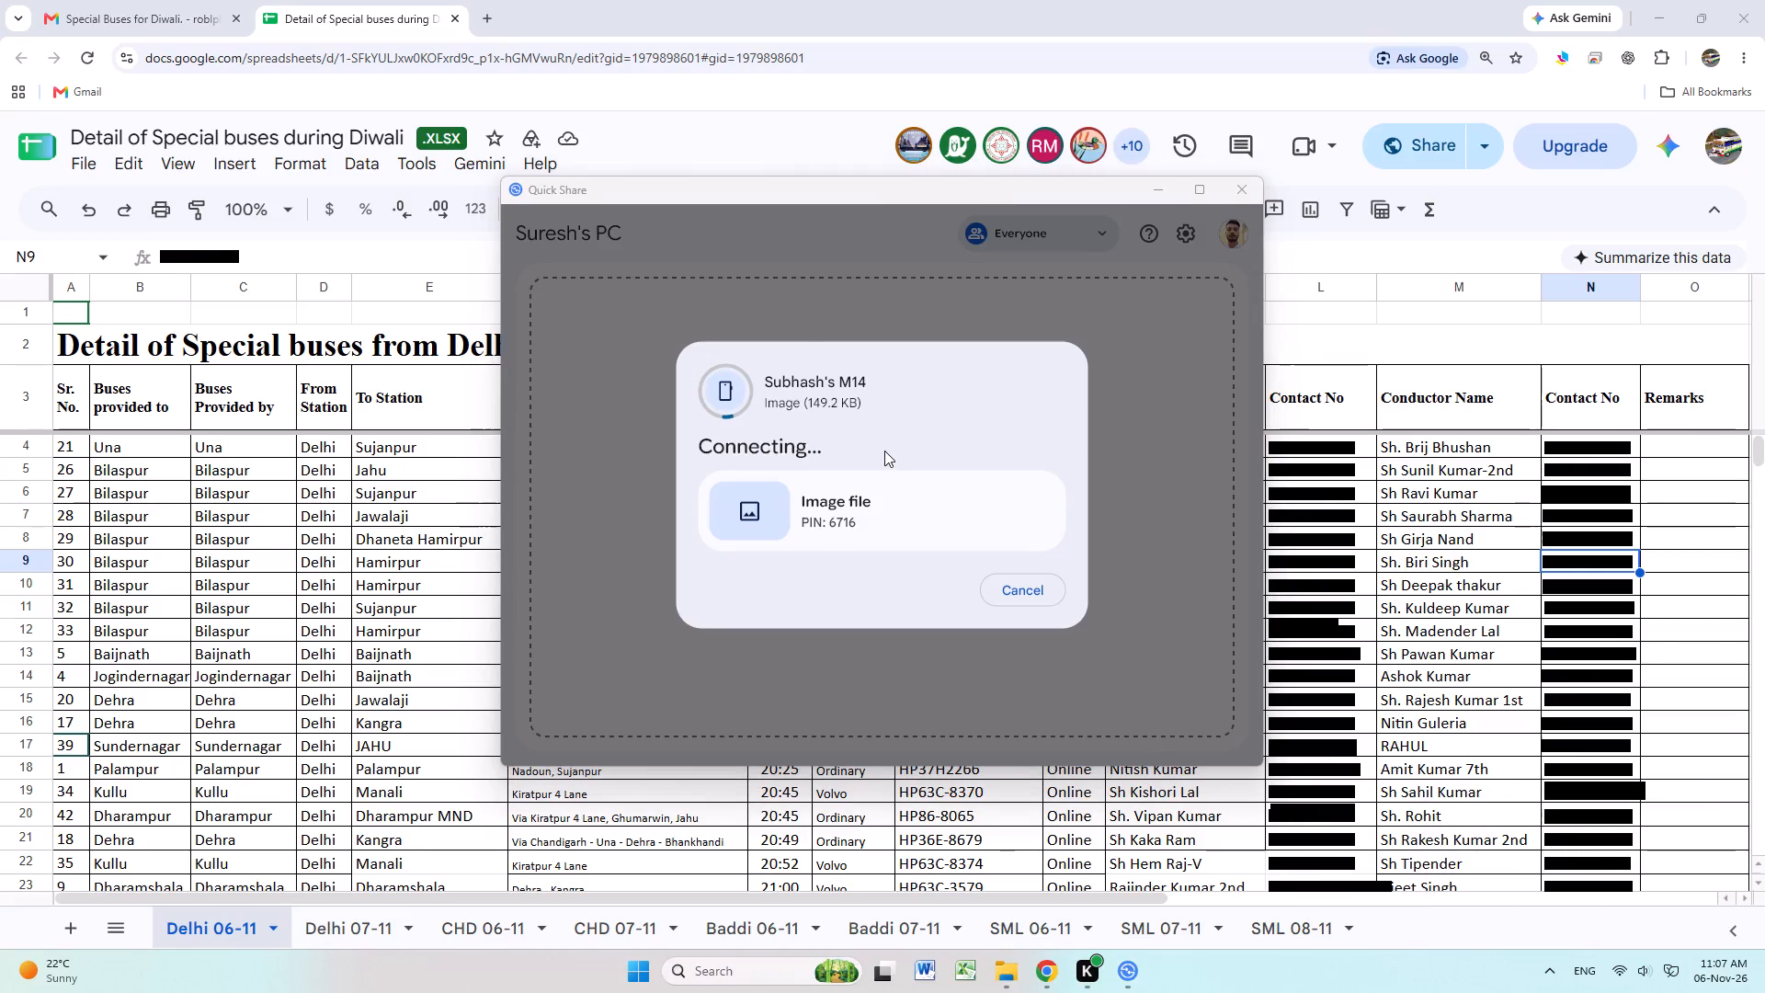
pyautogui.click(1581, 913)
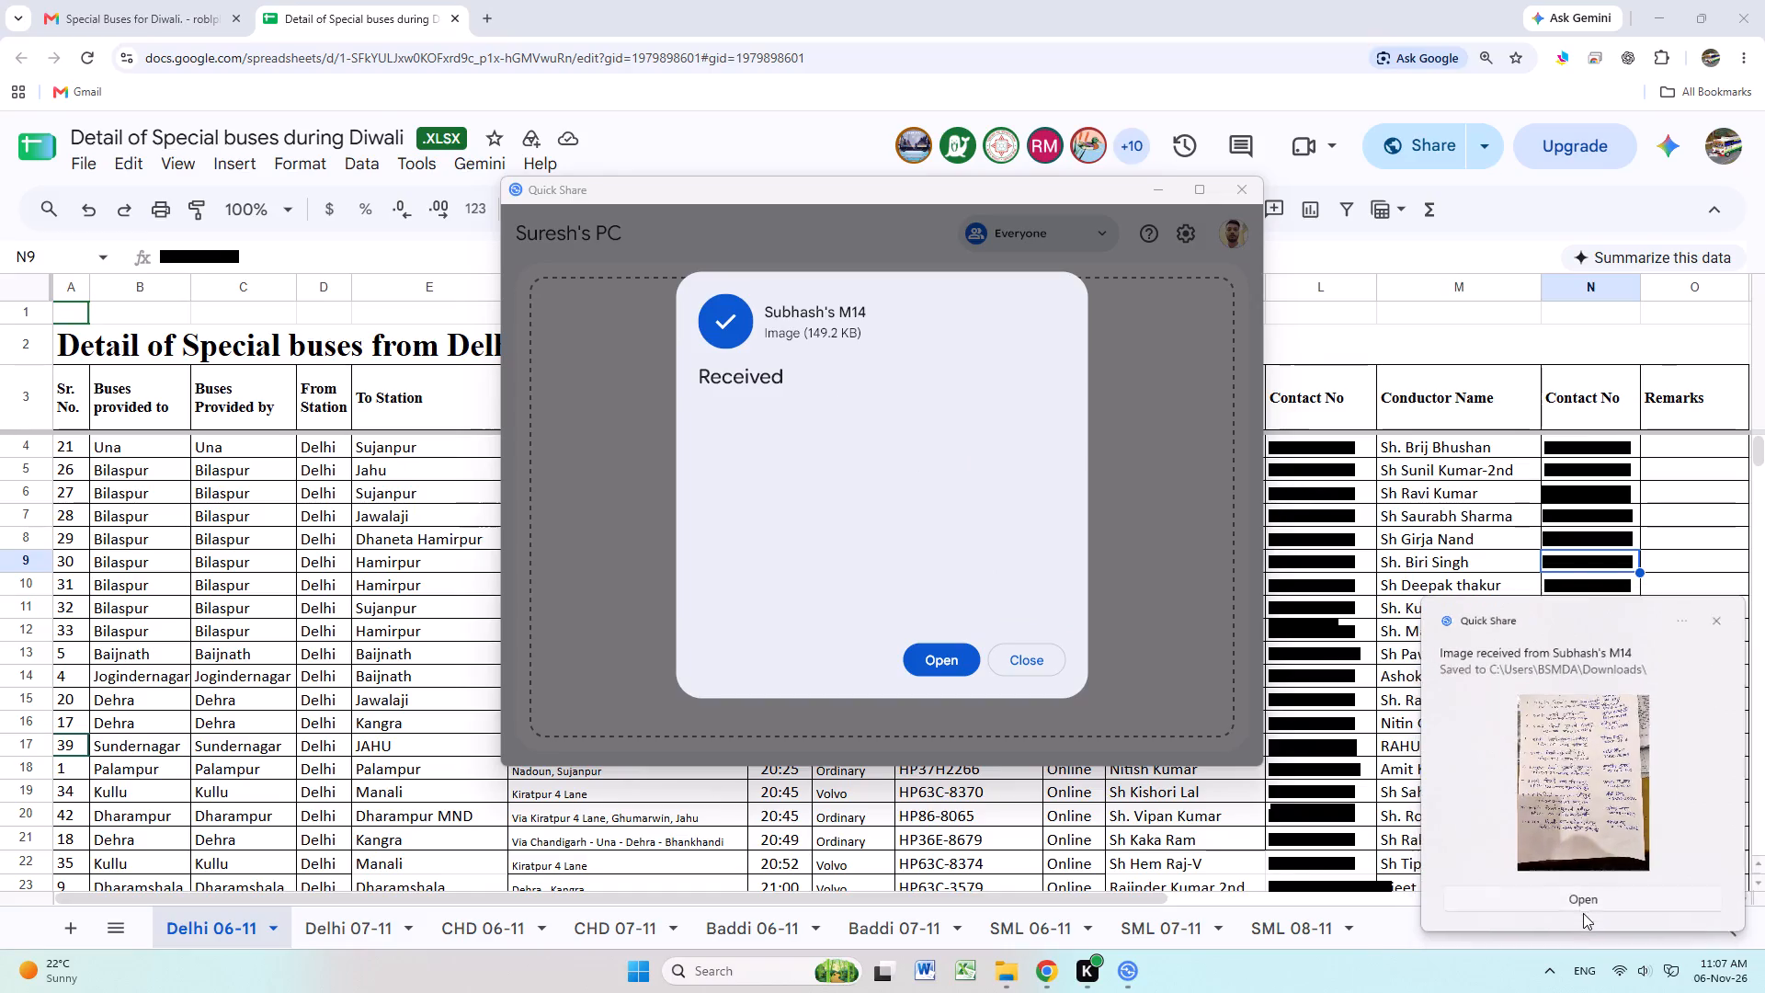
pyautogui.click(942, 656)
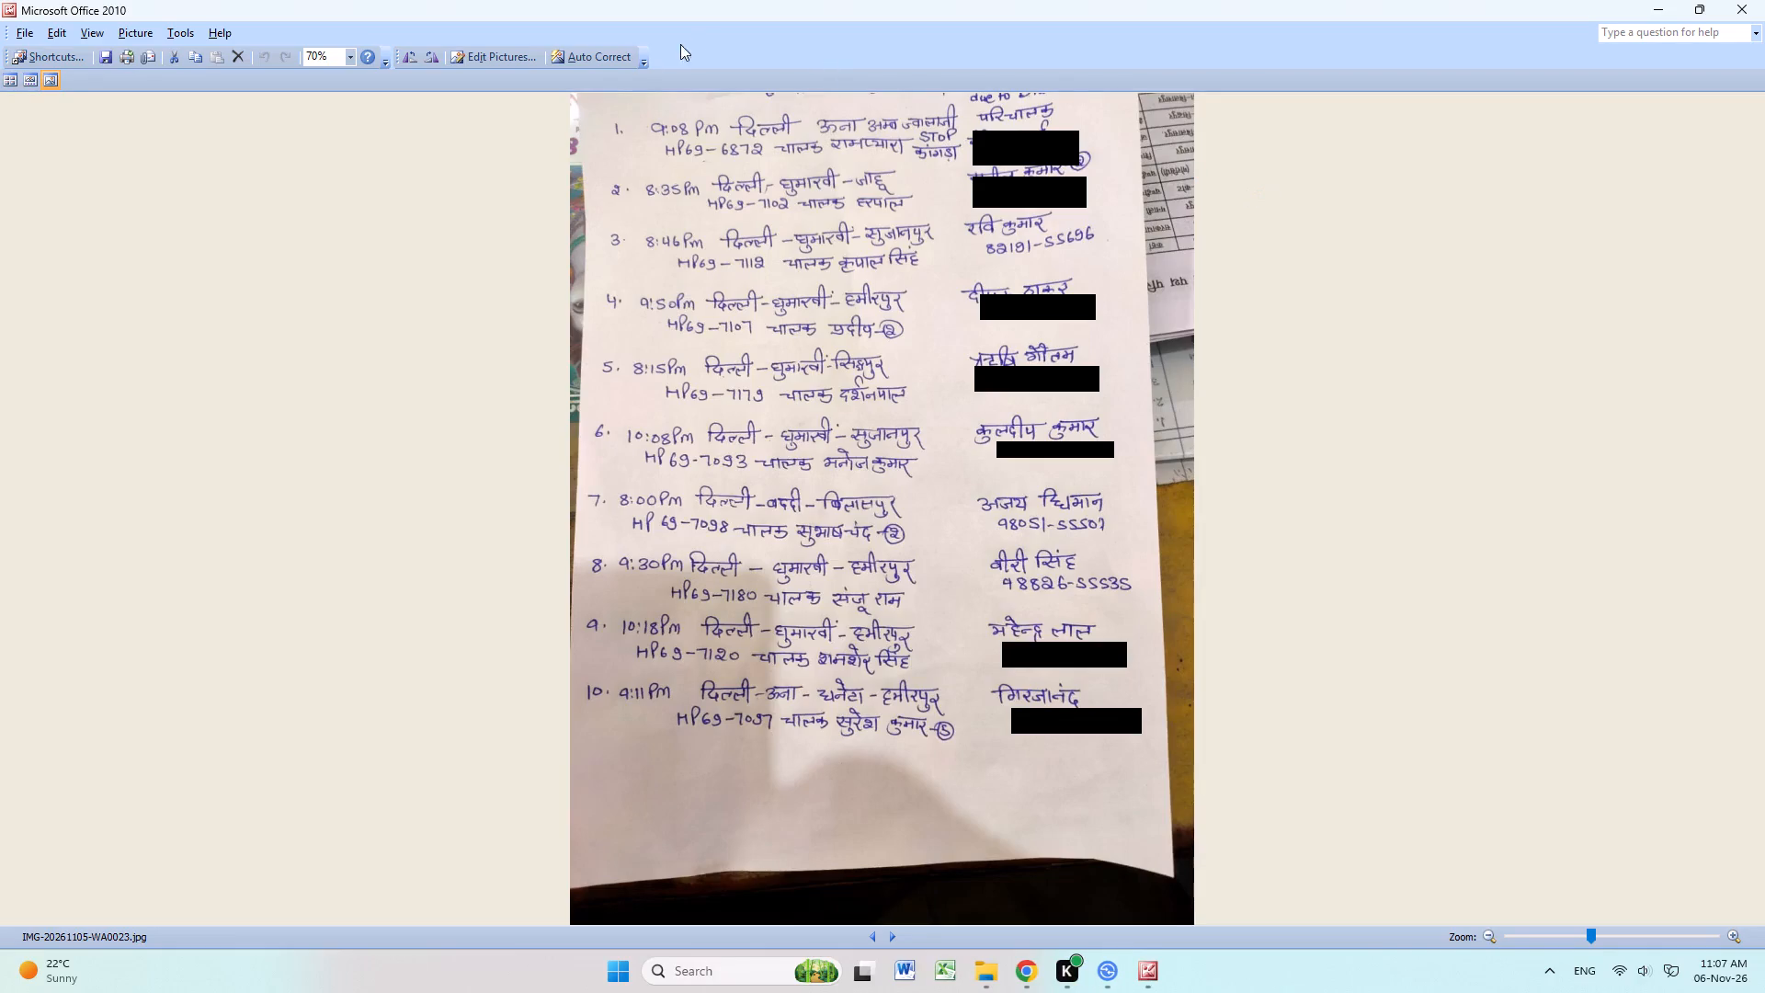
# Auto-correct the picture of the handwritten bus list and print it on the Canon LBP6030/6040/6018L with fit-to-frame turned off.
pyautogui.click(619, 65)
pyautogui.hotkey('ctrl', 'p')
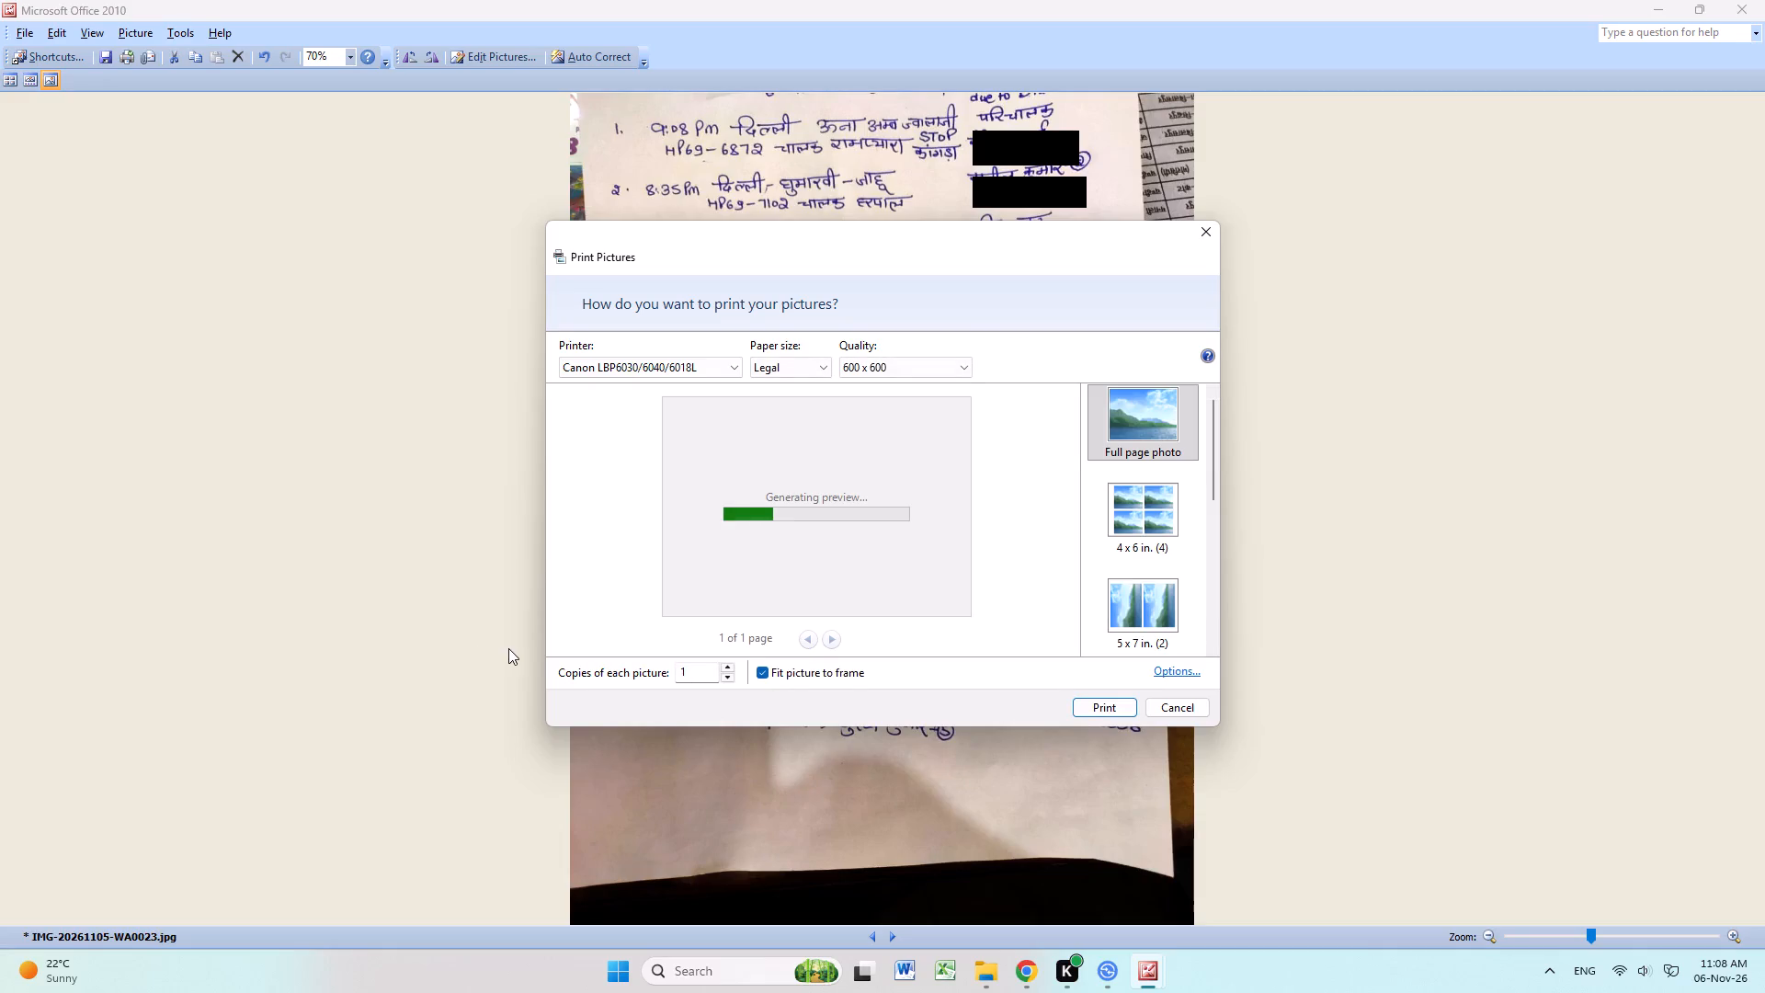
pyautogui.click(791, 671)
pyautogui.click(1110, 712)
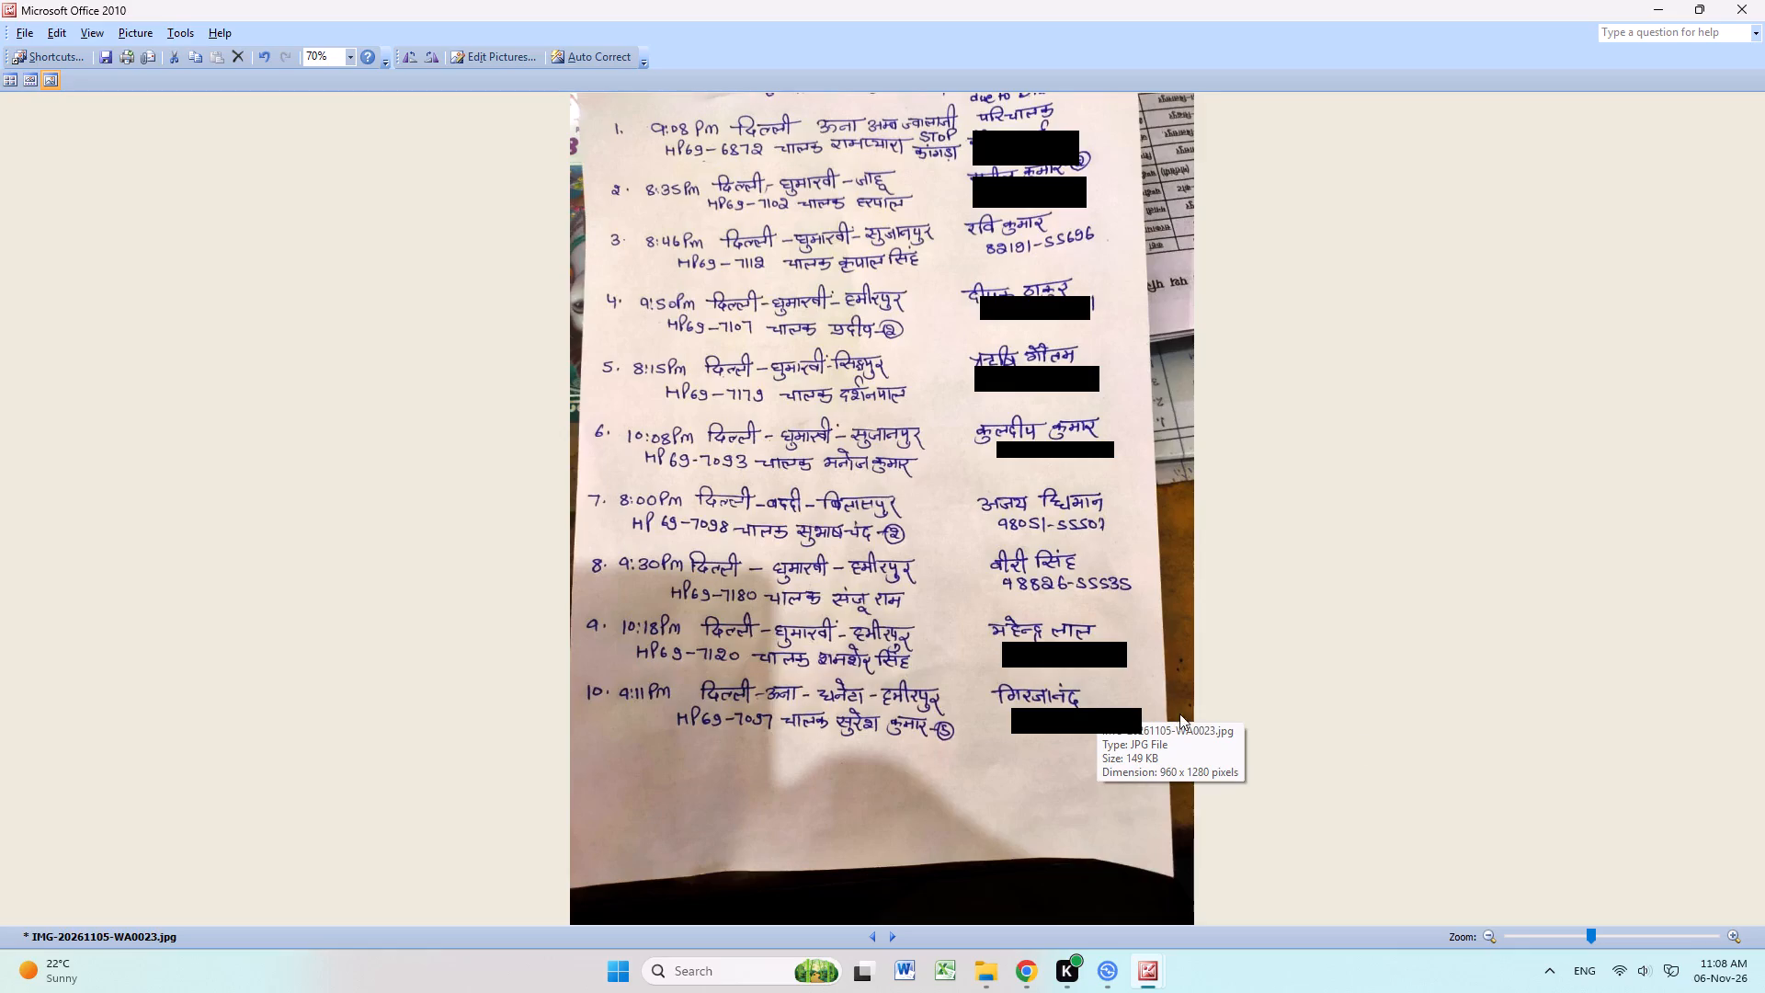
# Close both open copies of the bus list picture without saving the changes, and close Quick Share.
pyautogui.click(1764, 0)
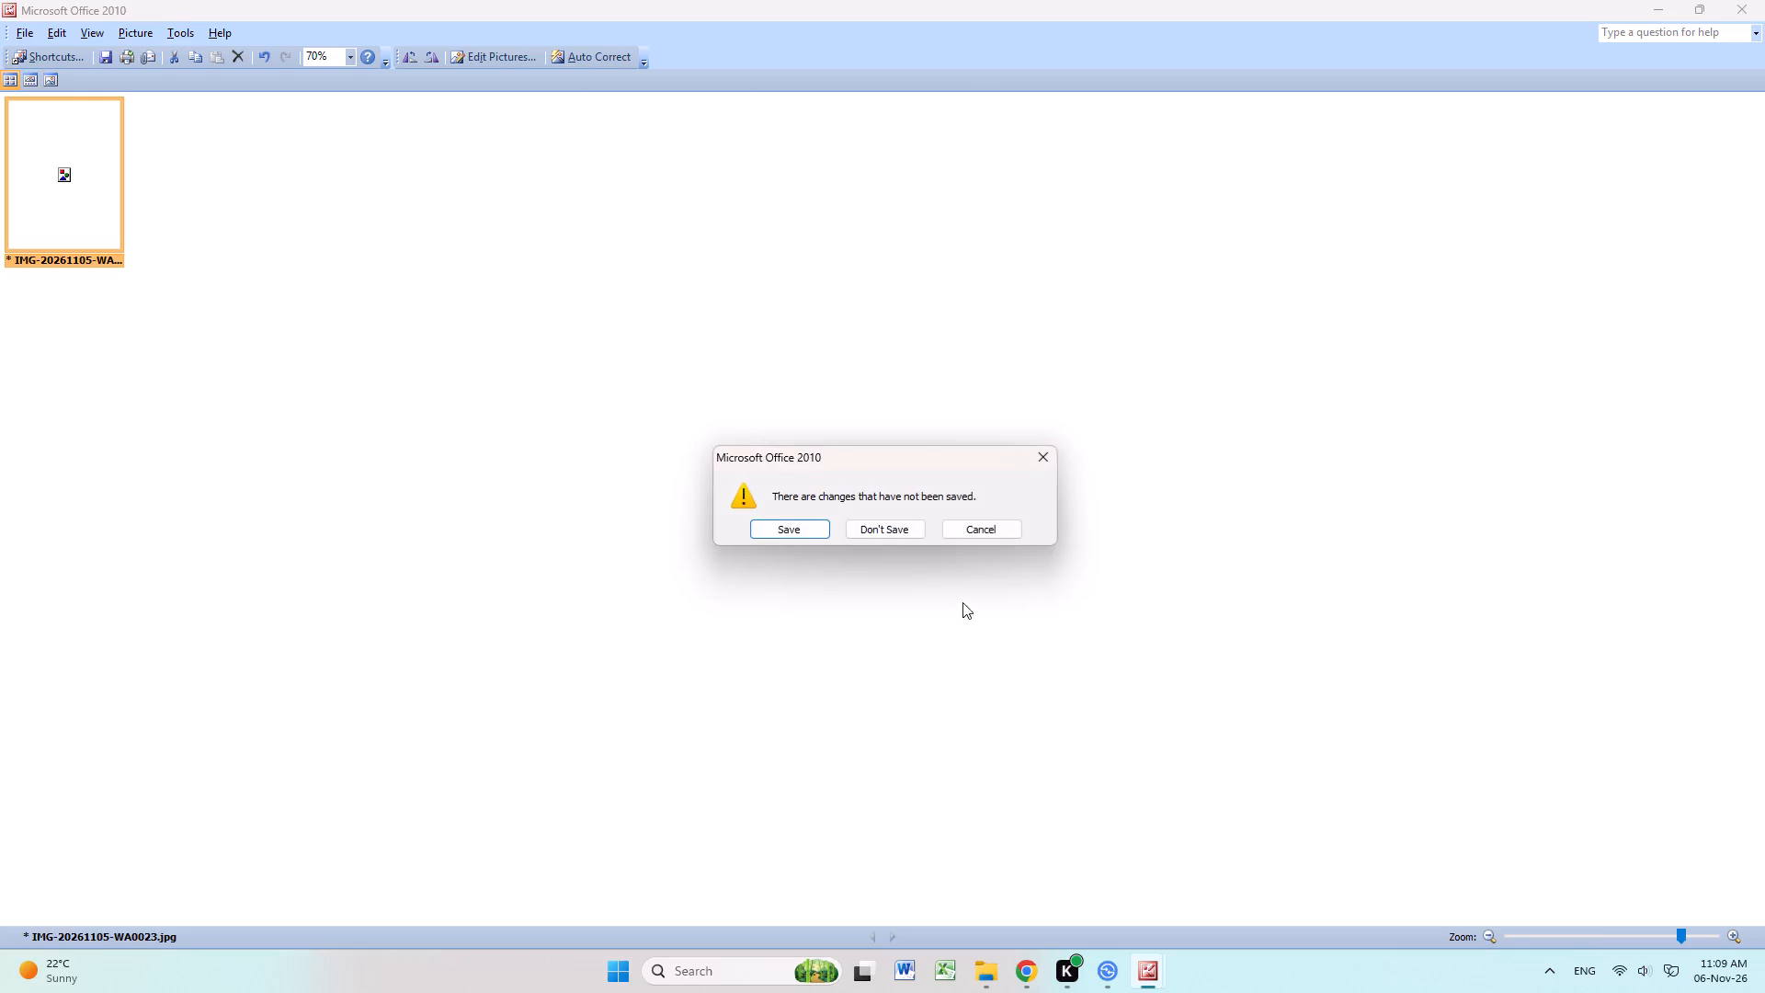
pyautogui.click(895, 521)
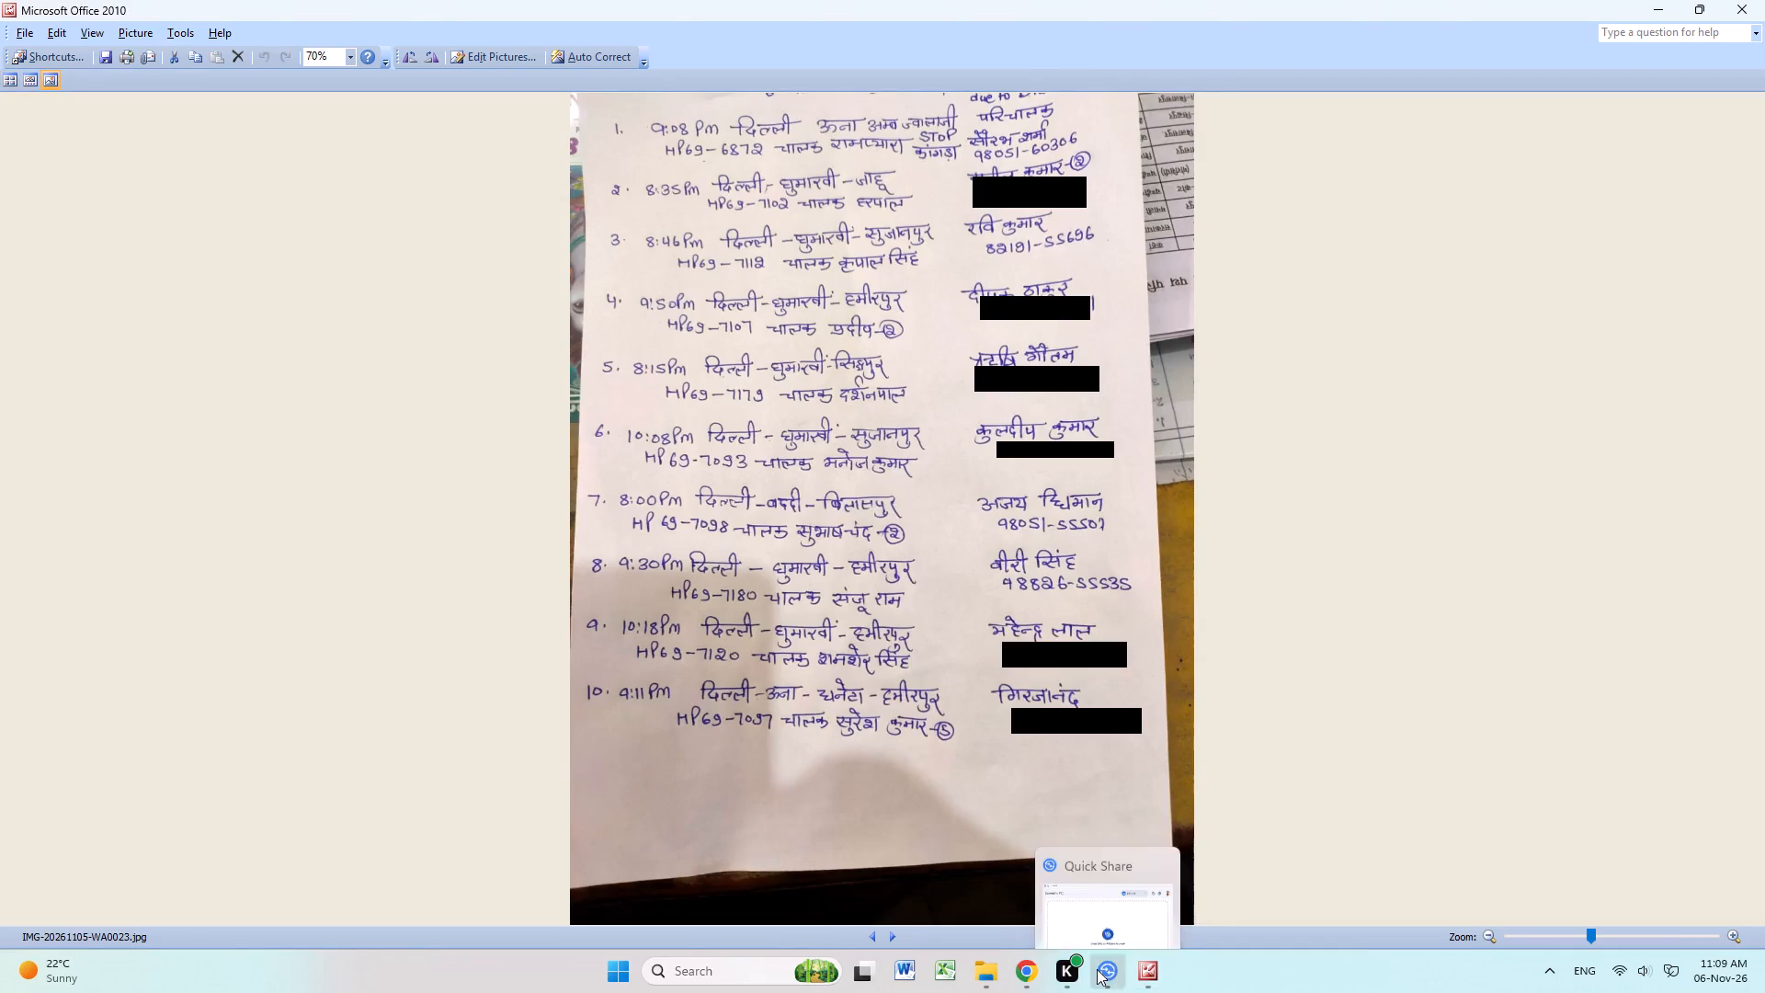
pyautogui.click(1147, 971)
pyautogui.click(1764, 0)
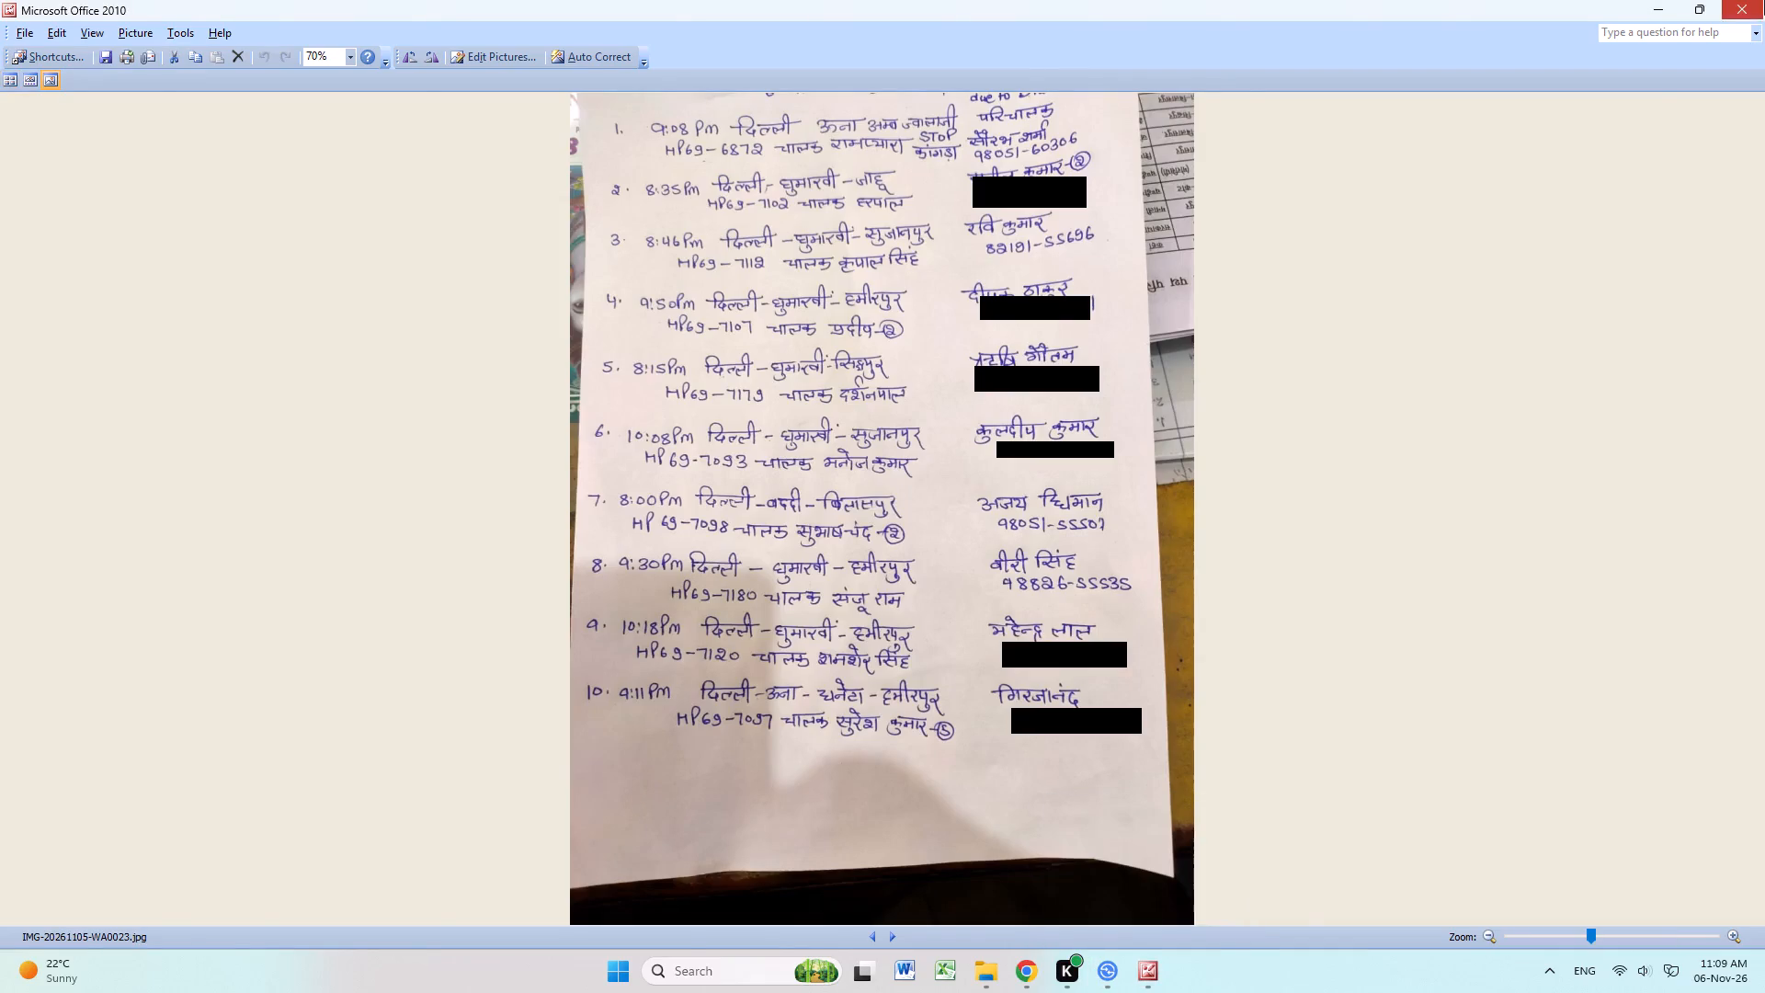
pyautogui.click(1240, 186)
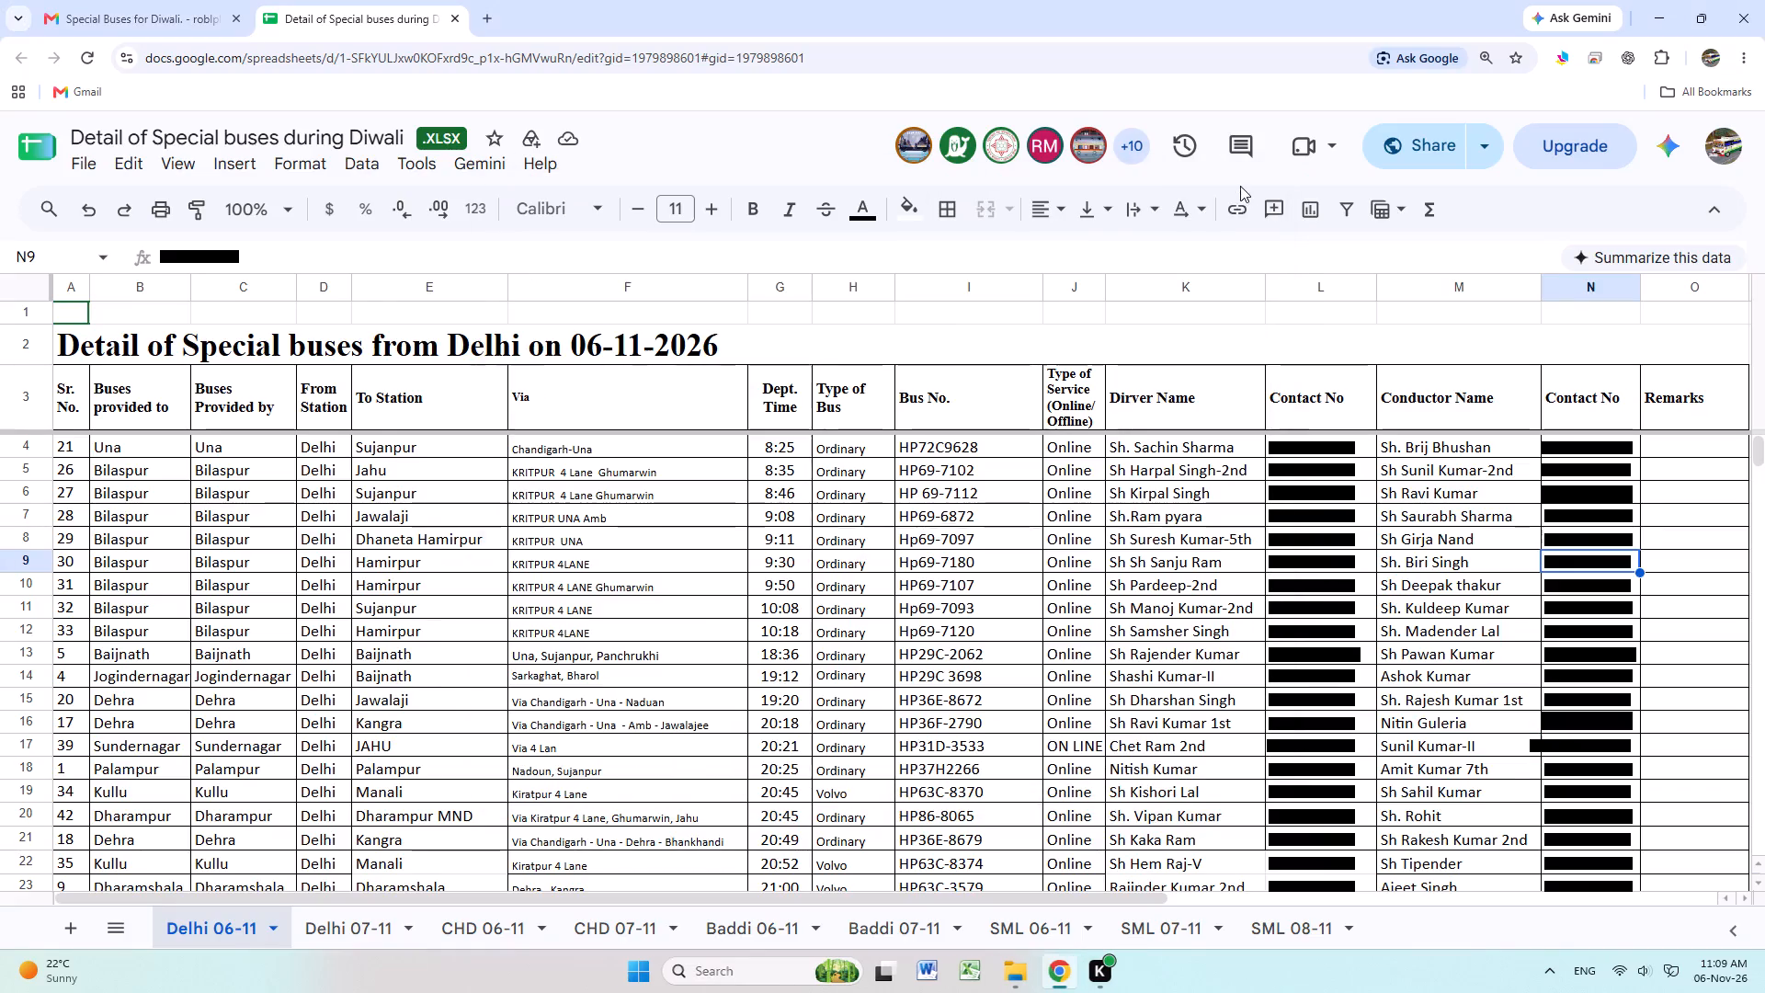
# Check the departure times of the Bilaspur buses to Jahu, Sujanpur and Jawalaji in the Delhi 06-11 sheet.
pyautogui.click(777, 464)
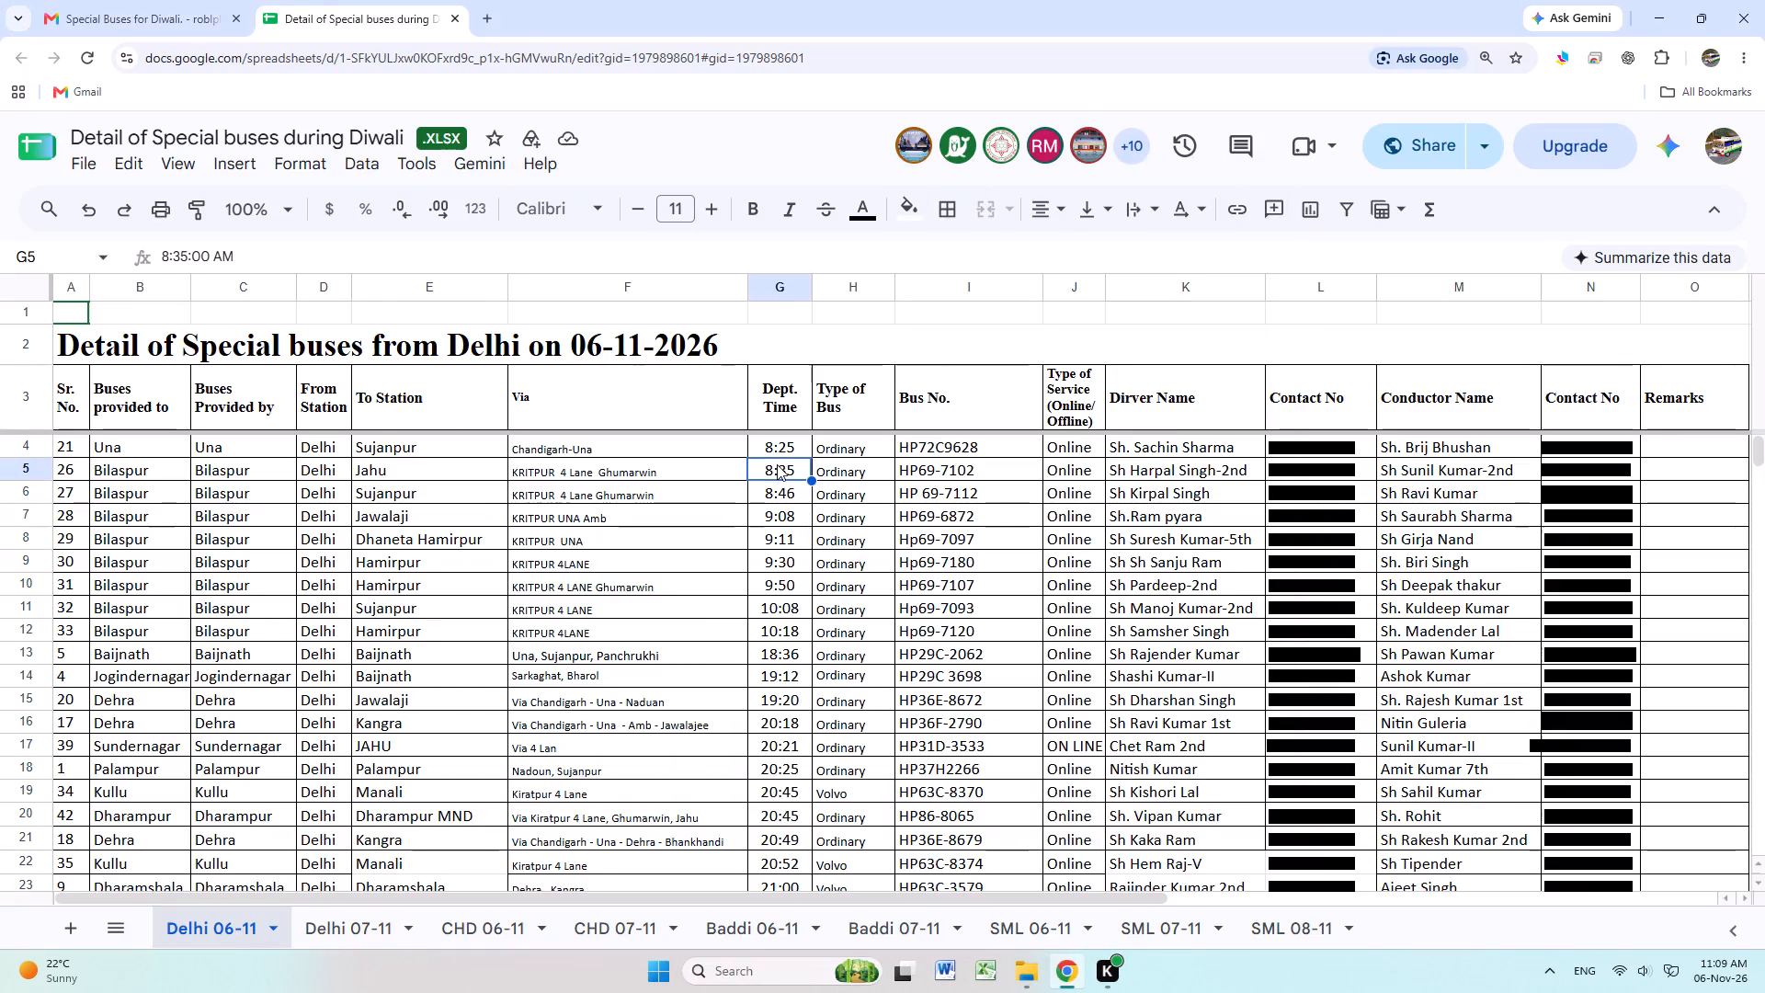
pyautogui.click(791, 497)
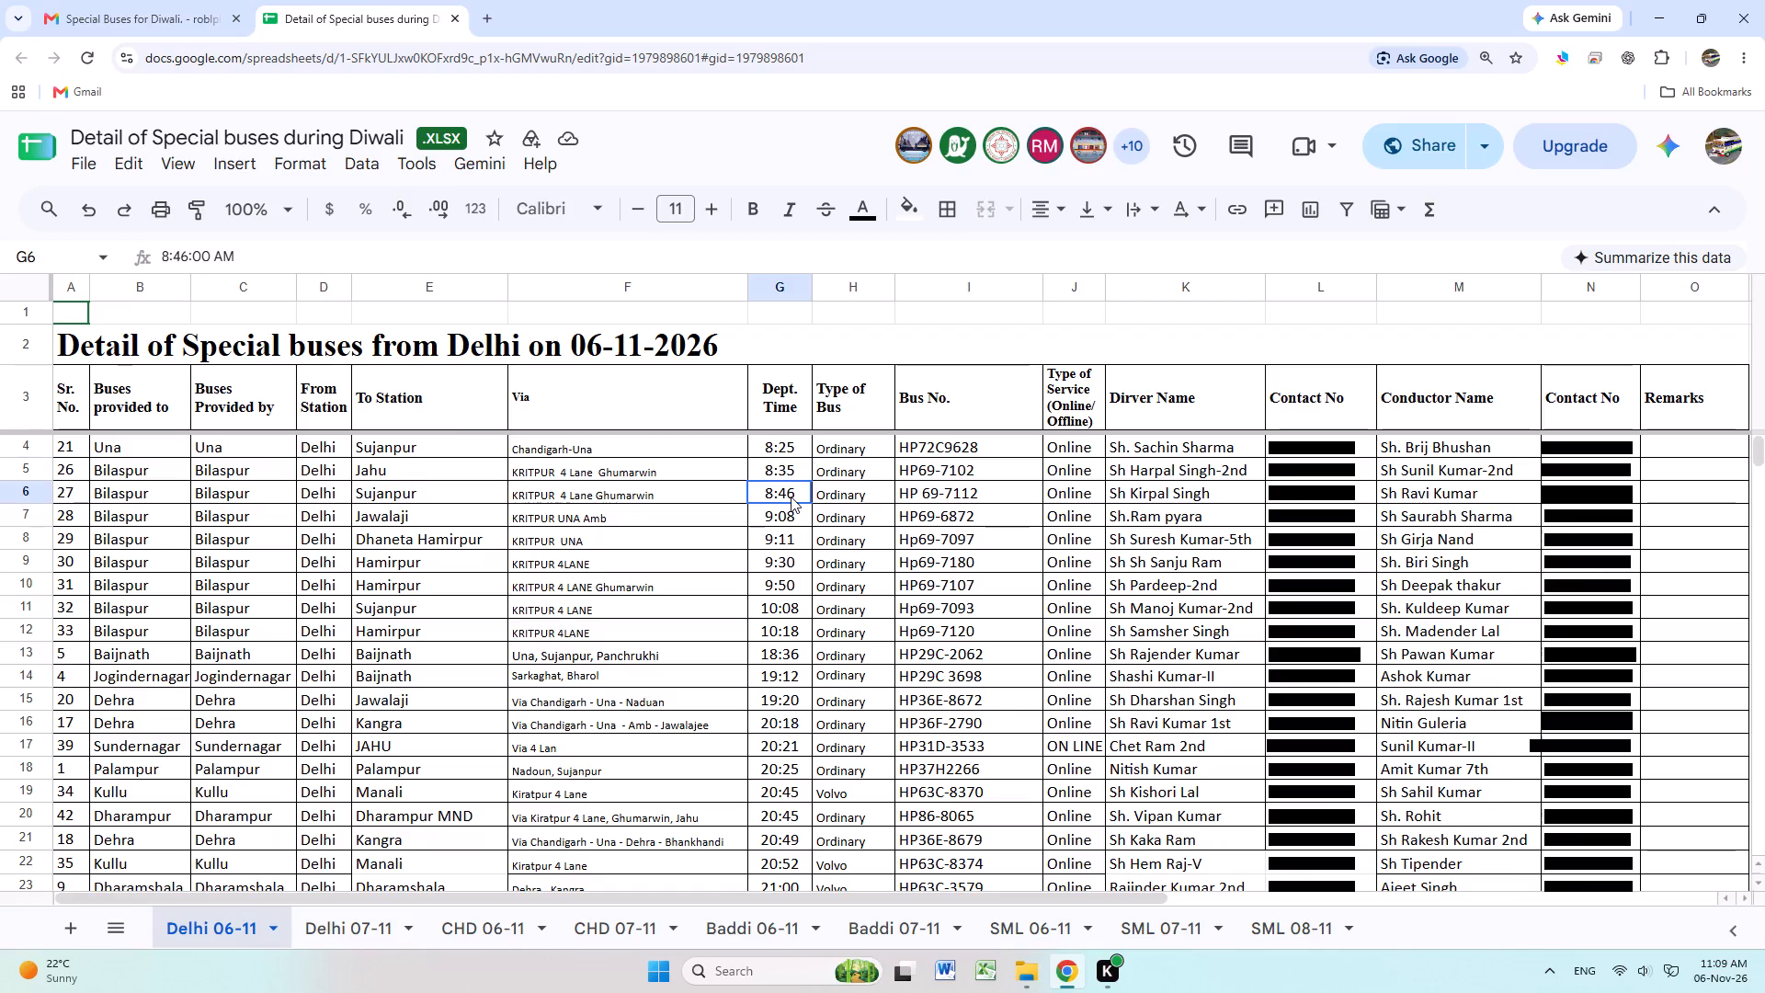
pyautogui.click(791, 519)
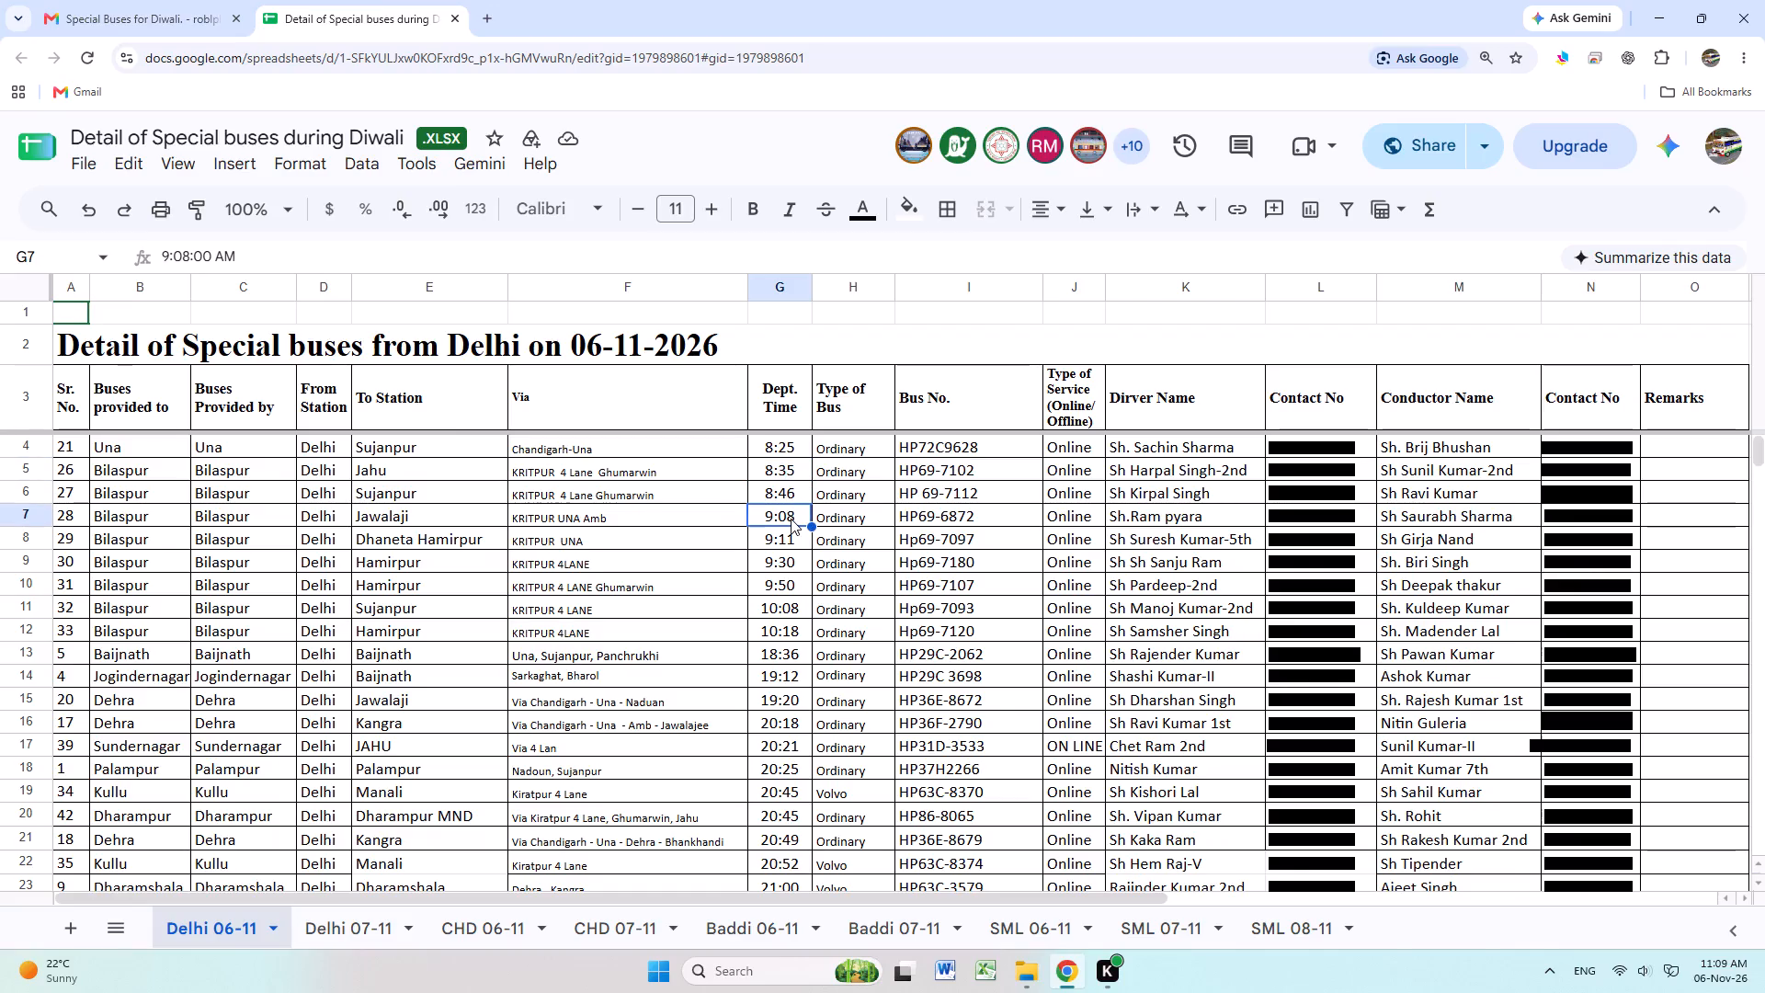
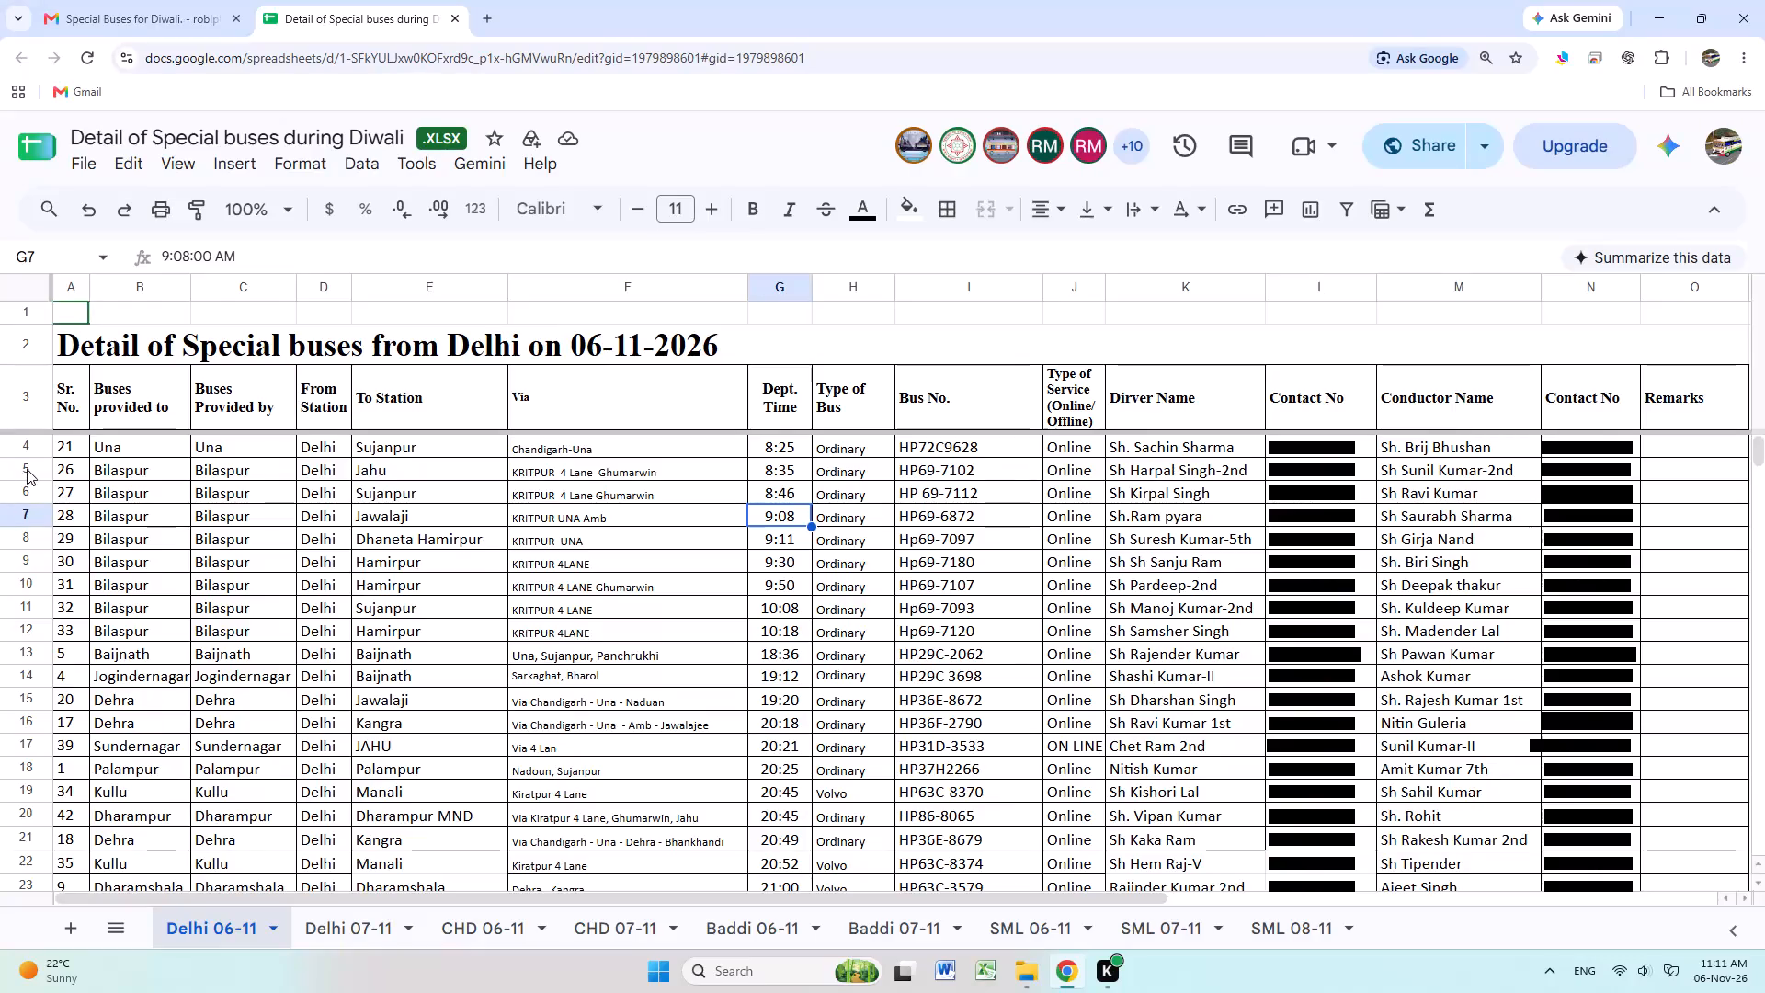
# Check the Bilaspur bus entries in rows 5 to 10 one by one, including the route of bus 31 to Hamirpur.
pyautogui.click(27, 469)
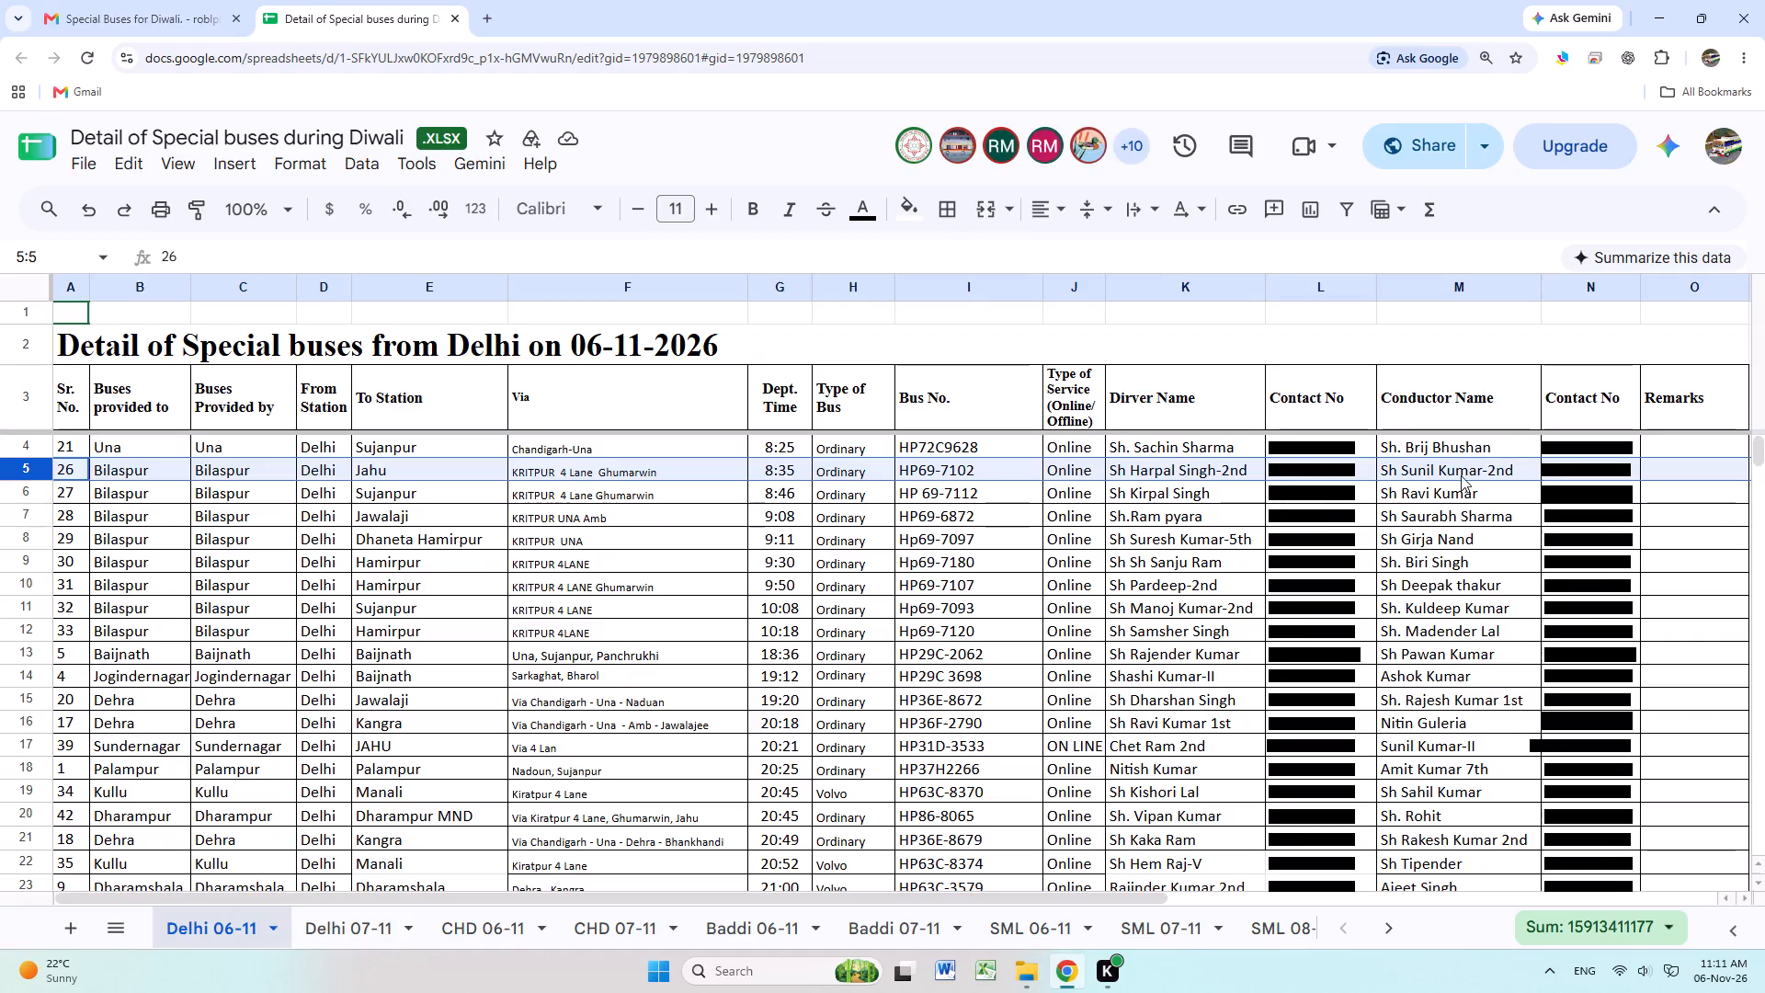
pyautogui.click(9, 489)
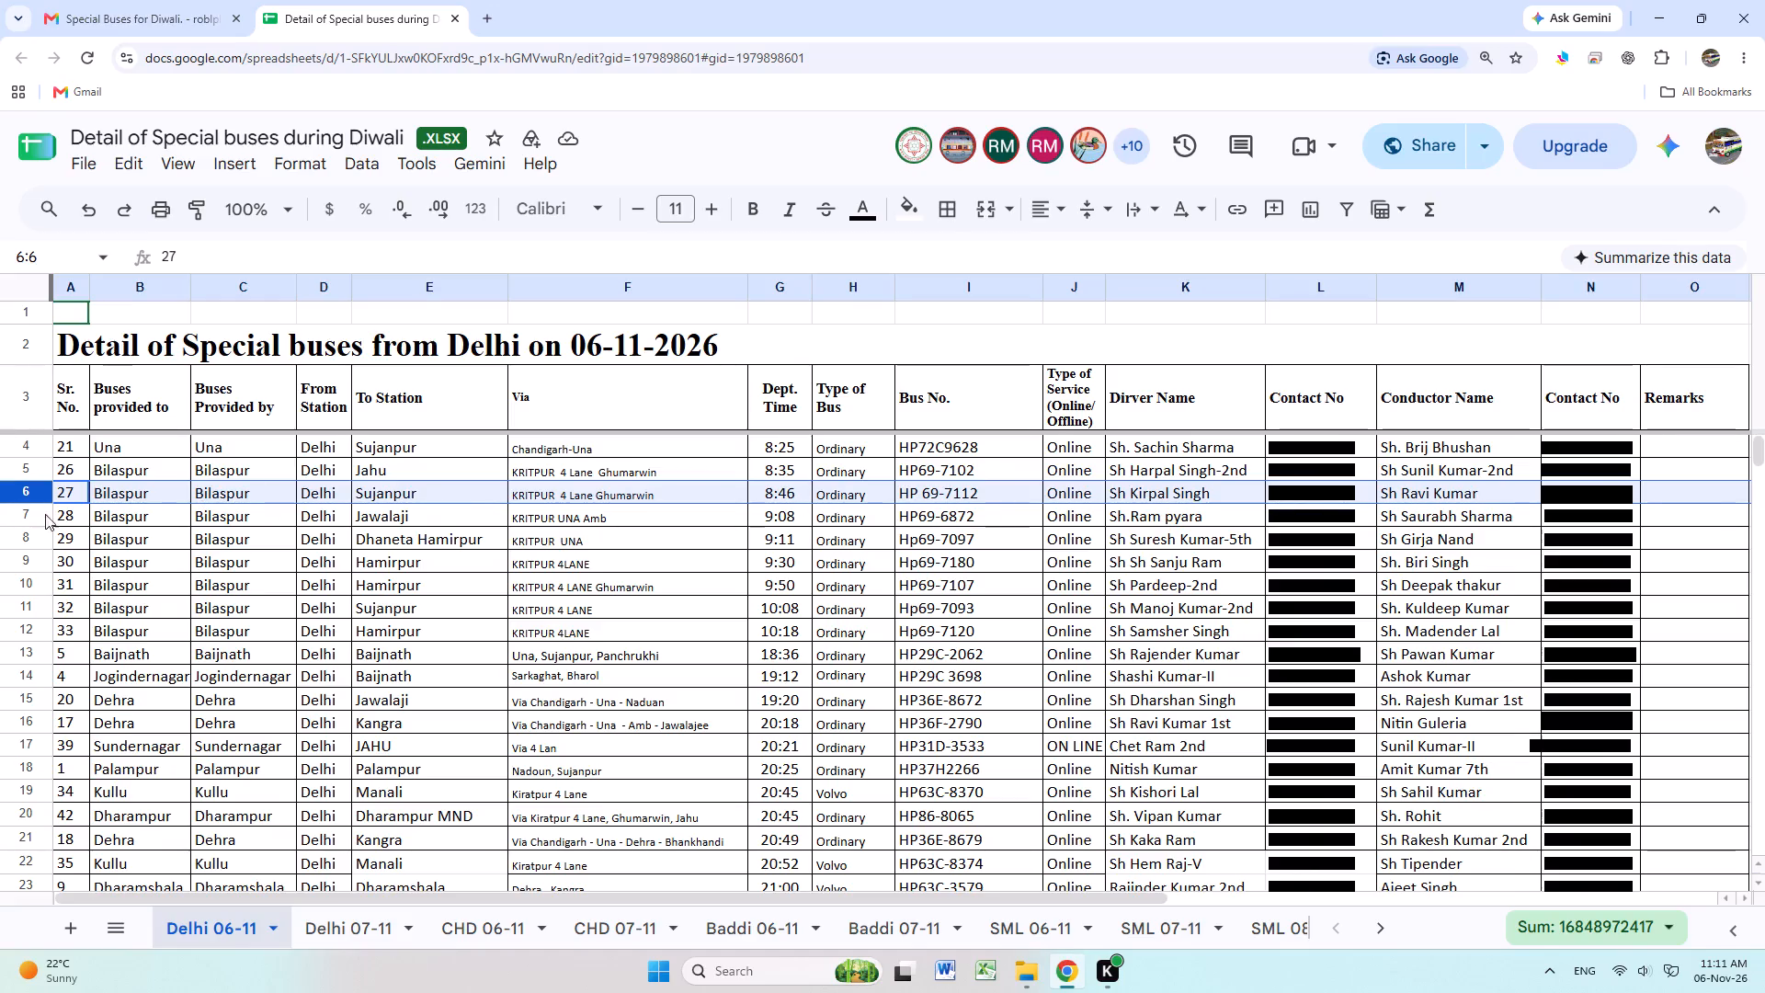
pyautogui.click(14, 514)
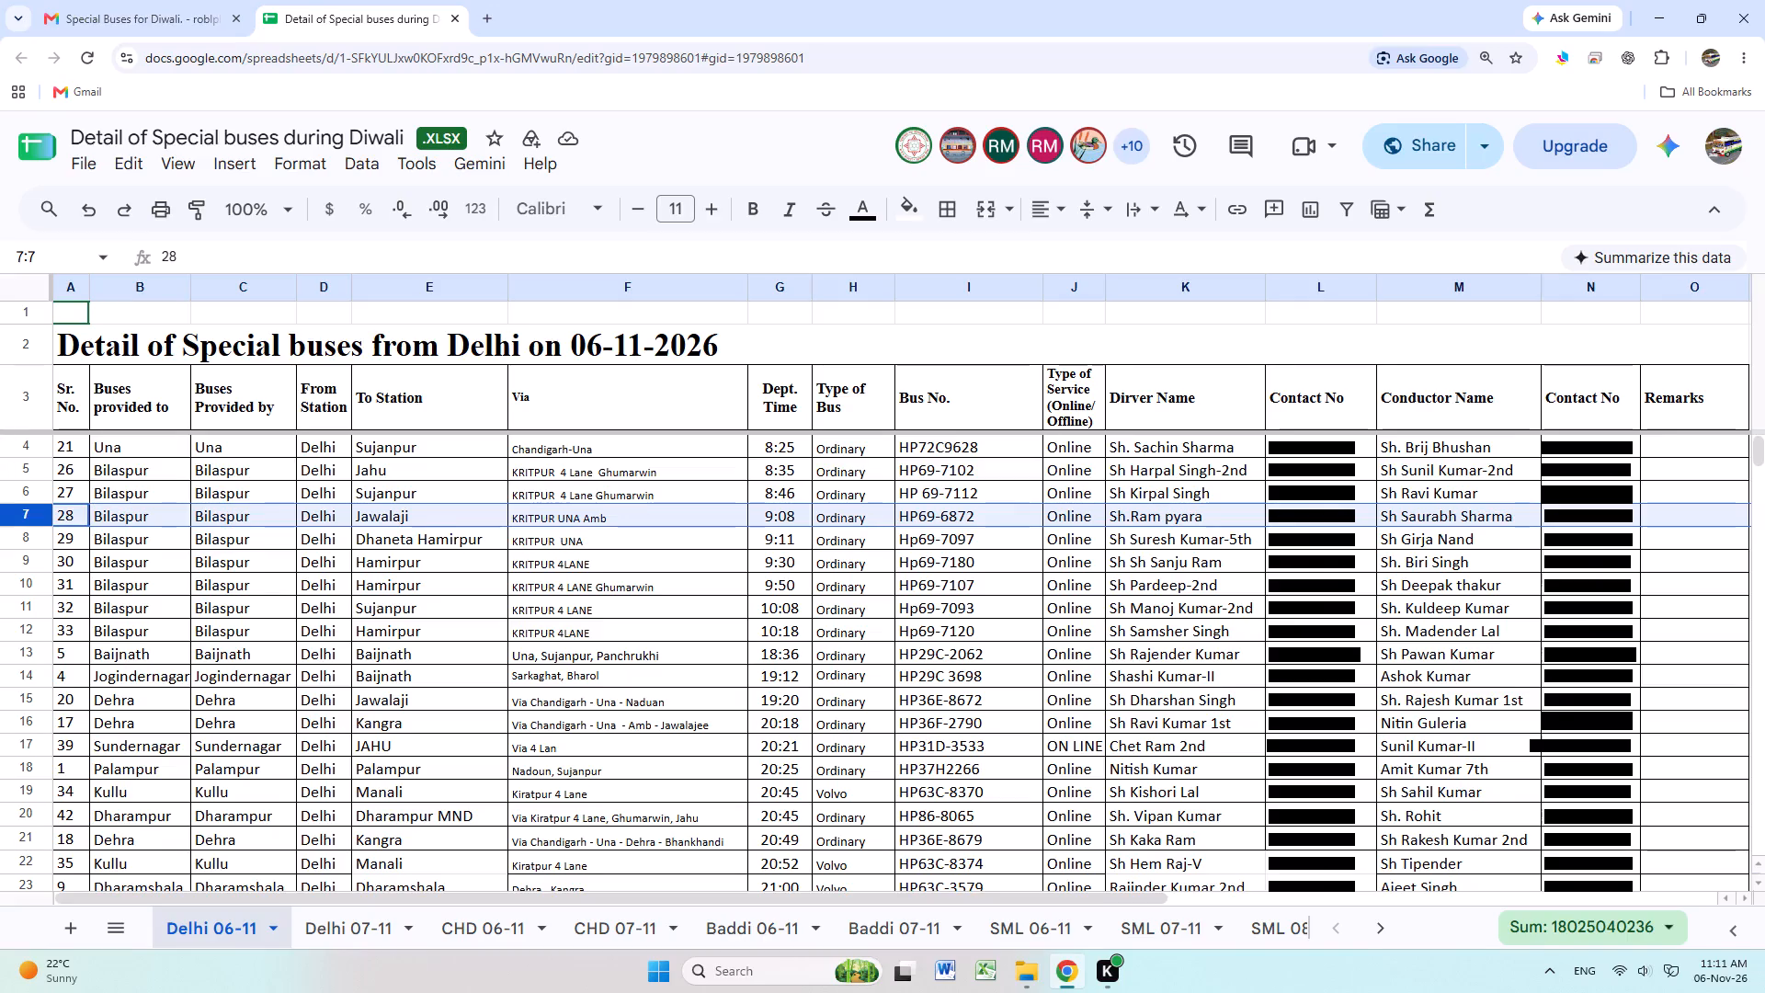
pyautogui.click(15, 539)
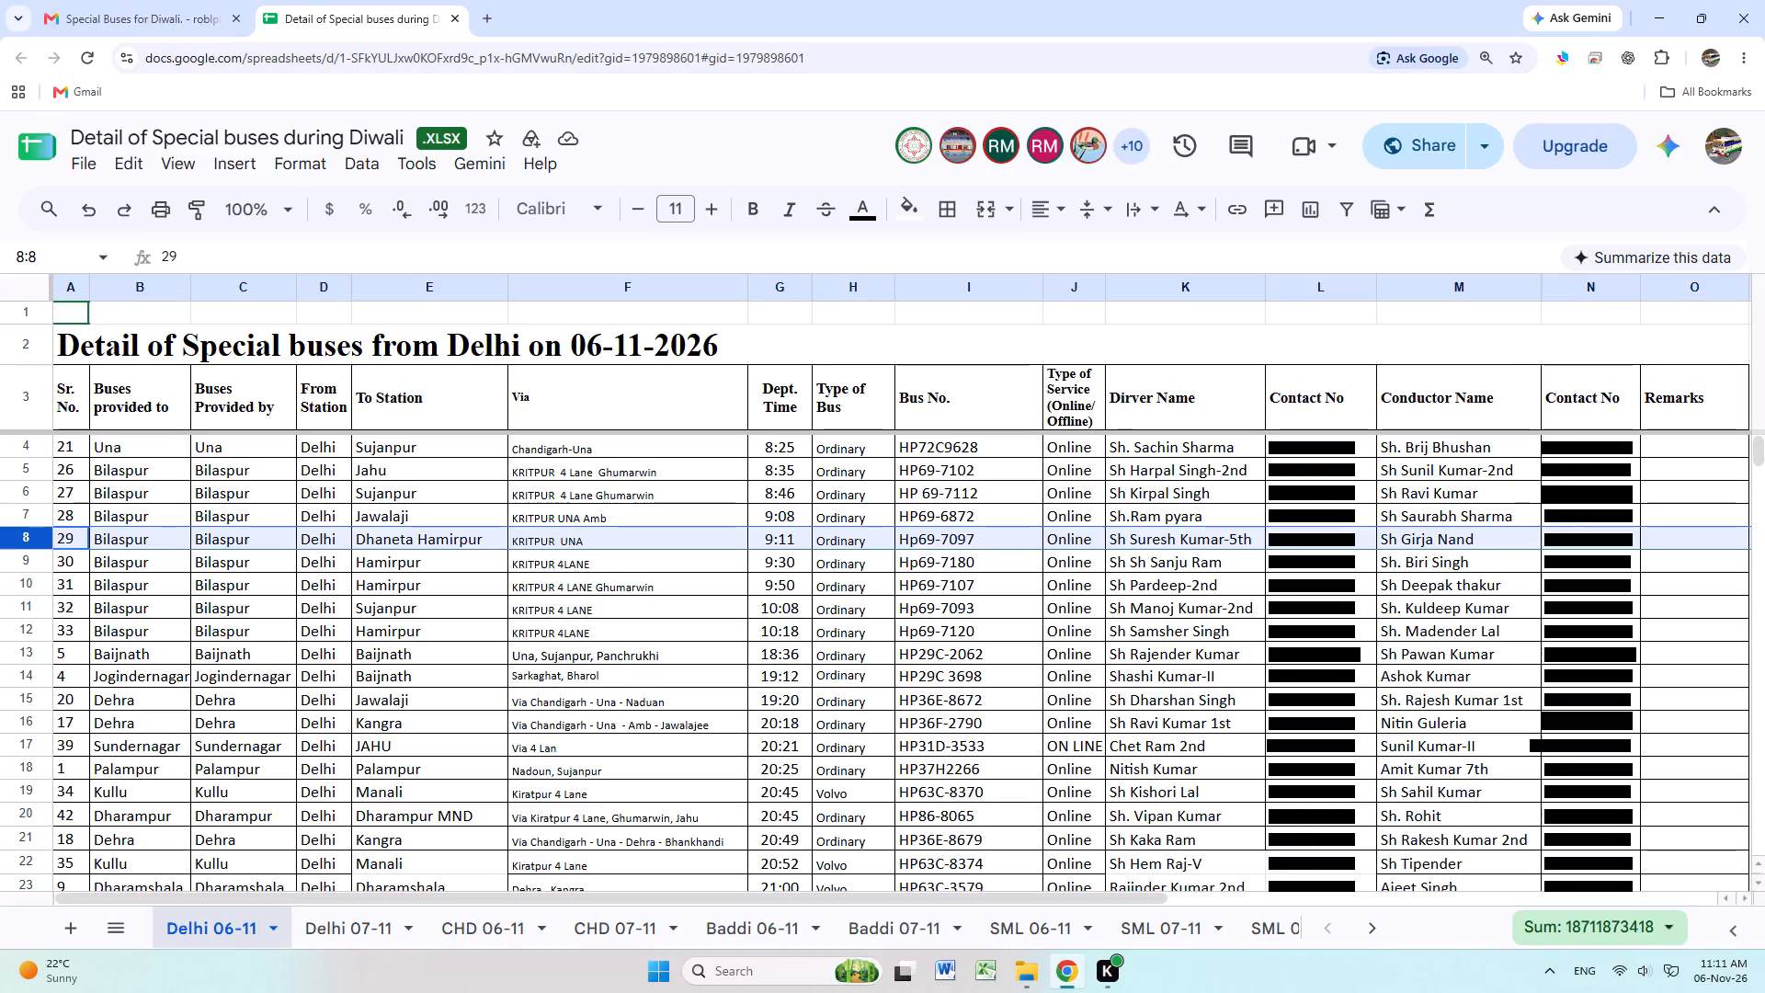
pyautogui.click(6, 557)
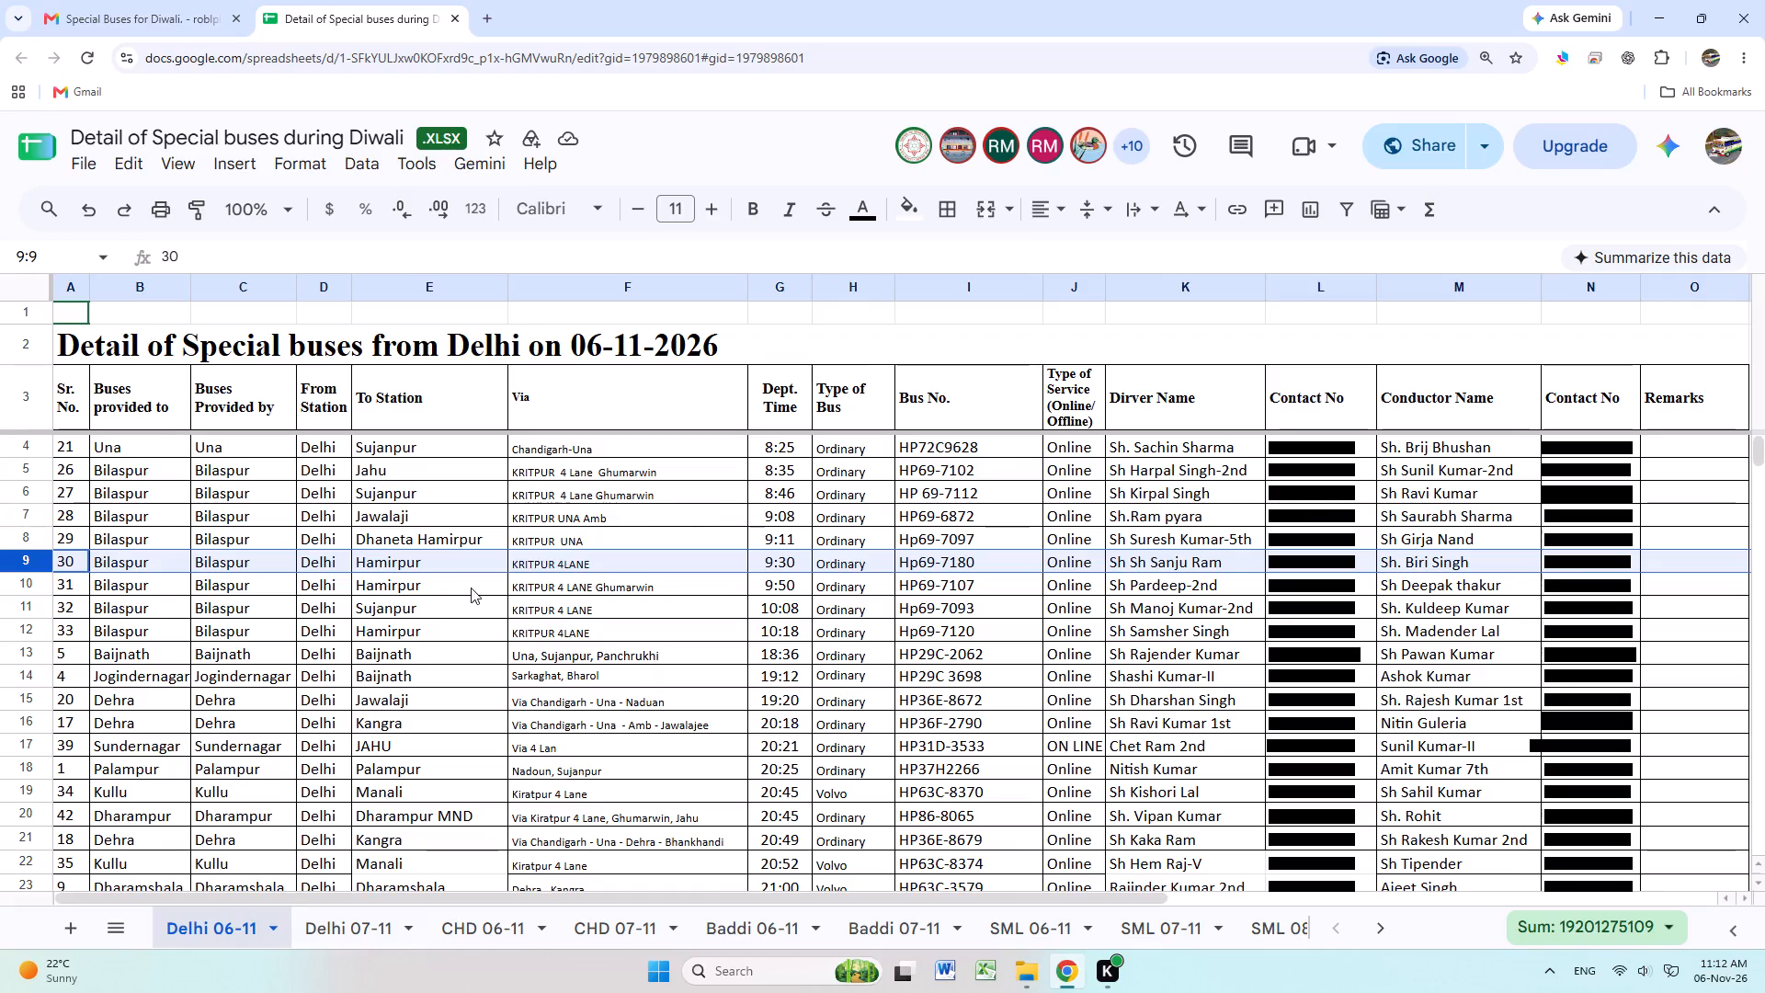
pyautogui.click(796, 583)
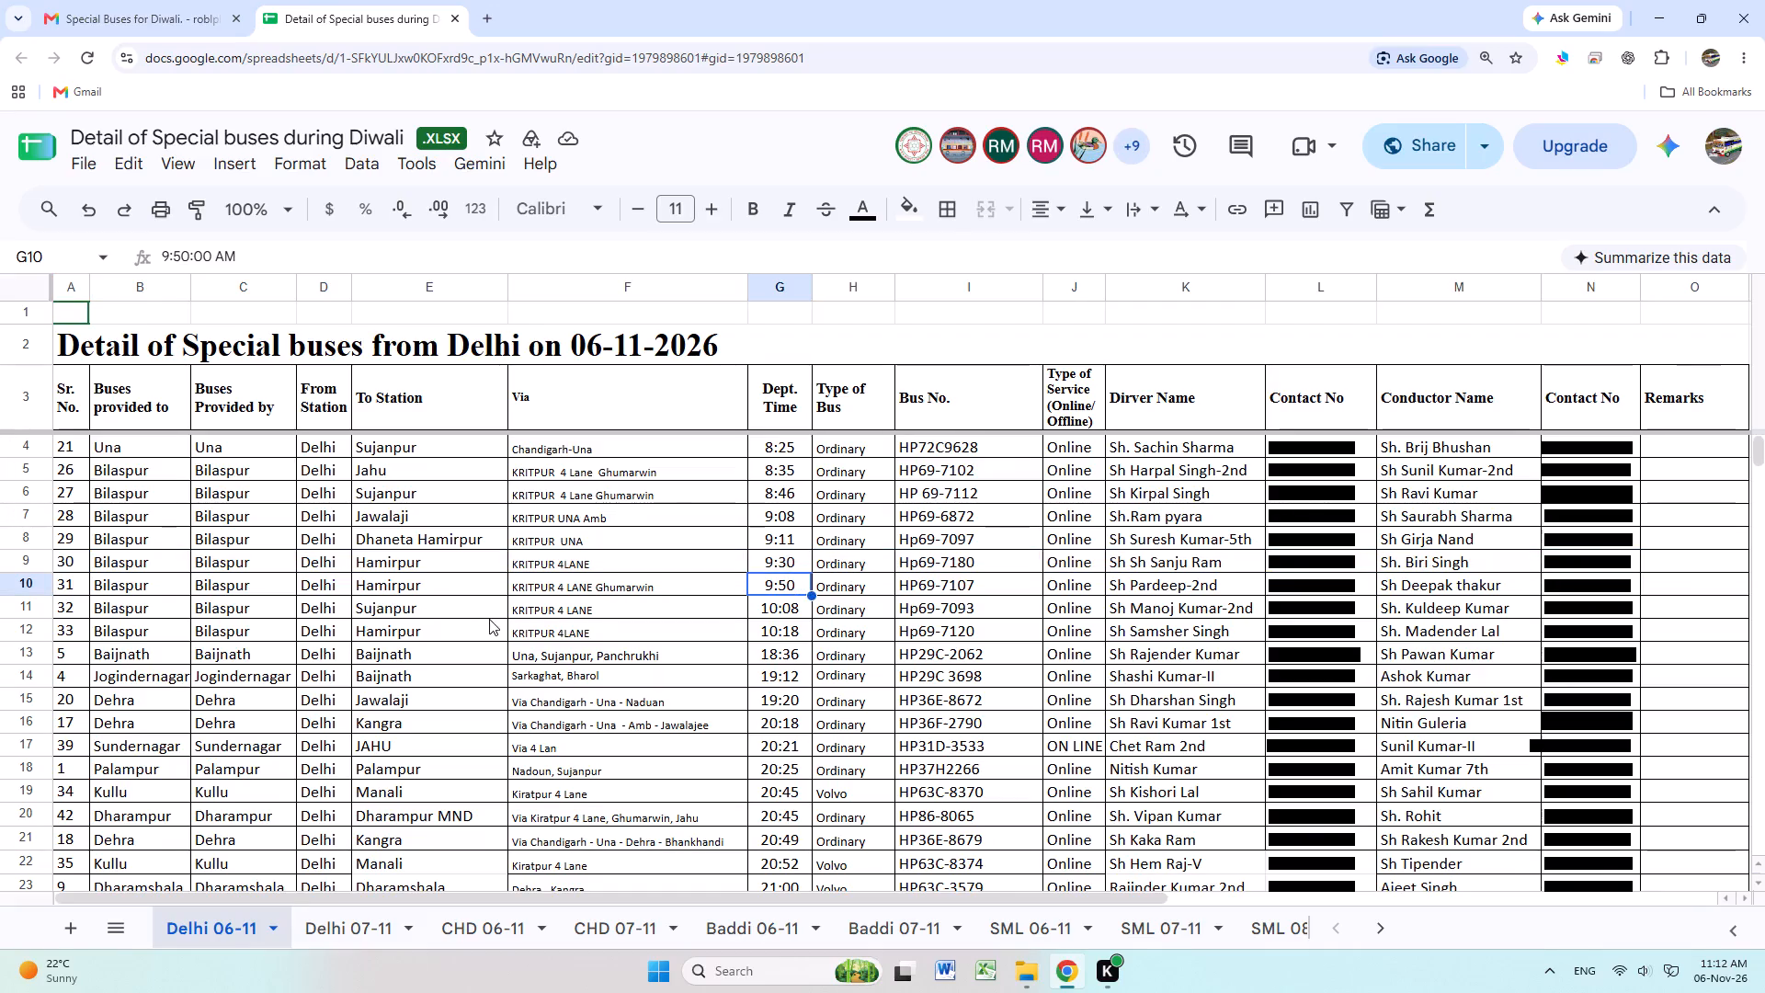
pyautogui.doubleClick(662, 583)
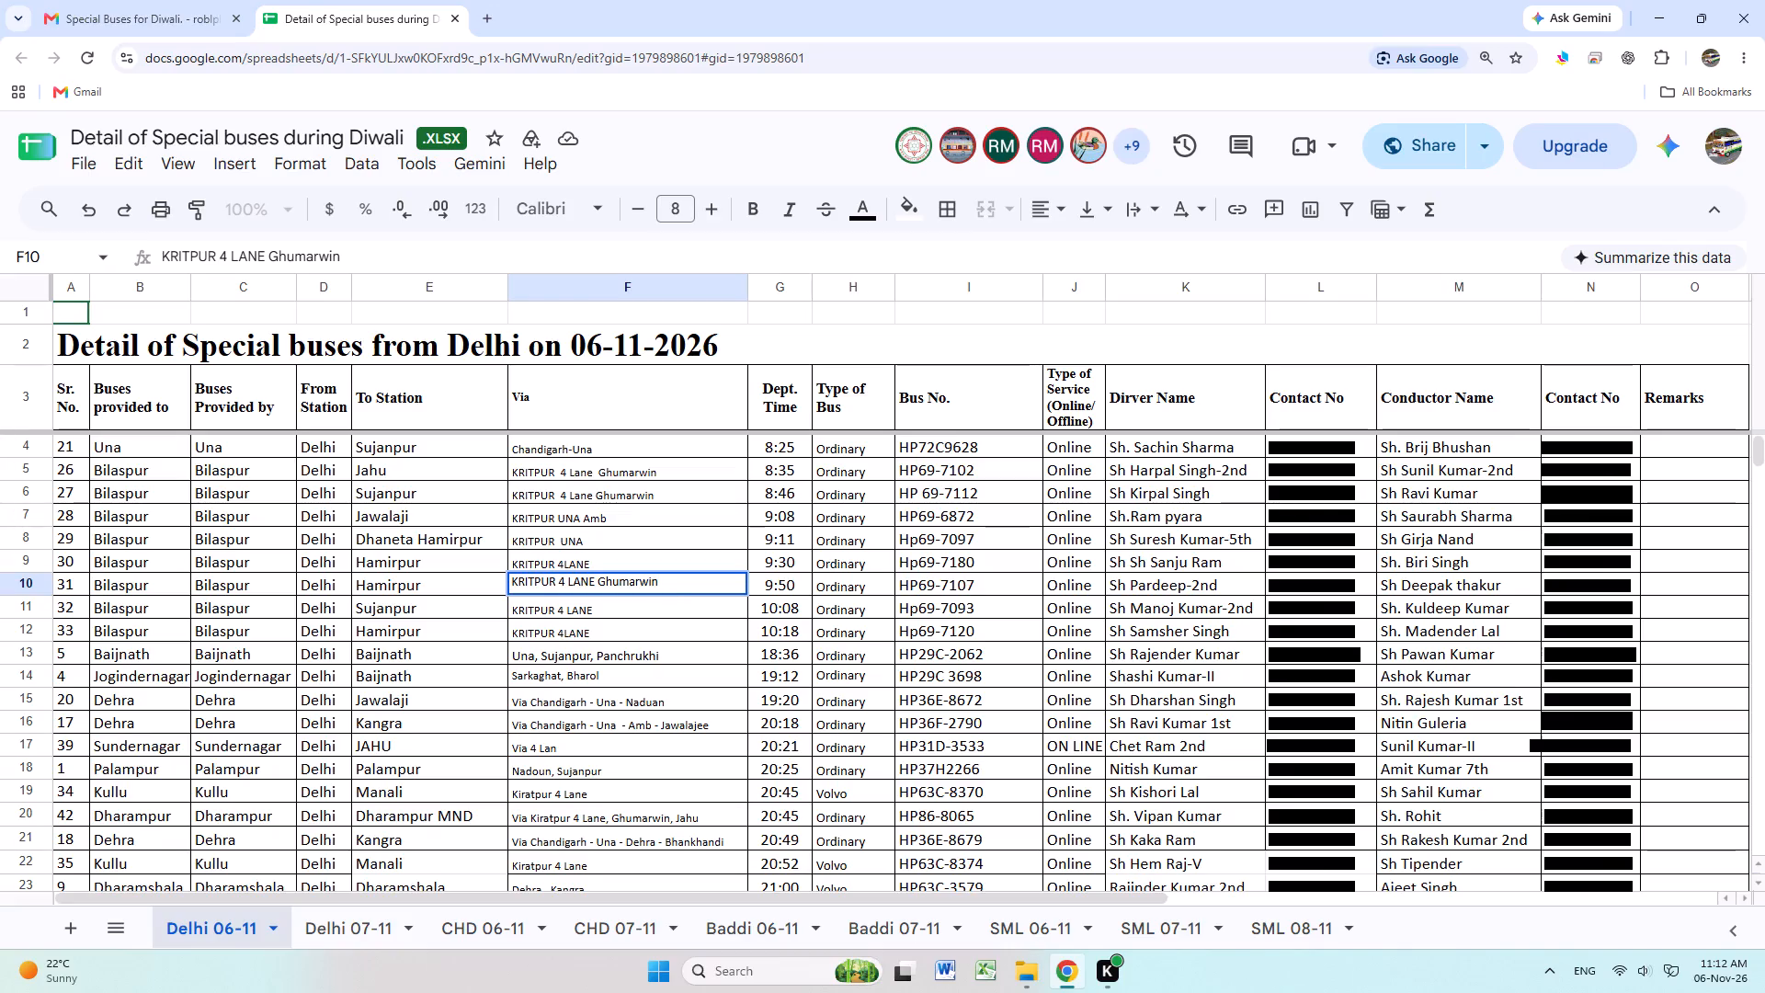
pyautogui.click(665, 602)
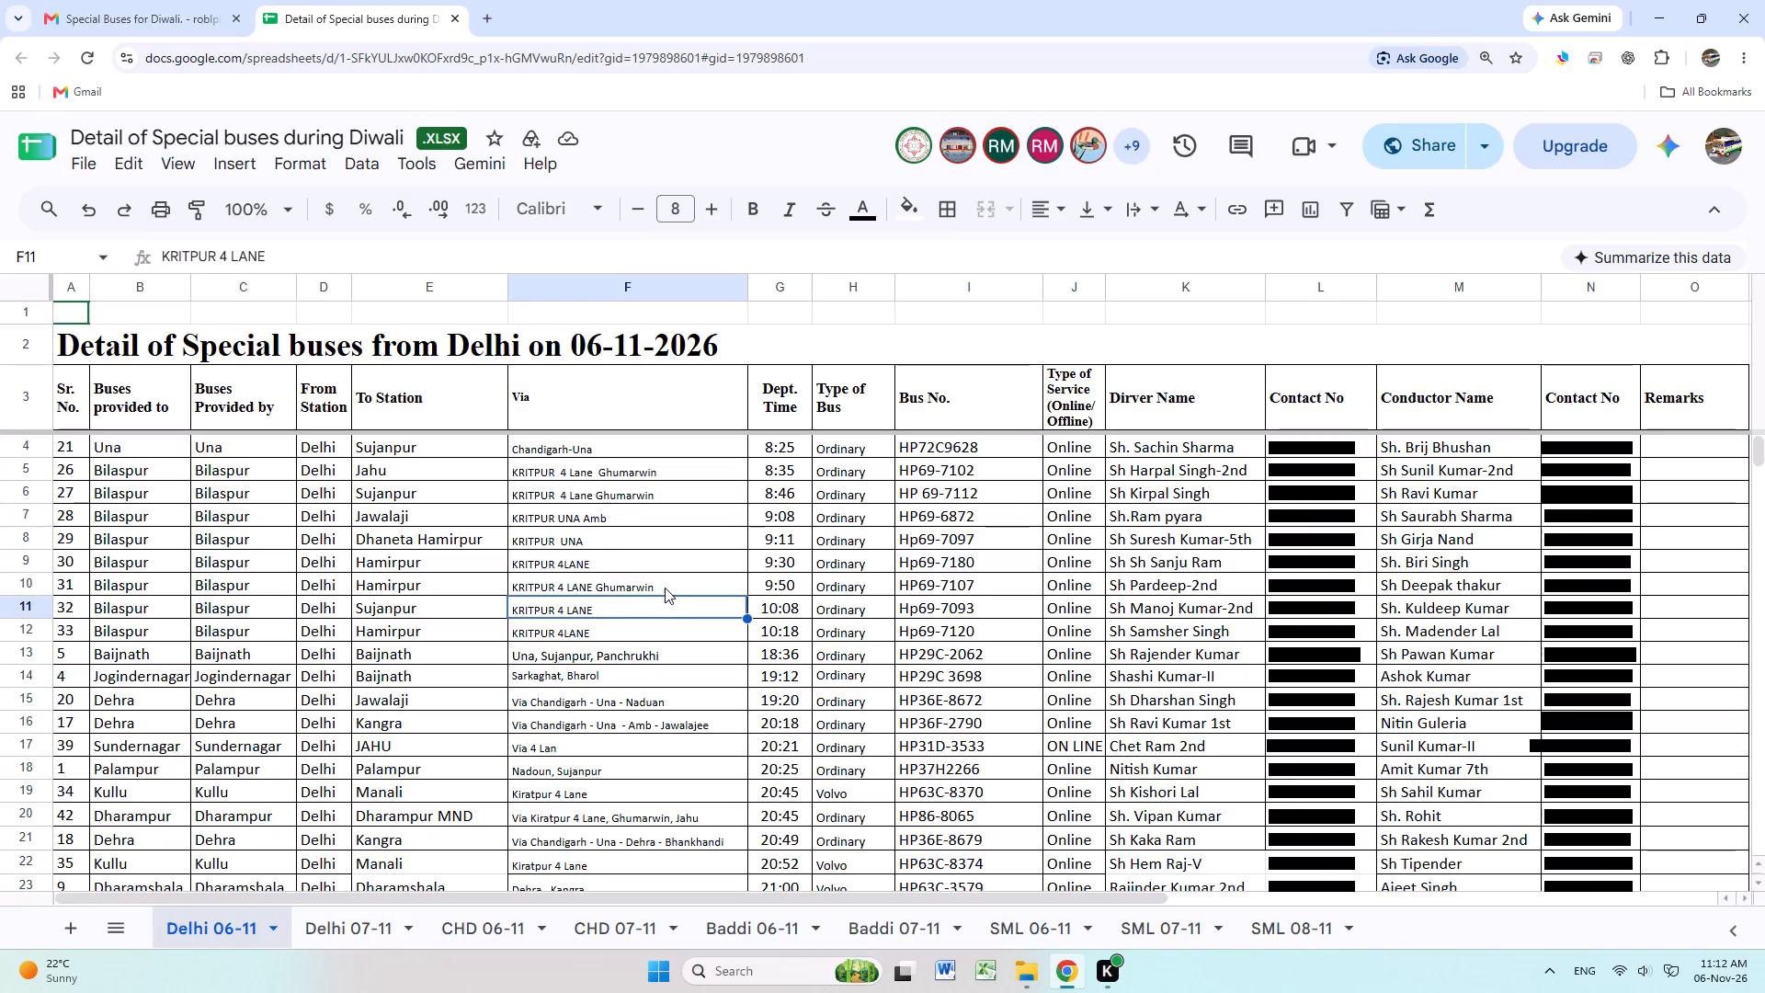
pyautogui.click(665, 587)
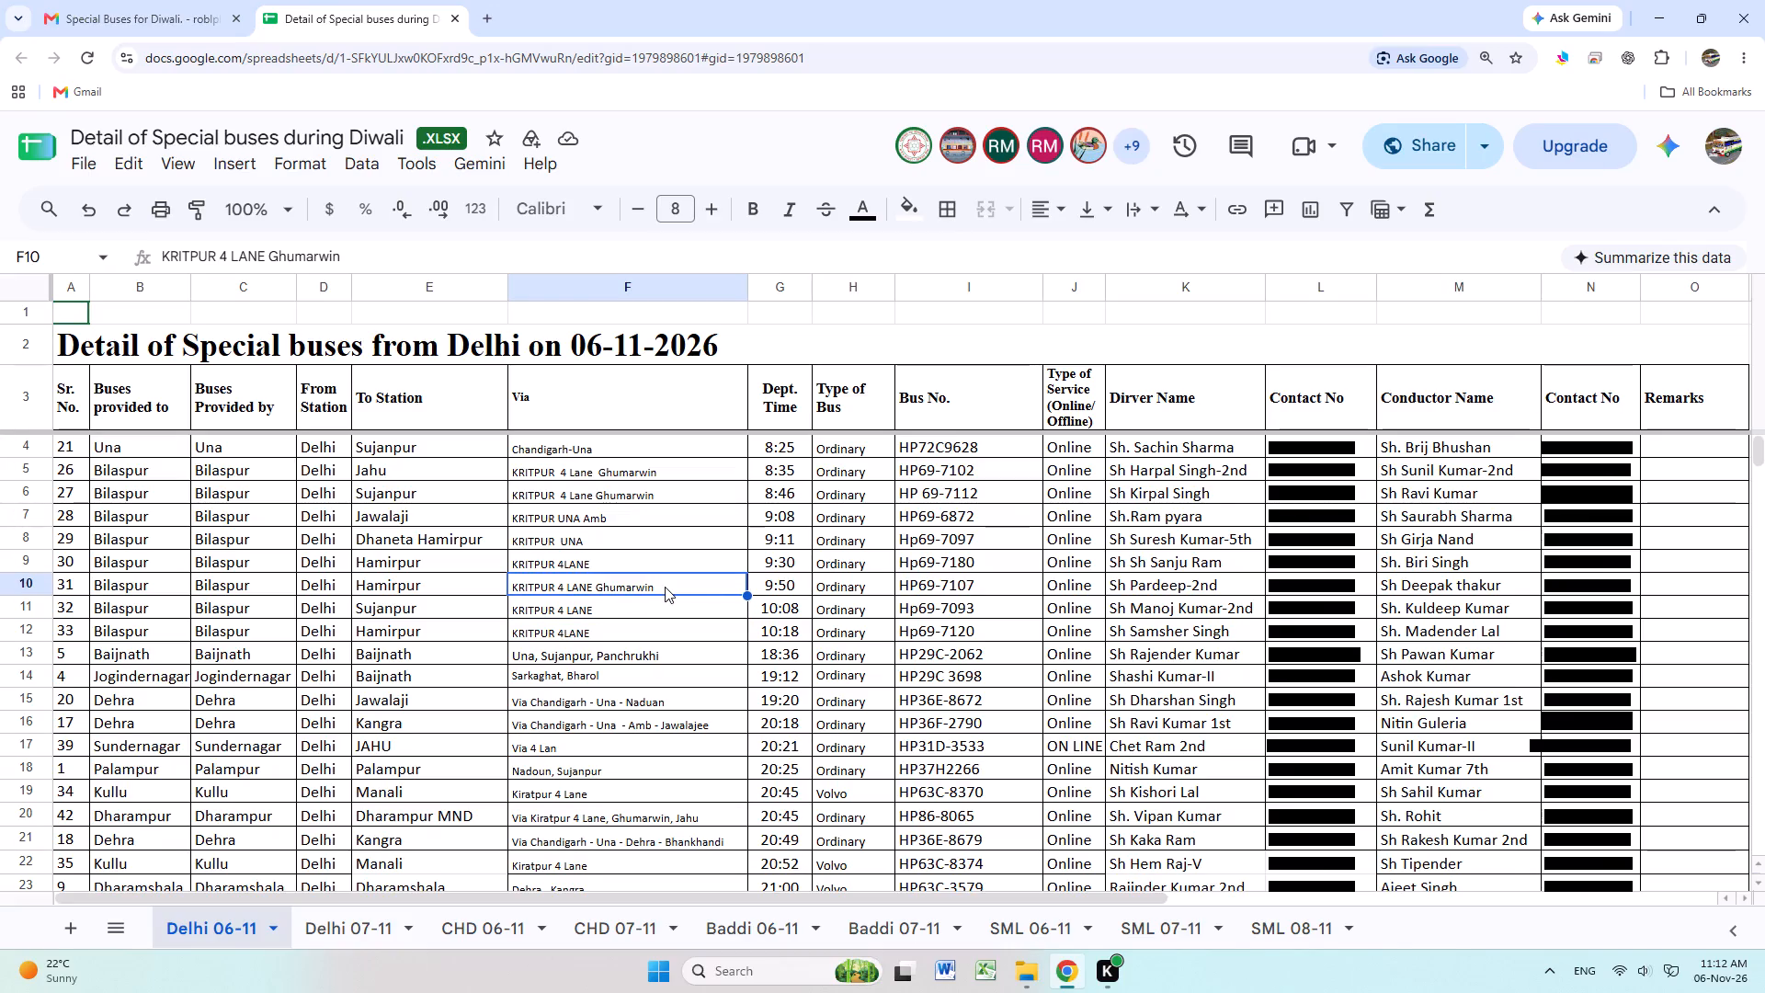
# Compare the departure times and bus numbers of the Bilaspur buses in rows 8 to 12 with the received list.
pyautogui.click(792, 562)
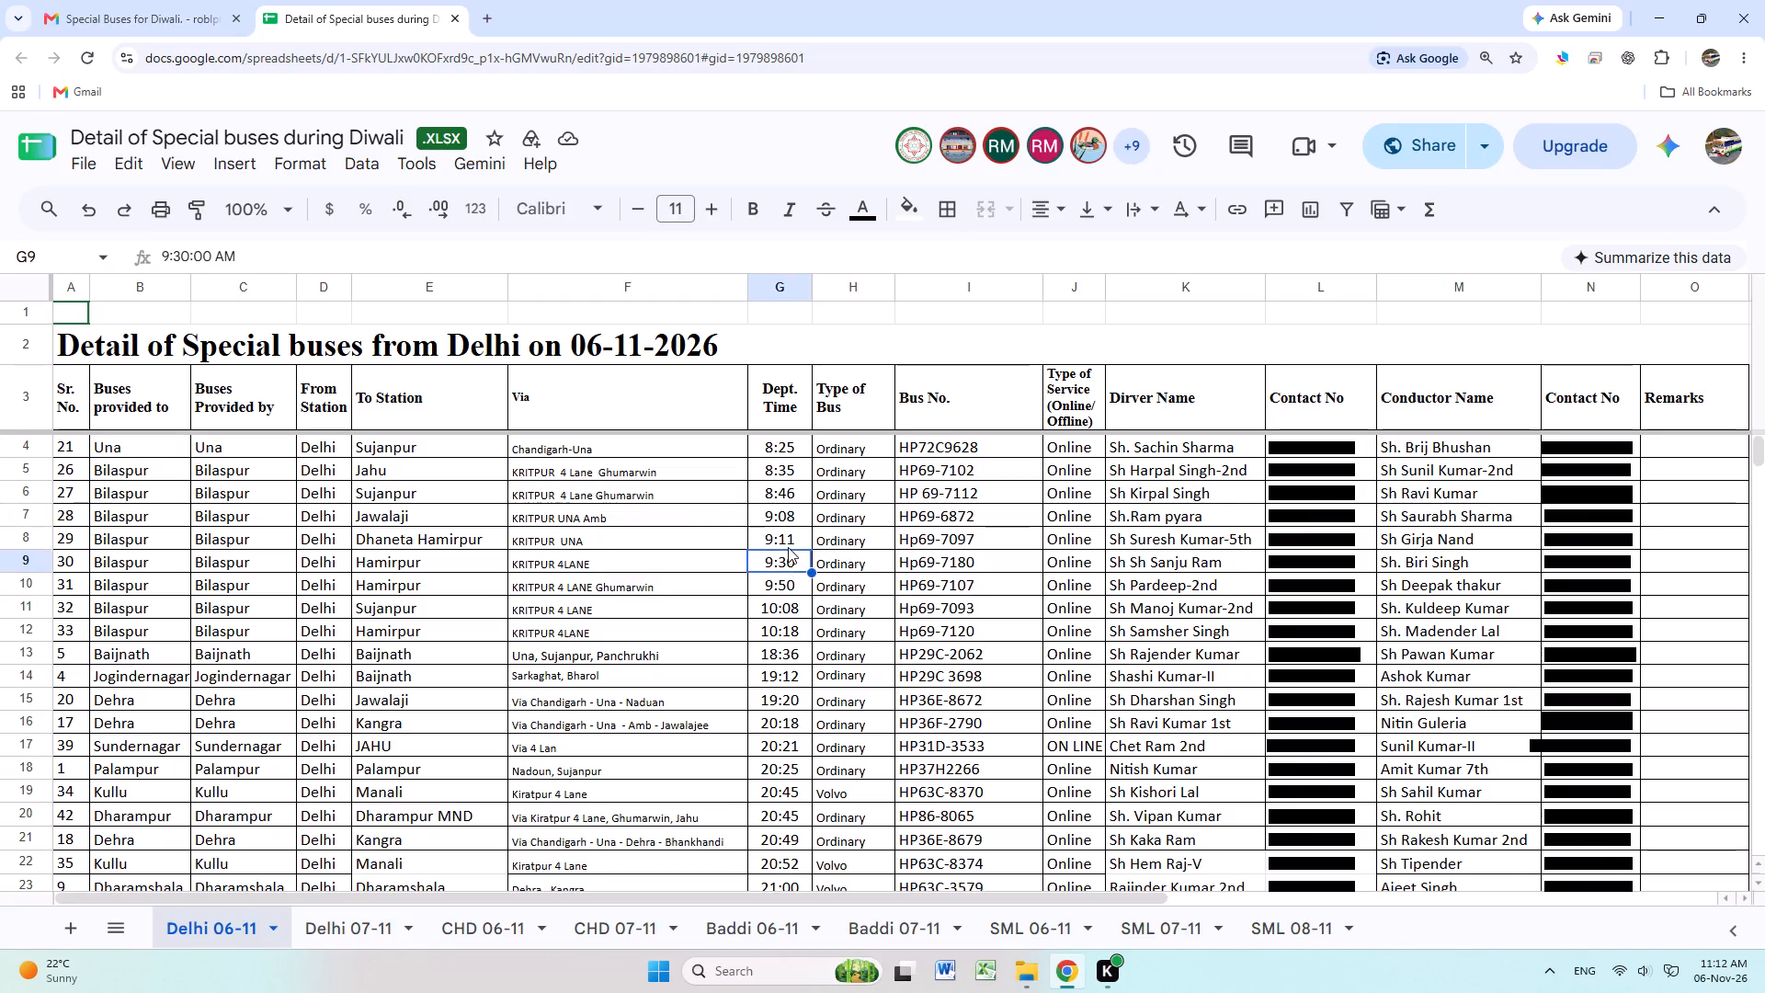
pyautogui.click(791, 535)
pyautogui.click(780, 583)
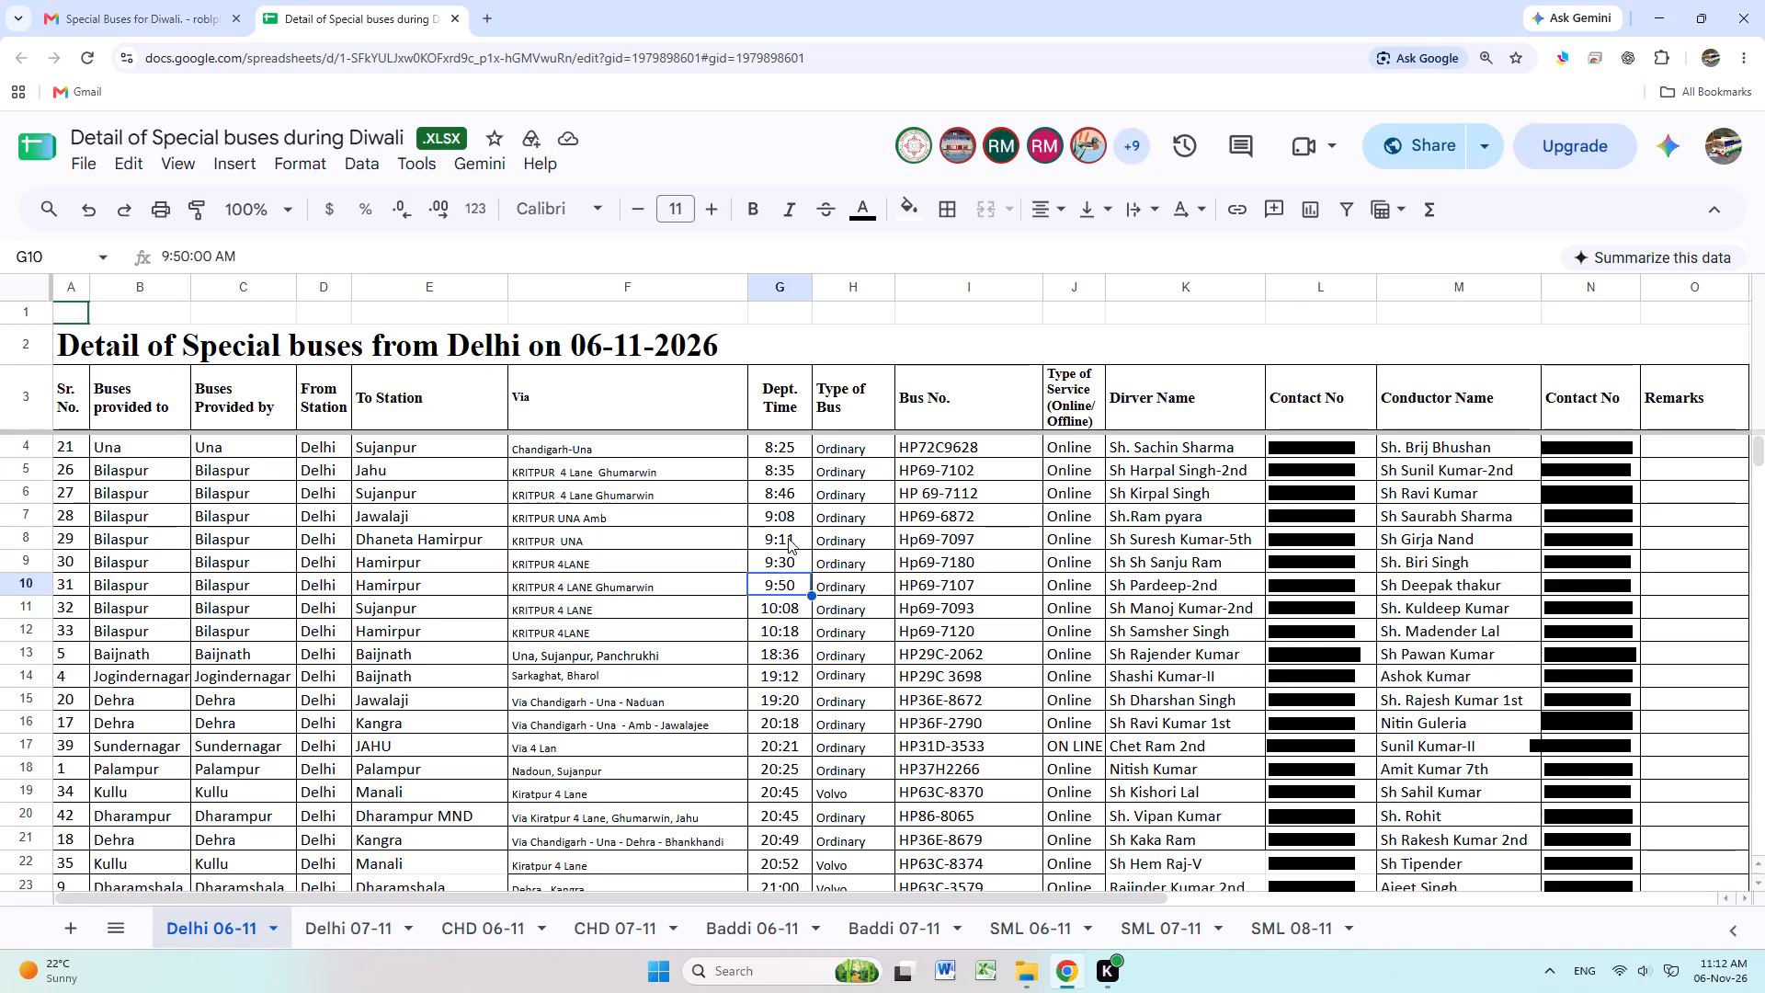
pyautogui.moveTo(788, 538); pyautogui.dragTo(784, 581)
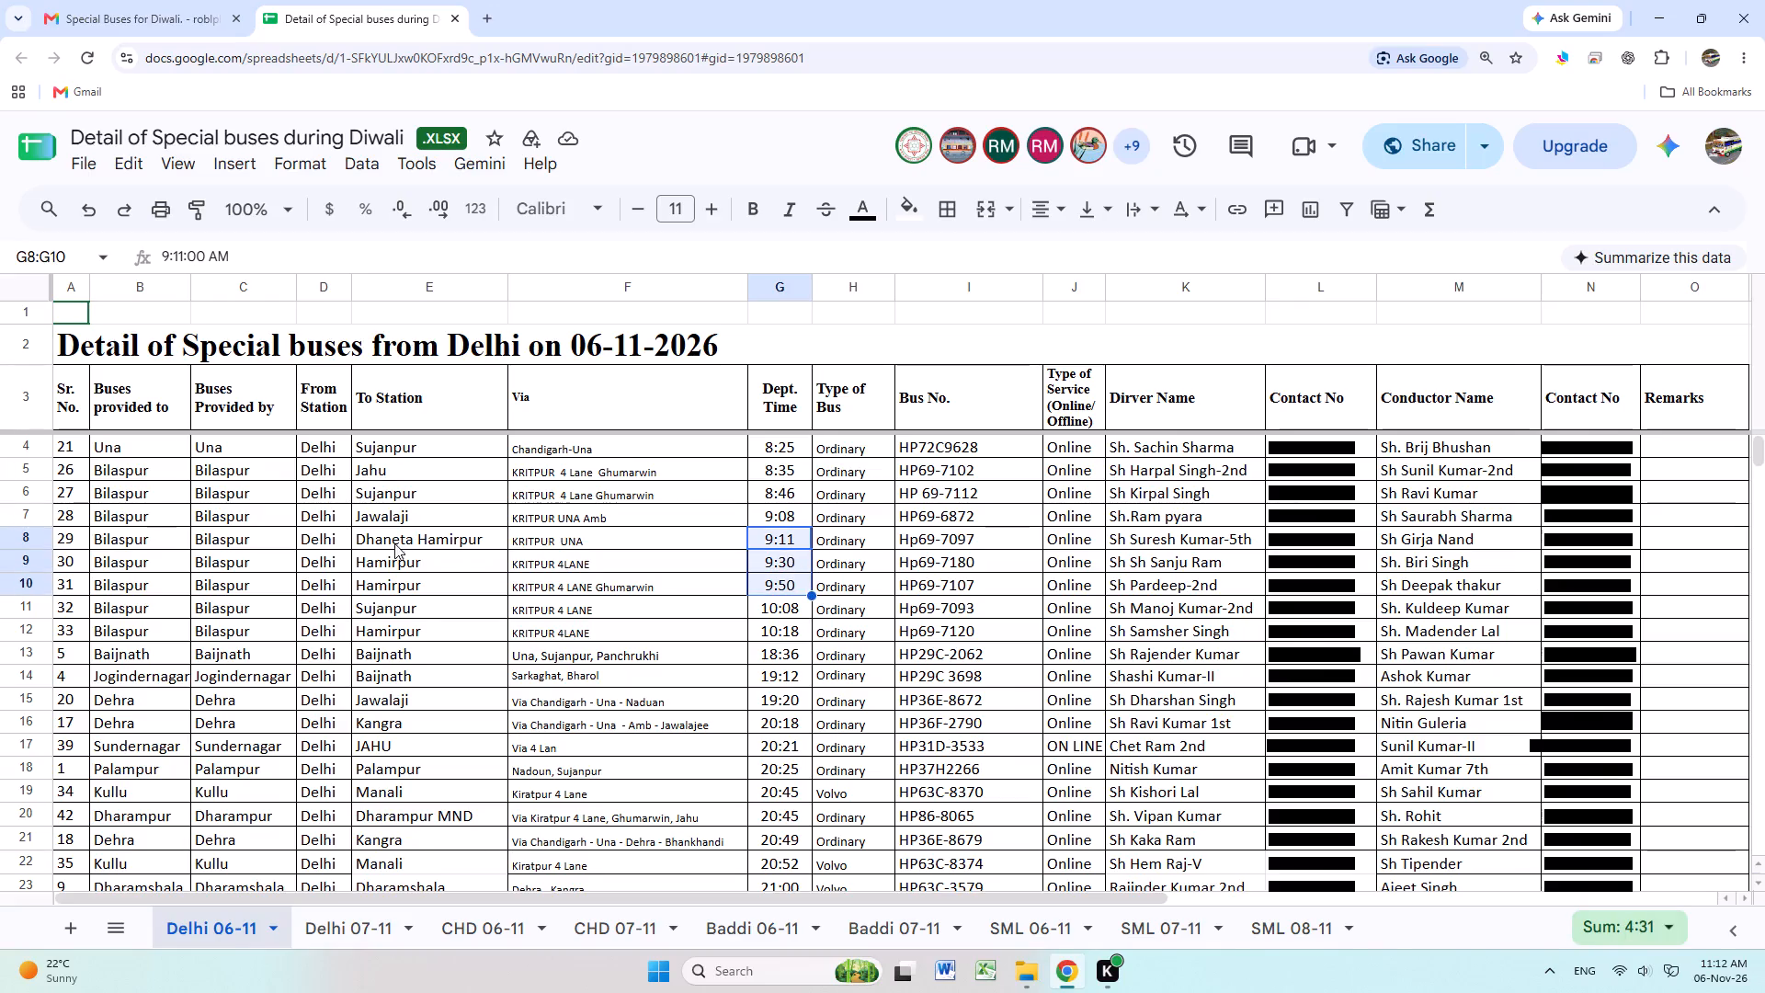
pyautogui.click(690, 589)
pyautogui.click(979, 583)
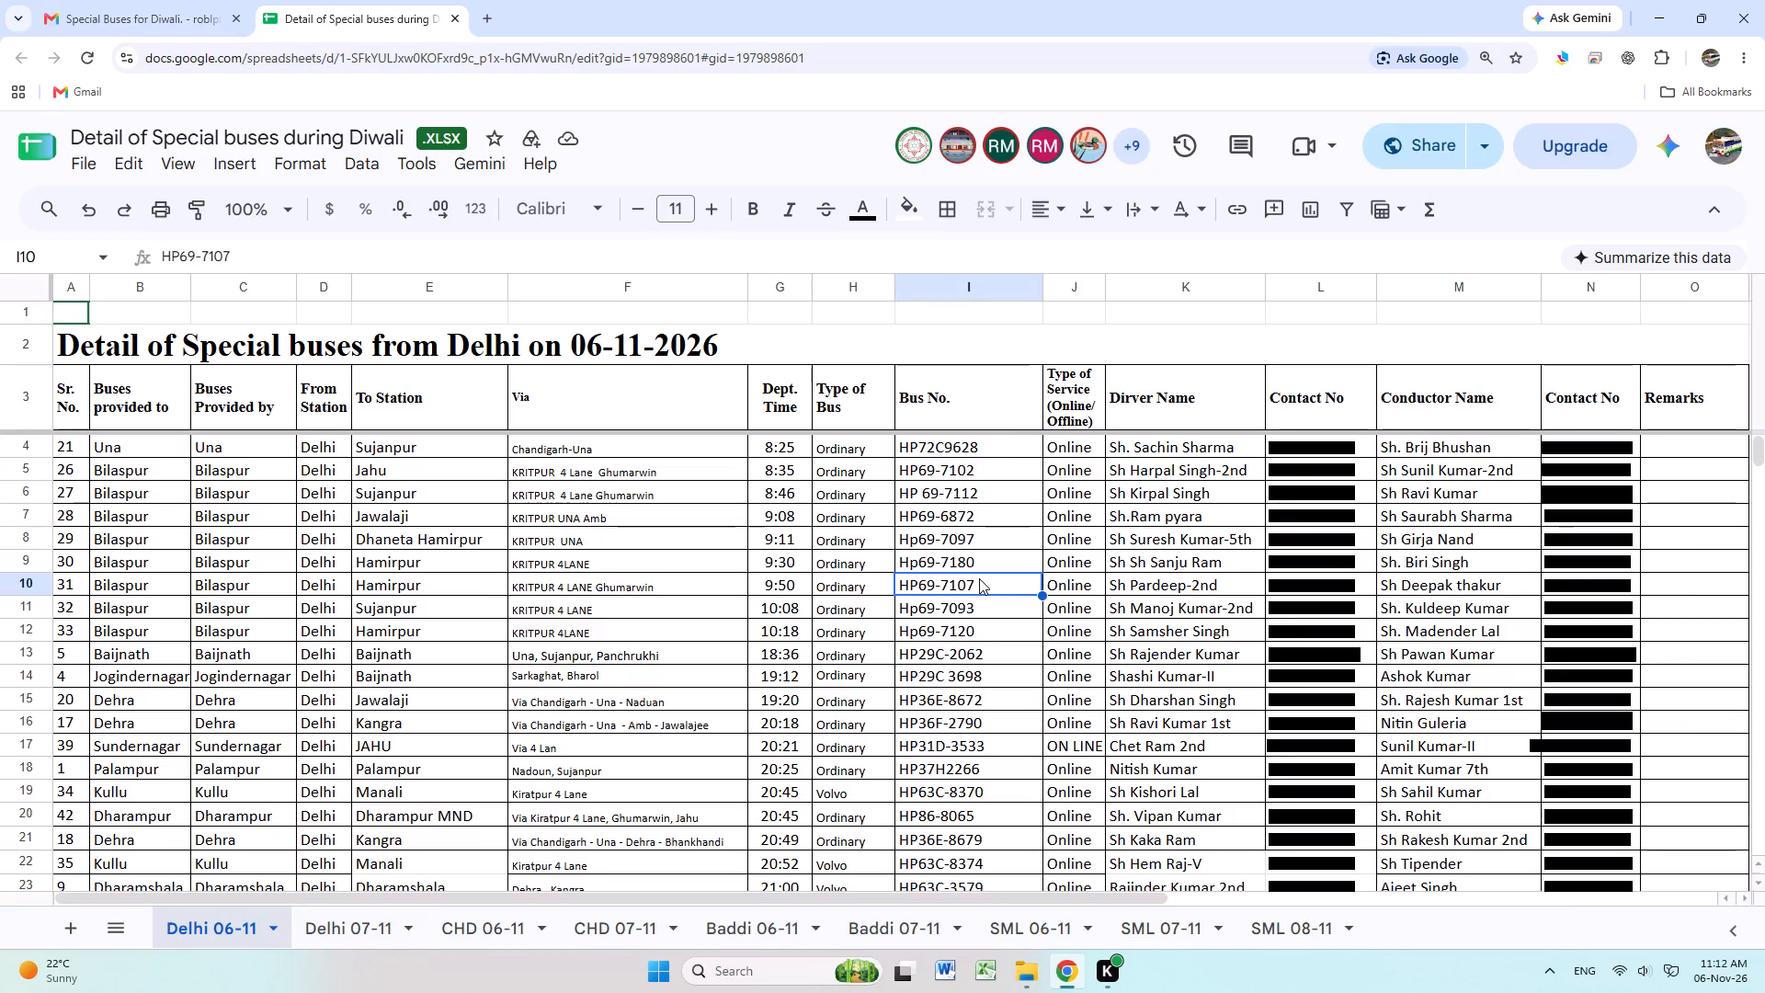
pyautogui.click(985, 583)
pyautogui.click(784, 581)
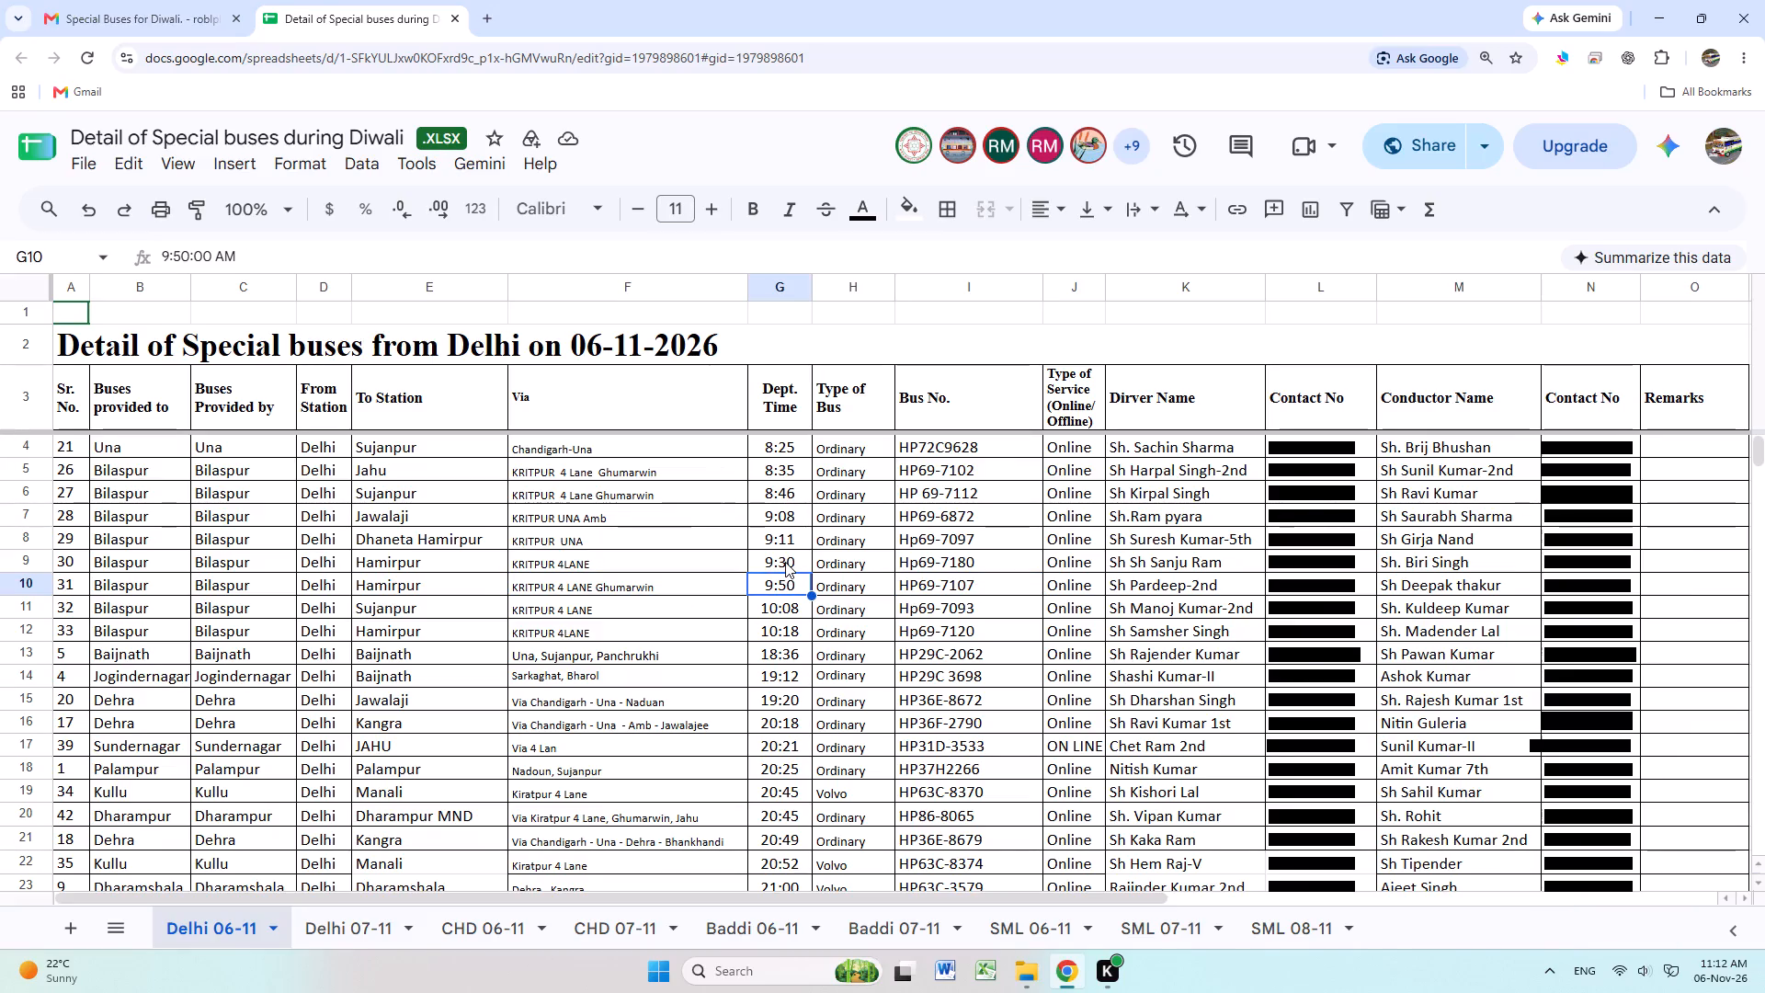
pyautogui.click(785, 562)
pyautogui.click(985, 560)
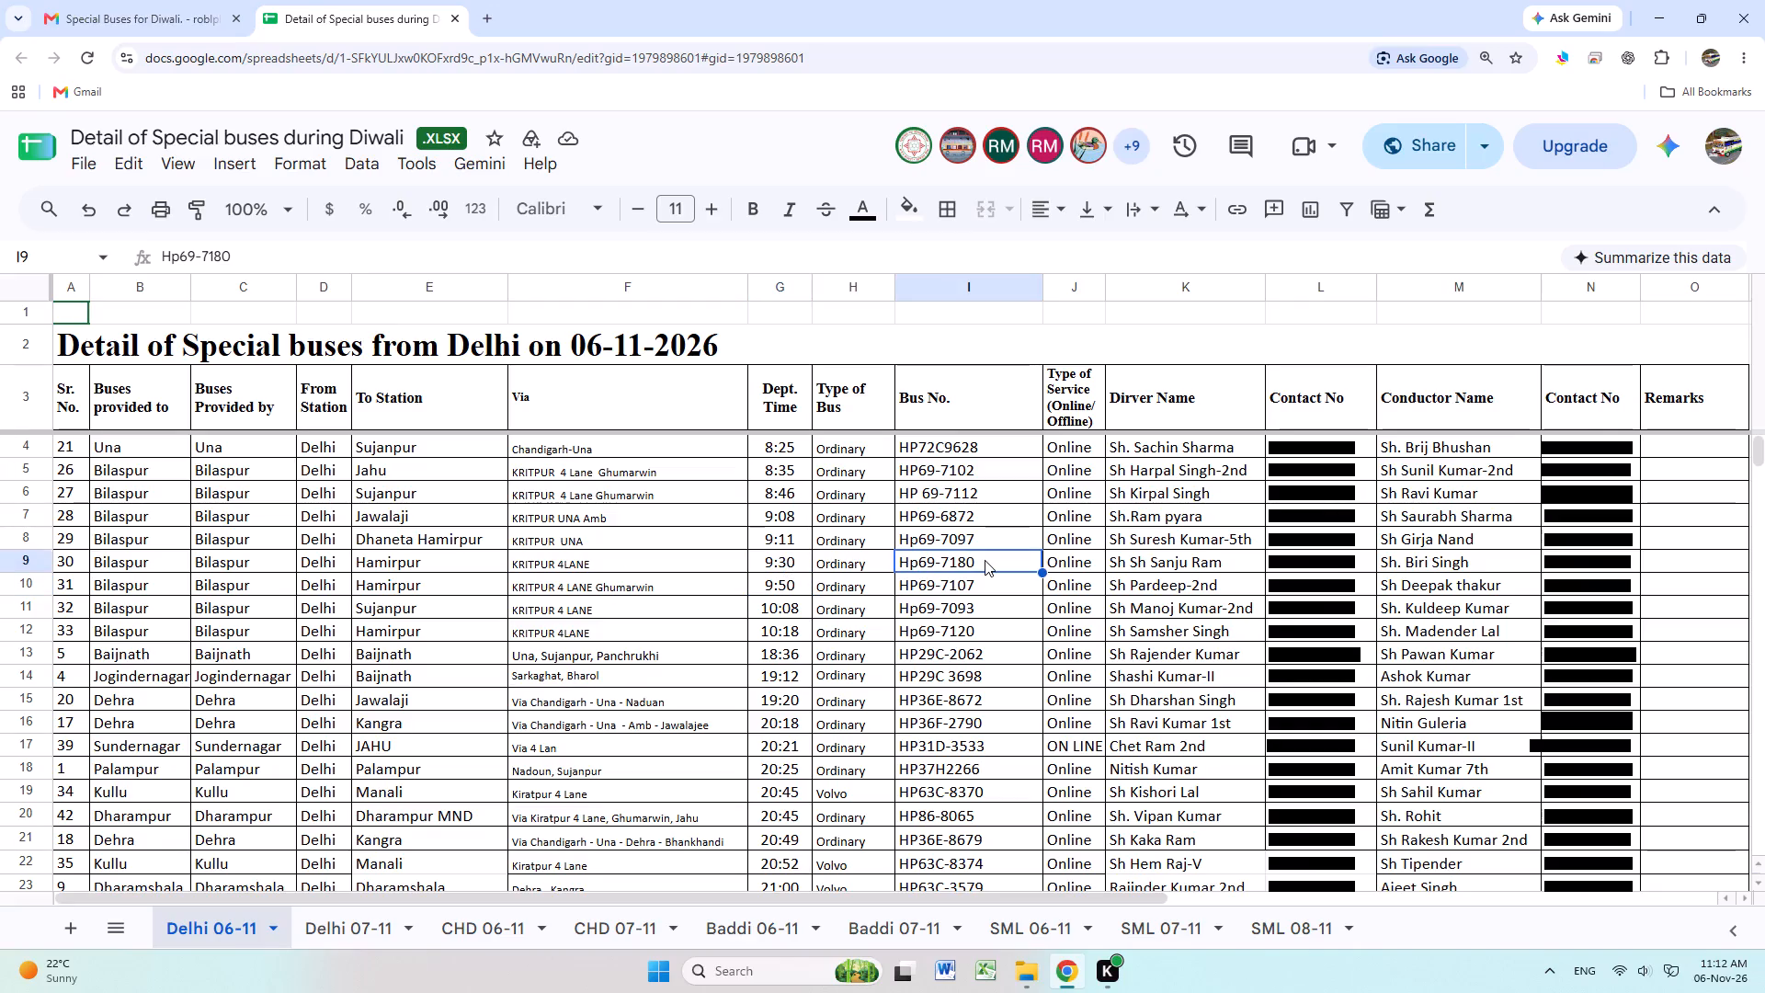
pyautogui.click(794, 541)
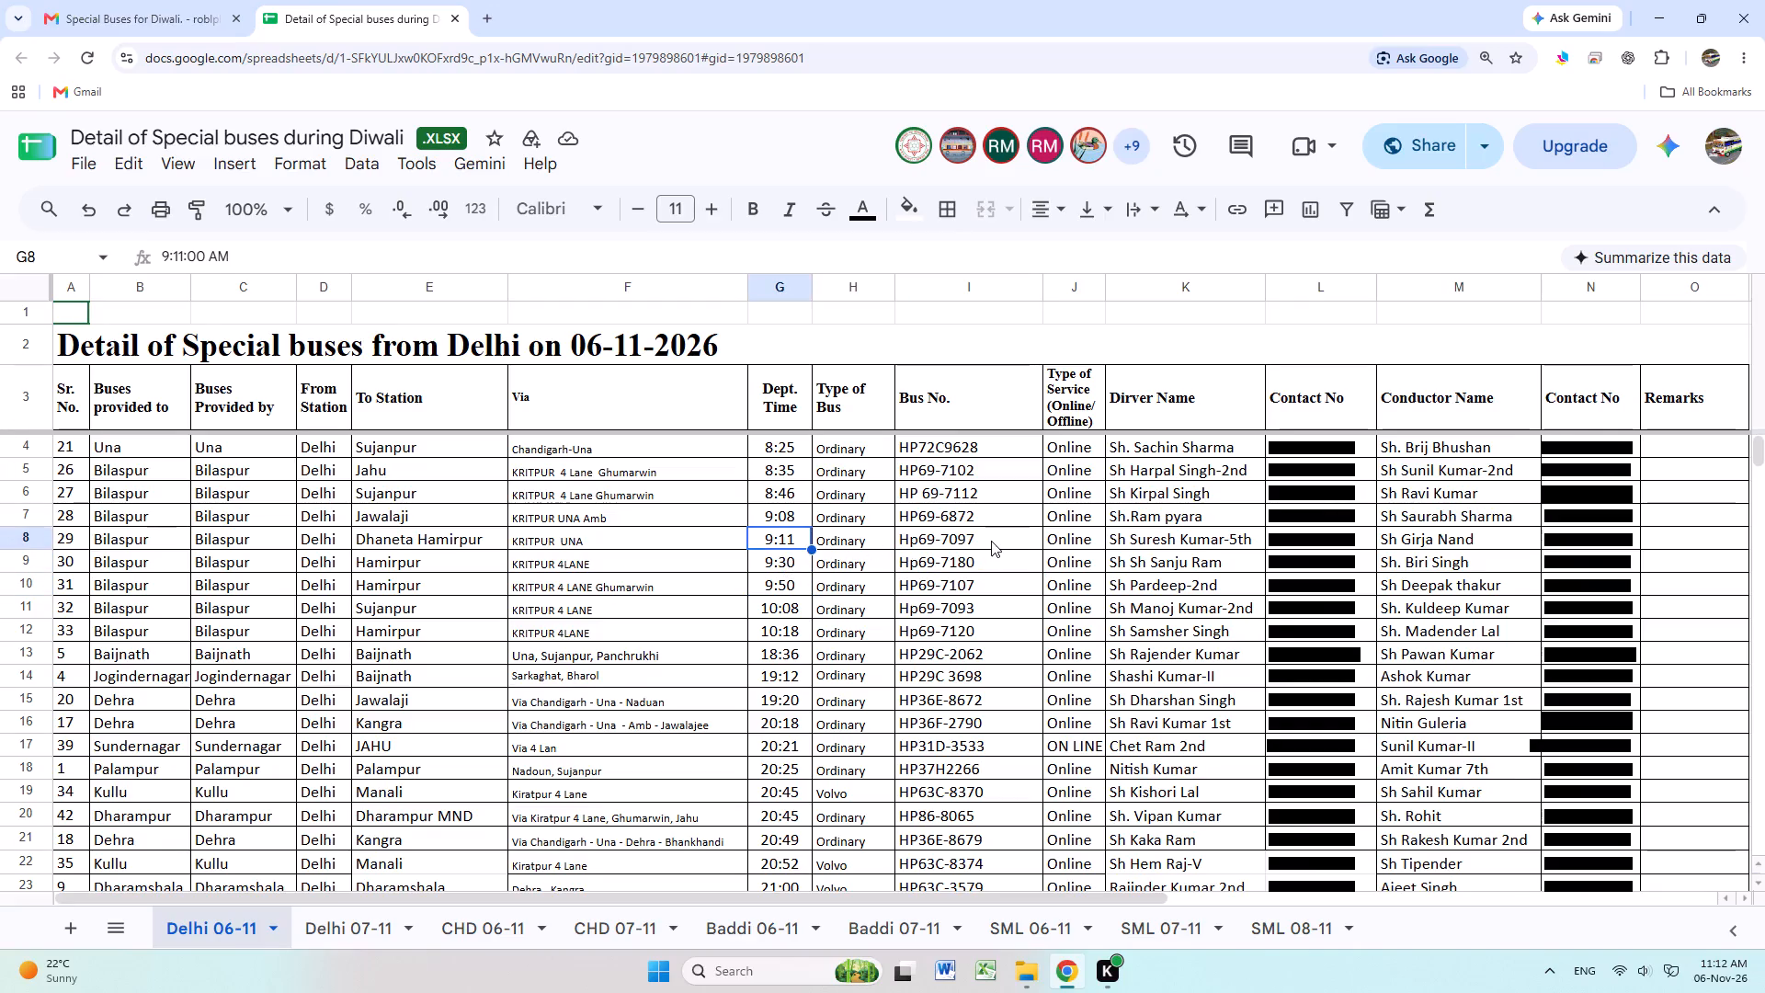
pyautogui.click(991, 541)
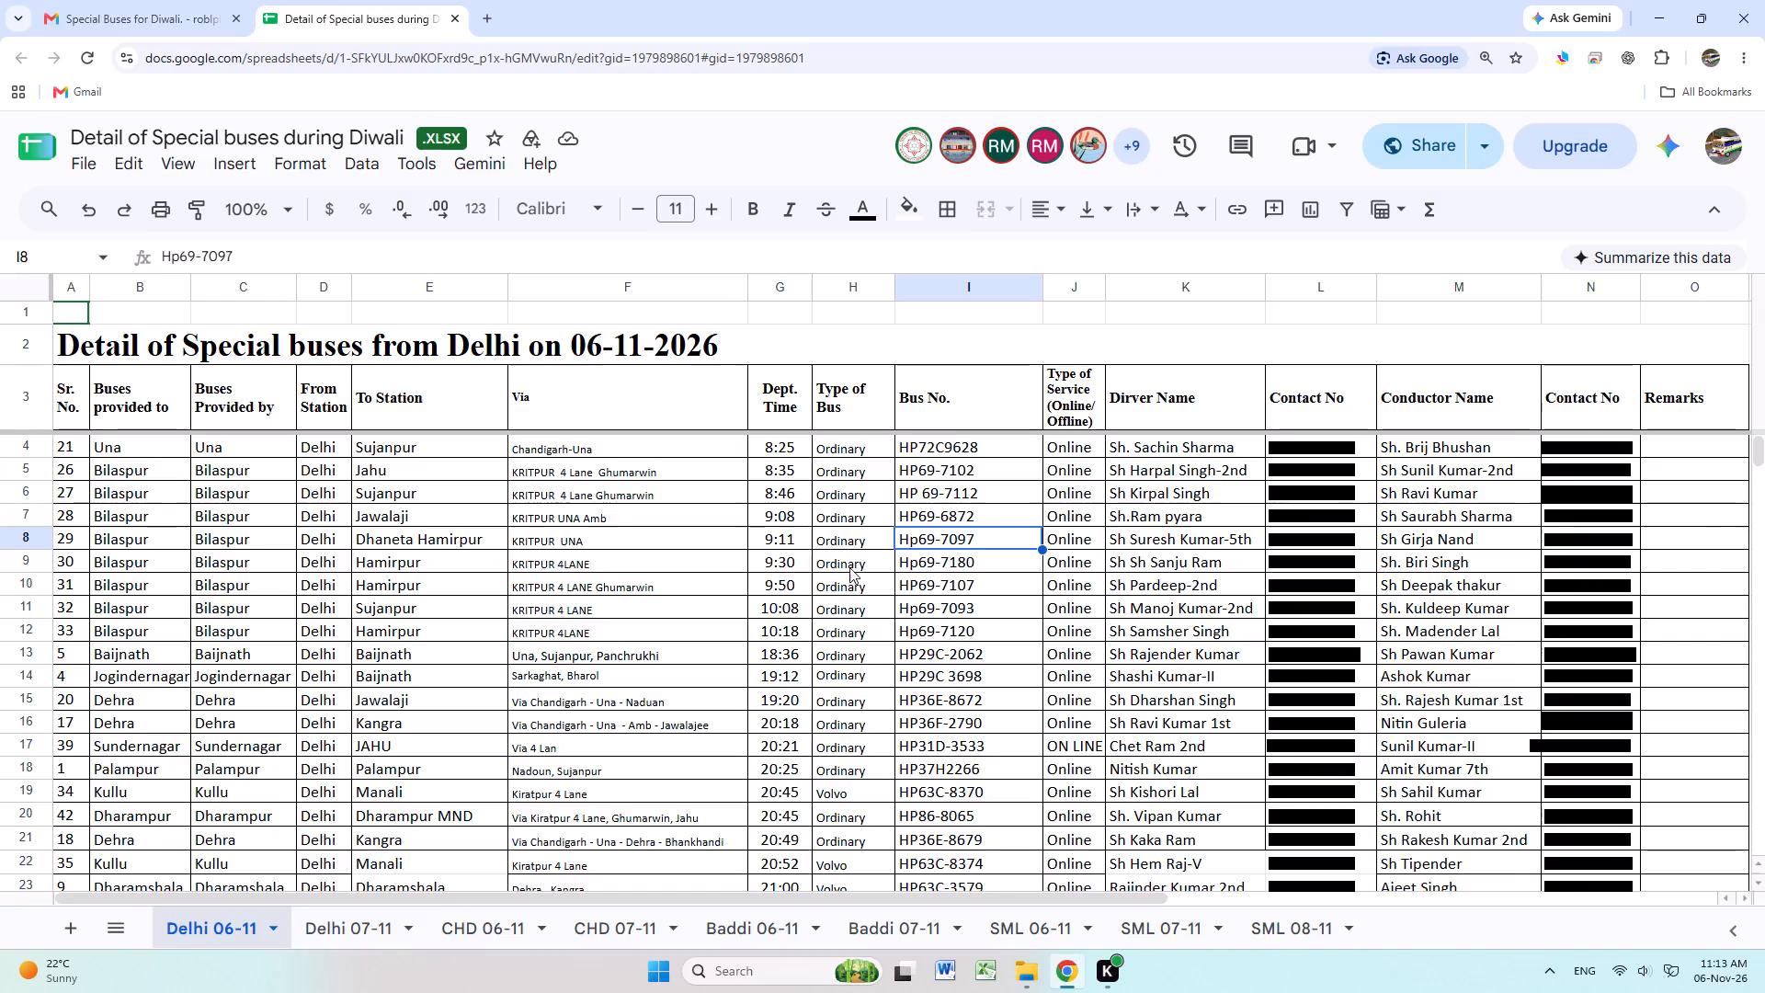
pyautogui.click(769, 605)
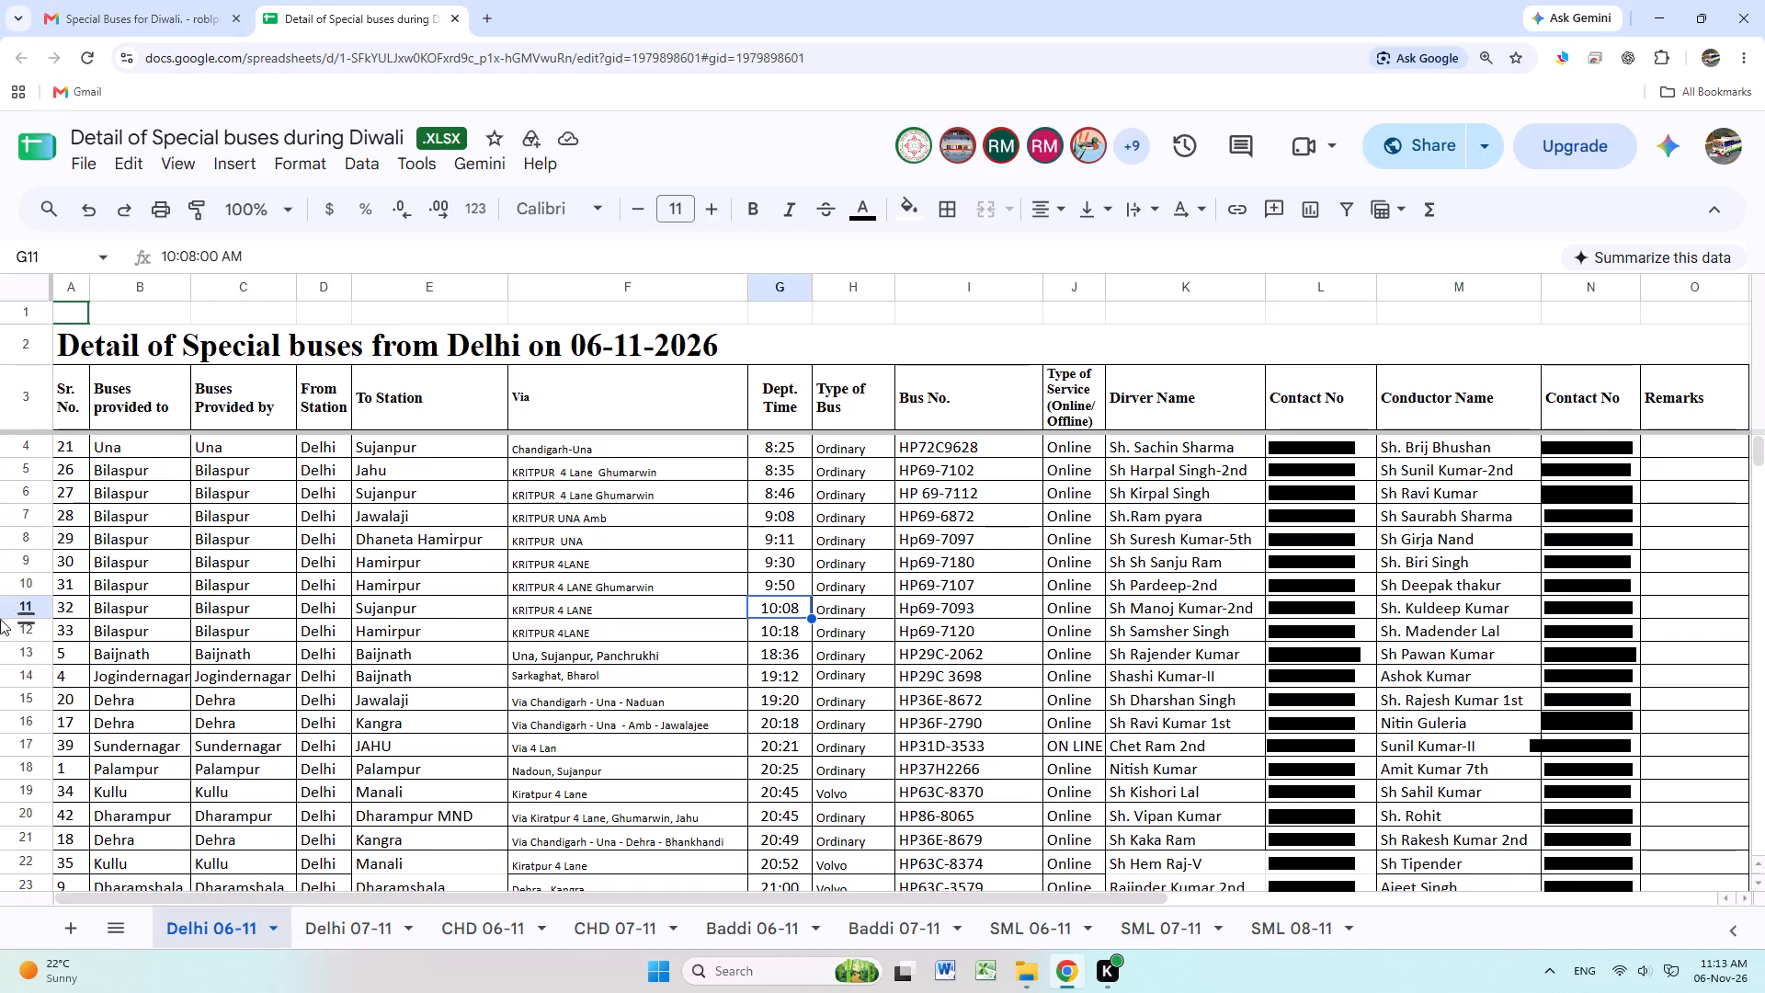
pyautogui.click(11, 606)
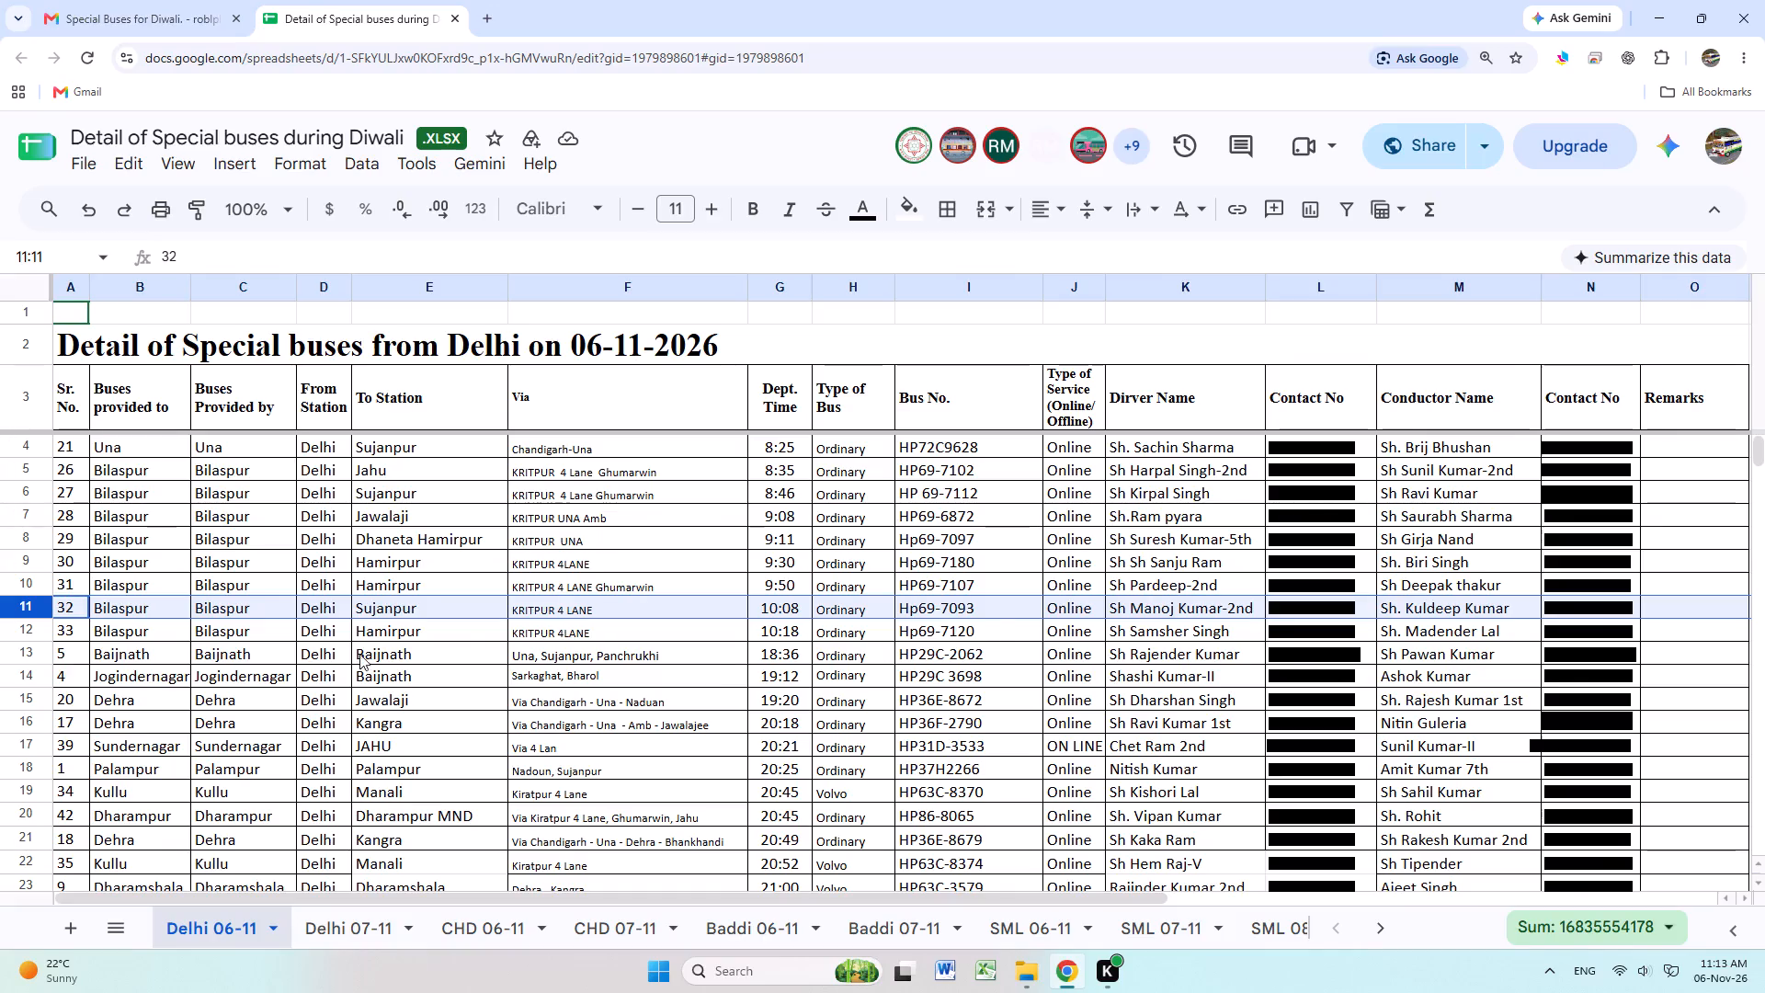
pyautogui.click(766, 633)
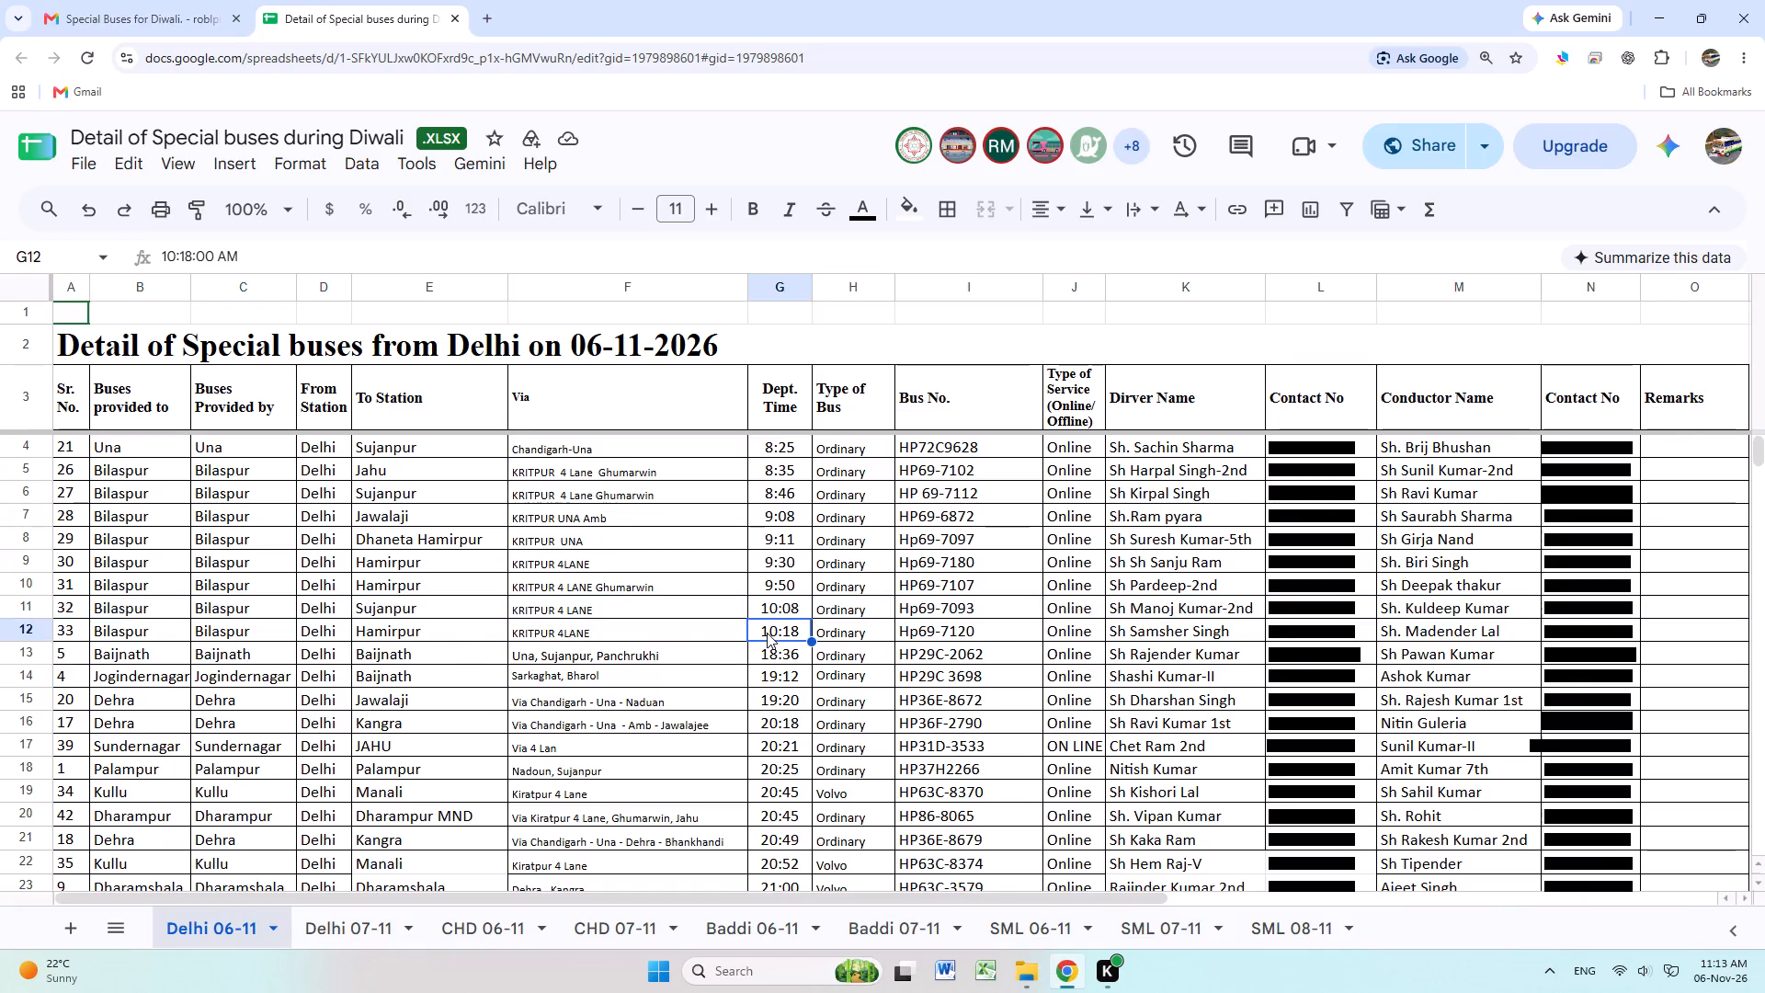
pyautogui.scroll(2, 745, 560)
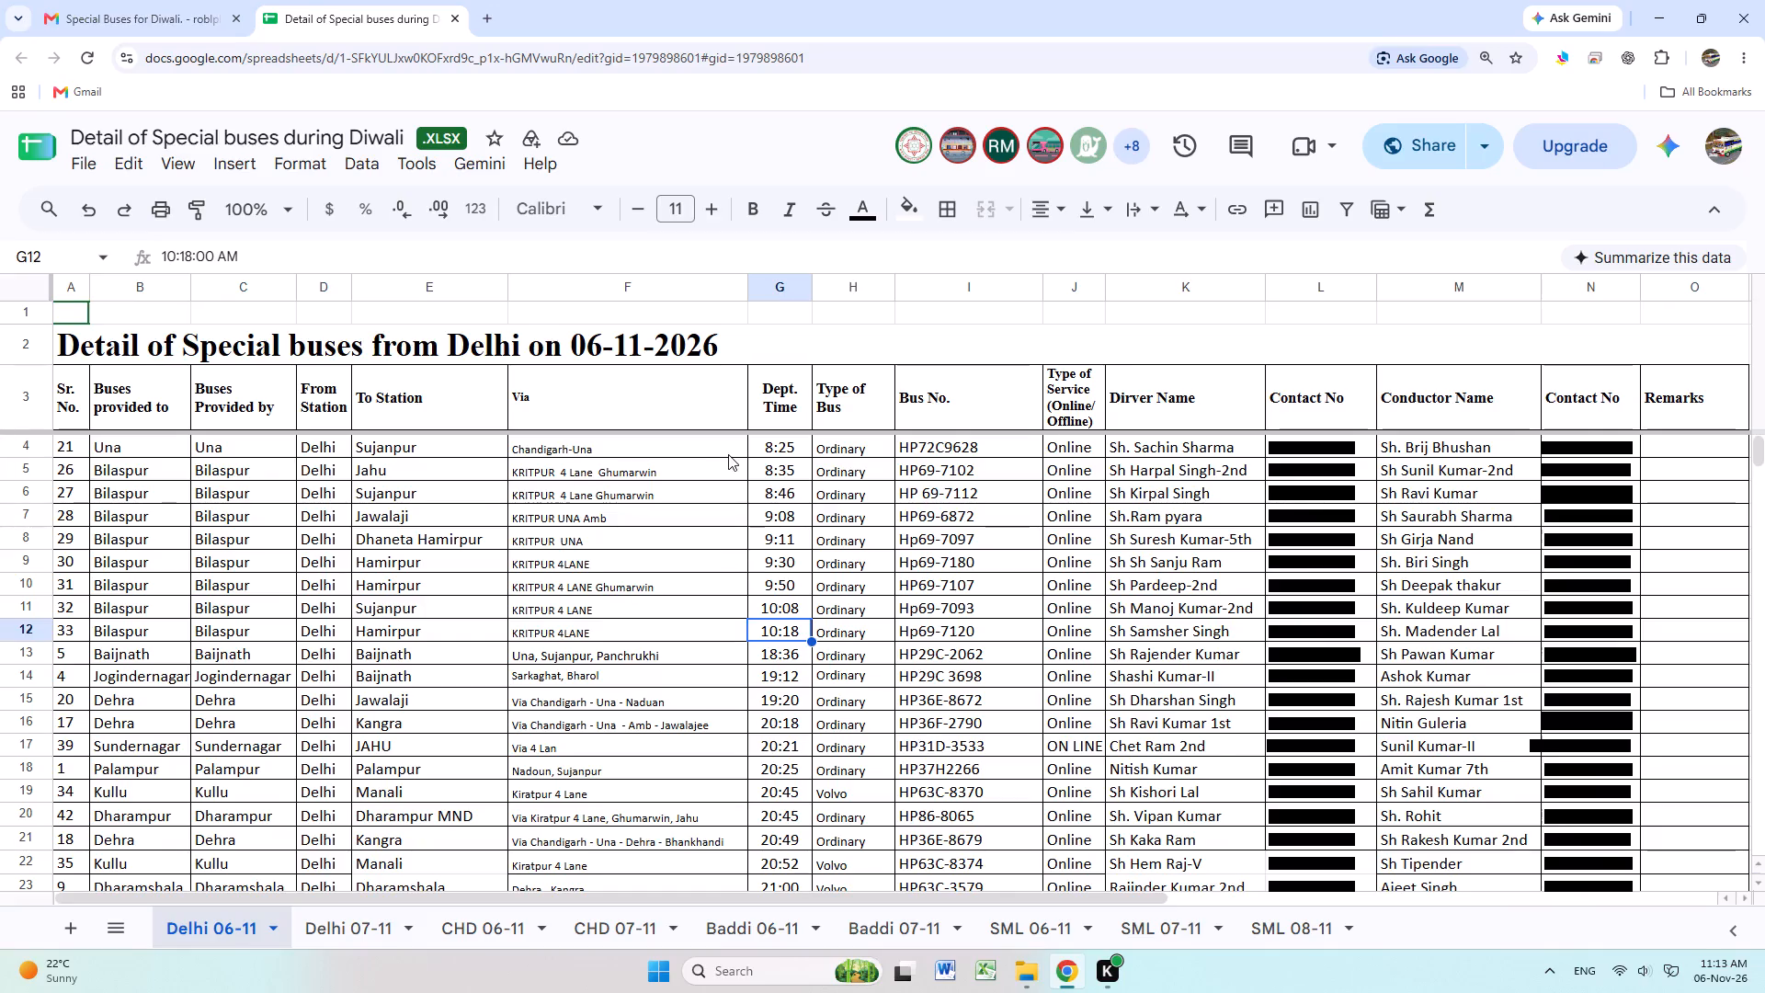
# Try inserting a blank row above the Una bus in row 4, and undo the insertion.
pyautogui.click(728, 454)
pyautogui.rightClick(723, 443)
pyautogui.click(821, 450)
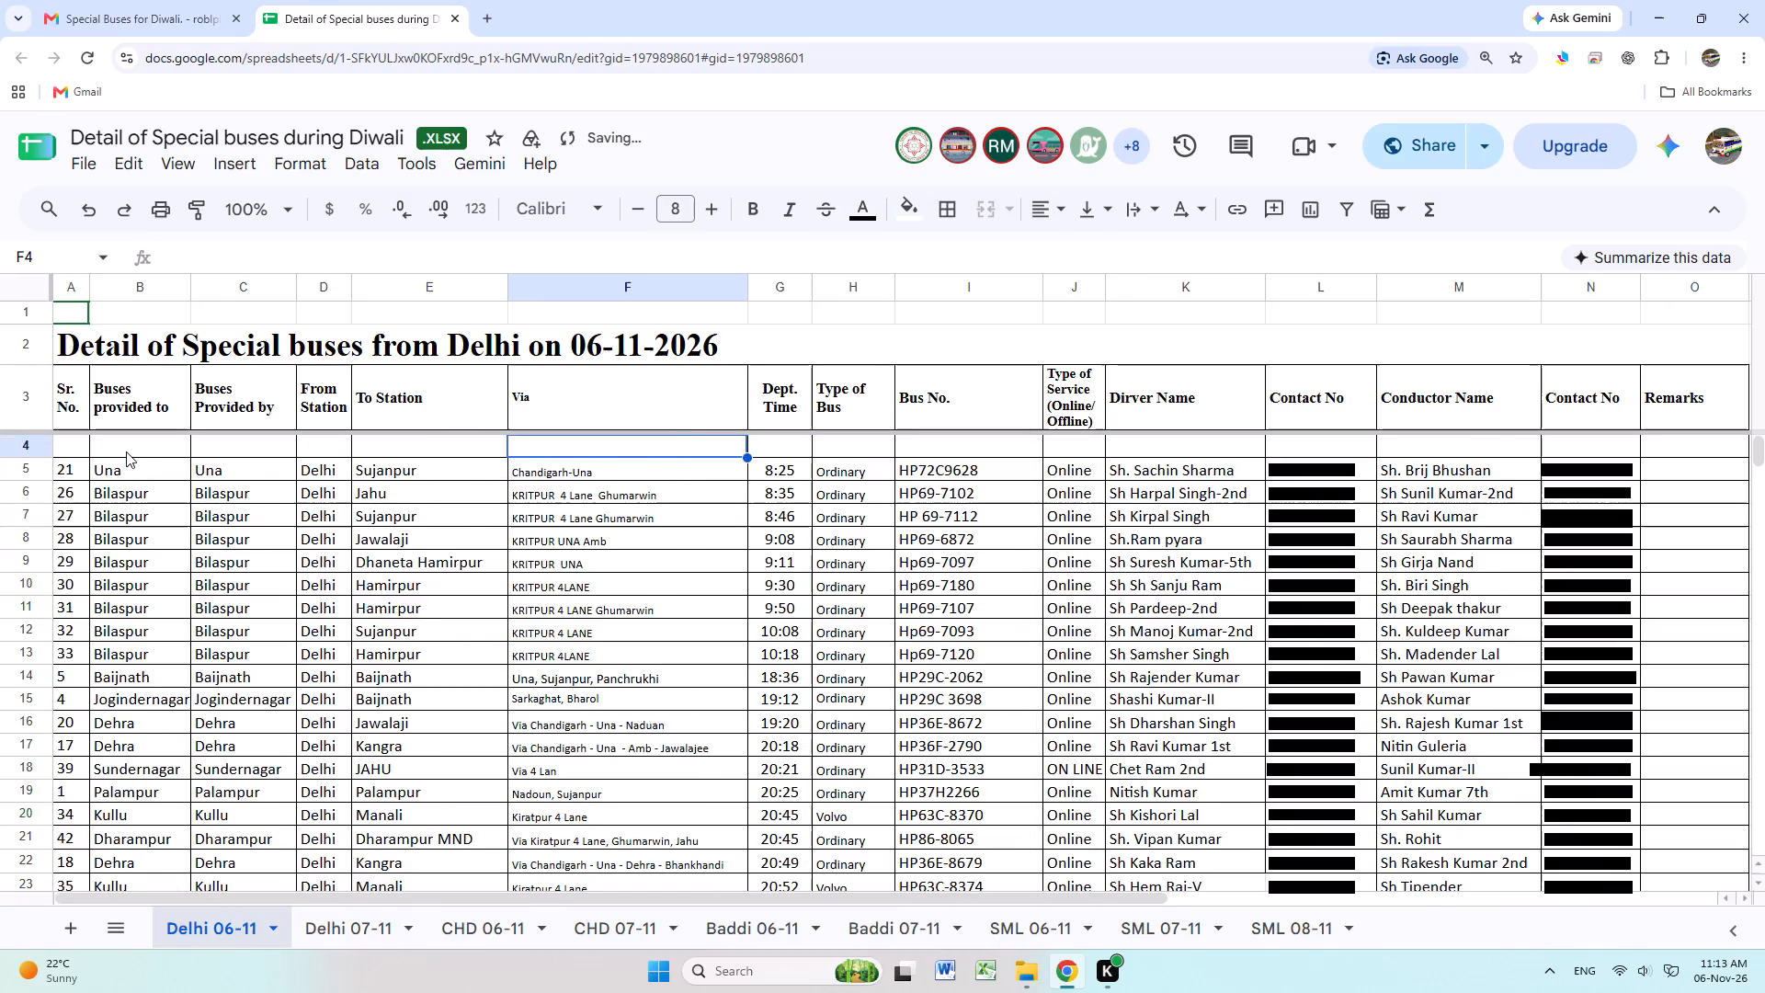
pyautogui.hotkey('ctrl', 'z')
# Insert one blank row between the Una bus and the first Bilaspur bus, above row 5.
pyautogui.click(144, 465)
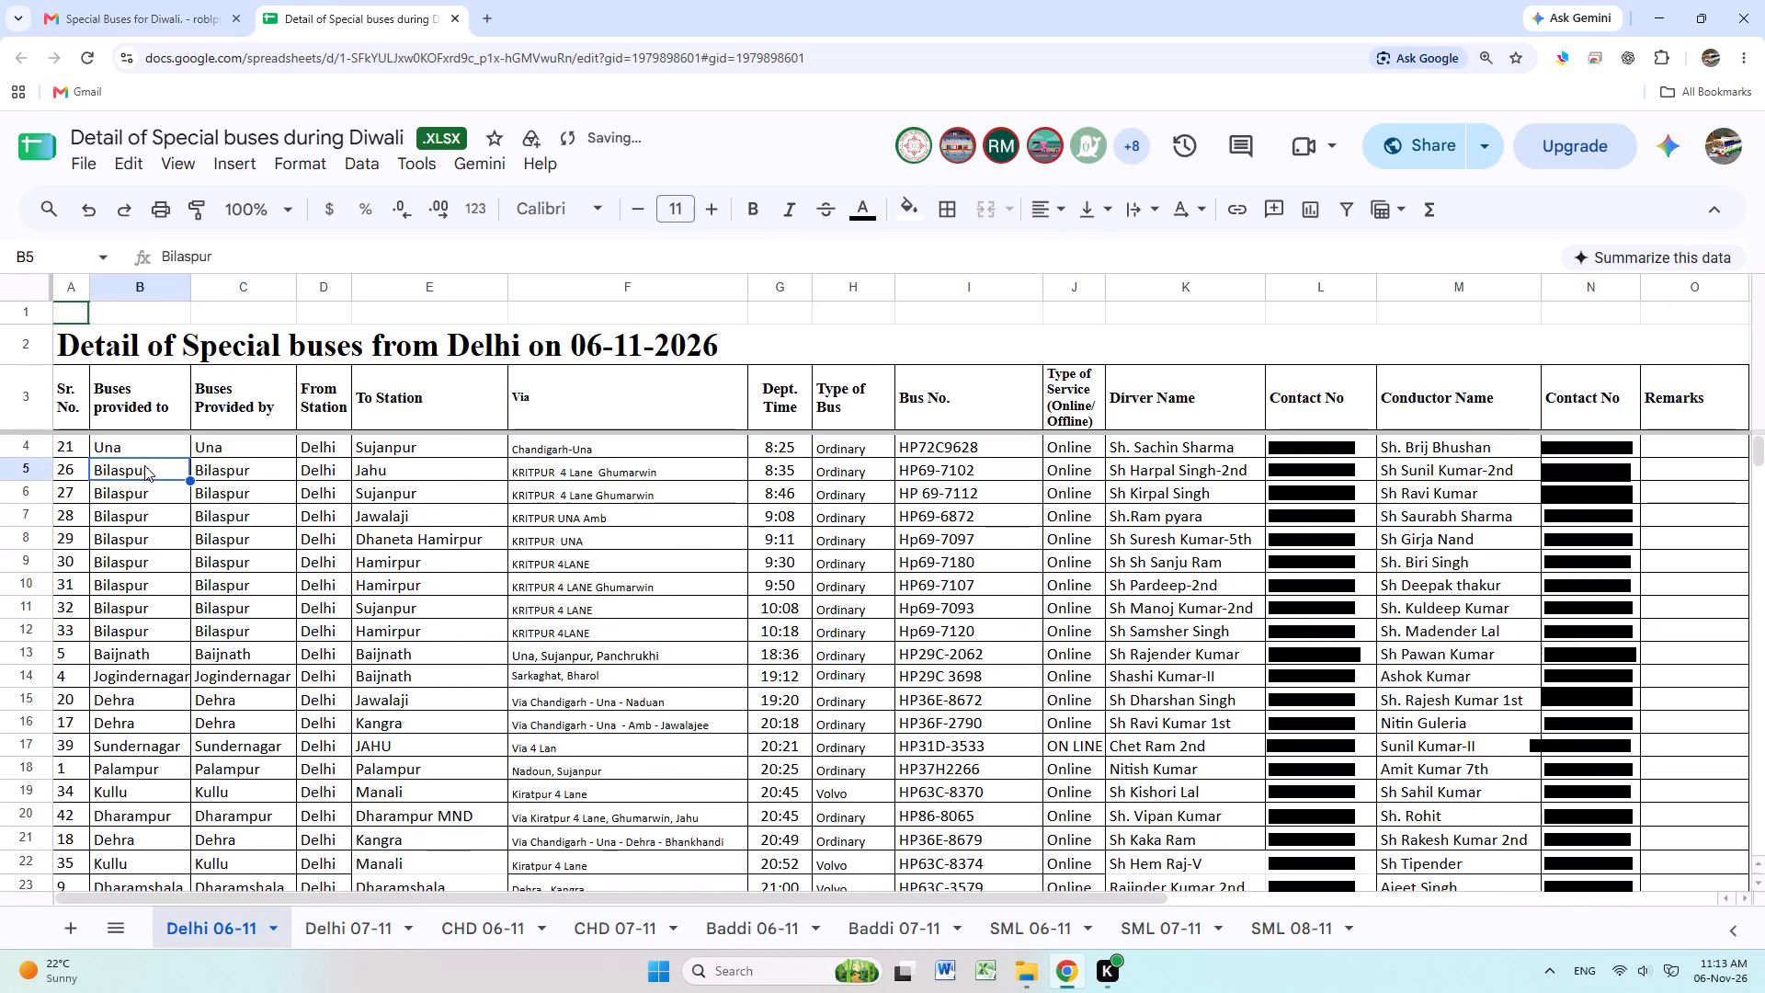
pyautogui.rightClick(144, 465)
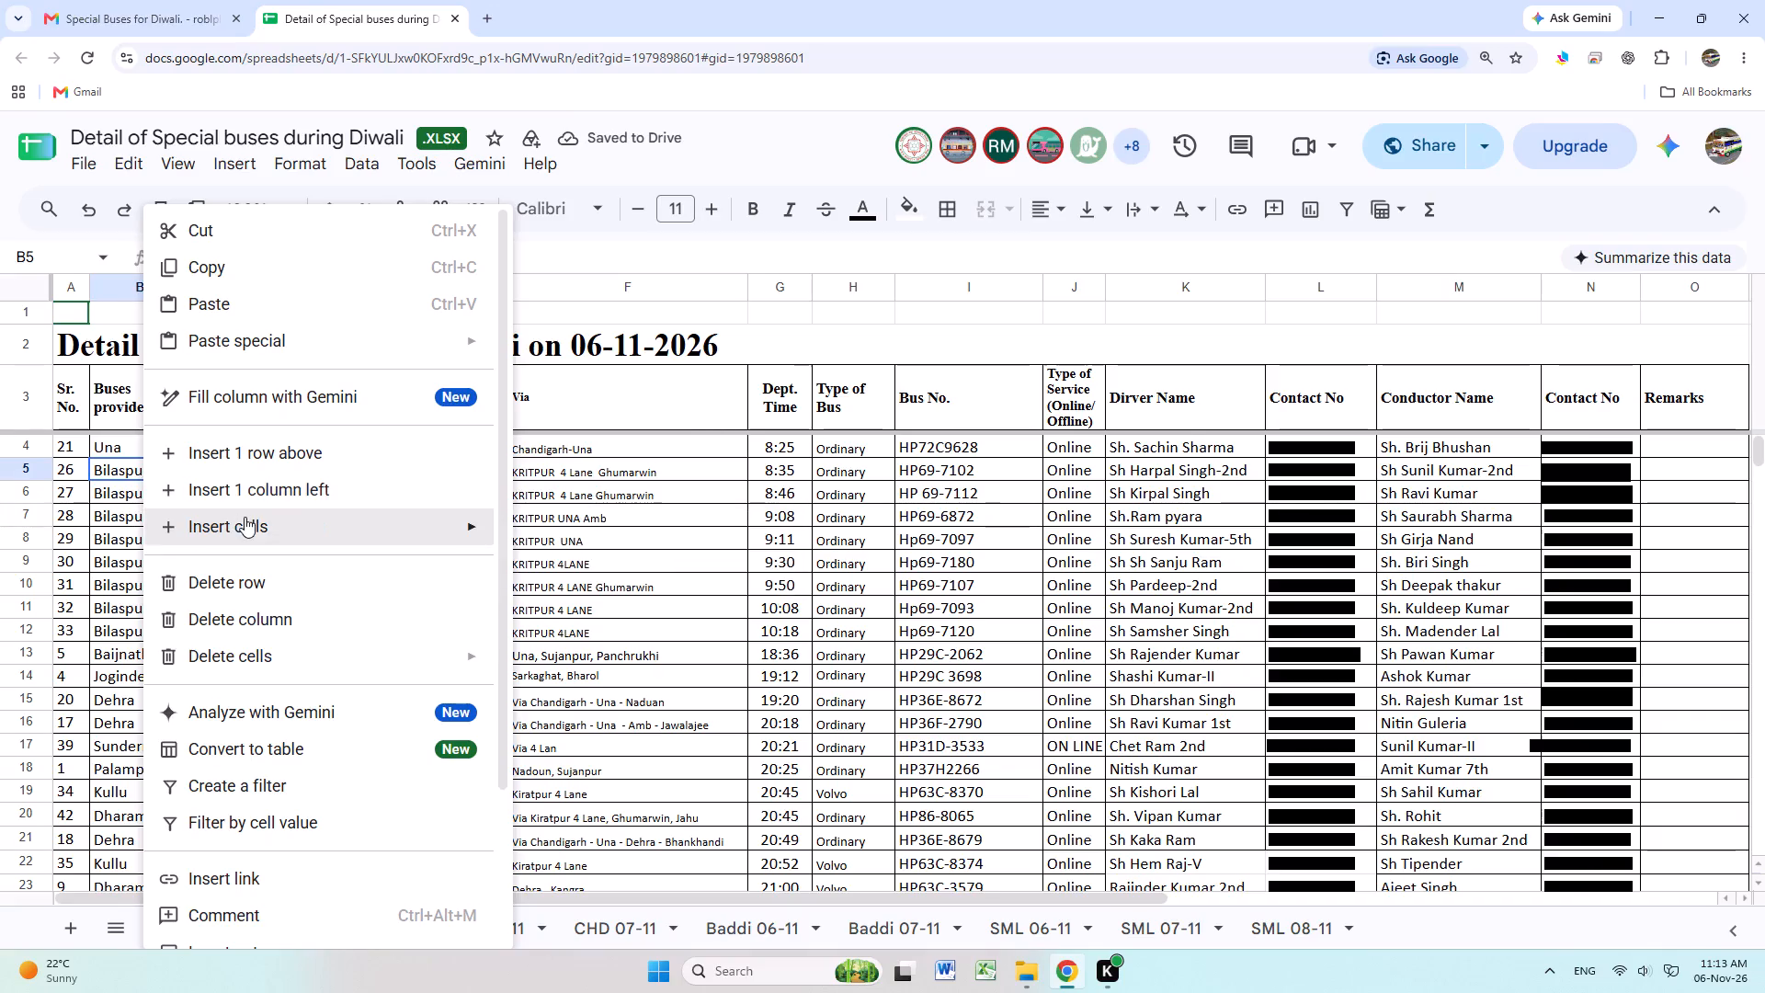
pyautogui.click(266, 461)
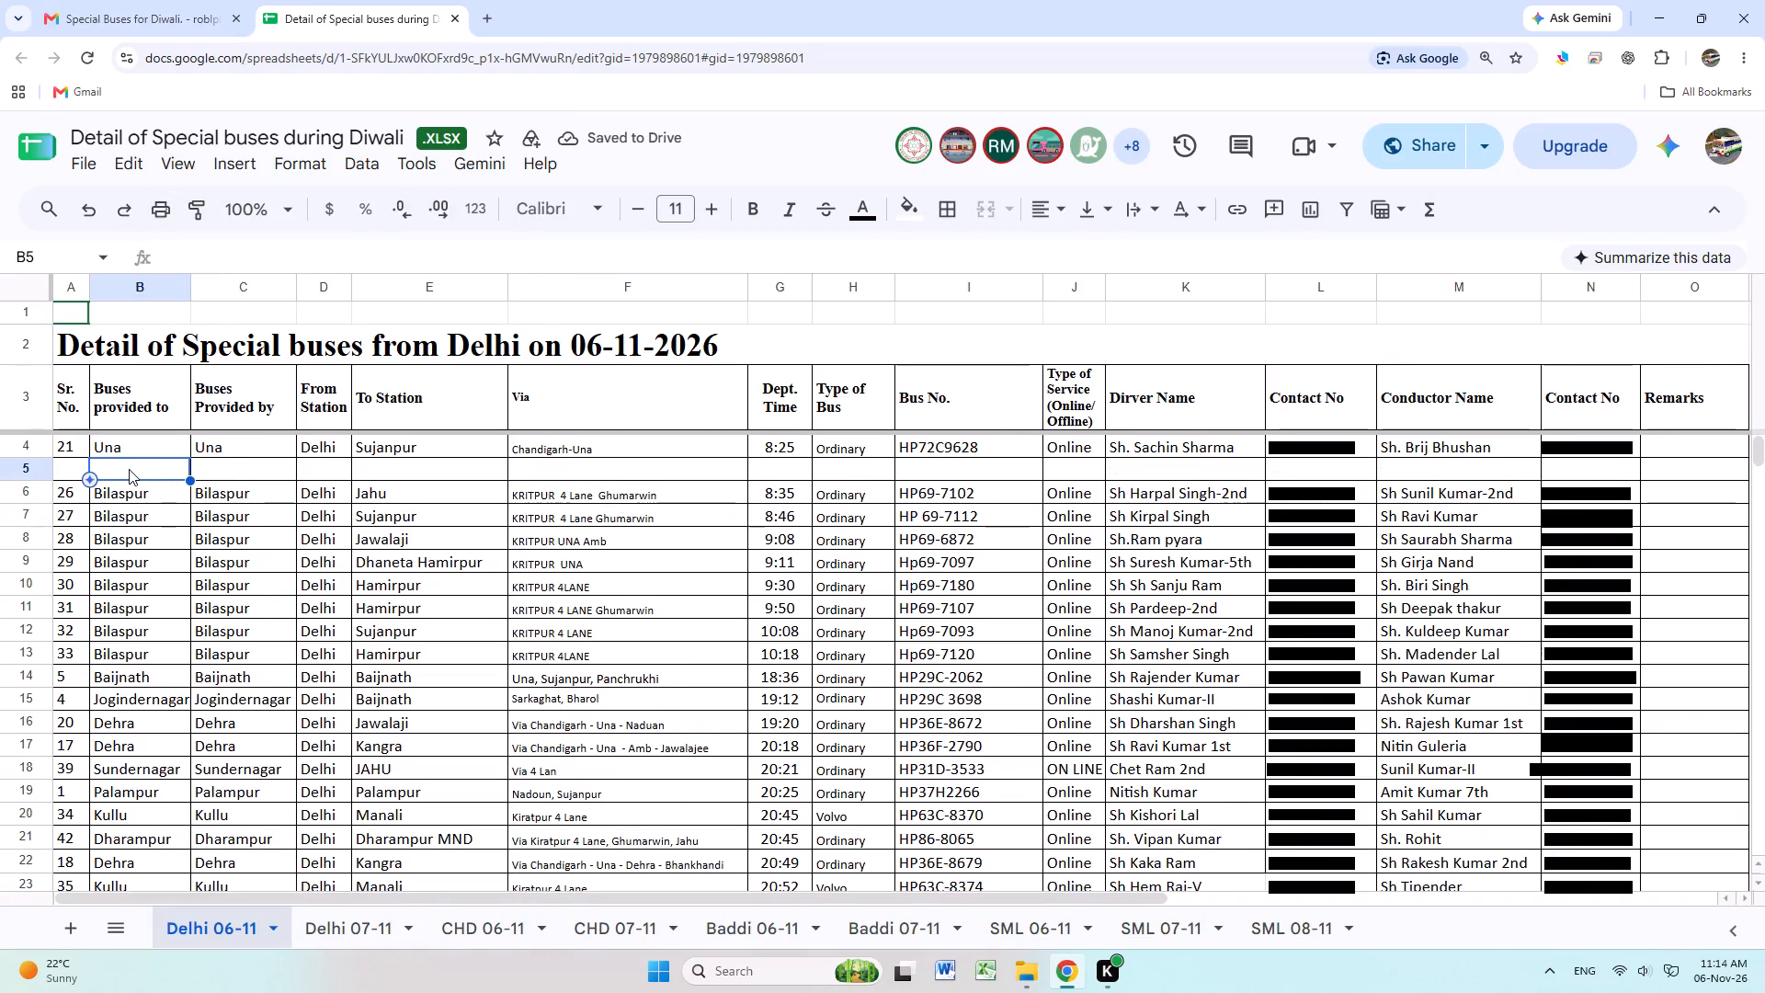
# In the new row 5, enter Bilaspur as both provided-to and provided-by depot, and Delhi as the from station.
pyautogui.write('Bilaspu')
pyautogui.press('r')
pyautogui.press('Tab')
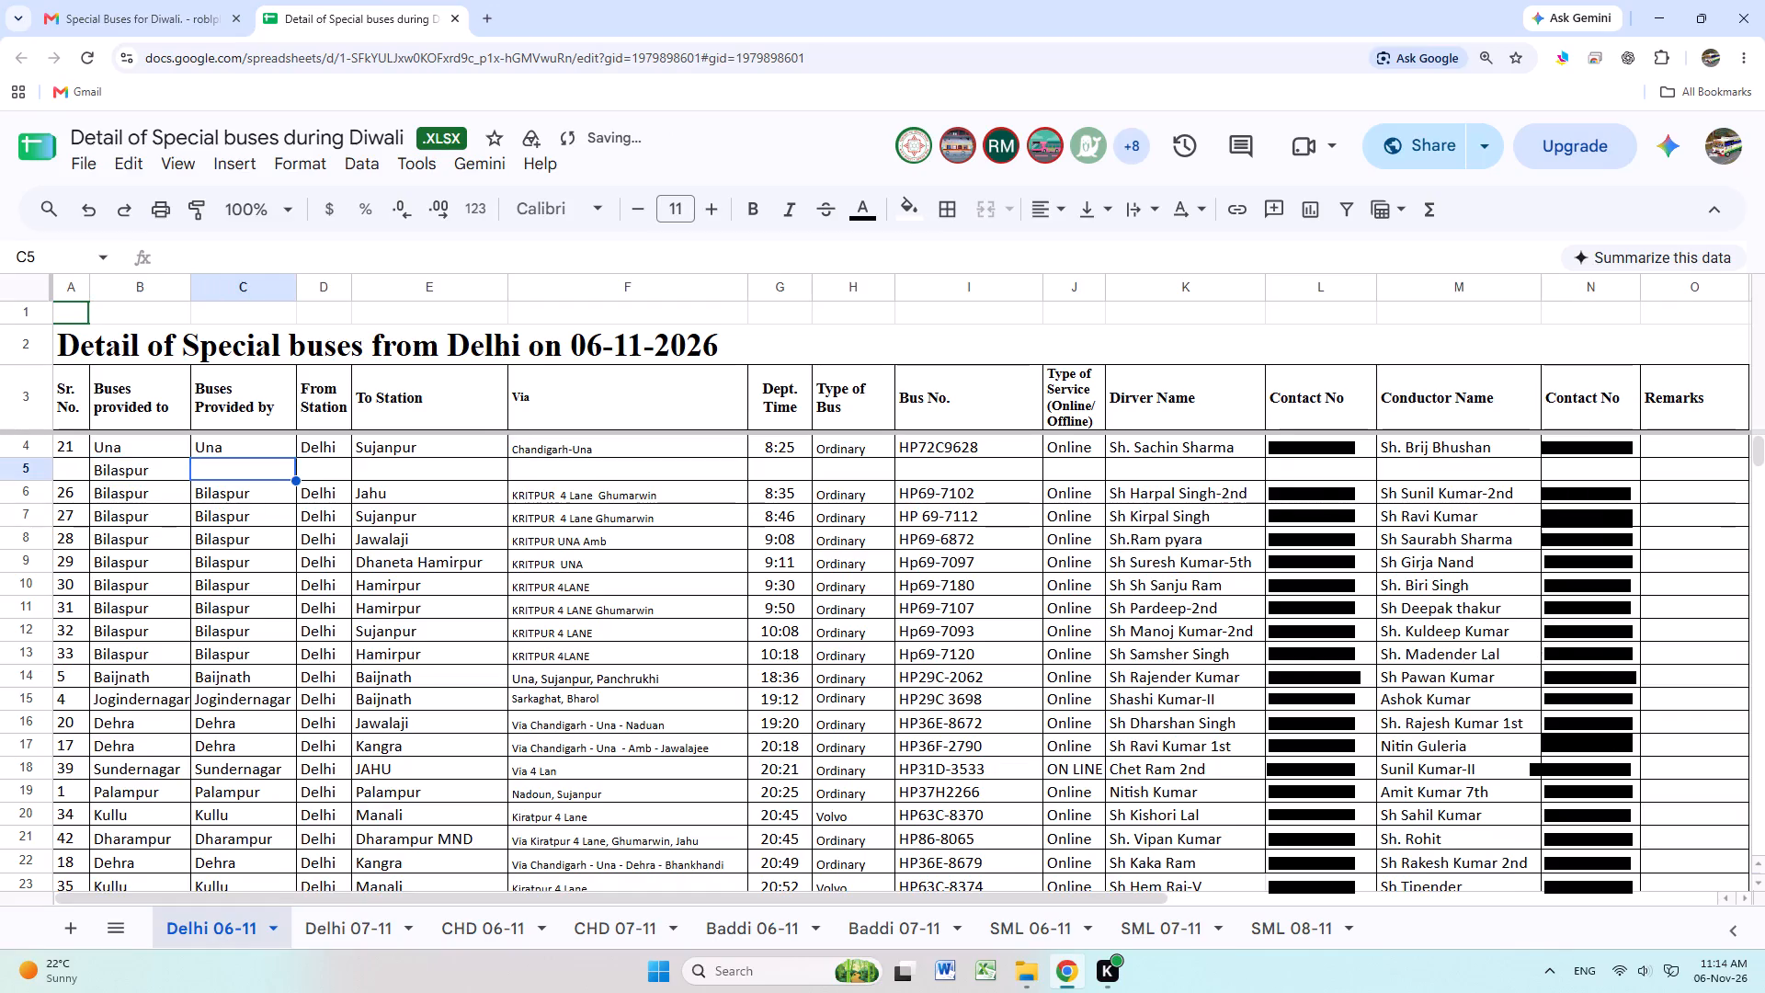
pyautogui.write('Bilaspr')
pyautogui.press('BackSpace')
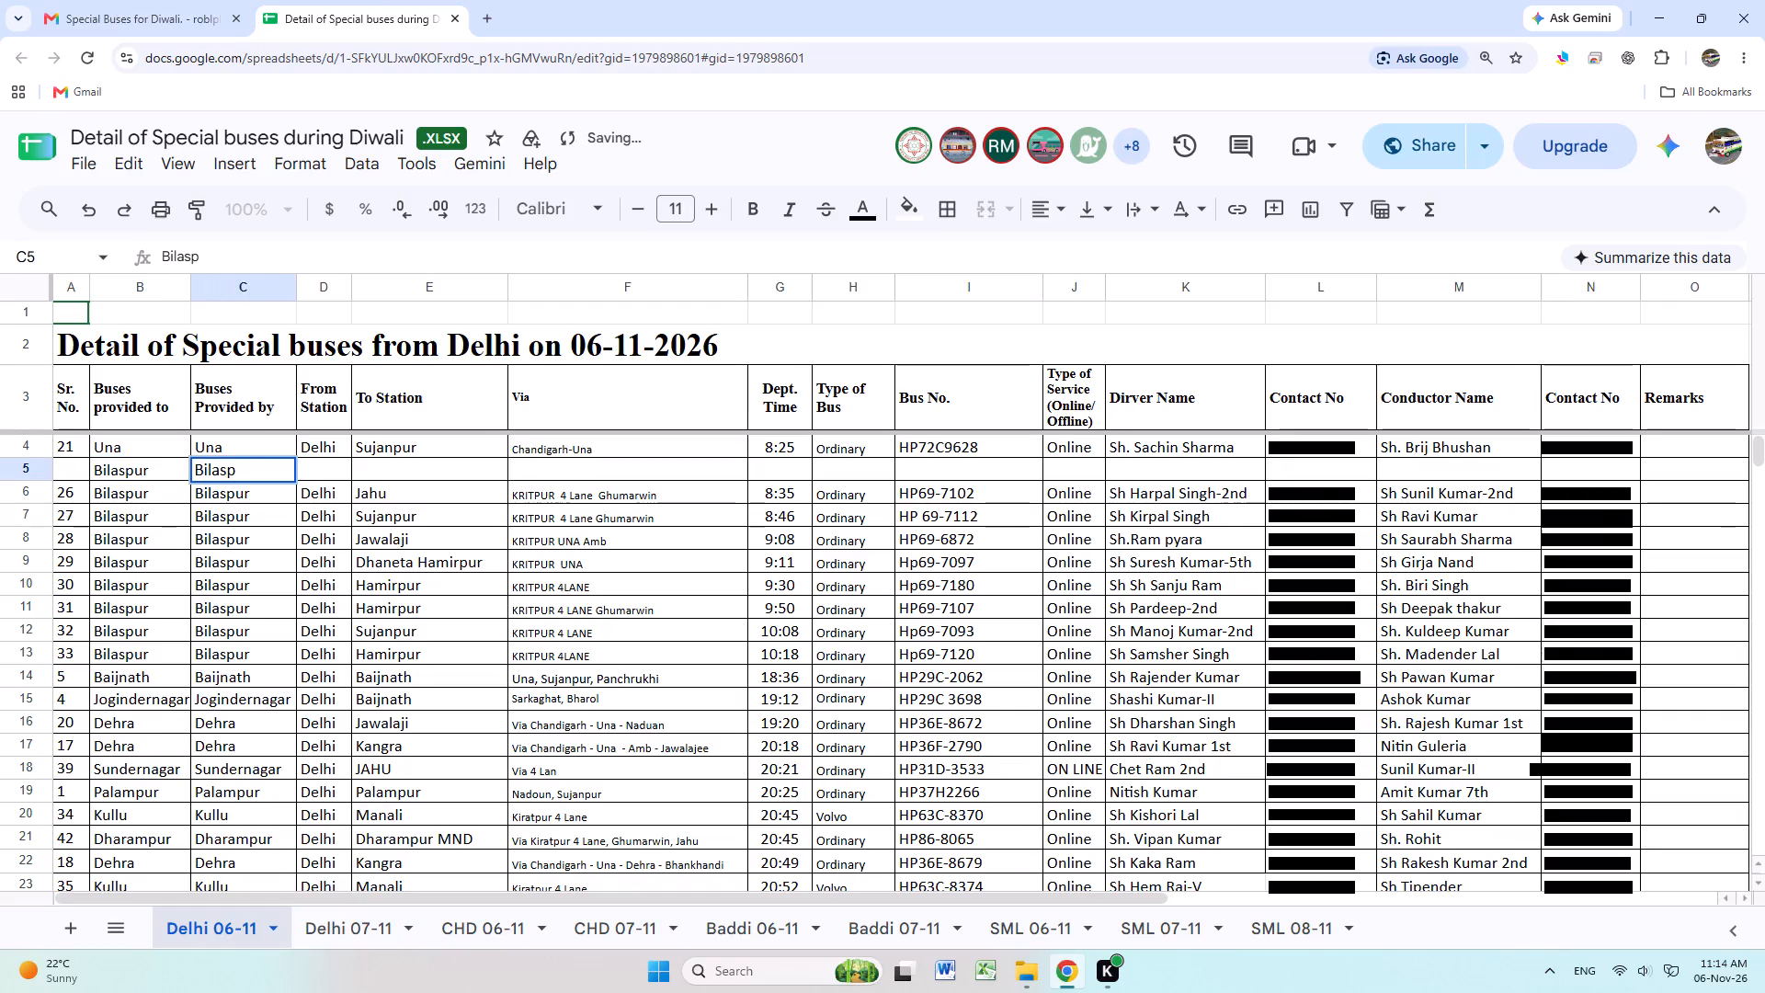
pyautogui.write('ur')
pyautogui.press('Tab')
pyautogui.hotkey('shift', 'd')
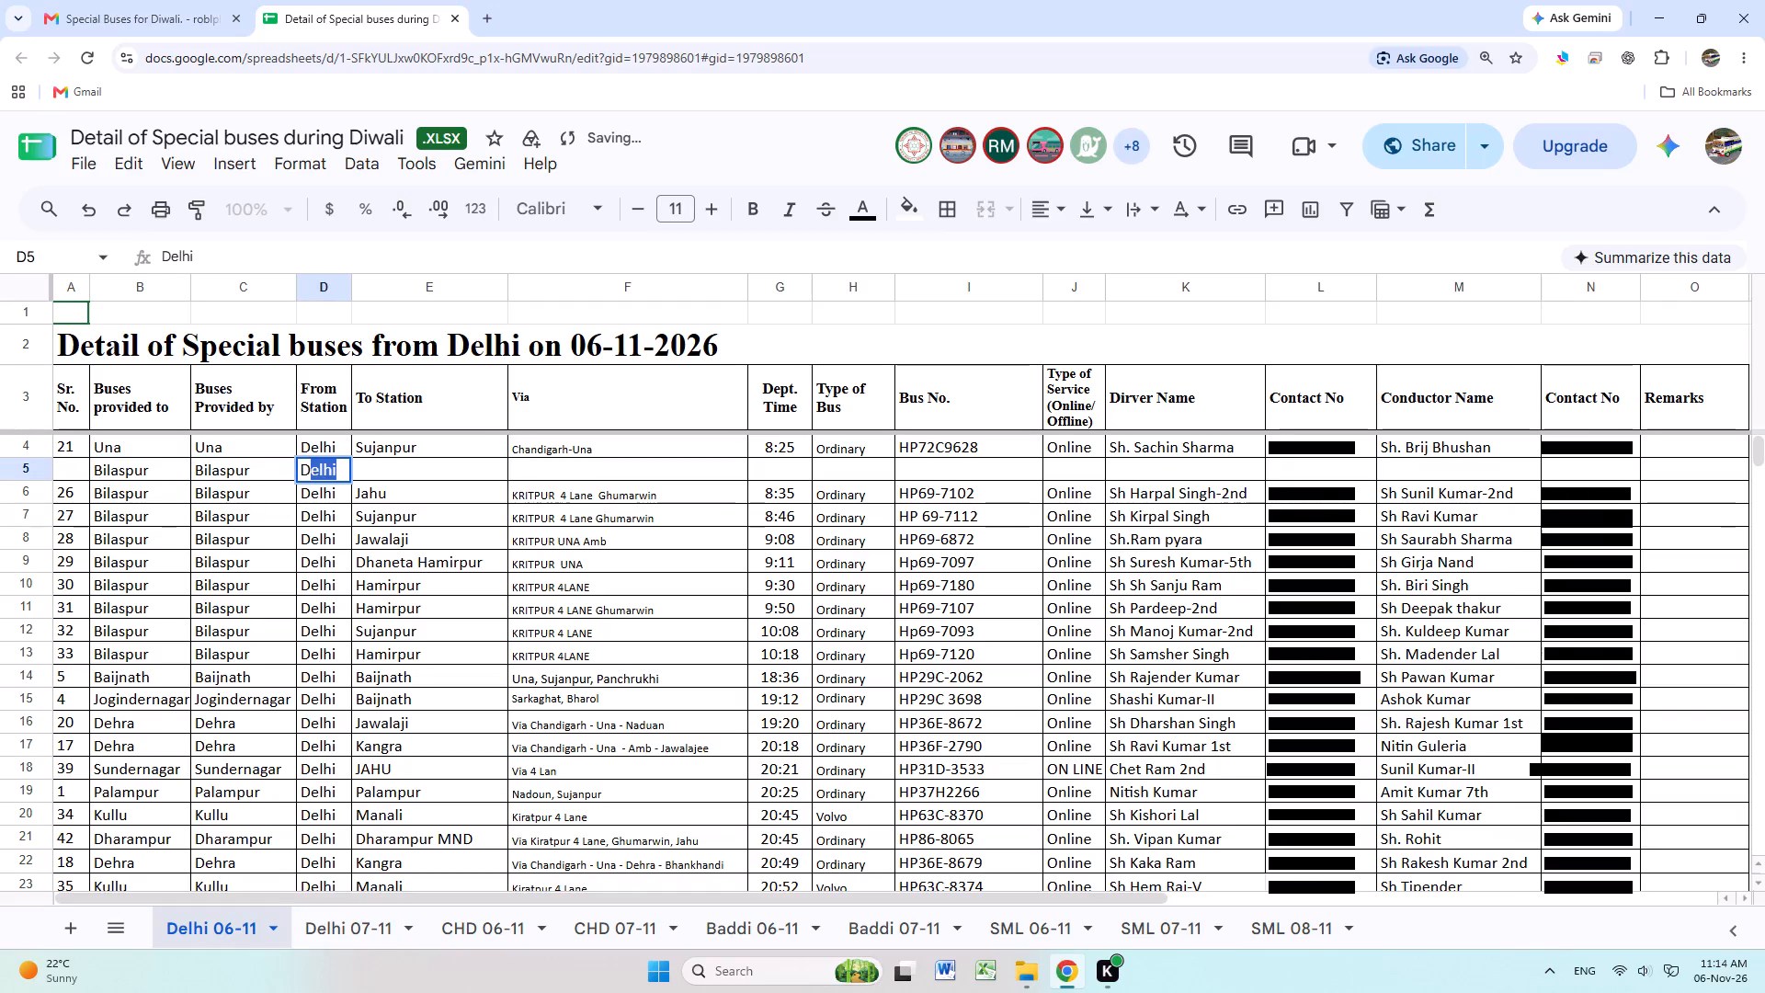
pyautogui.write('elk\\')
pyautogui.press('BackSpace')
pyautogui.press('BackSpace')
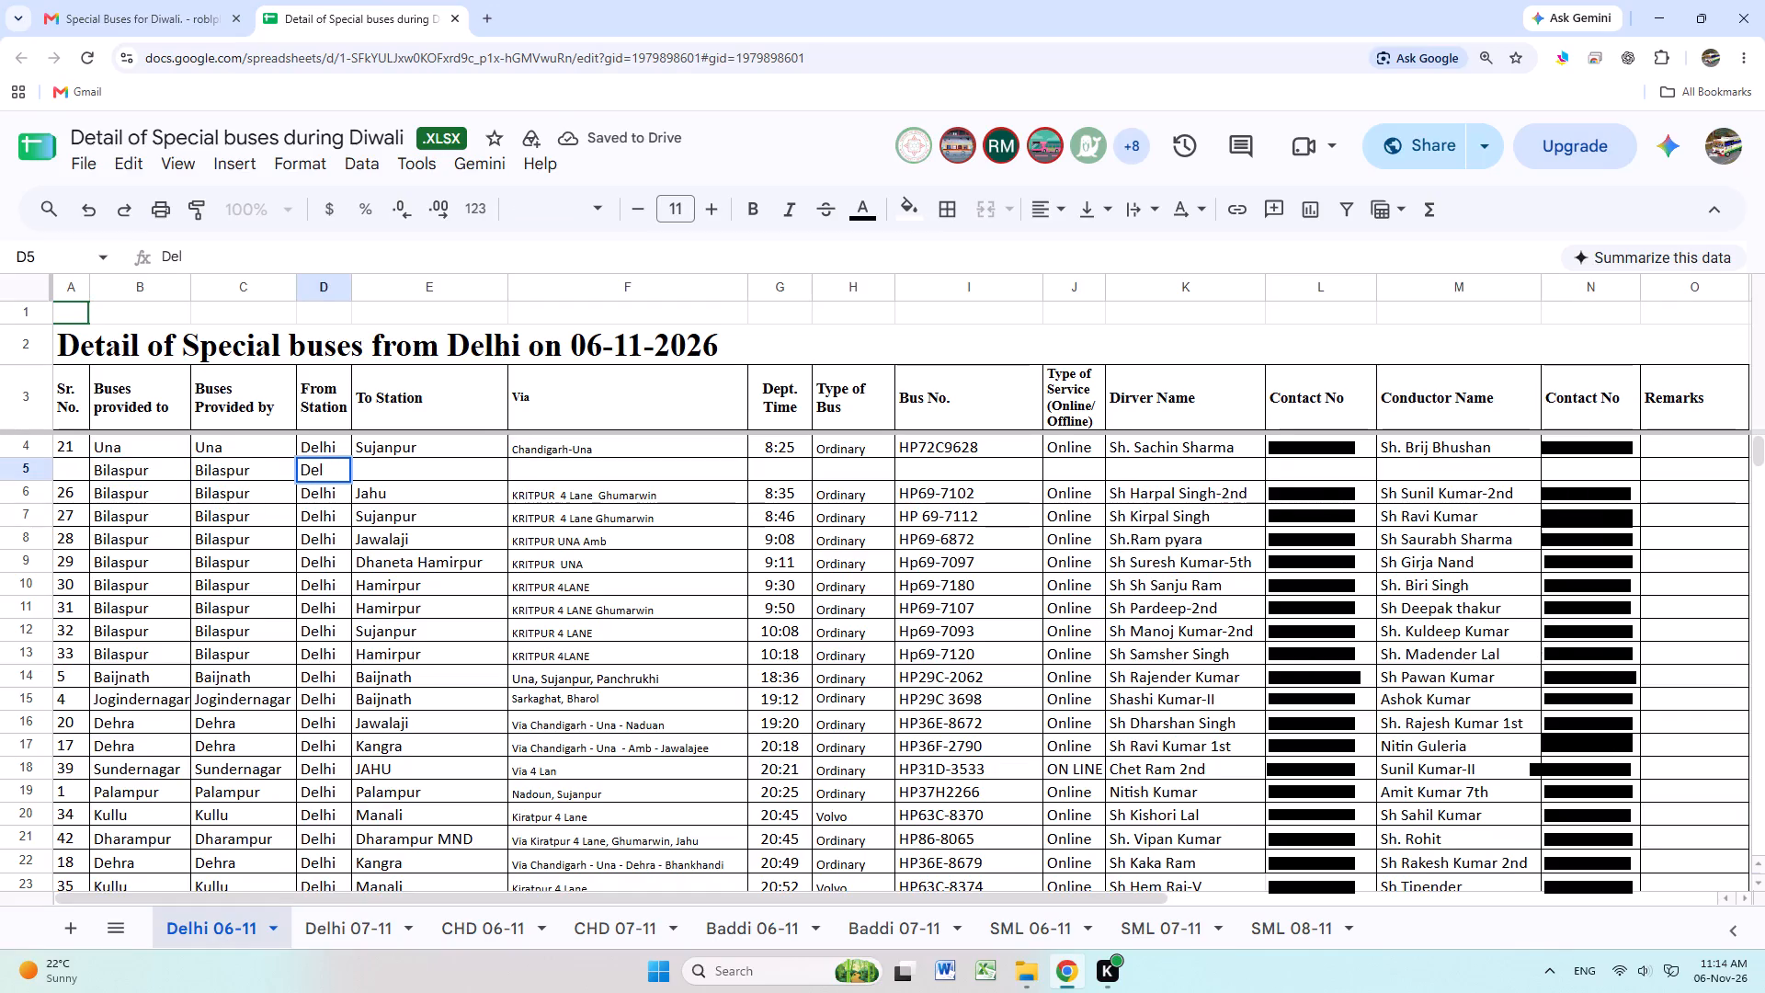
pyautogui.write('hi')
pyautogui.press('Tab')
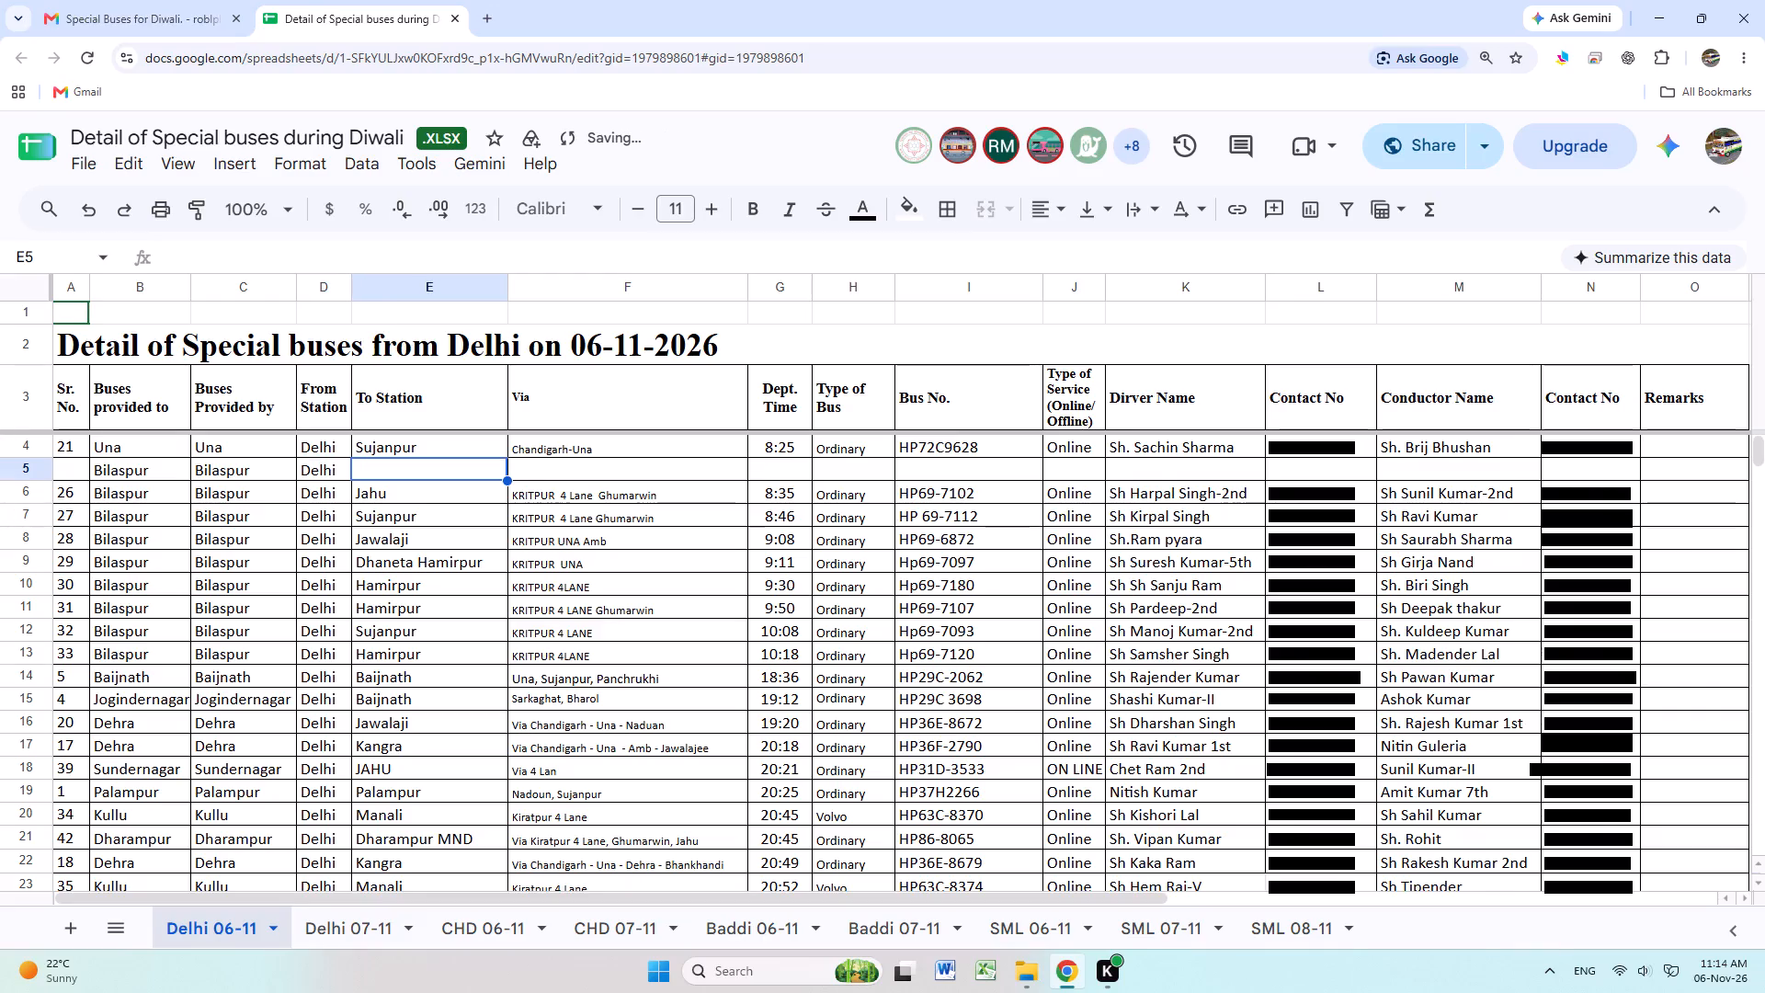
# Enter Sidhpur as the destination station in the new Bilaspur row.
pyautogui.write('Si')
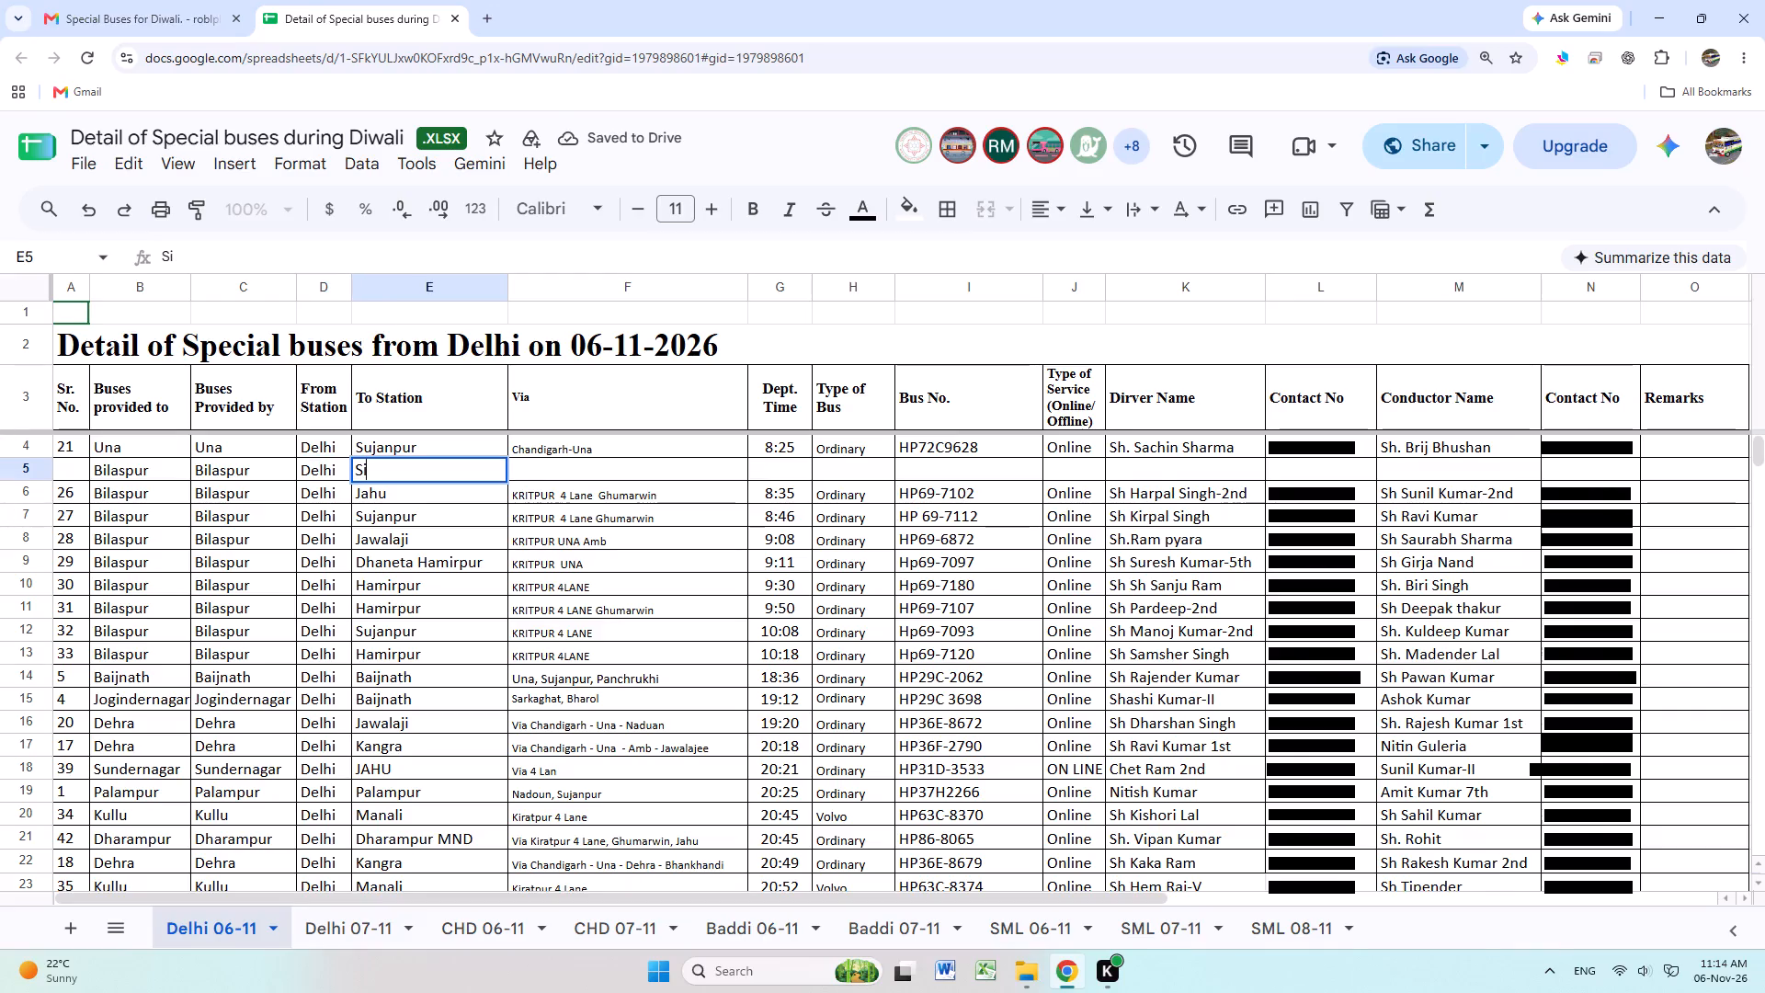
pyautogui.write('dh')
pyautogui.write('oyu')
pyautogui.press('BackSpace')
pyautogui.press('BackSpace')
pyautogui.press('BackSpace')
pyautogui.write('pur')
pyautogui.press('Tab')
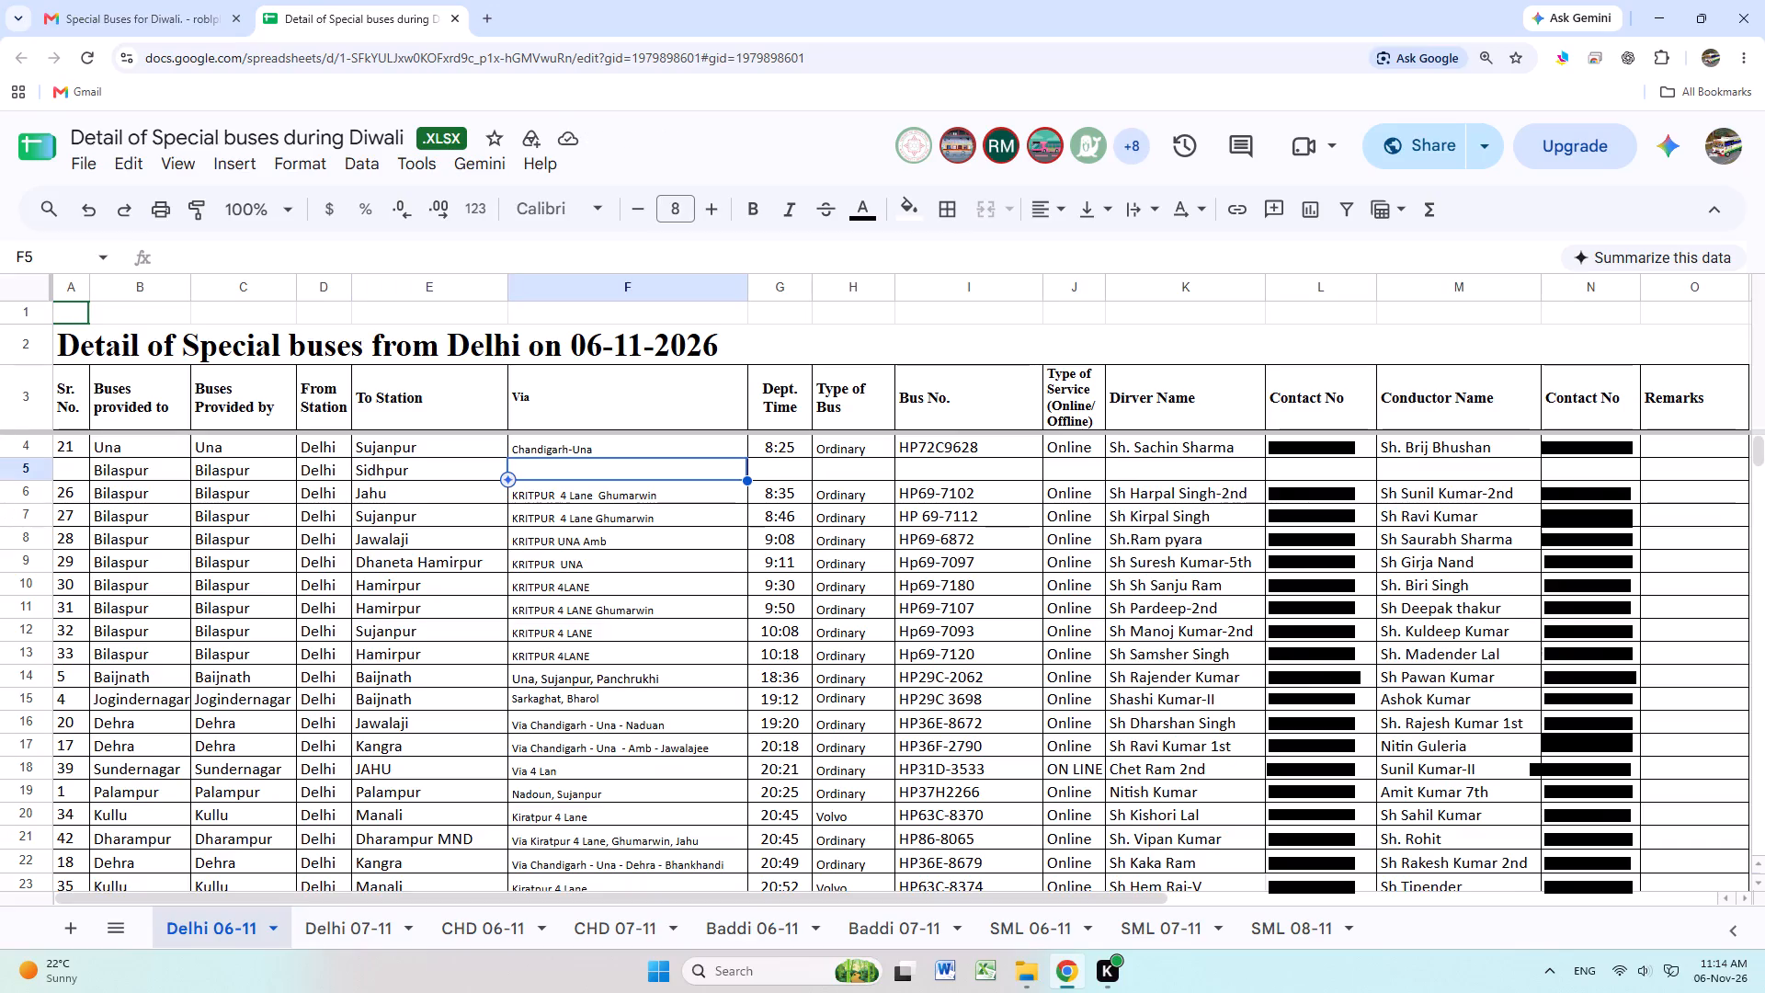
# Copy the route "KRITPUR 4 Lane Ghumarwin" from the Jahu bus into the Via cell of the new Sidhpur row.
pyautogui.click(632, 494)
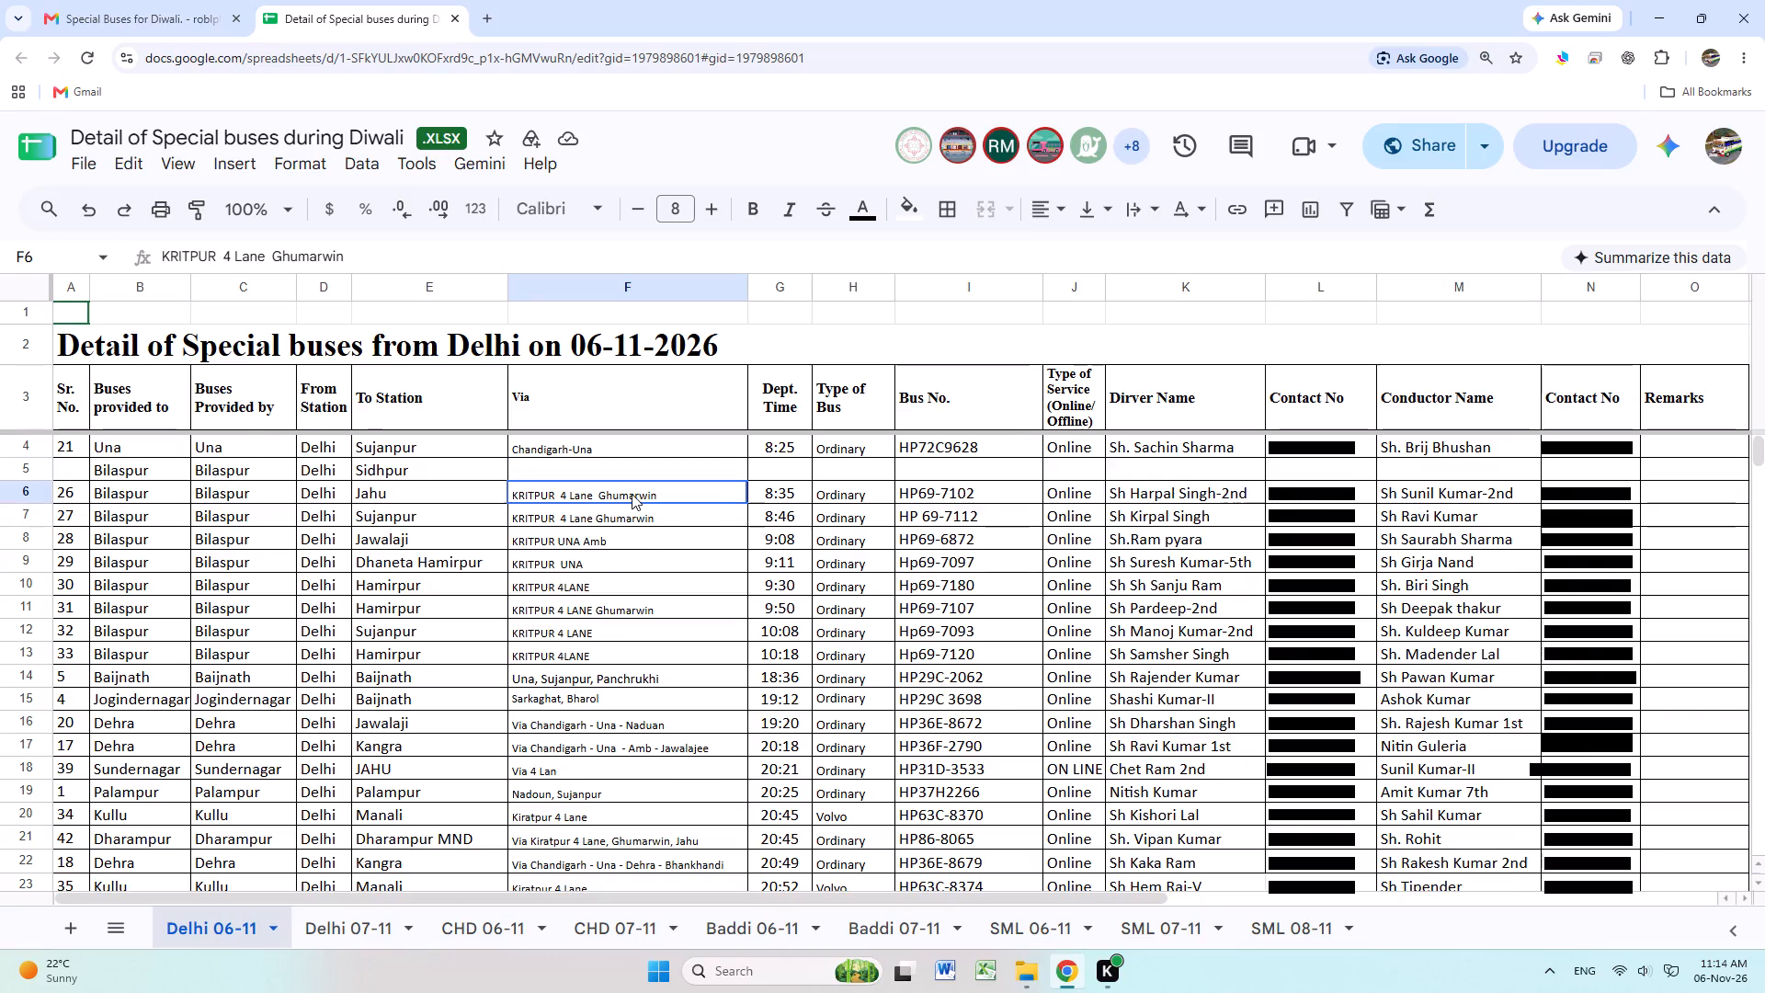
pyautogui.hotkey('ctrl', 'c')
pyautogui.click(619, 461)
pyautogui.hotkey('ctrl', 'v')
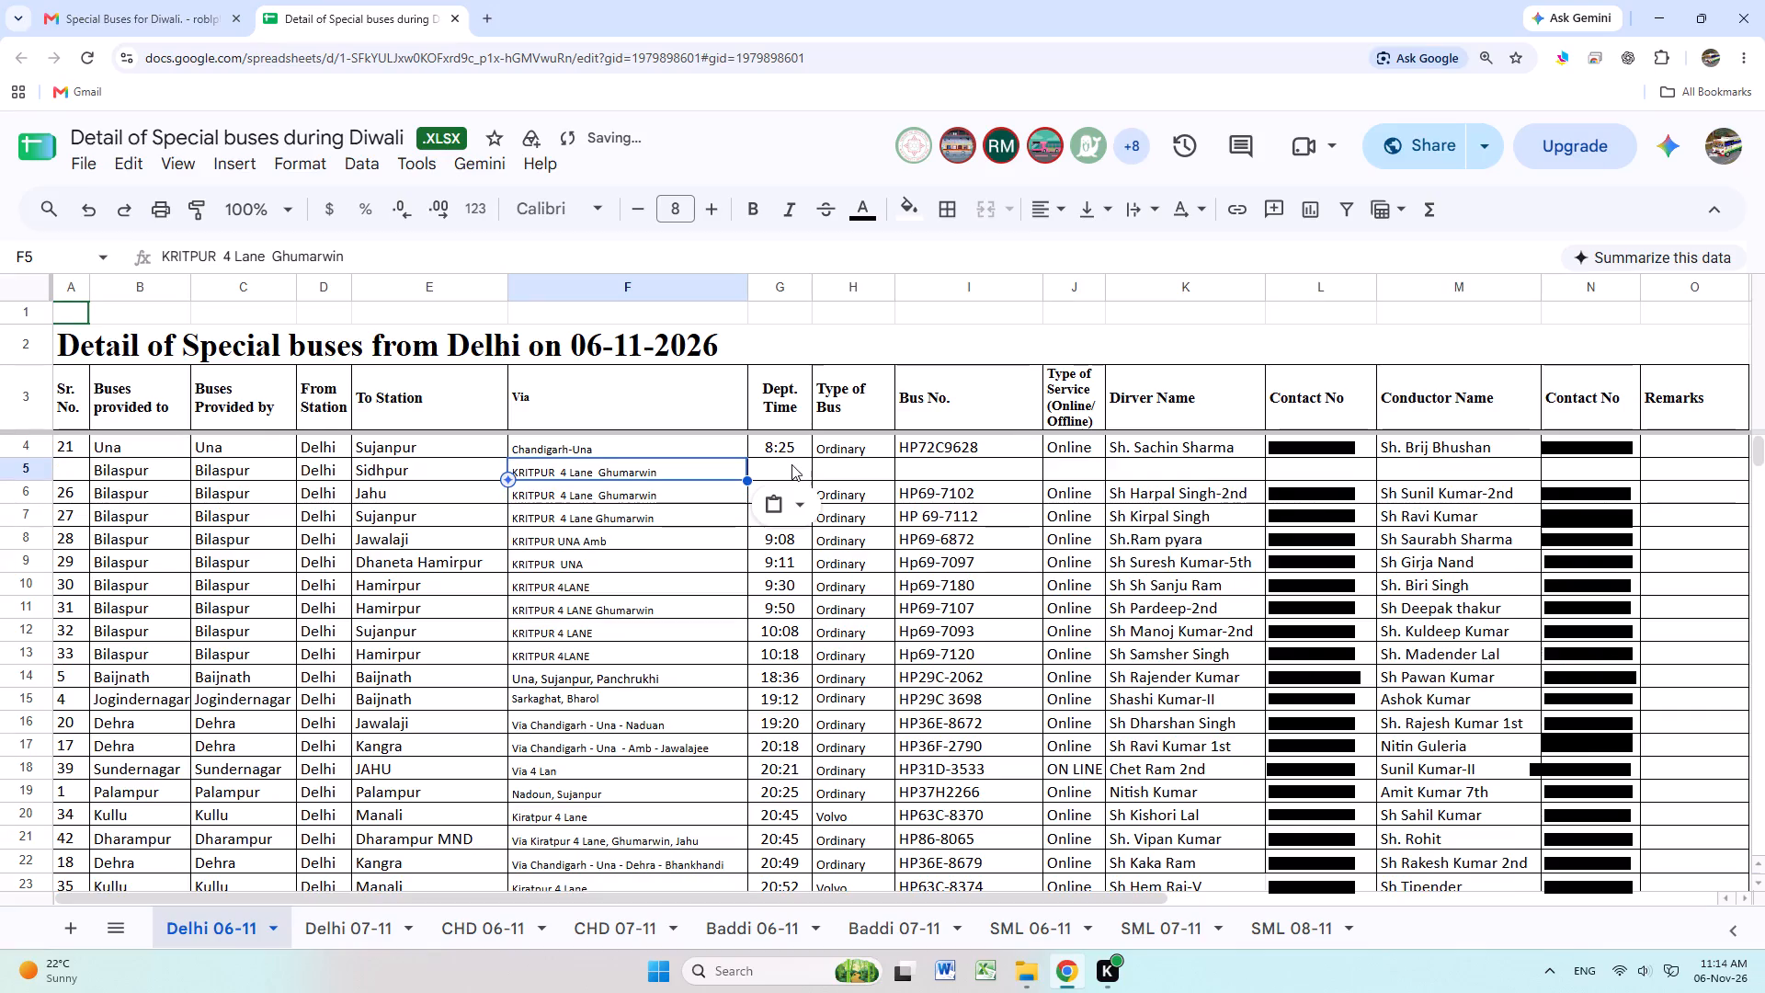
# Enter departure time 8:15 and bus type Ordinary in the new Bilaspur to Sidhpur row.
pyautogui.click(780, 467)
pyautogui.doubleClick(780, 467)
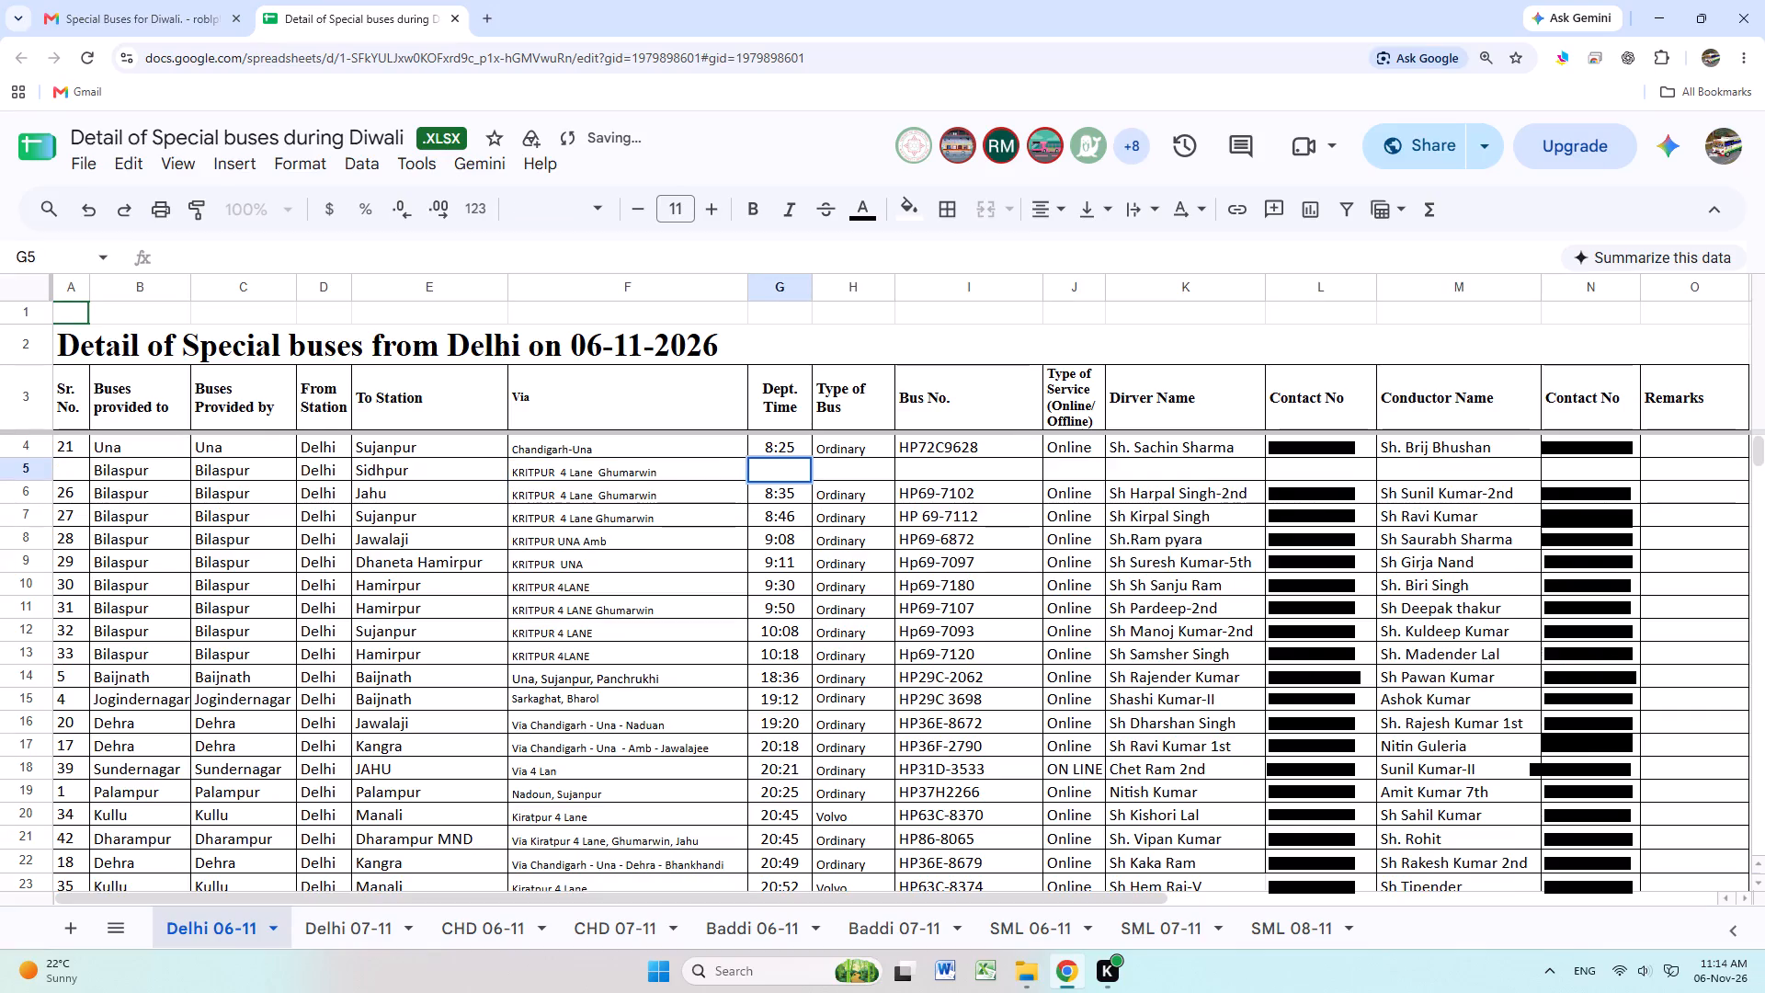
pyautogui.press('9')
pyautogui.press('BackSpace')
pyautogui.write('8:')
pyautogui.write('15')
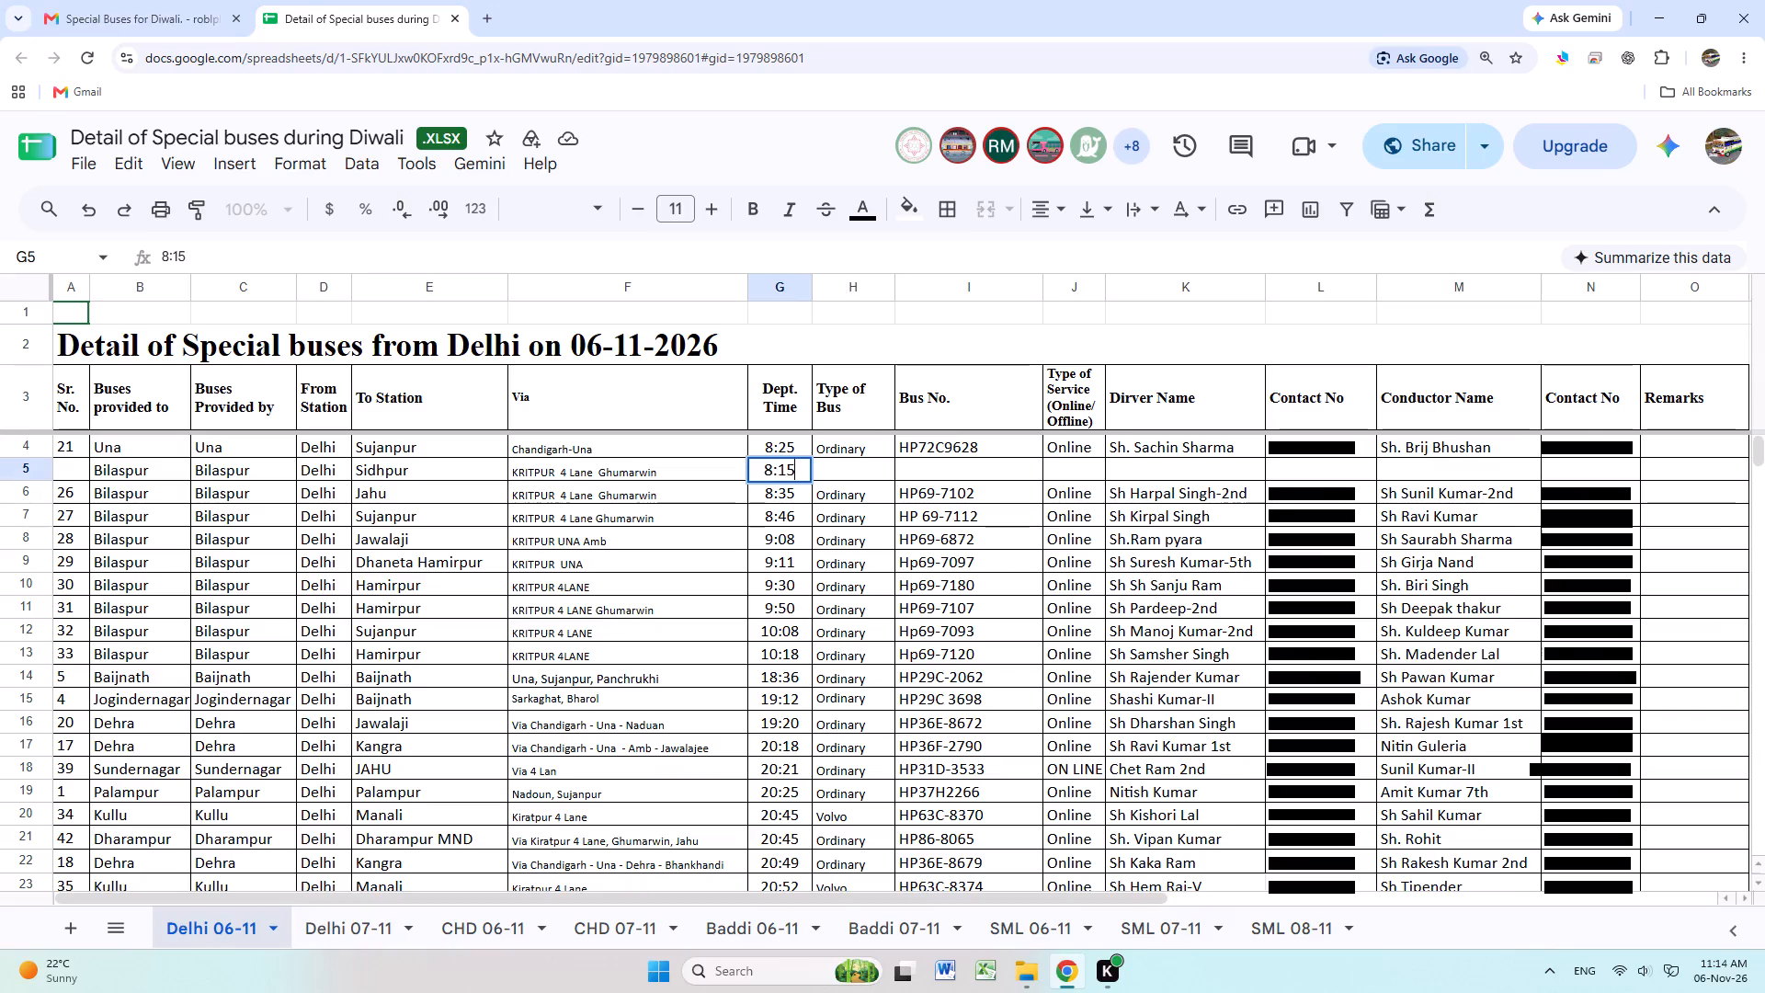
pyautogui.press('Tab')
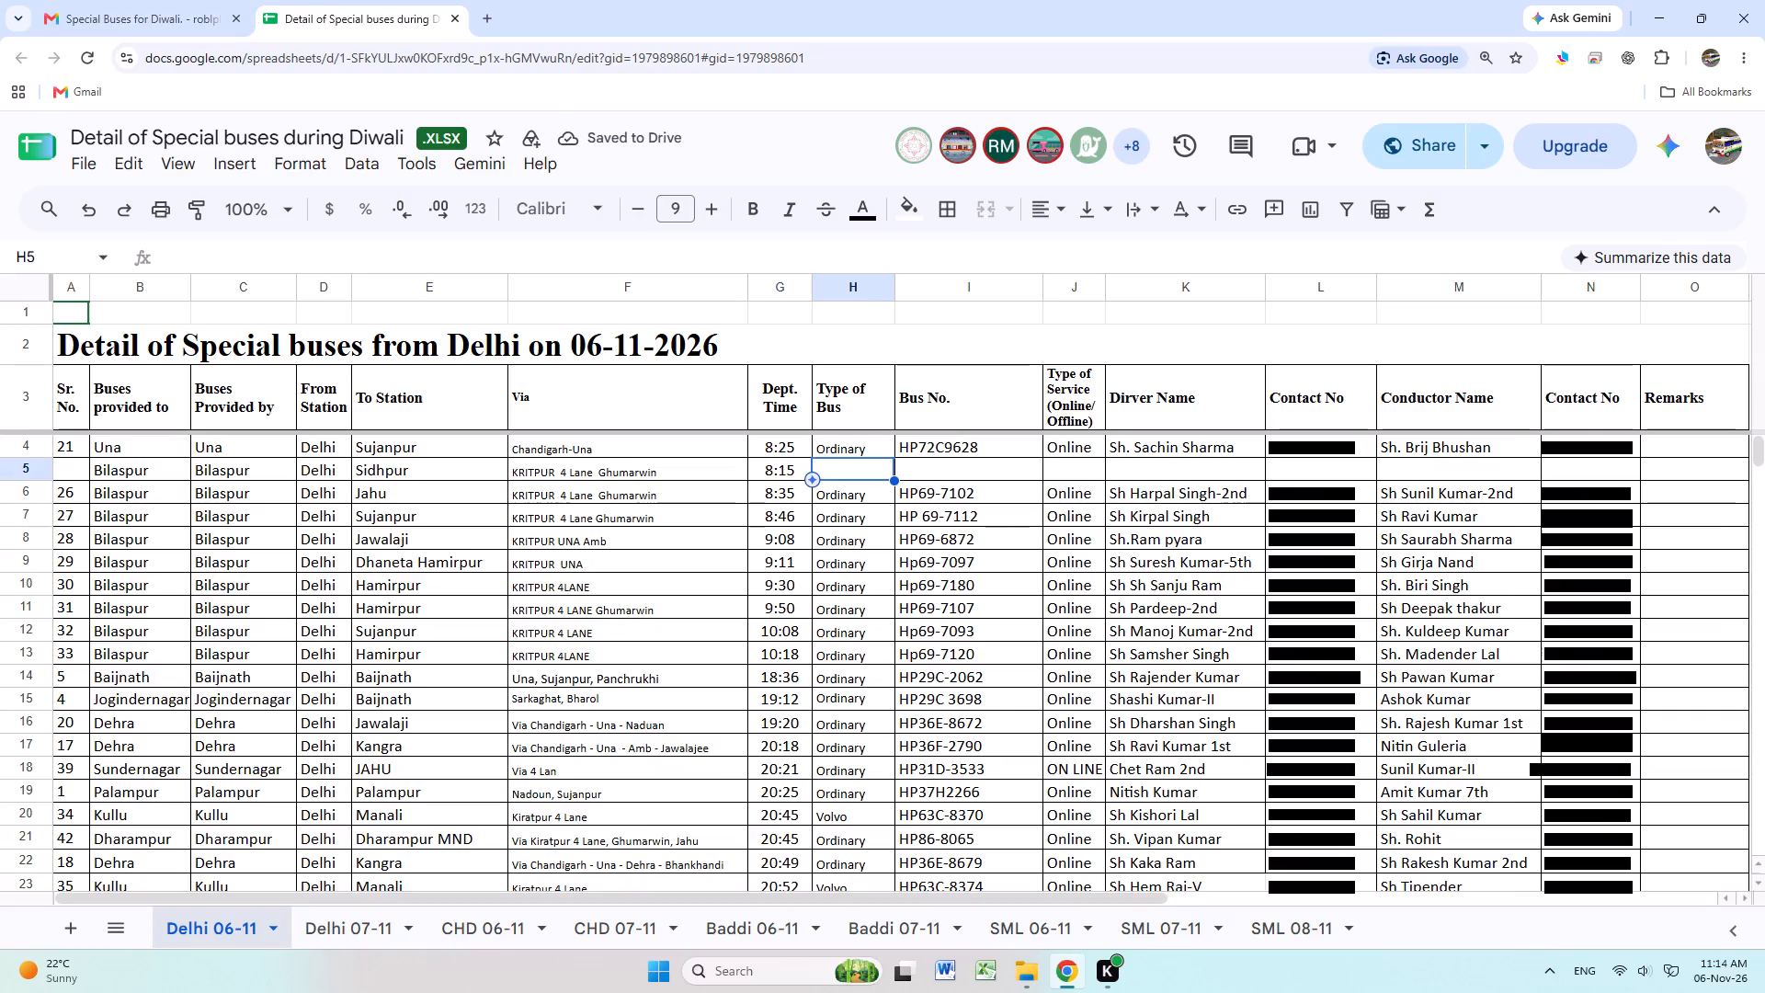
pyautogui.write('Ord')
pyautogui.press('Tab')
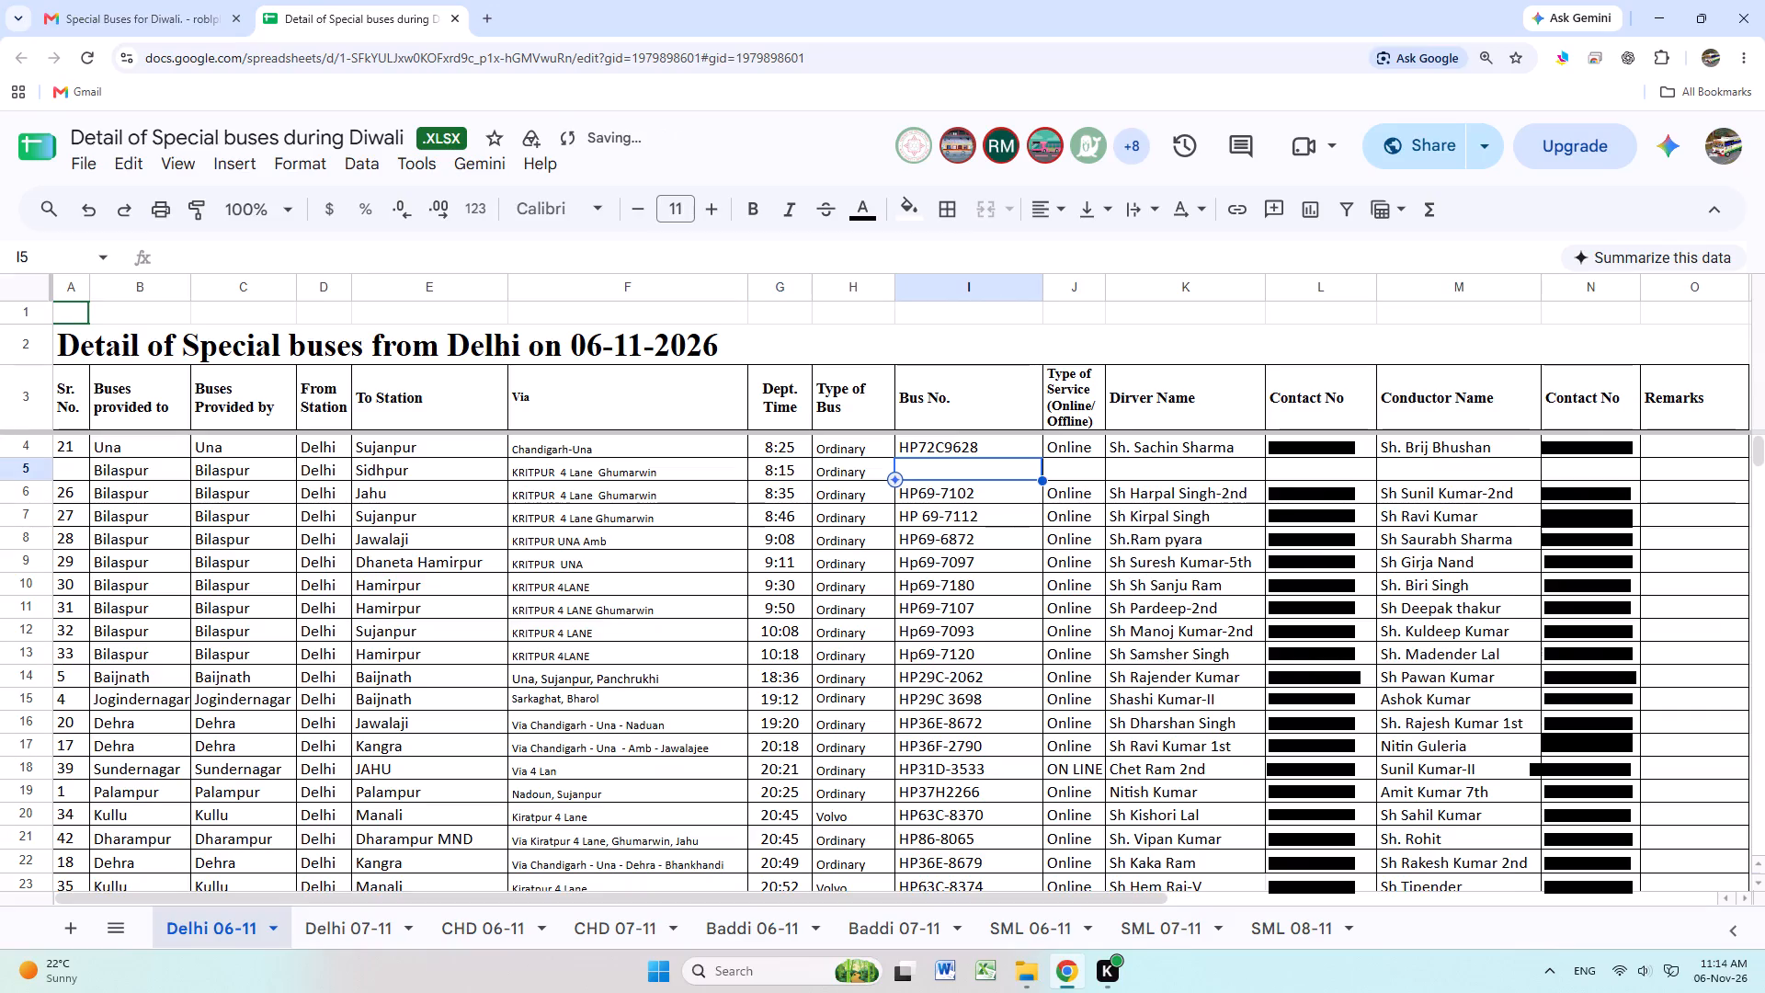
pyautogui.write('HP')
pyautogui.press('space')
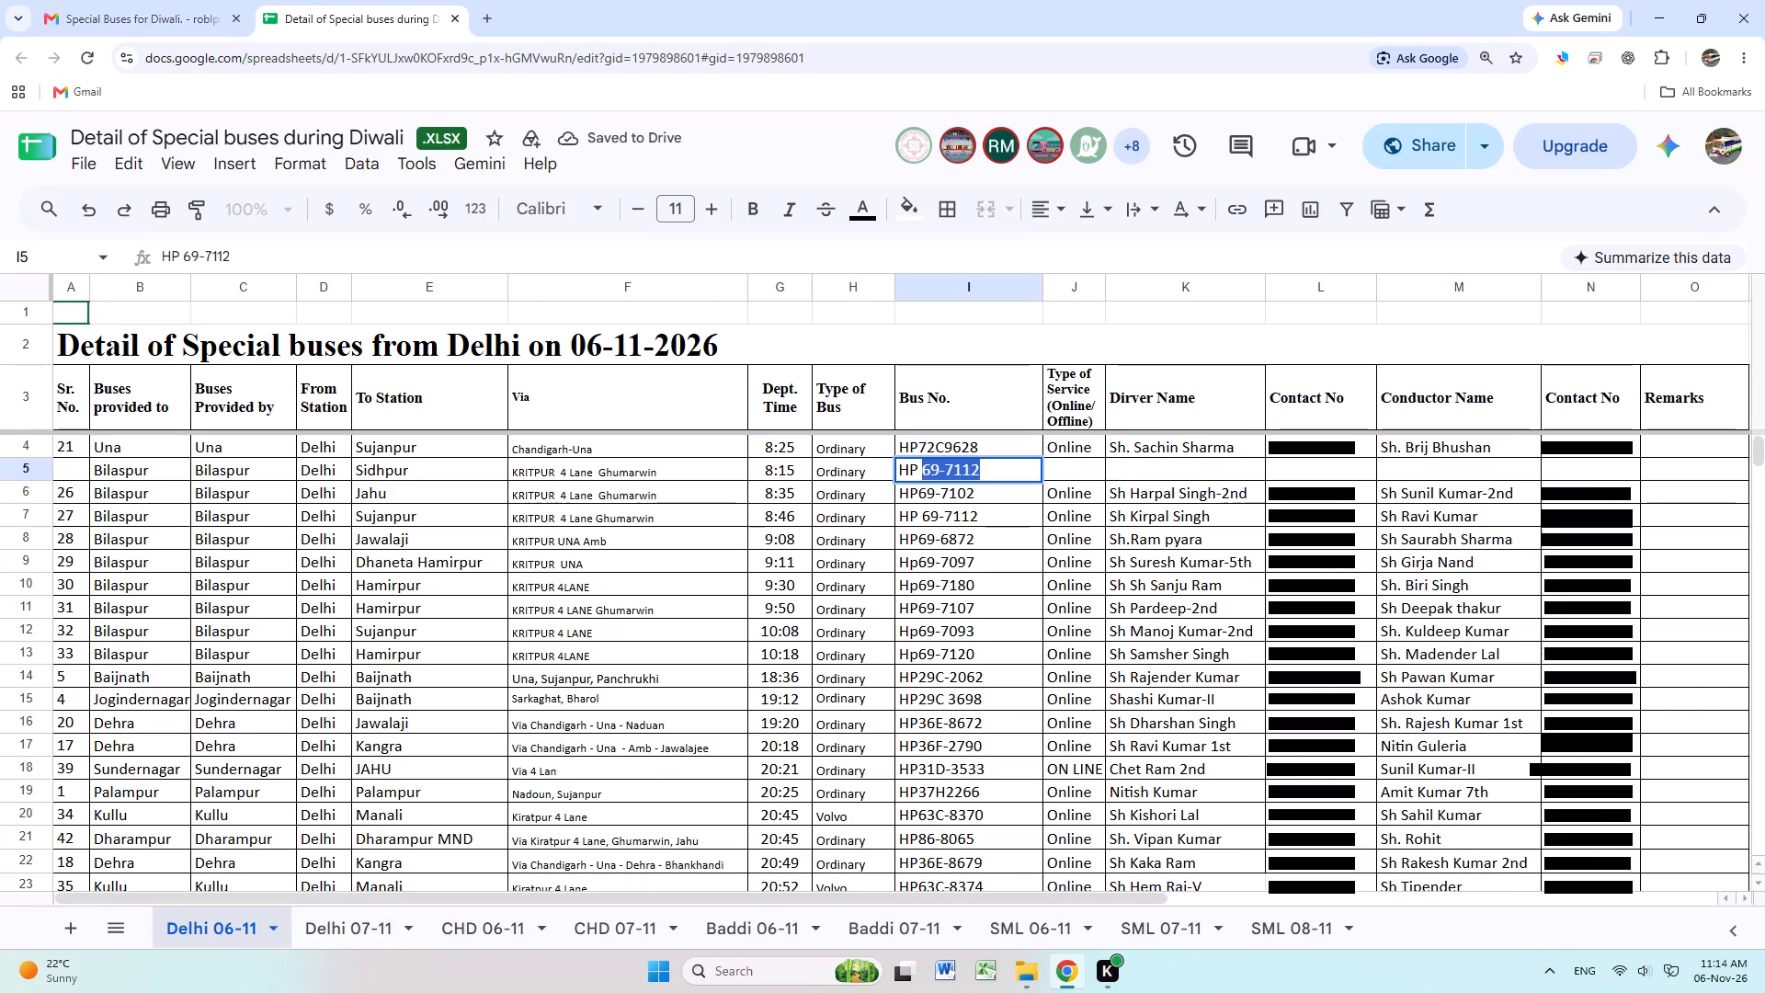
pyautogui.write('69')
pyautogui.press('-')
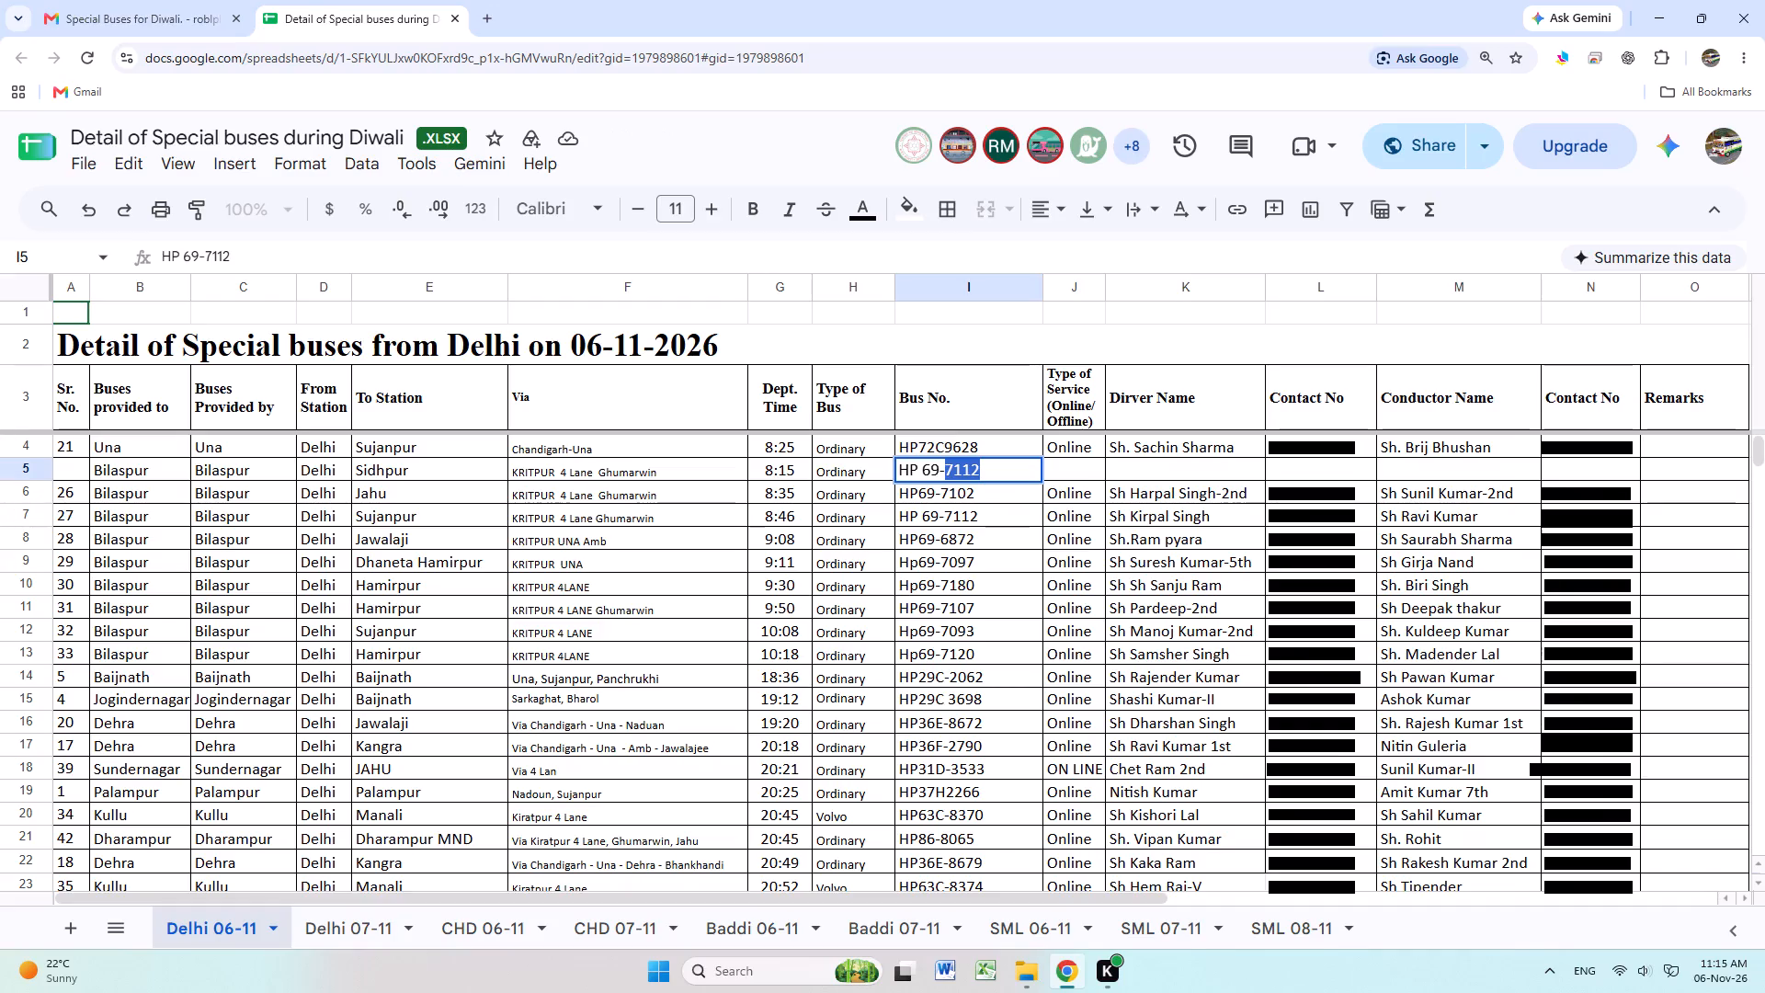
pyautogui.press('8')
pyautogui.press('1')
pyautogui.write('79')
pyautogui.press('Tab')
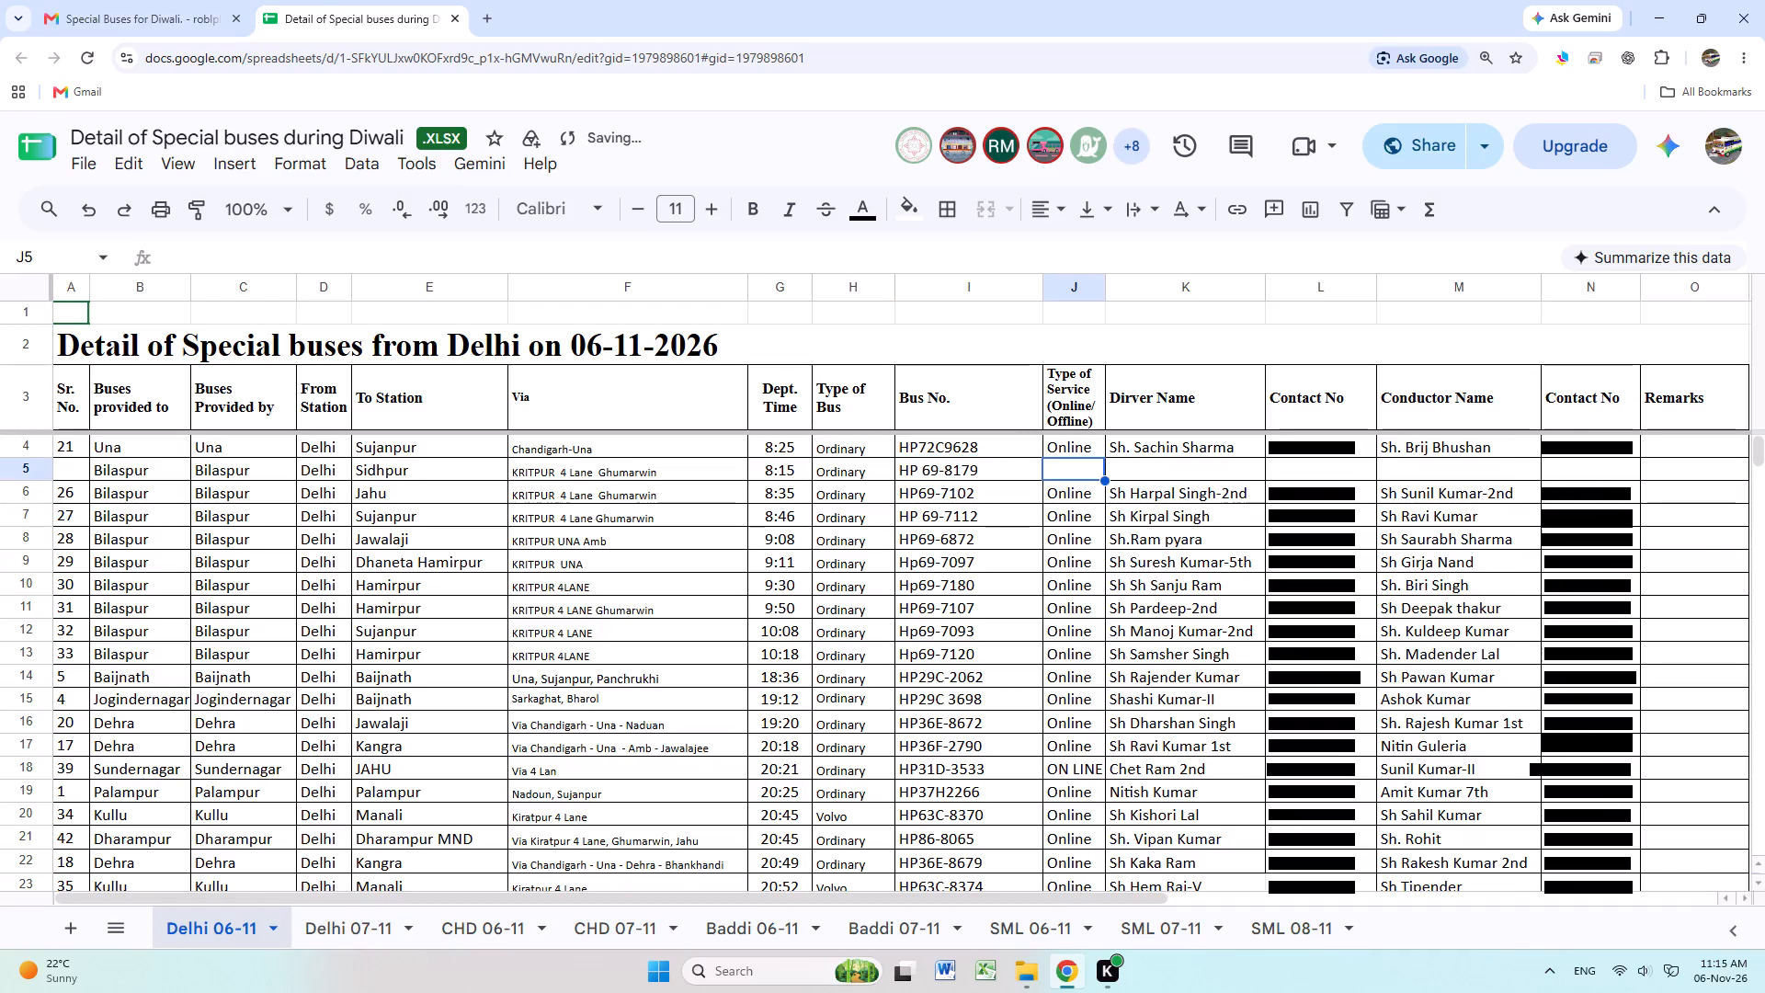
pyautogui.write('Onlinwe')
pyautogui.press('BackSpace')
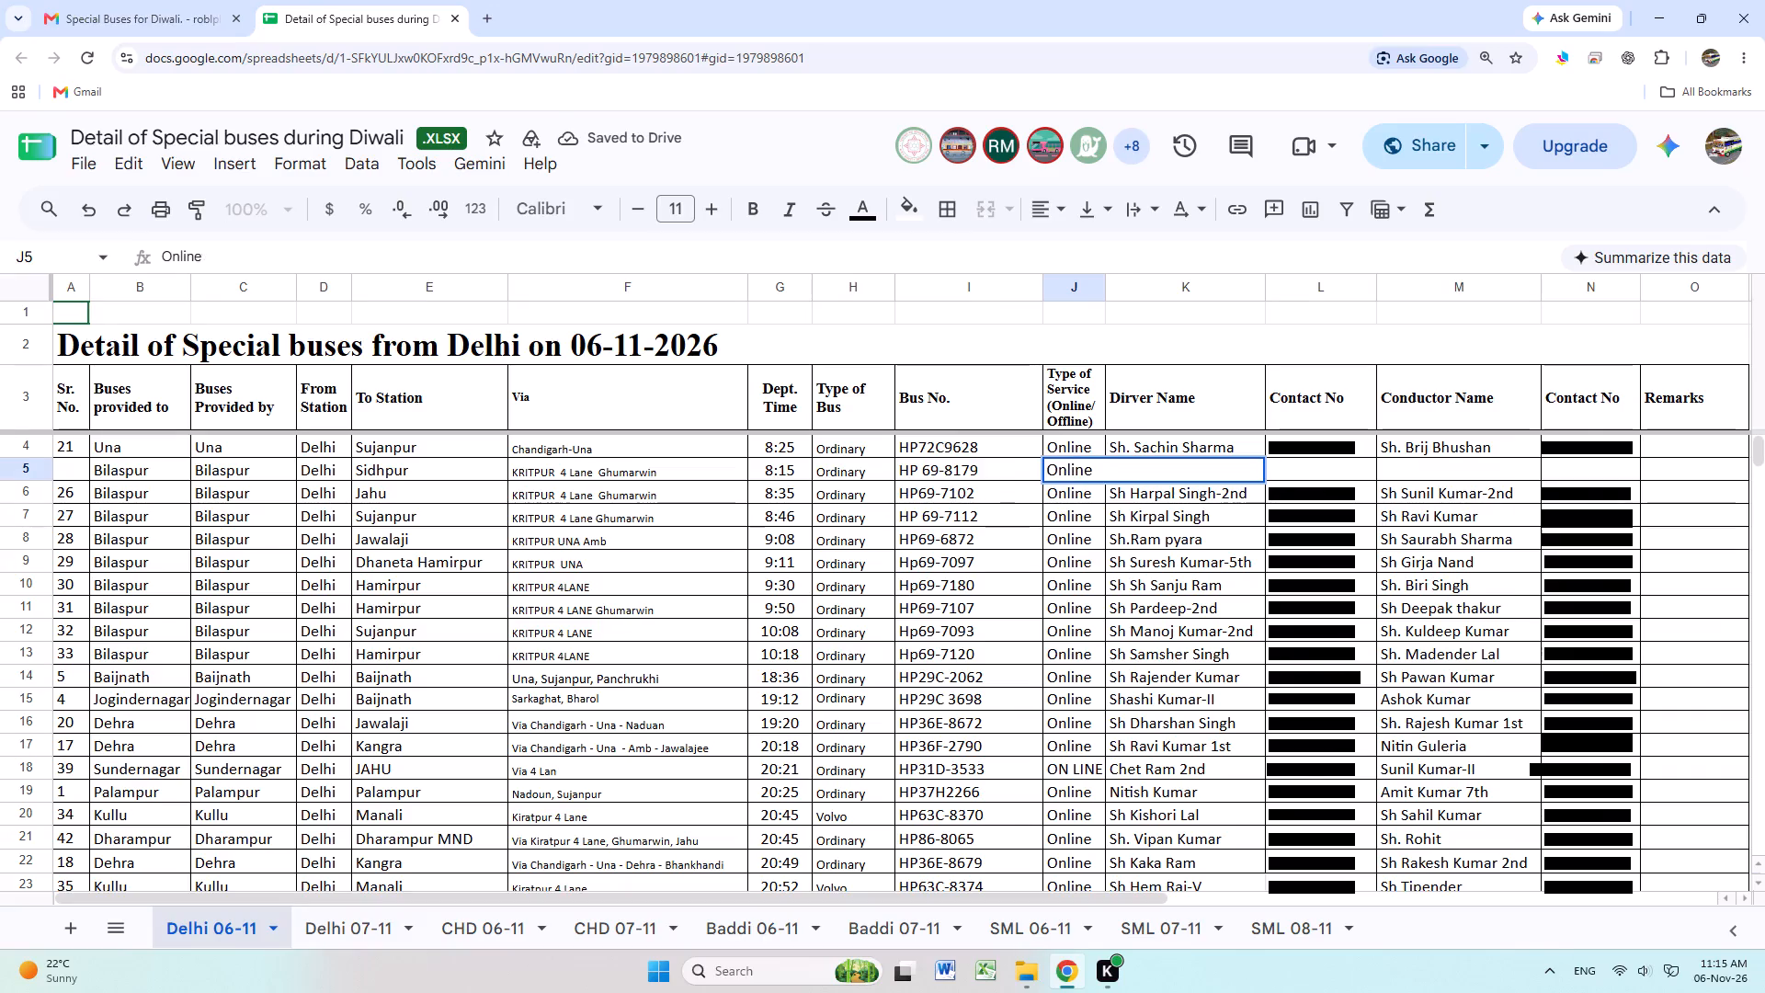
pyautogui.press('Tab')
# Enter the driver's name, prefixed with "Sh.", in the Sidhpur bus row.
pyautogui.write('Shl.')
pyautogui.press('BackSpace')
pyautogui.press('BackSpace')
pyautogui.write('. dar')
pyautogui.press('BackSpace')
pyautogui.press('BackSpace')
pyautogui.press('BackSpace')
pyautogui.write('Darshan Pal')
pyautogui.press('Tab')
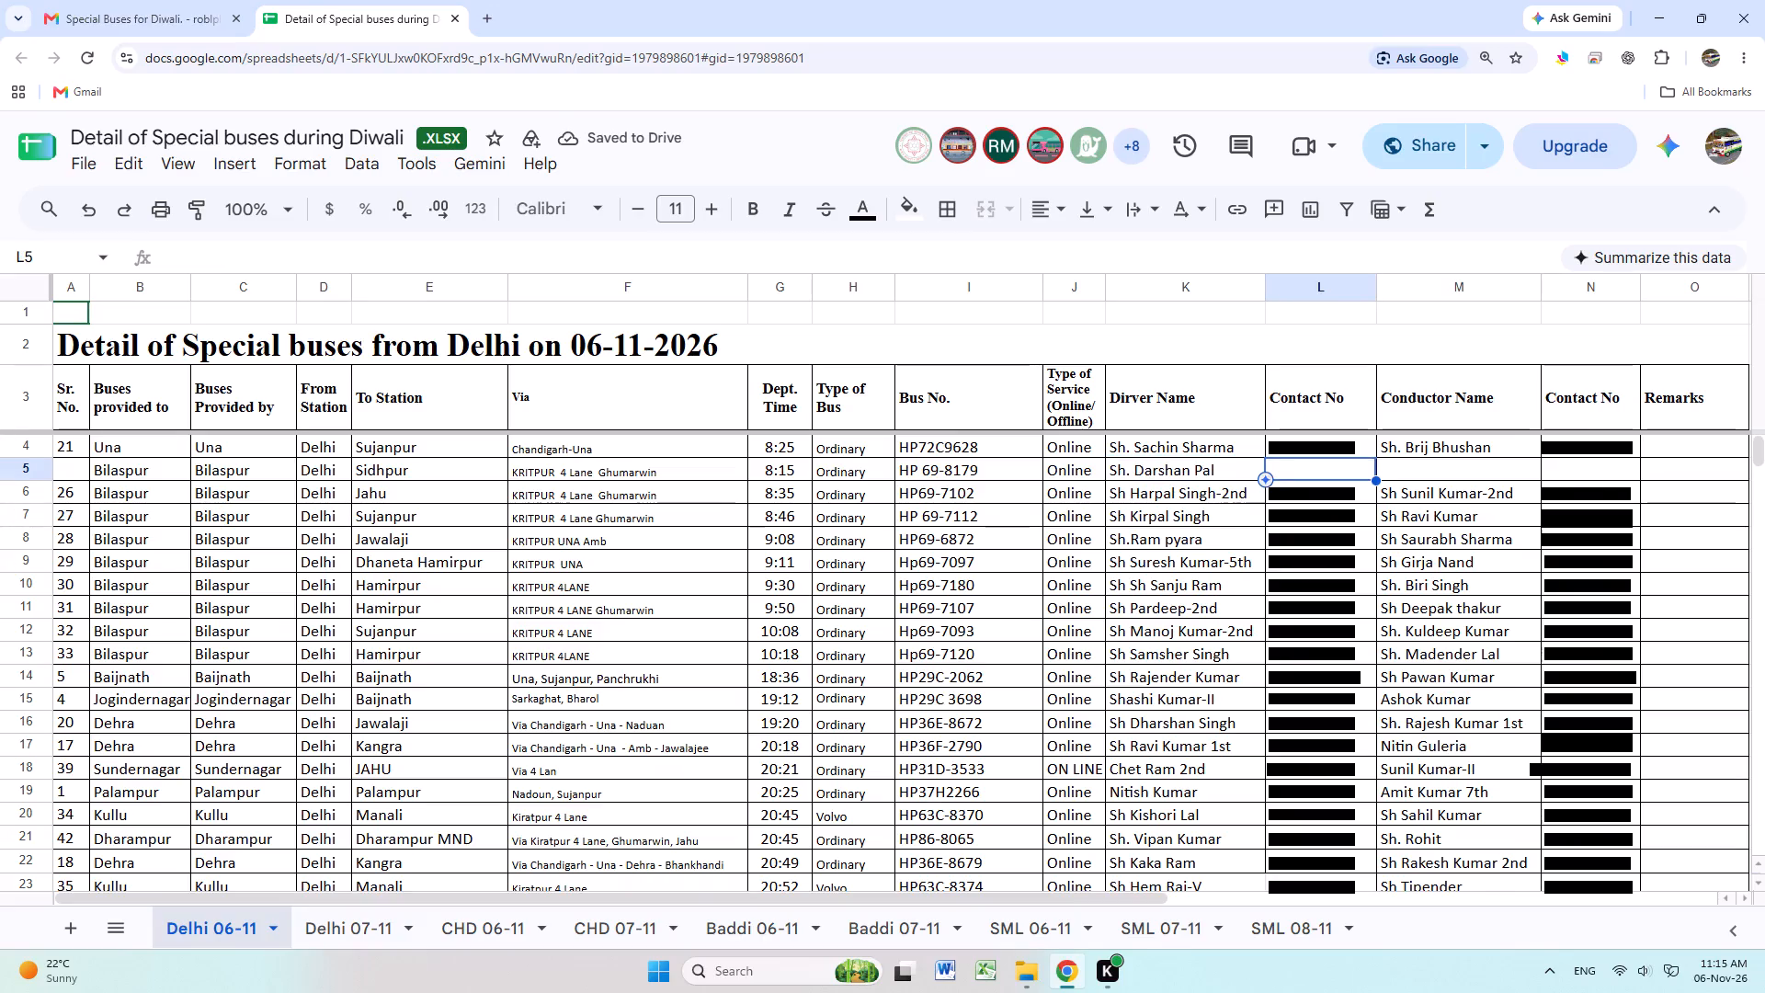
# Leave the driver's contact number blank and enter the conductor's name, starting with "Sh.", in the Sidhpur bus row.
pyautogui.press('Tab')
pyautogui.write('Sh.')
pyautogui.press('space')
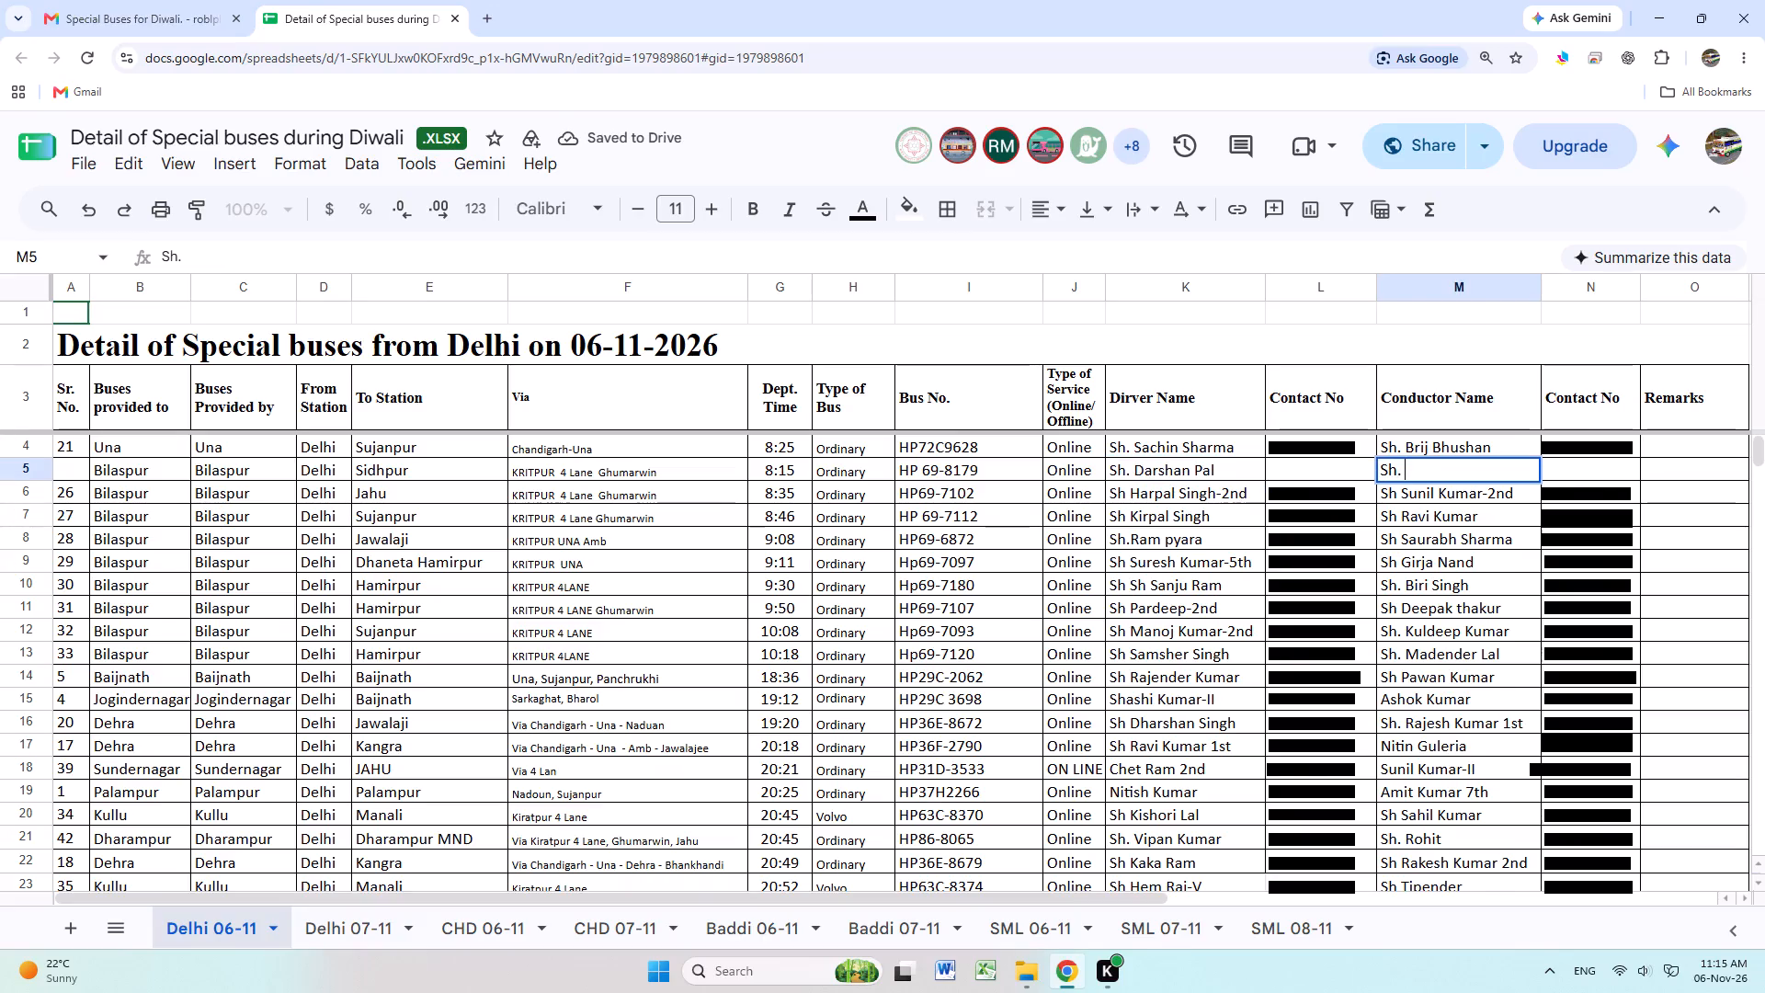
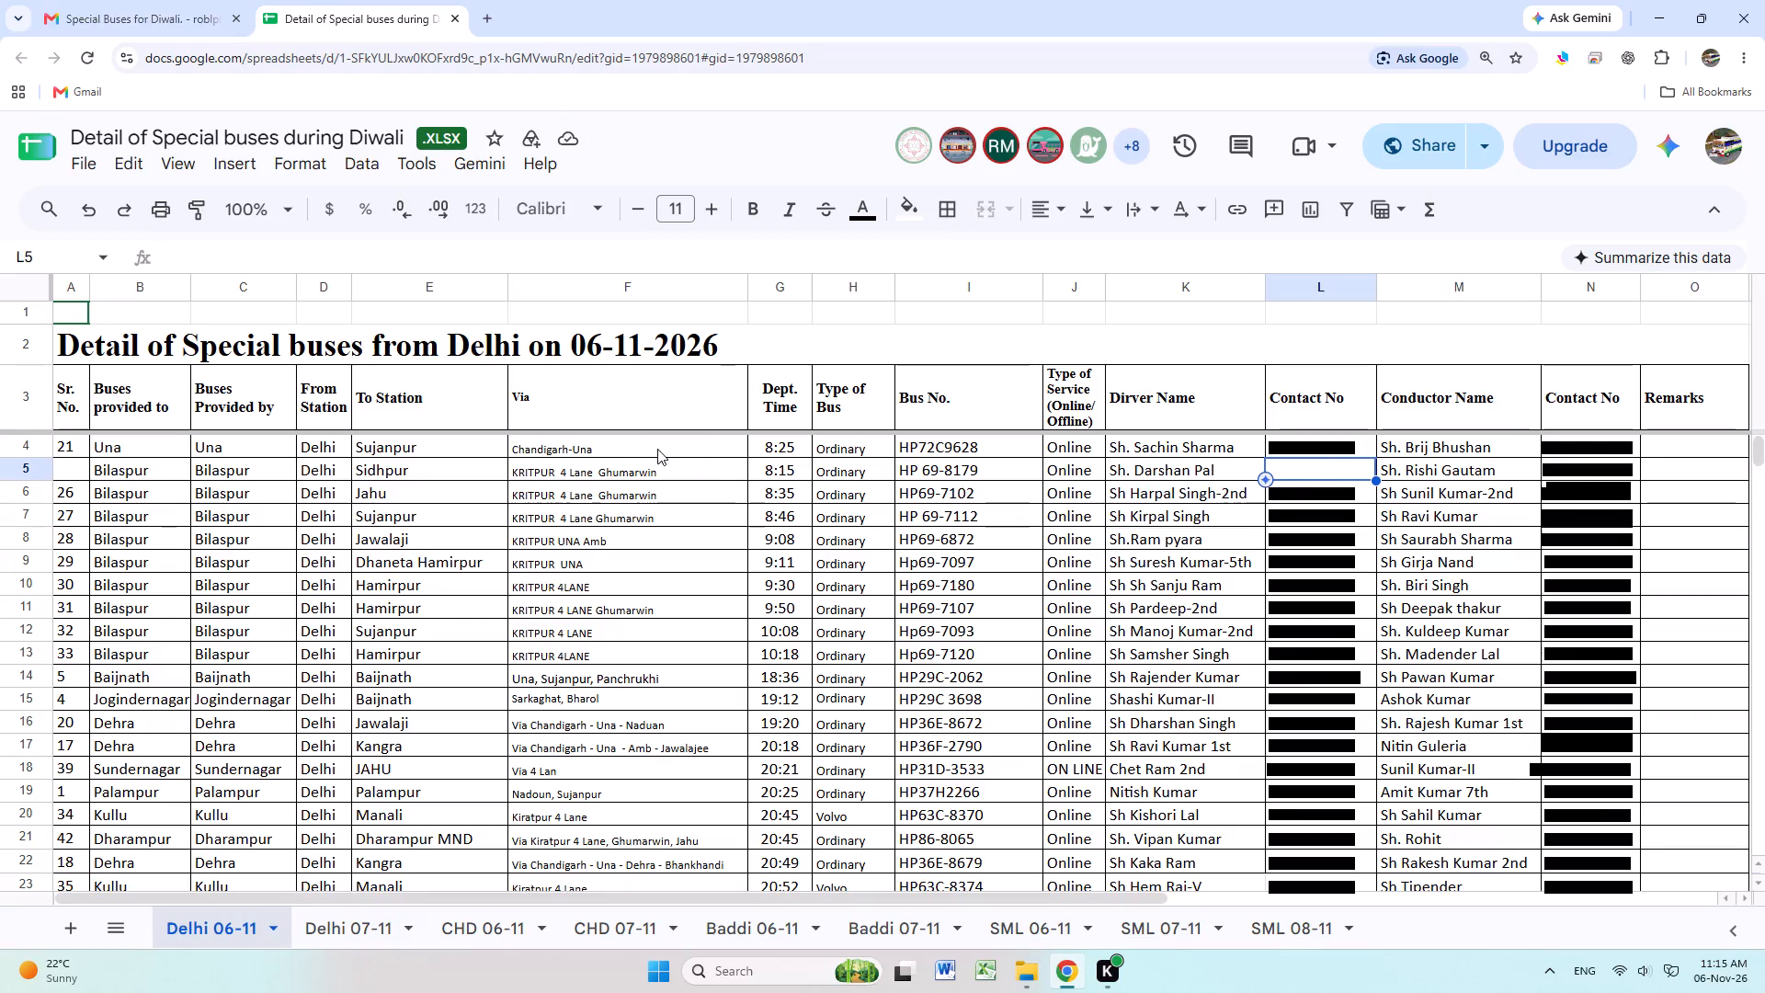
# Insert one blank row above the Bilaspur to Sidhpur bus row.
pyautogui.click(168, 467)
pyautogui.rightClick(168, 467)
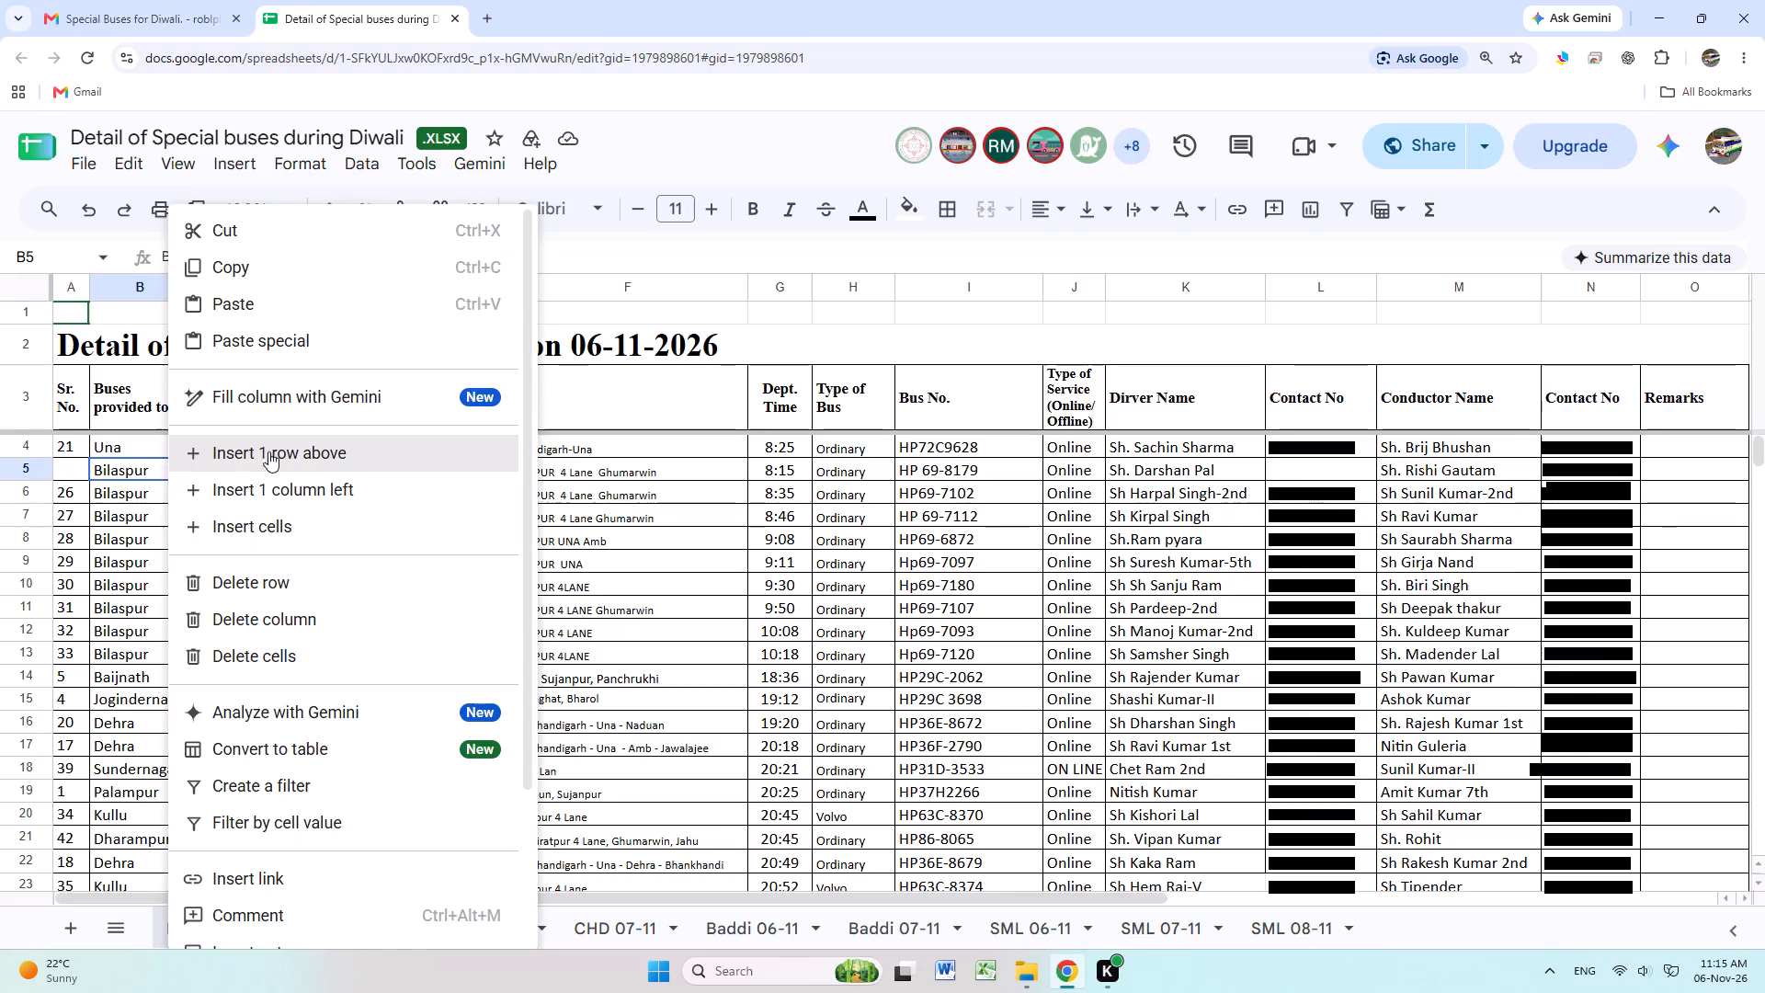
pyautogui.click(273, 450)
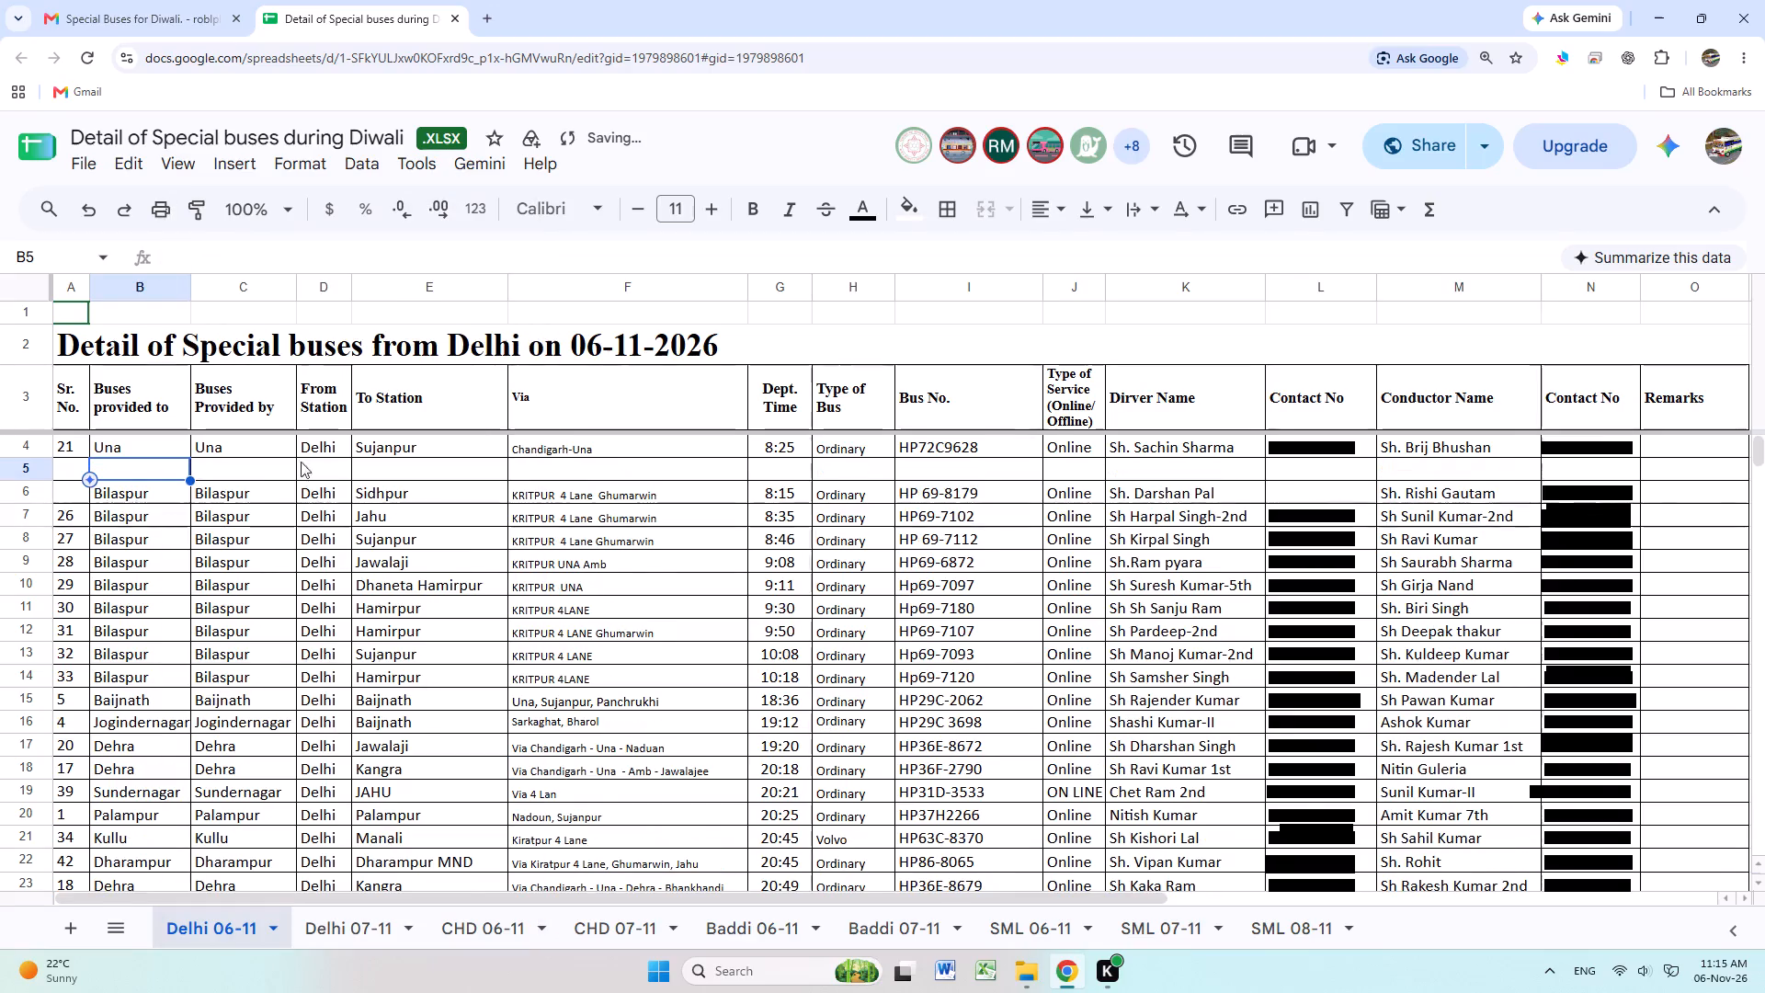
# Enter Bilaspur as both the provided-to and provided-by depot in the new blank row 5.
pyautogui.click(129, 475)
pyautogui.doubleClick(150, 467)
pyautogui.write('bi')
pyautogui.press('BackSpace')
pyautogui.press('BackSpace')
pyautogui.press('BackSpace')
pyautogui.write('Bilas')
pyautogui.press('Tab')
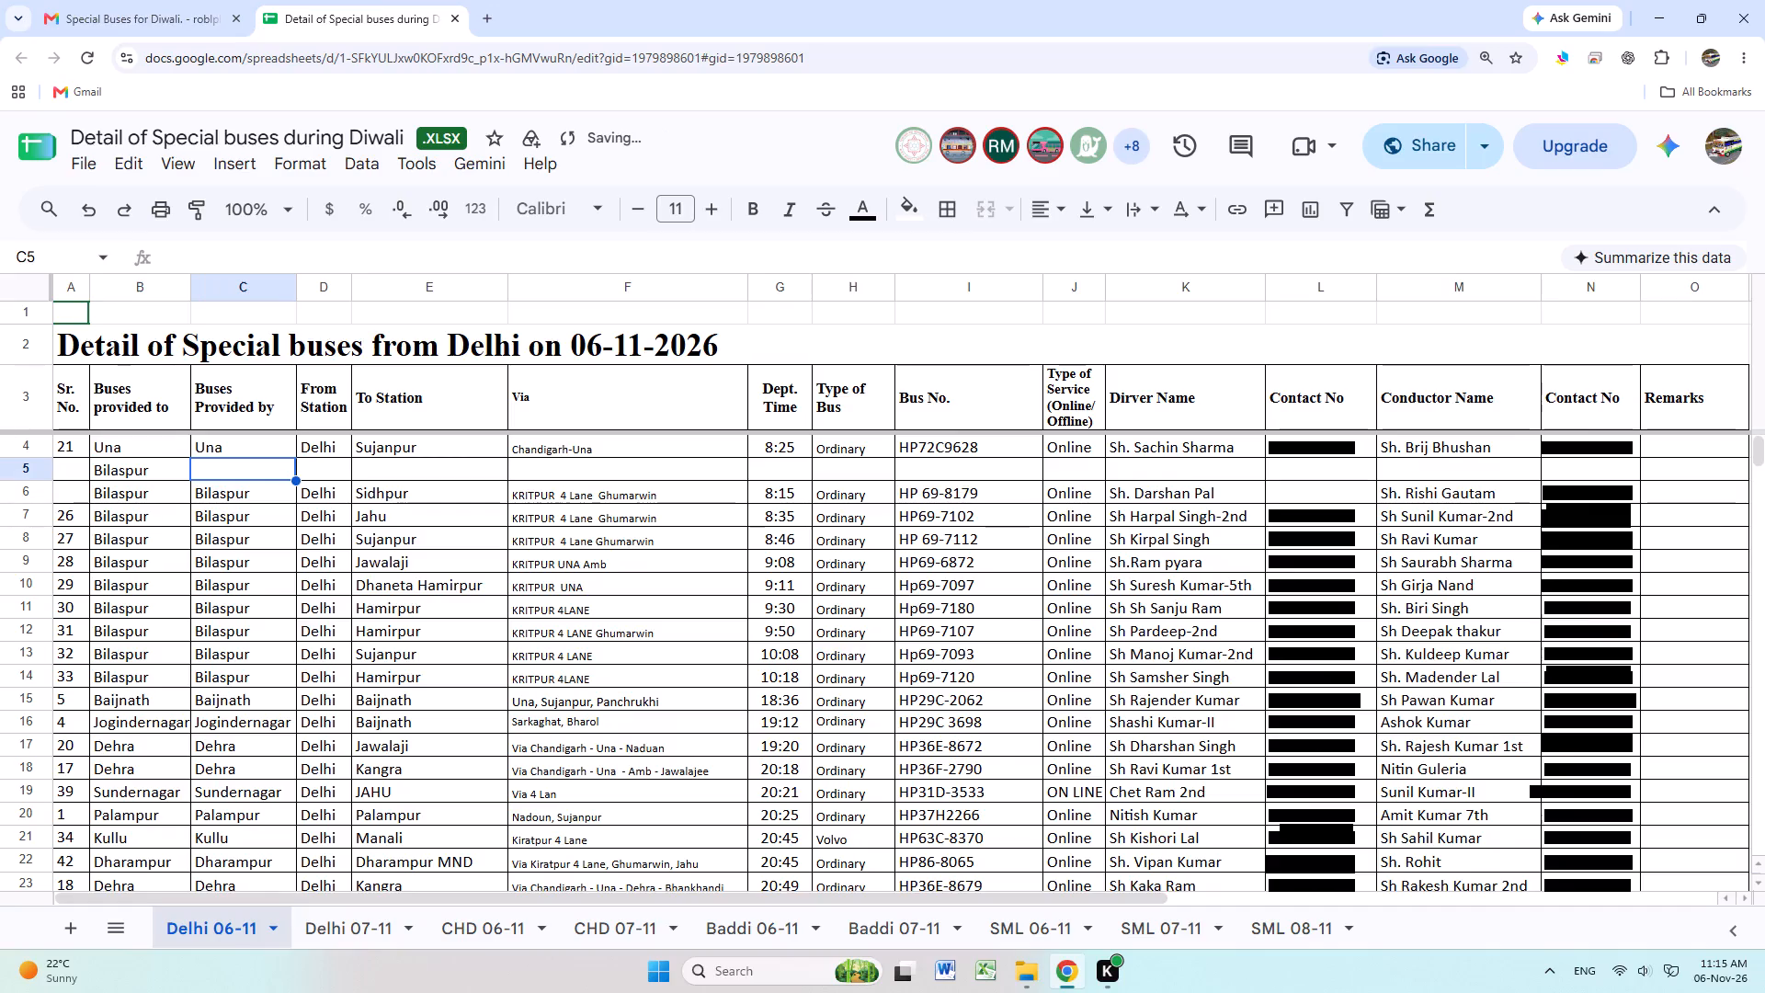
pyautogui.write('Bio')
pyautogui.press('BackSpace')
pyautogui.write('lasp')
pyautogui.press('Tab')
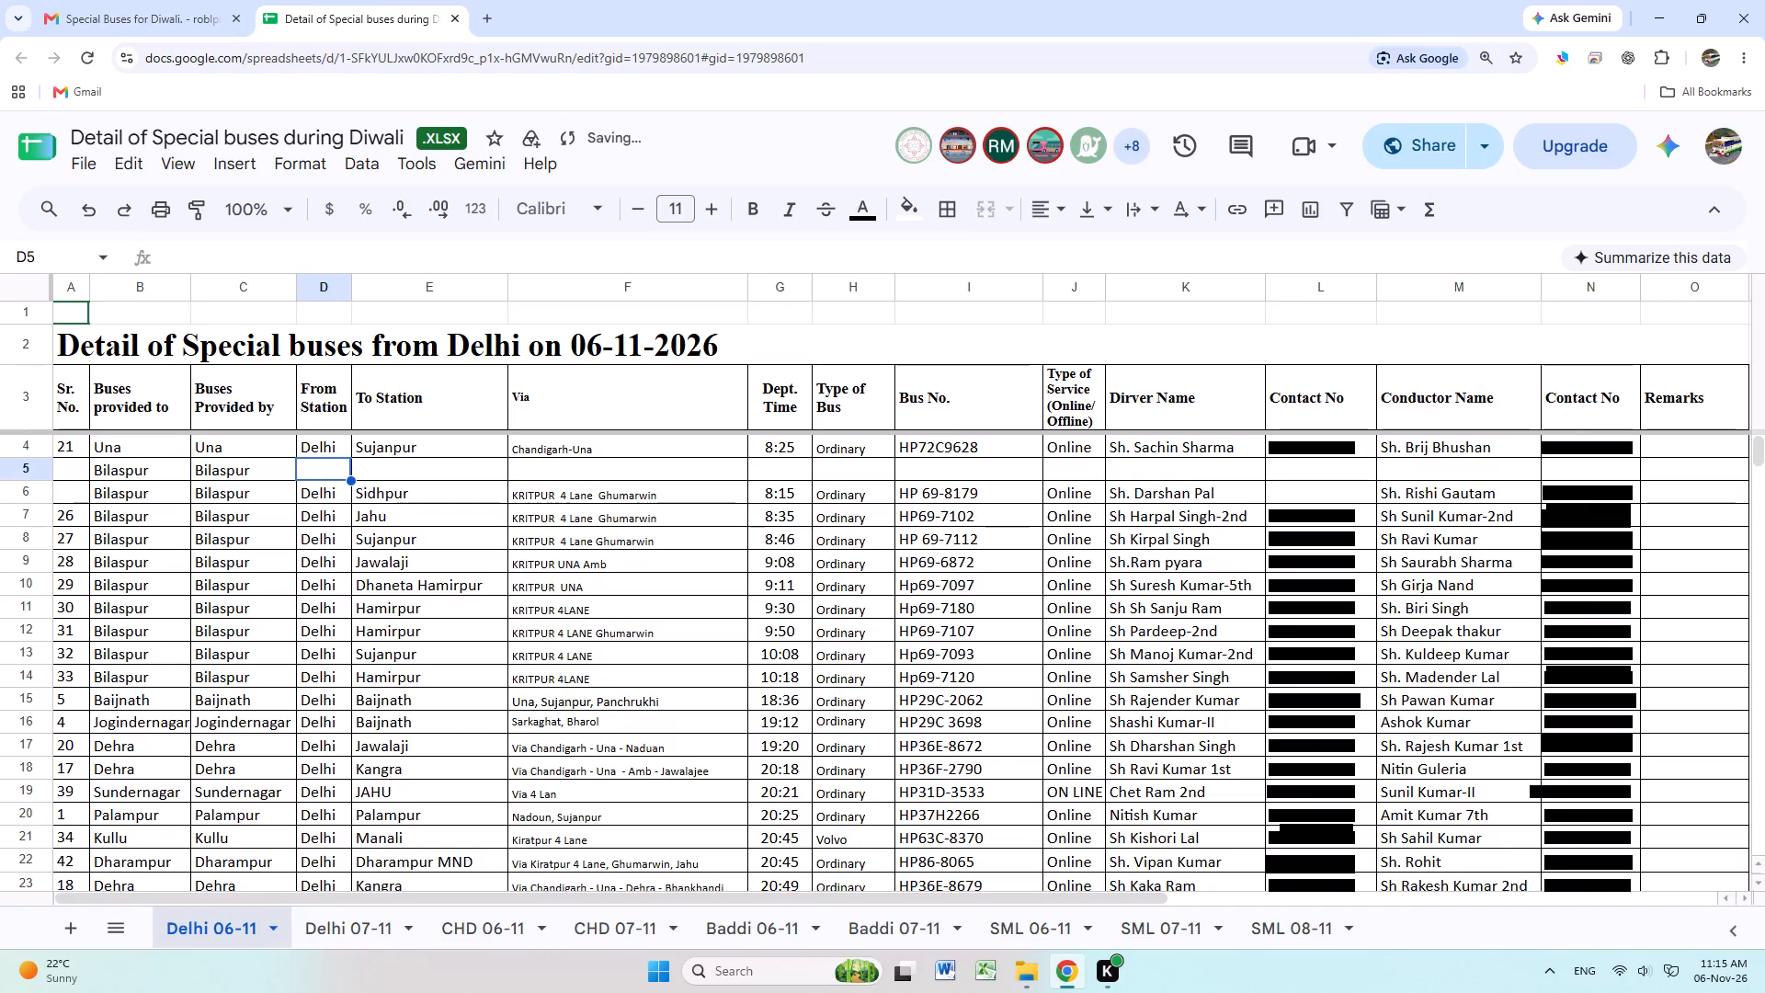
# Enter Delhi as the from station and Bilaspur as the destination station in row 5.
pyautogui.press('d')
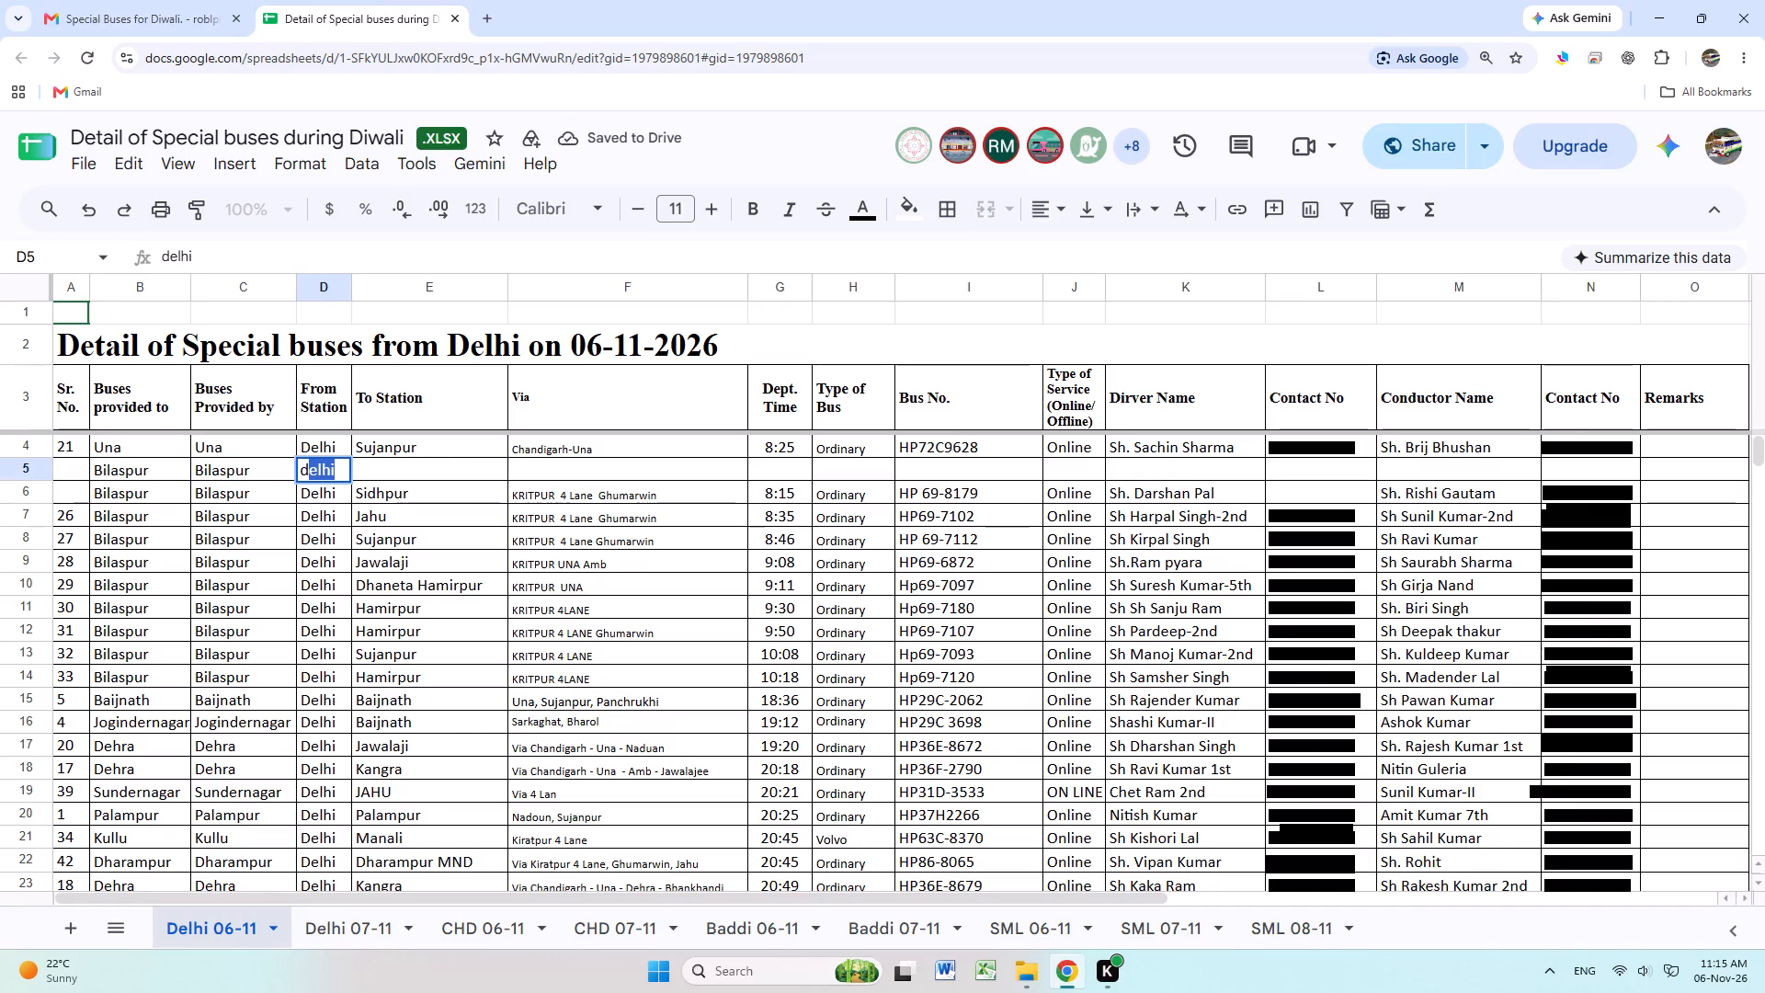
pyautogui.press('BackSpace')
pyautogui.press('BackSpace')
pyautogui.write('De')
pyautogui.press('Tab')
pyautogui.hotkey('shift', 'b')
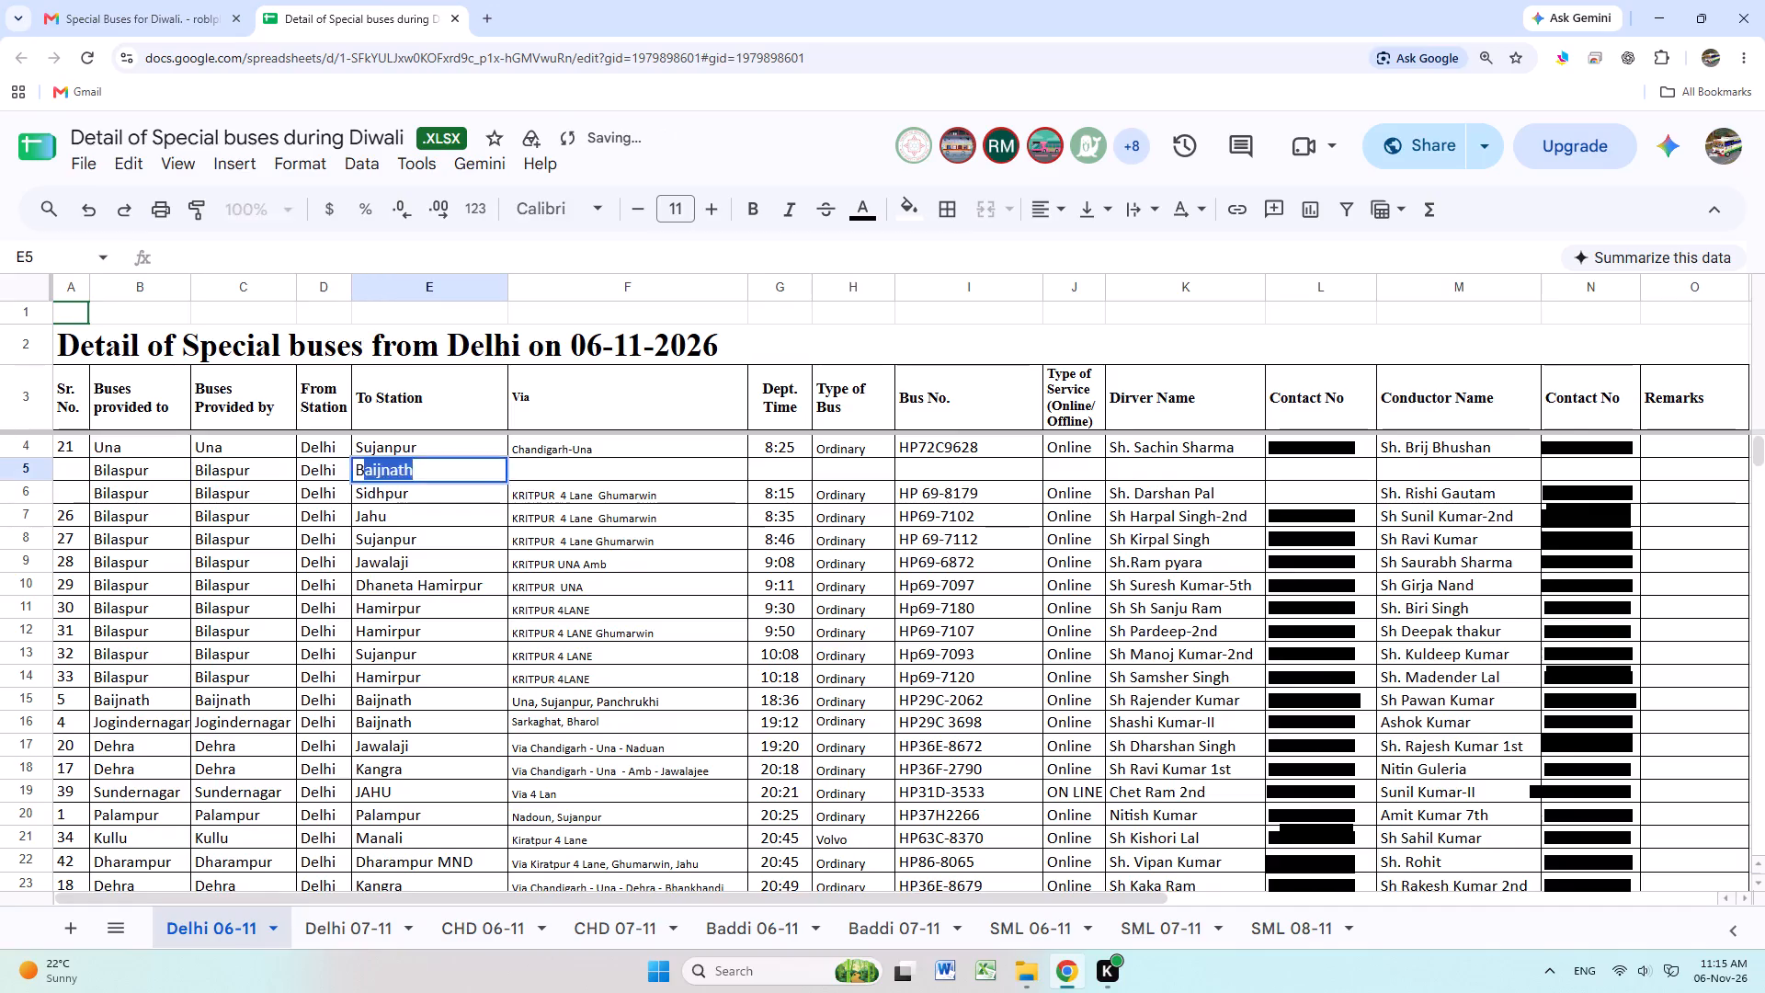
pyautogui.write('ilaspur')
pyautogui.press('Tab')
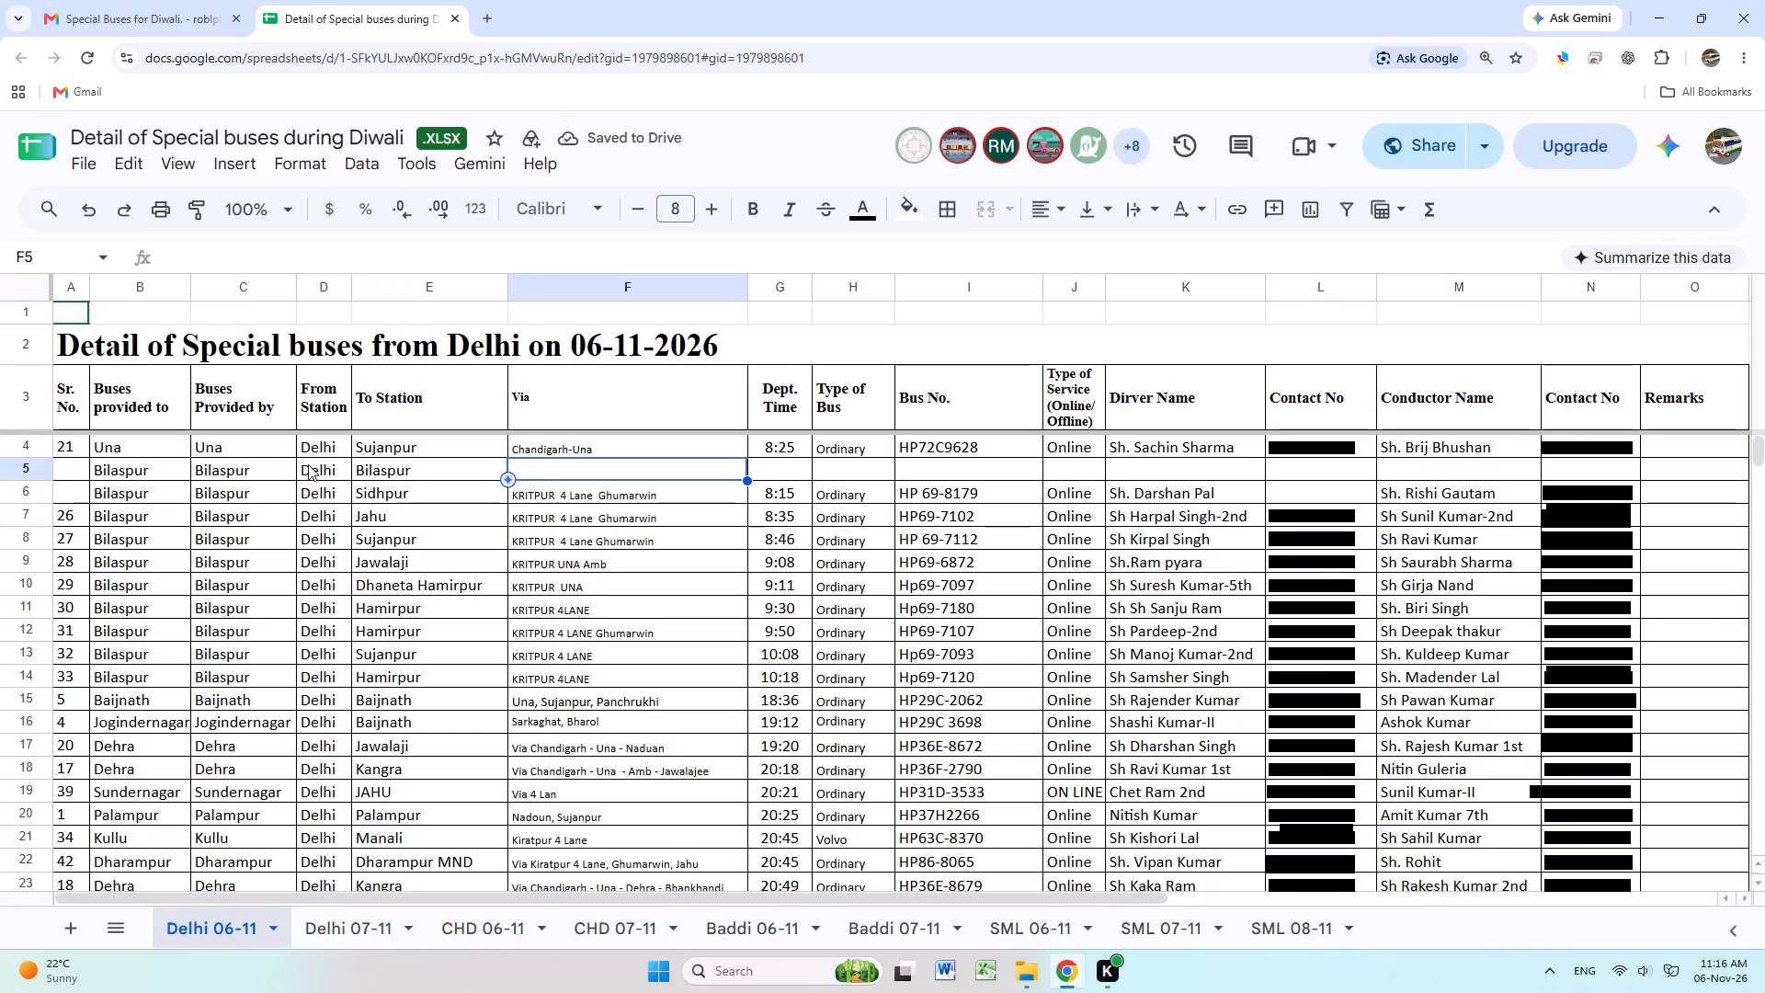
# Start the Via route entry for the Delhi to Bilaspur bus in row 5 with "K".
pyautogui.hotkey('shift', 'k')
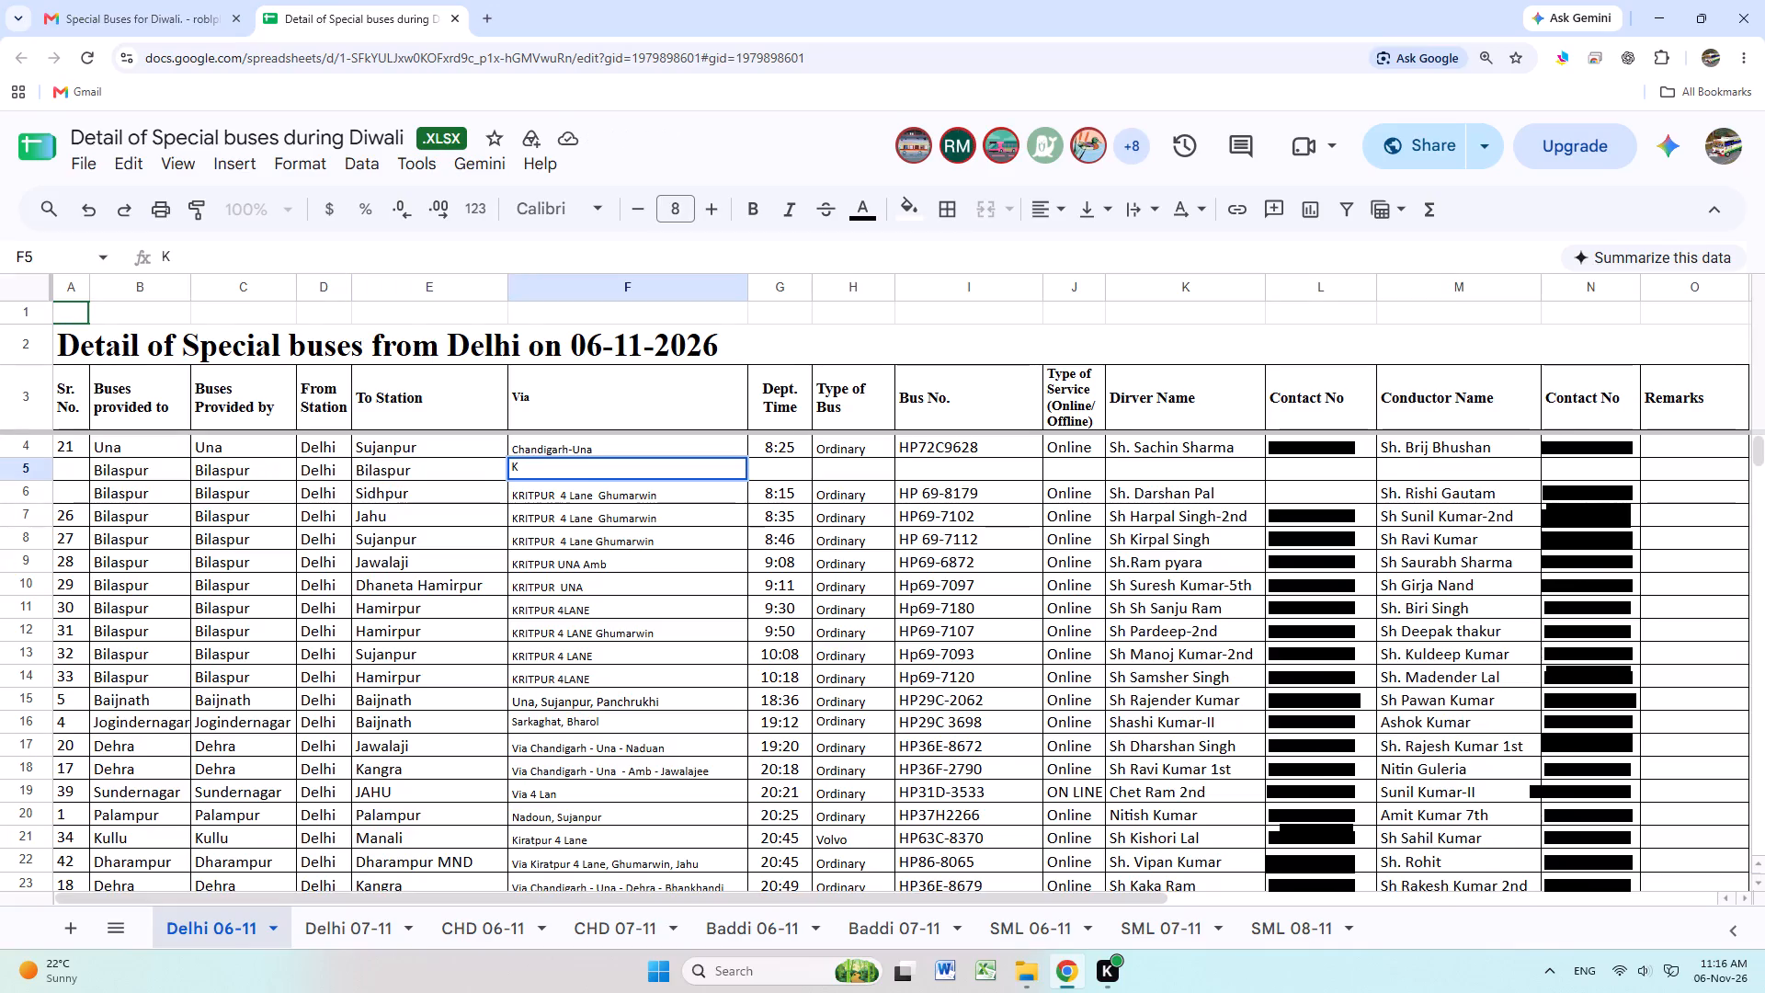
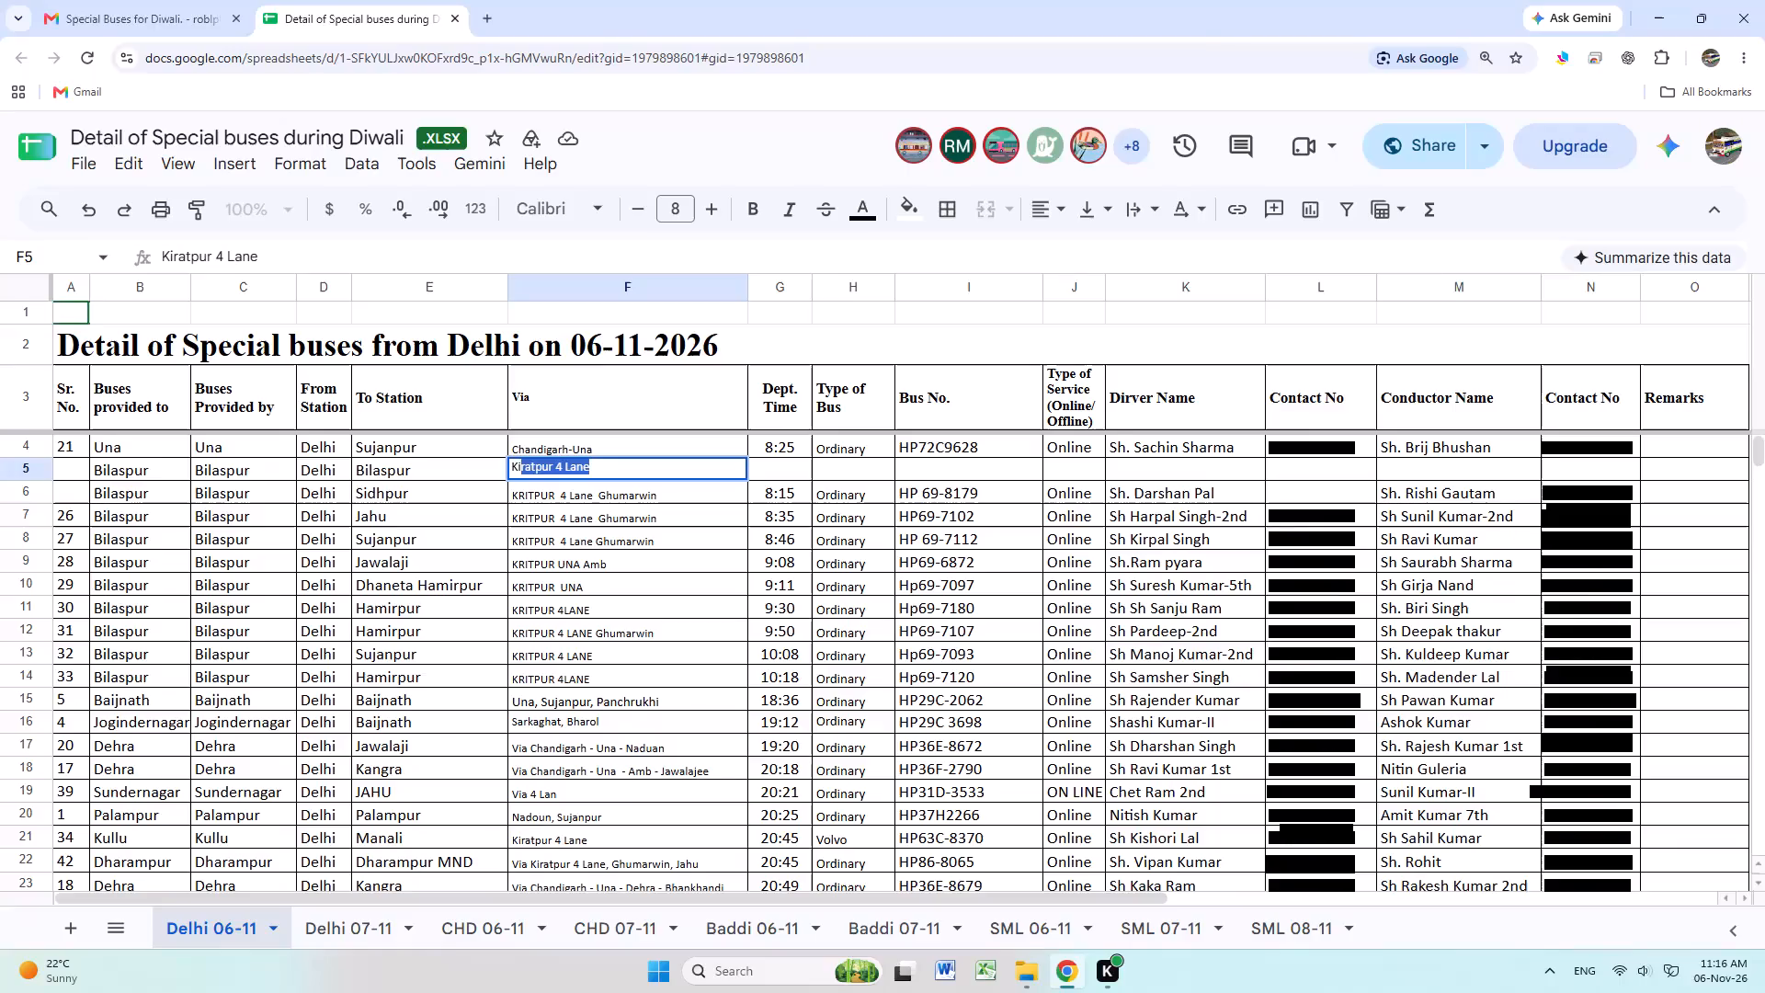
# Complete the Via entry for the Delhi to Bilaspur bus in row 5 as "Kiratpur 4 Lane".
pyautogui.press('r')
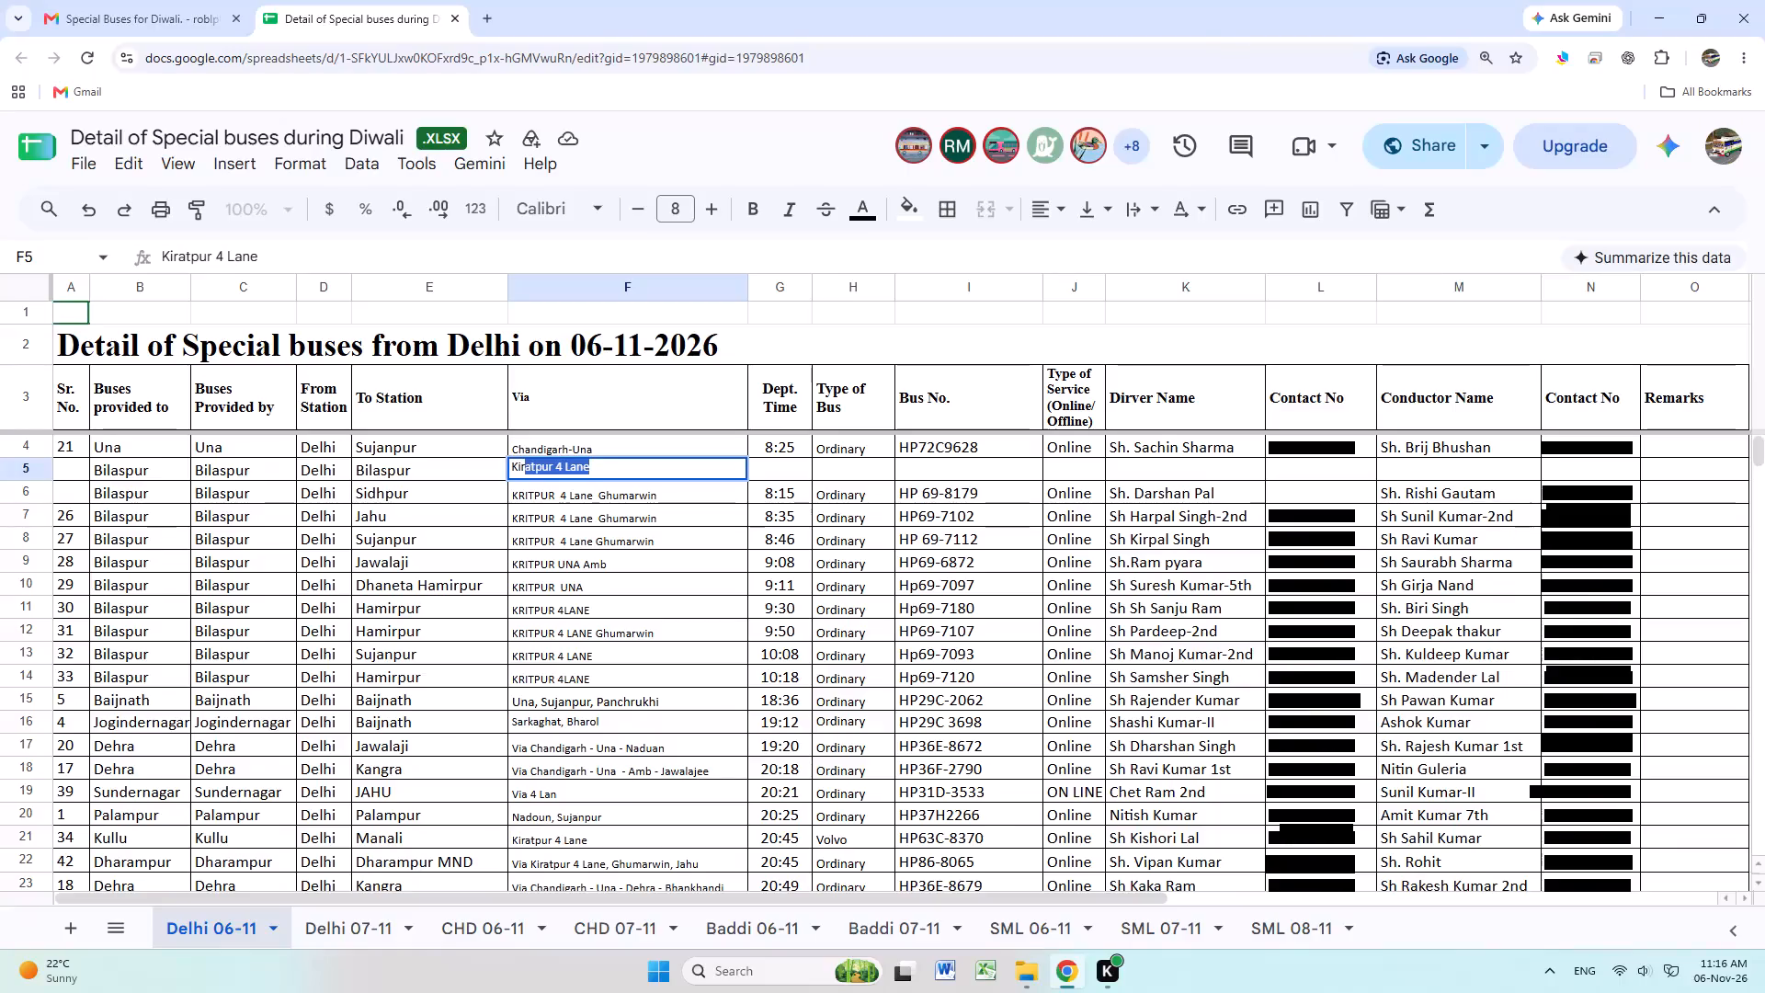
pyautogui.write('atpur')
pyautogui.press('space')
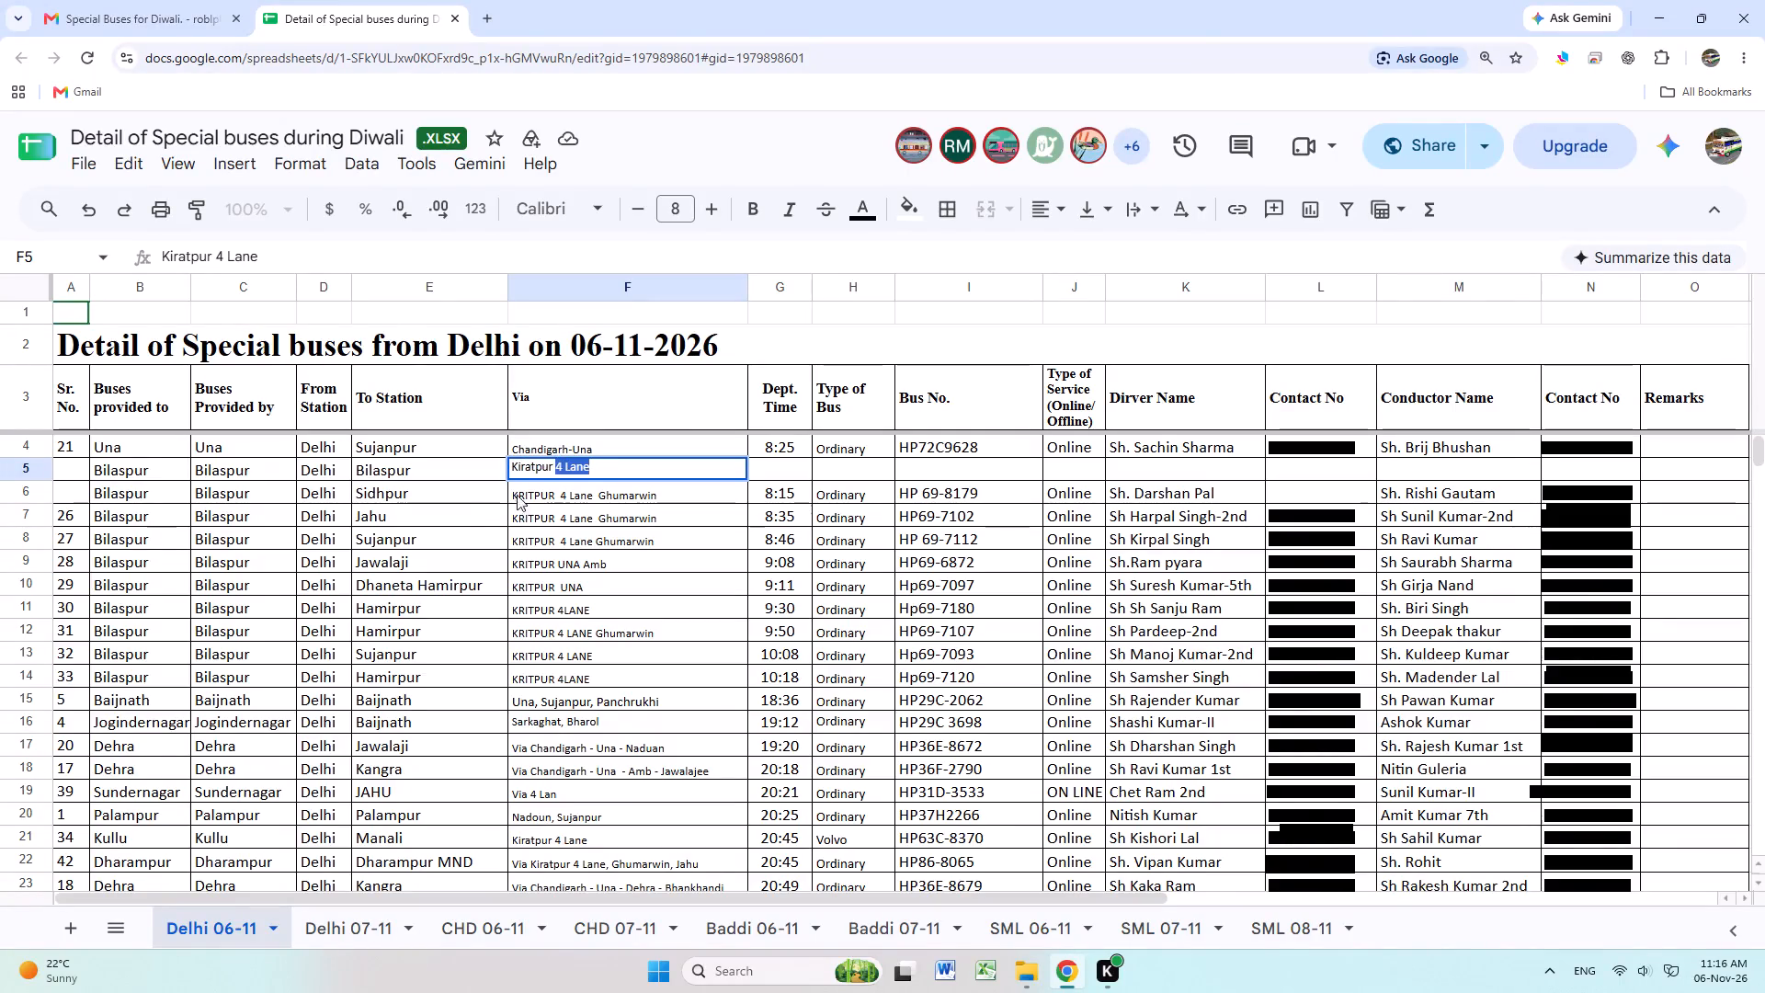
pyautogui.click(632, 469)
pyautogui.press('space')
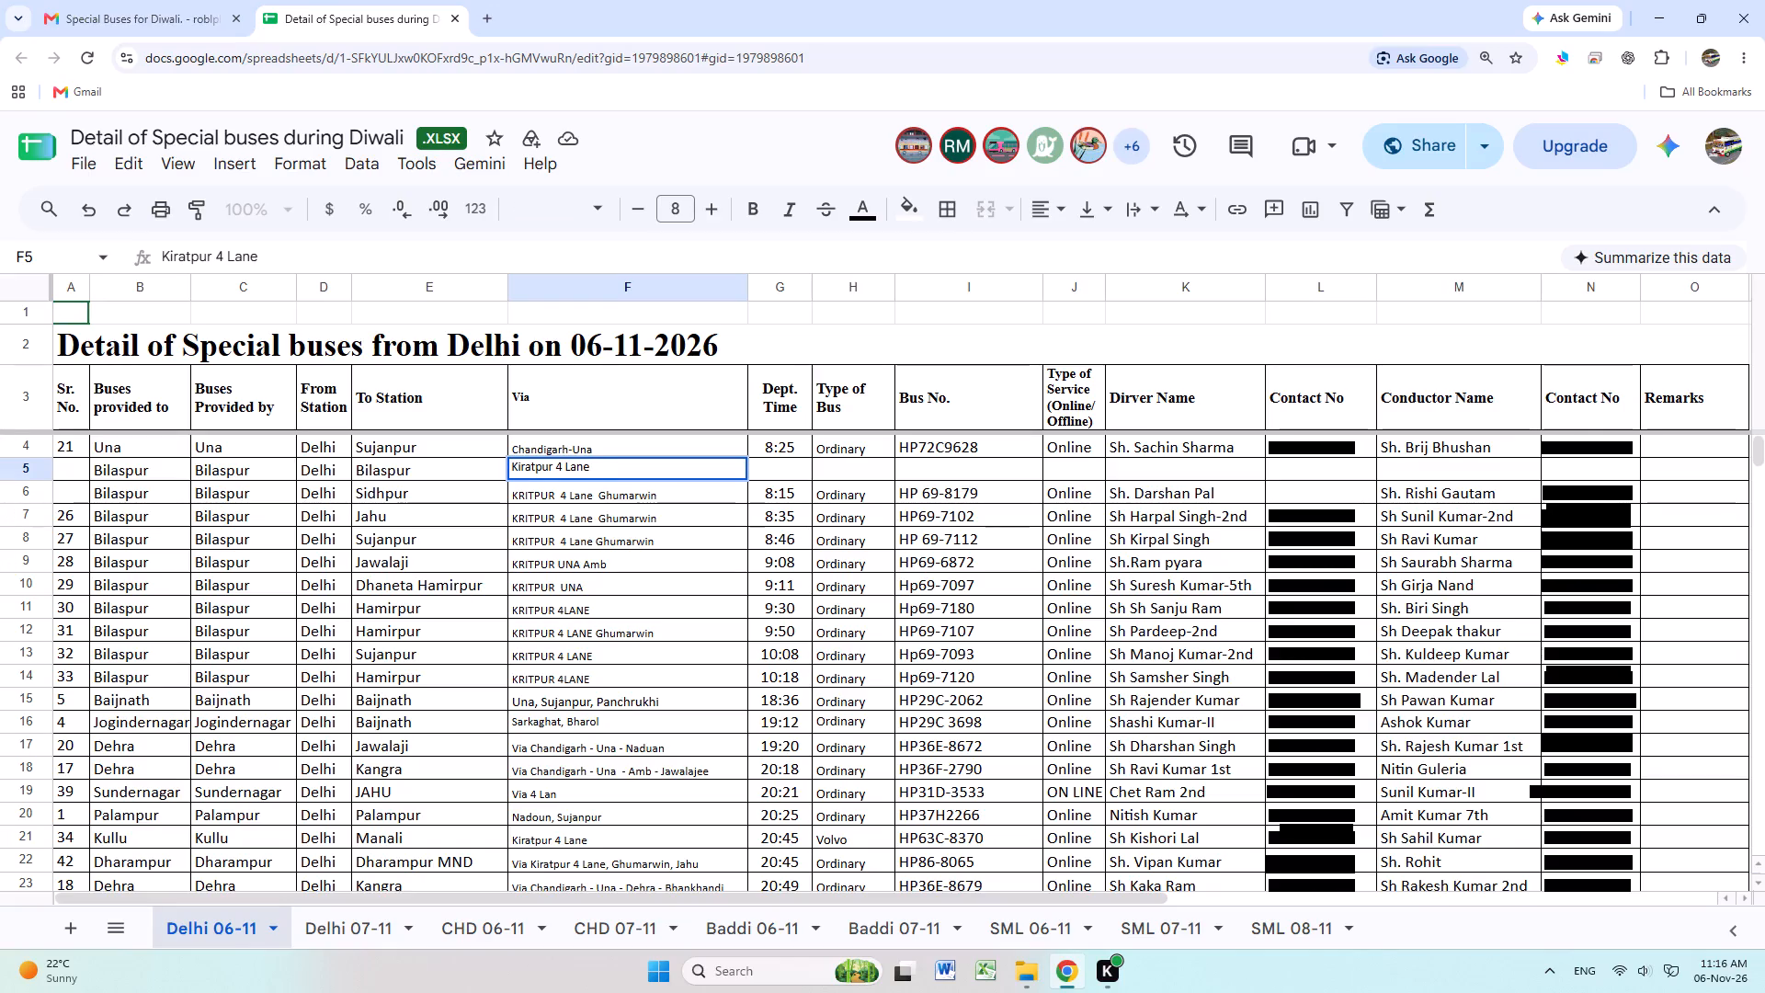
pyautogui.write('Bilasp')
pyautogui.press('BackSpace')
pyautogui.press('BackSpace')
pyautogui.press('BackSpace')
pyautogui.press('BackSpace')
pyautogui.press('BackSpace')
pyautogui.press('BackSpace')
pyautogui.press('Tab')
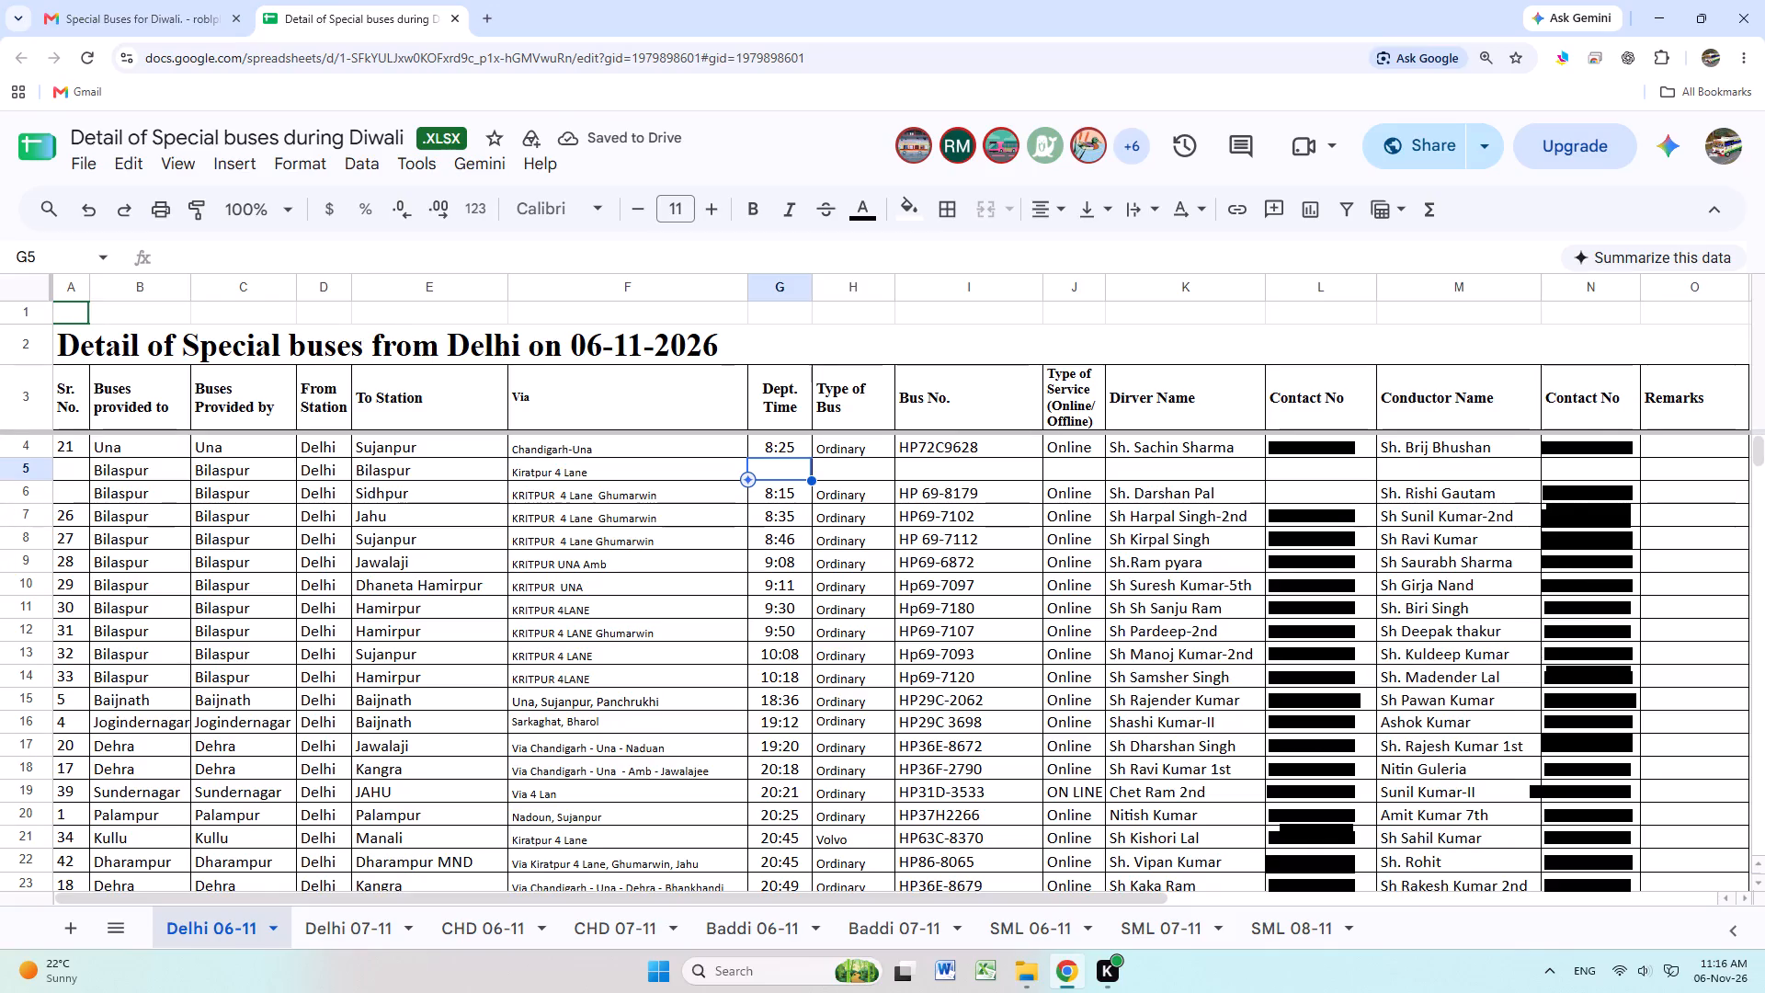
# Enter 8:00 PM as the departure time of the Bilaspur bus in row 5.
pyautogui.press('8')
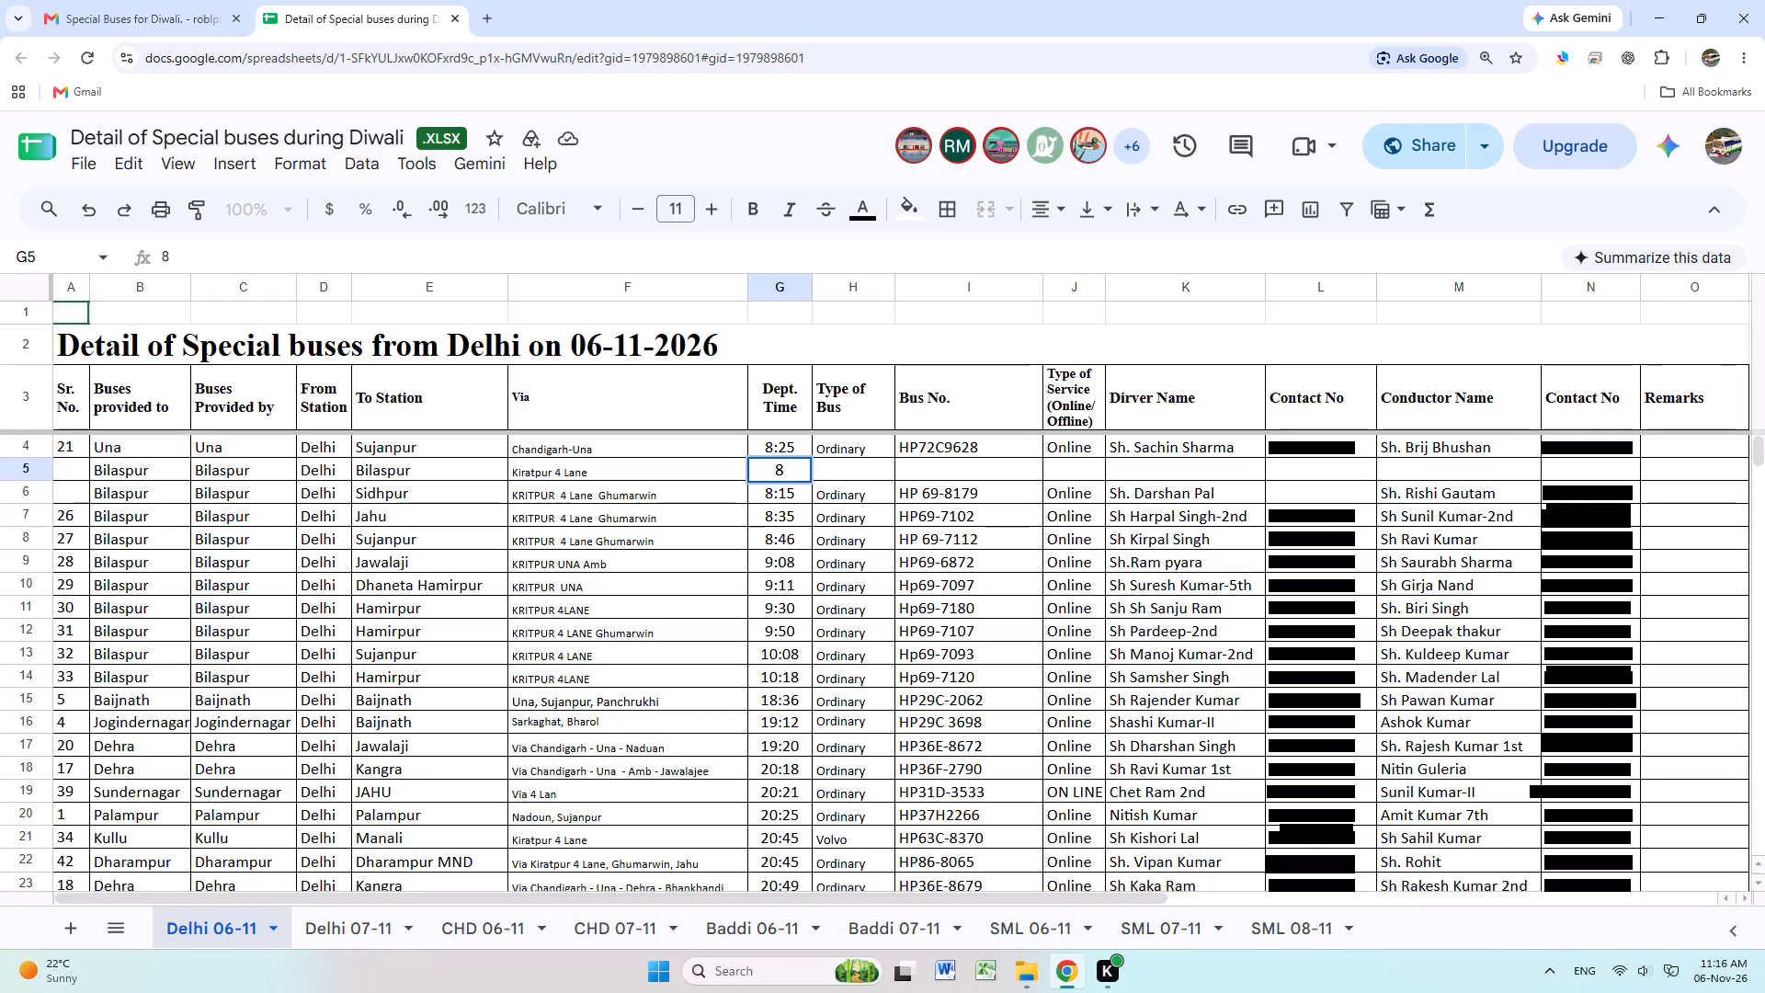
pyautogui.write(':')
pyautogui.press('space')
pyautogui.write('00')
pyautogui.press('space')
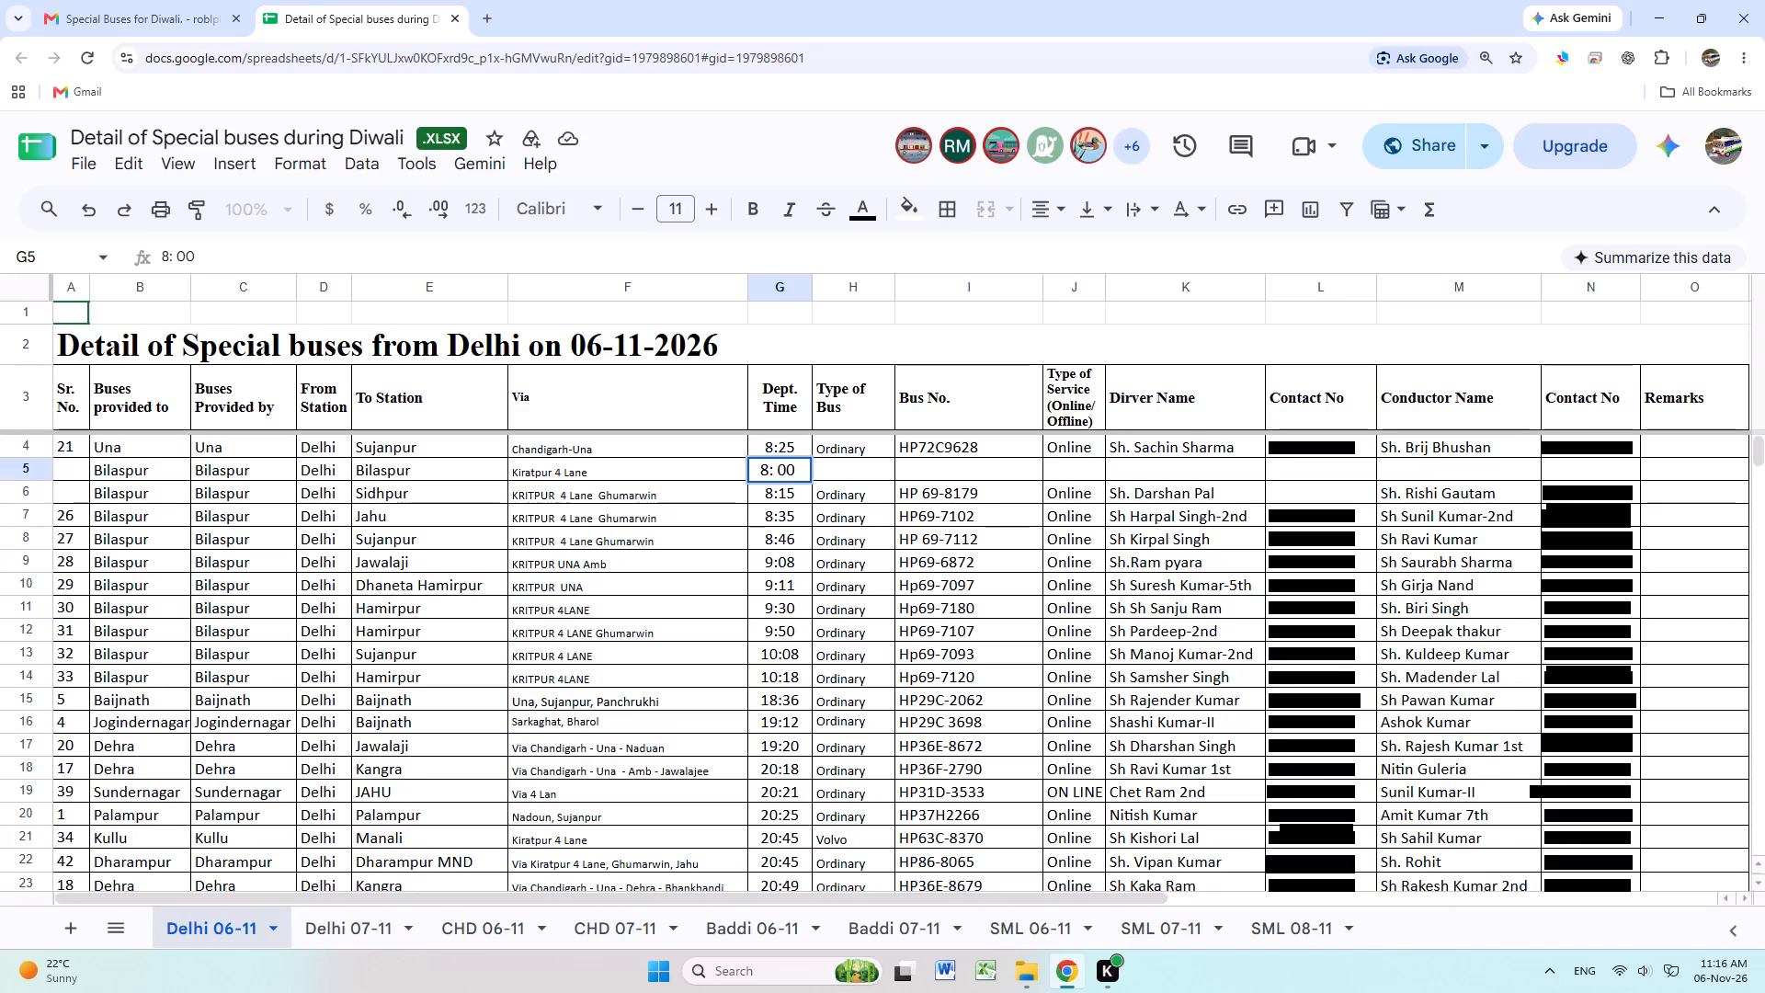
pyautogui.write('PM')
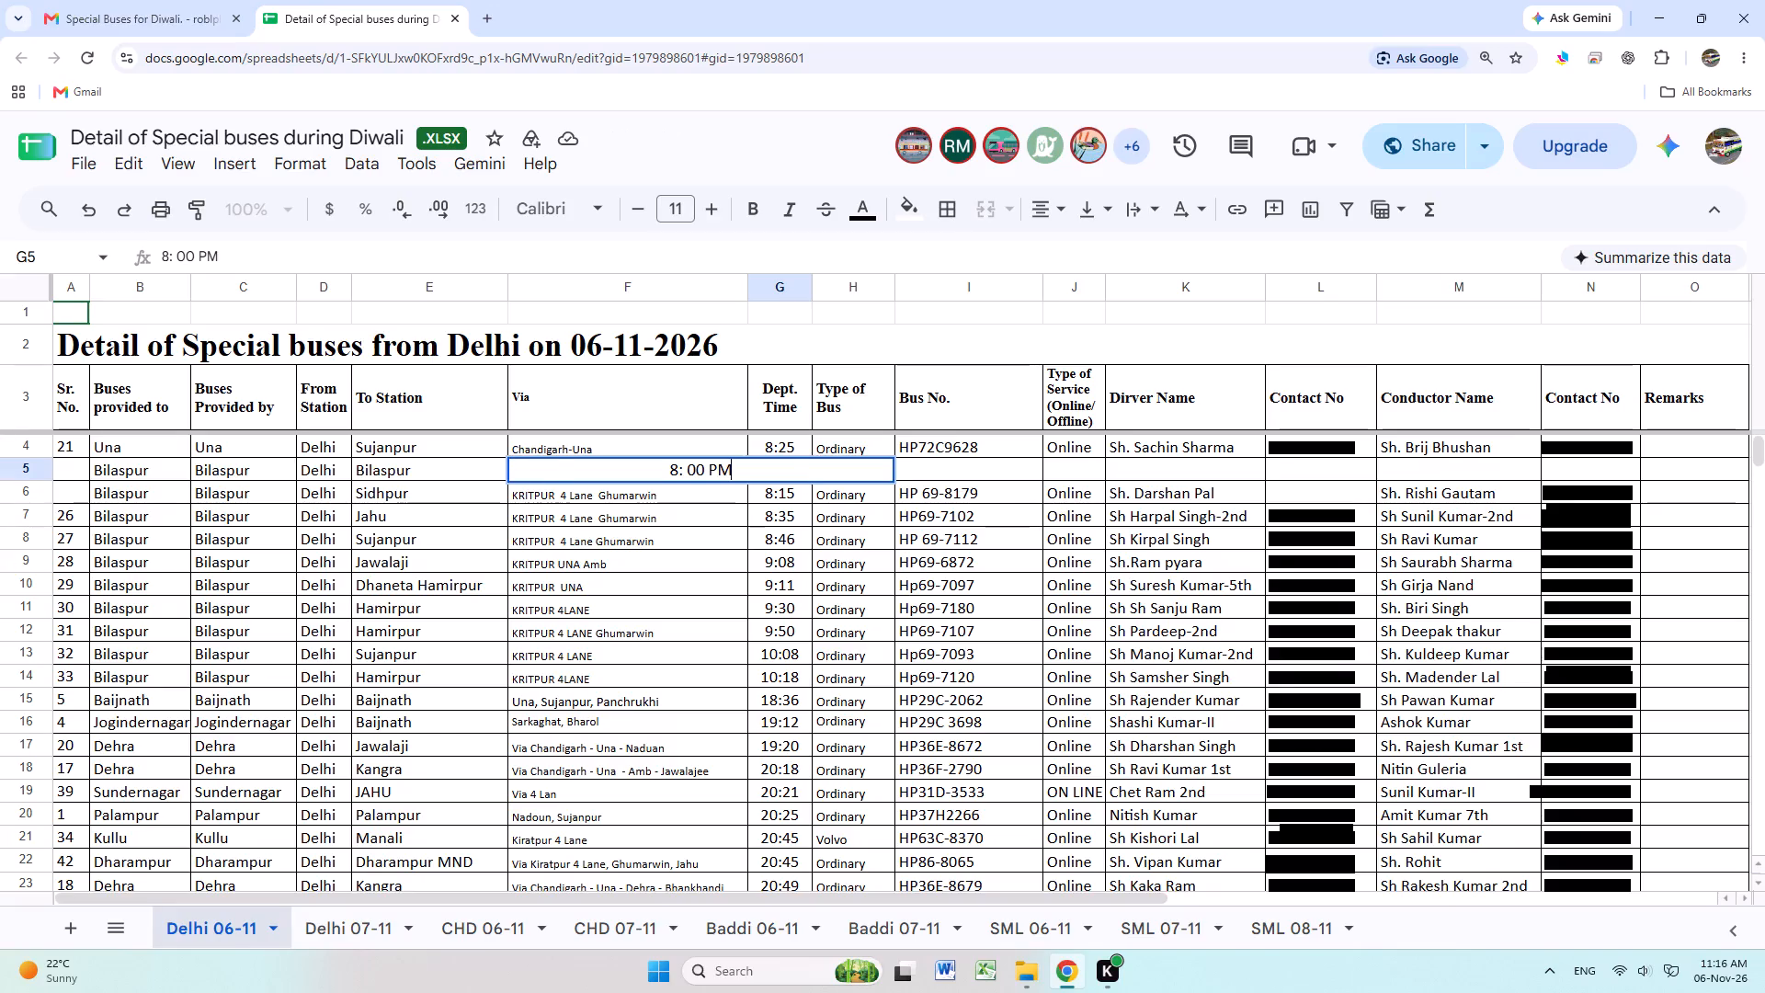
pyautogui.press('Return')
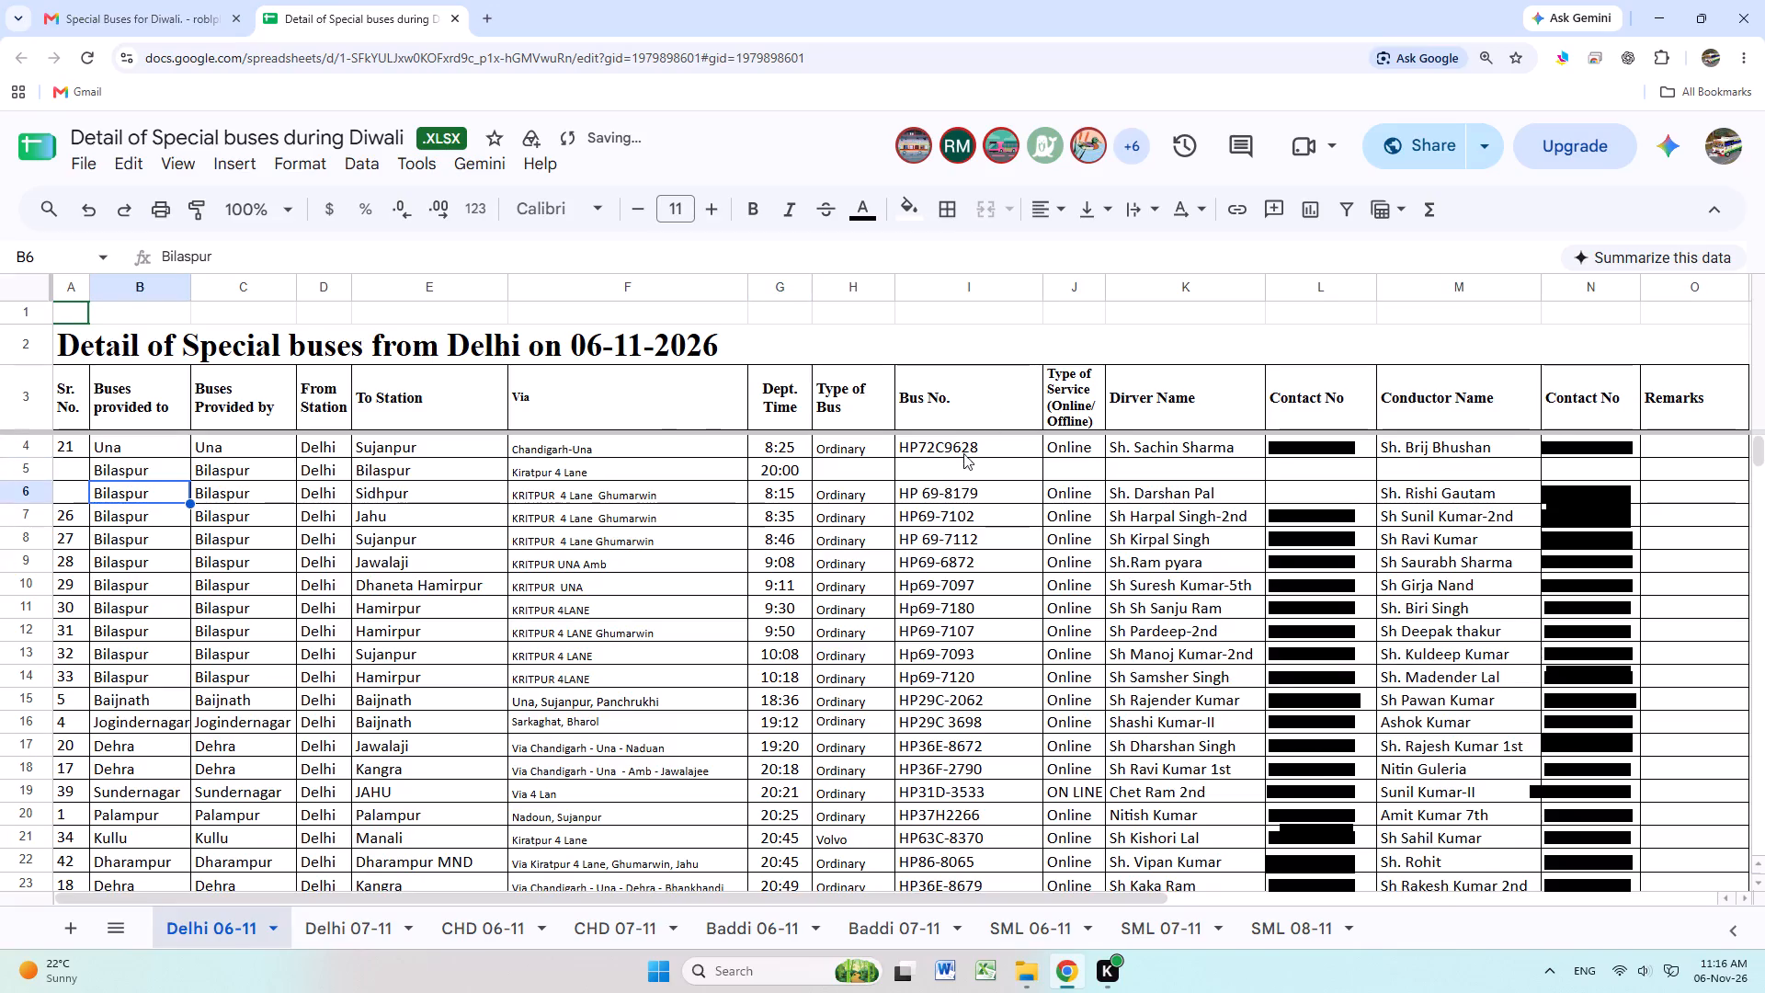
pyautogui.click(794, 468)
pyautogui.doubleClick(844, 468)
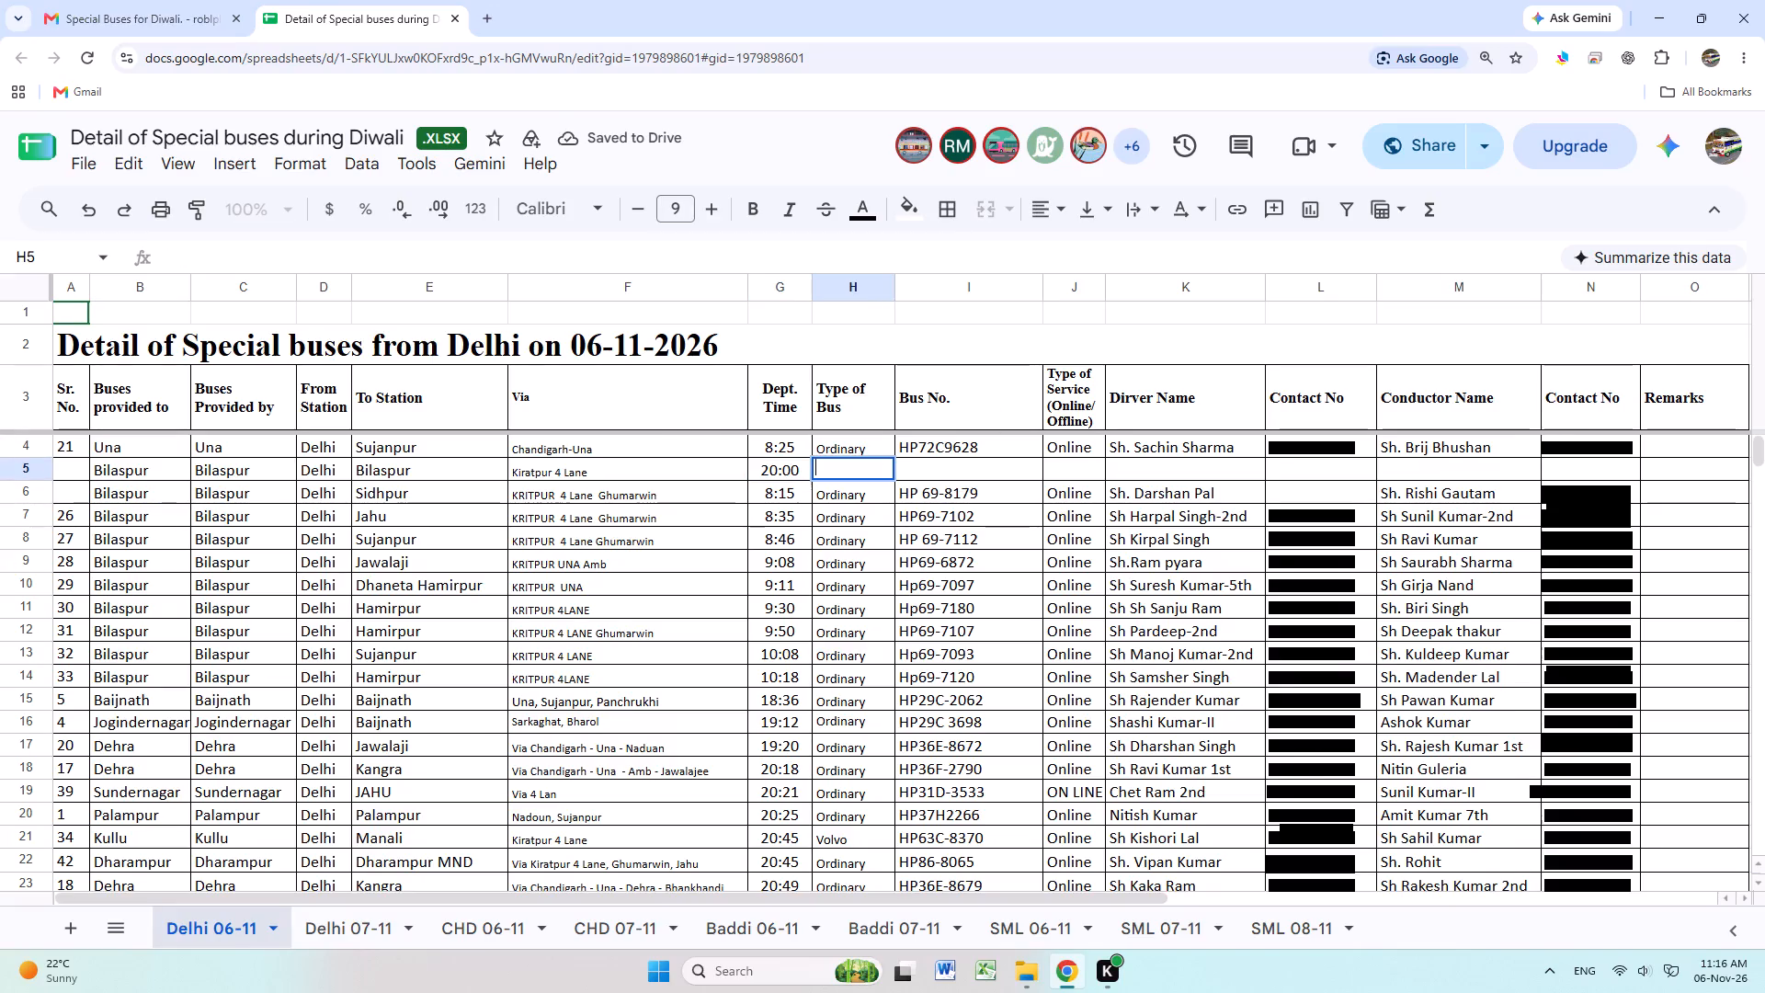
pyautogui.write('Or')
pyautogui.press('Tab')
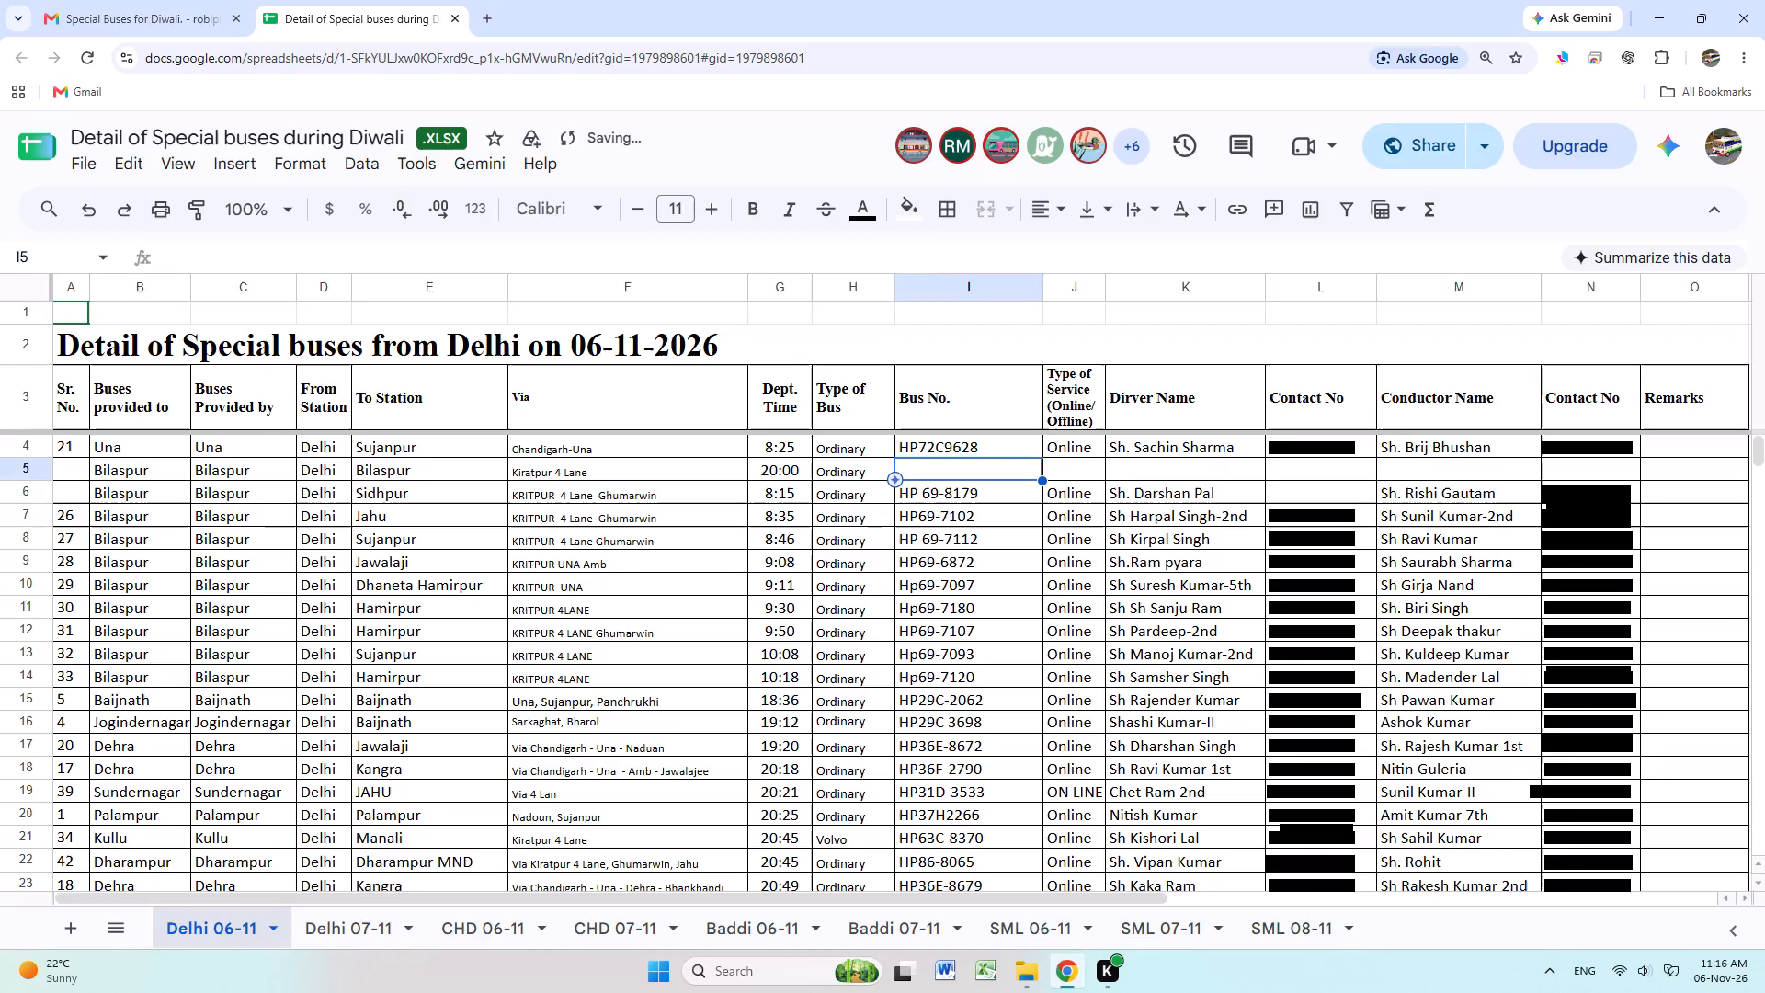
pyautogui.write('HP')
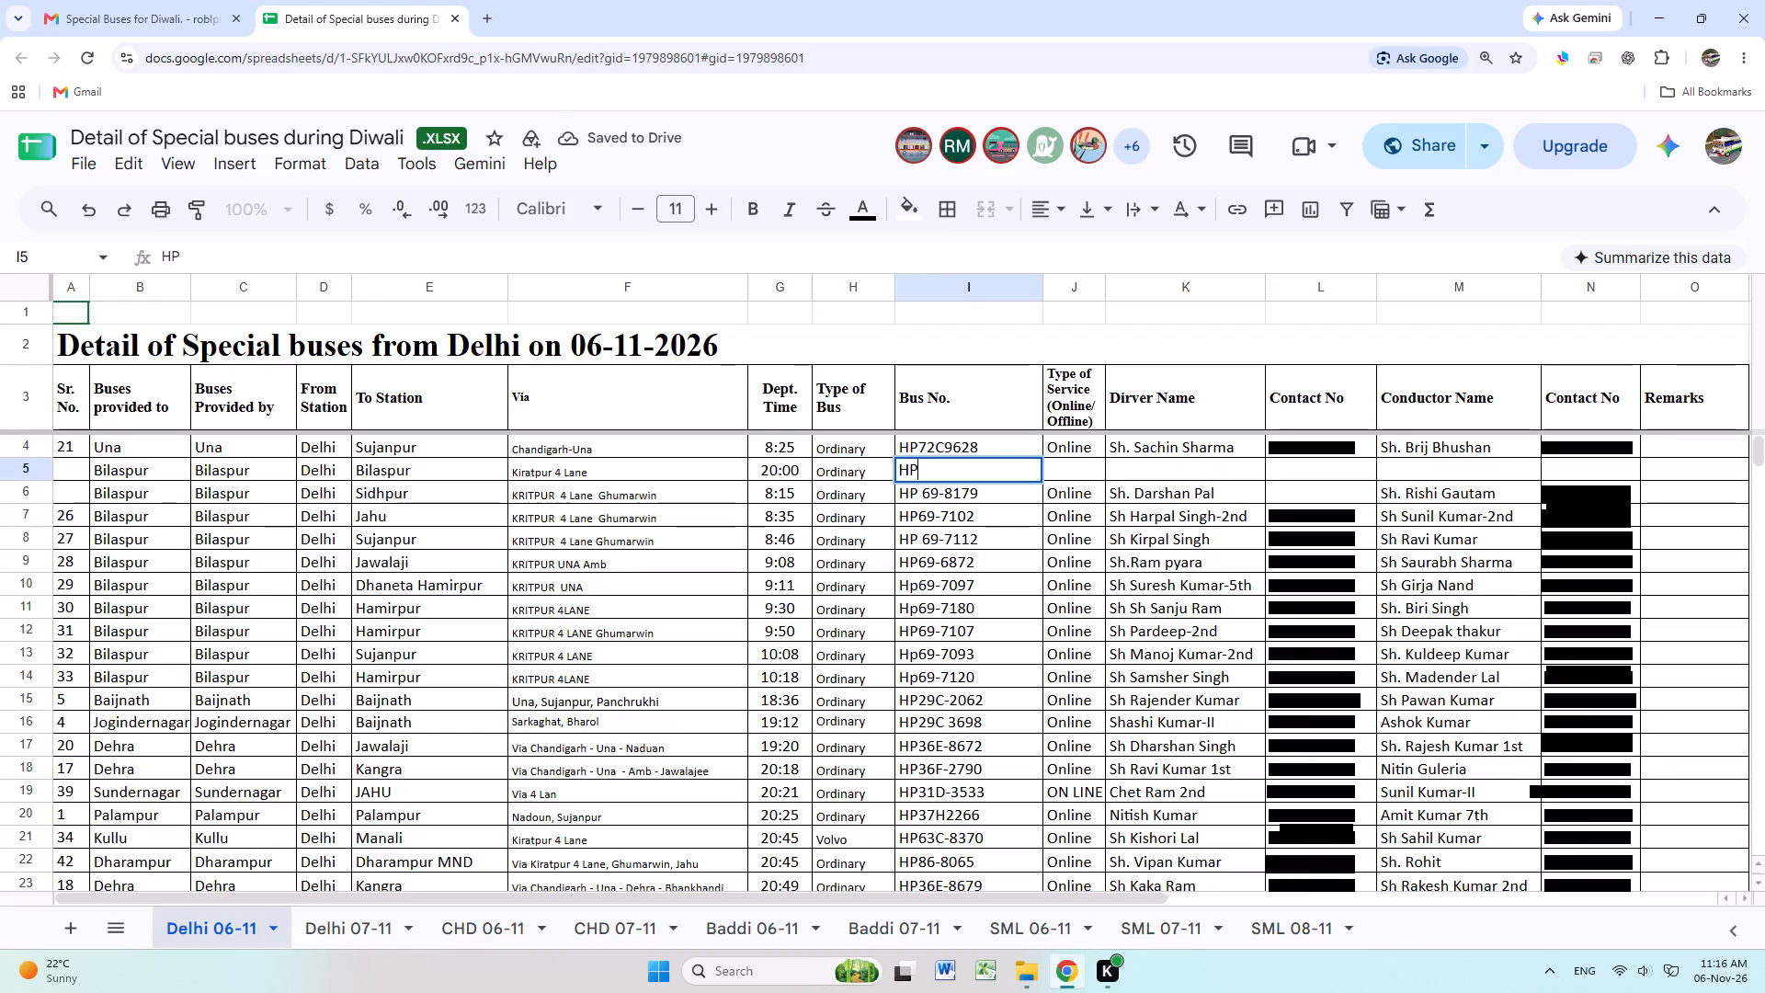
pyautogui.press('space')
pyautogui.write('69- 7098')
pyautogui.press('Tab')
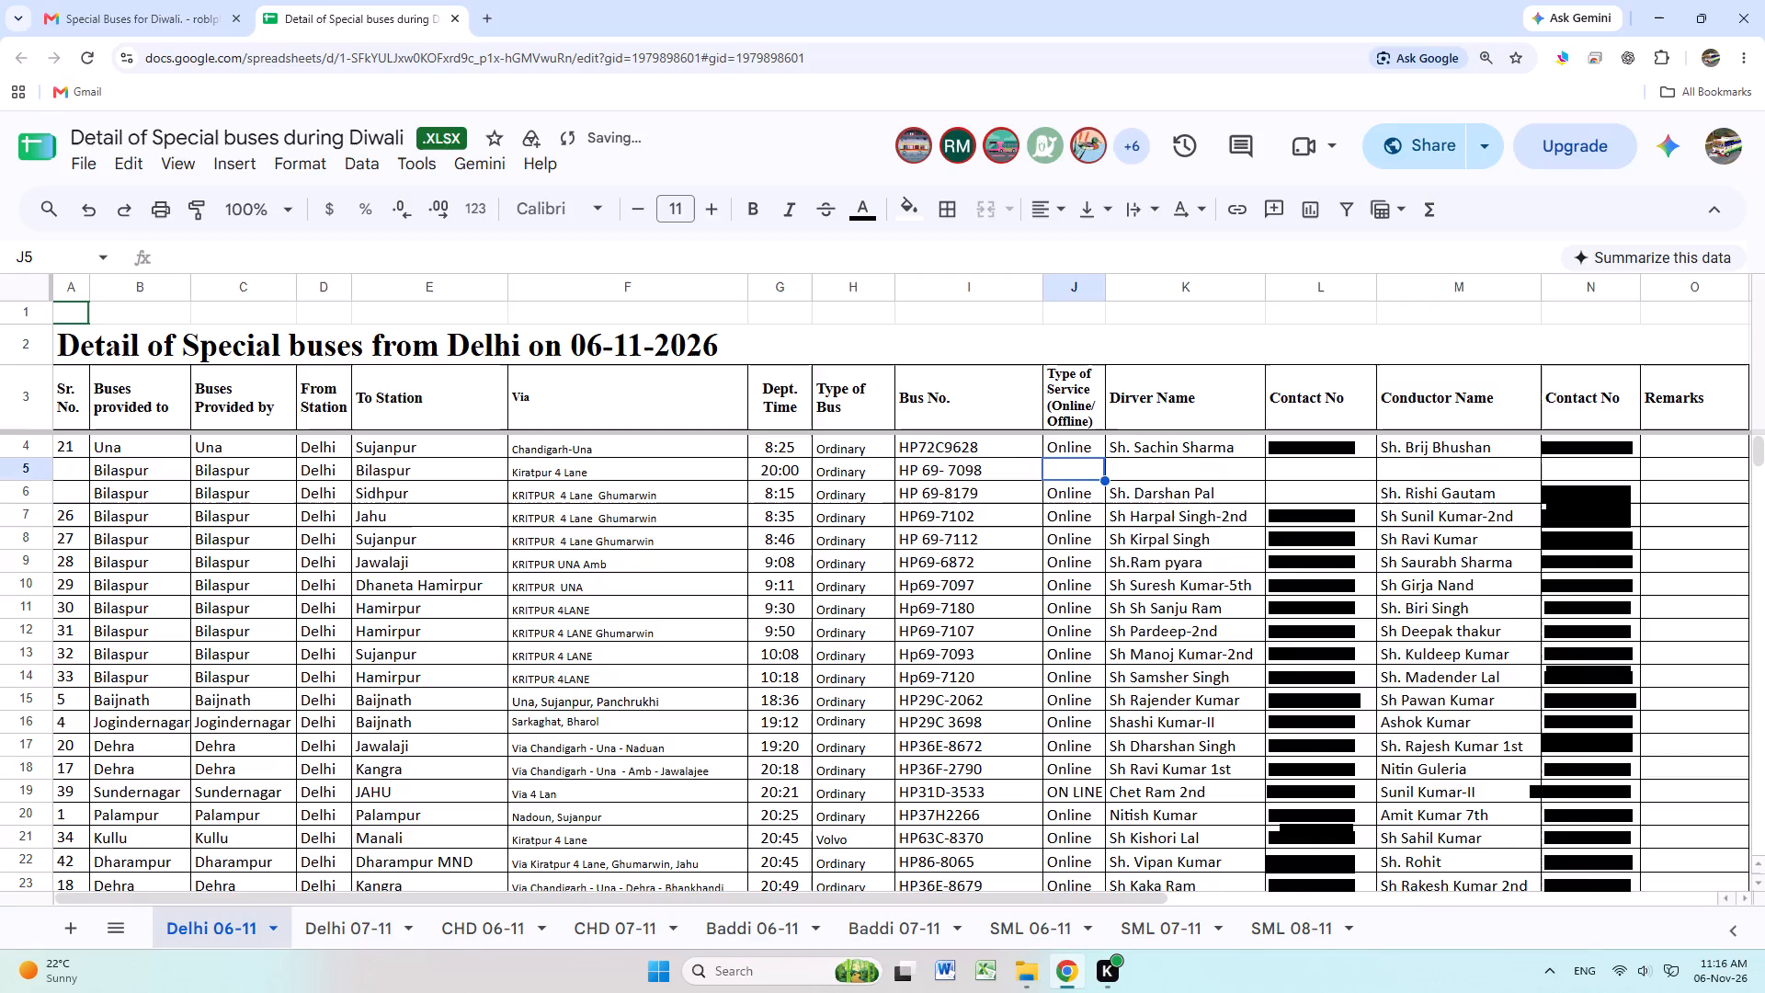
# Set the type of service for the Bilaspur bus in row 5 to Online.
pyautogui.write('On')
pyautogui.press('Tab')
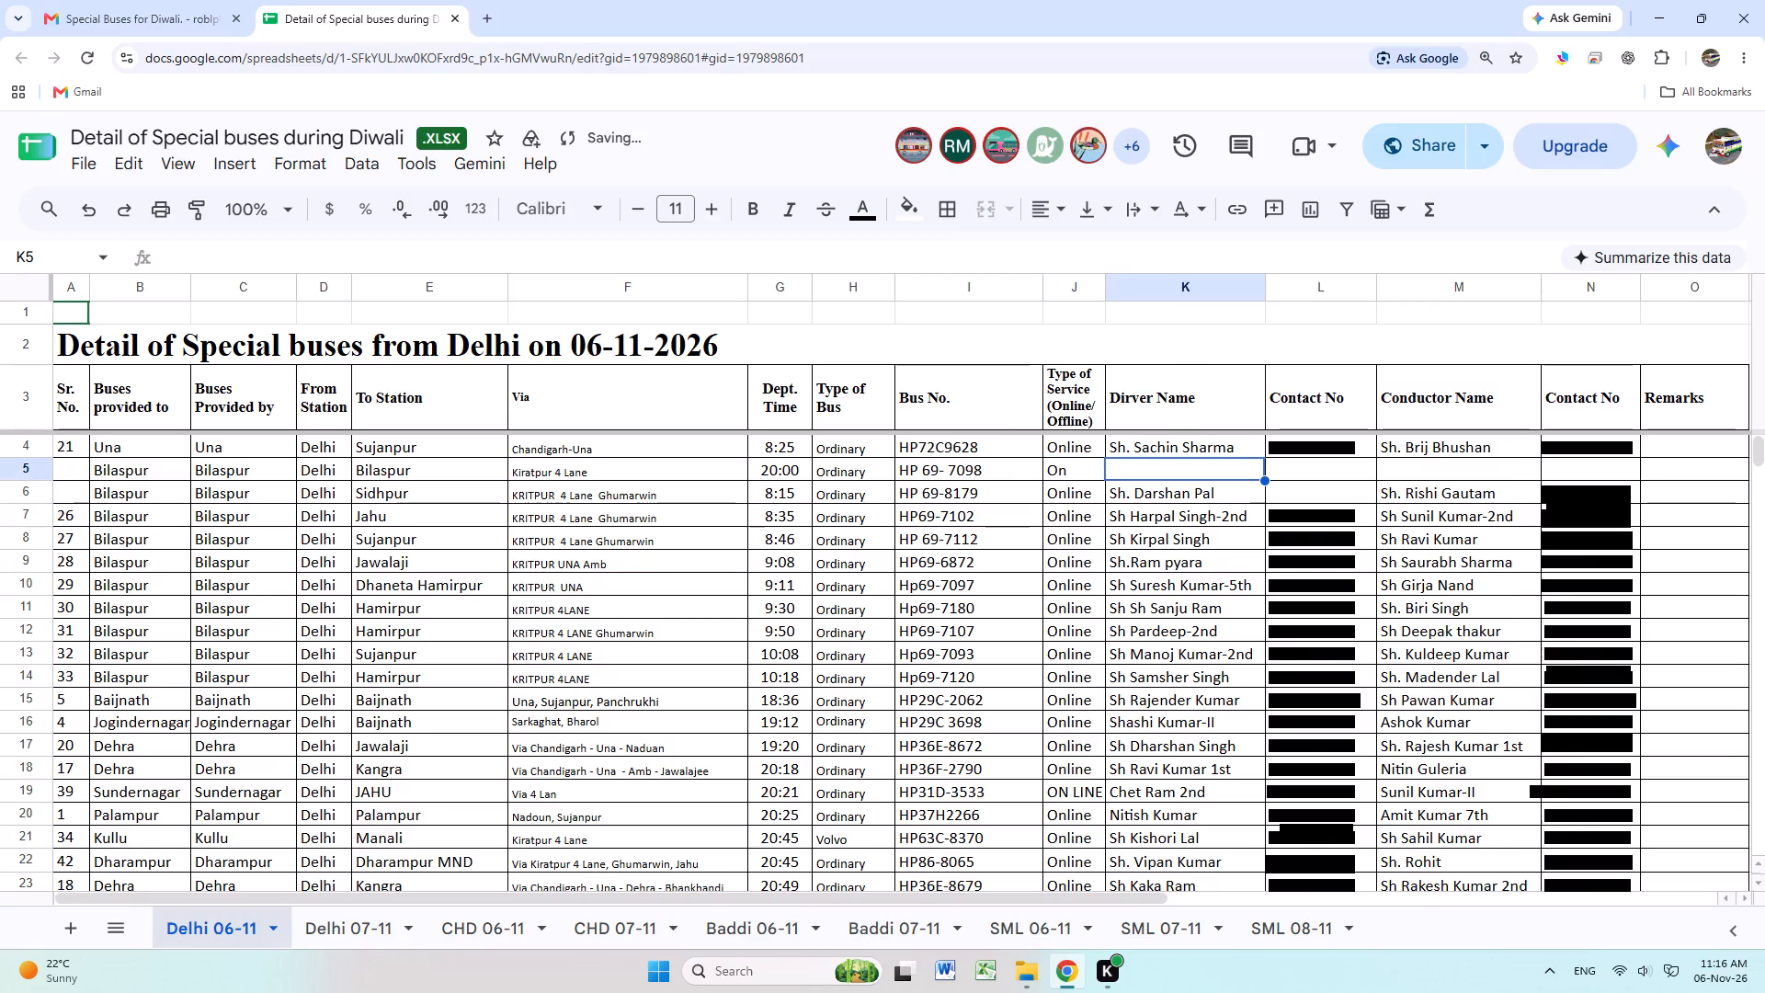
pyautogui.doubleClick(1077, 464)
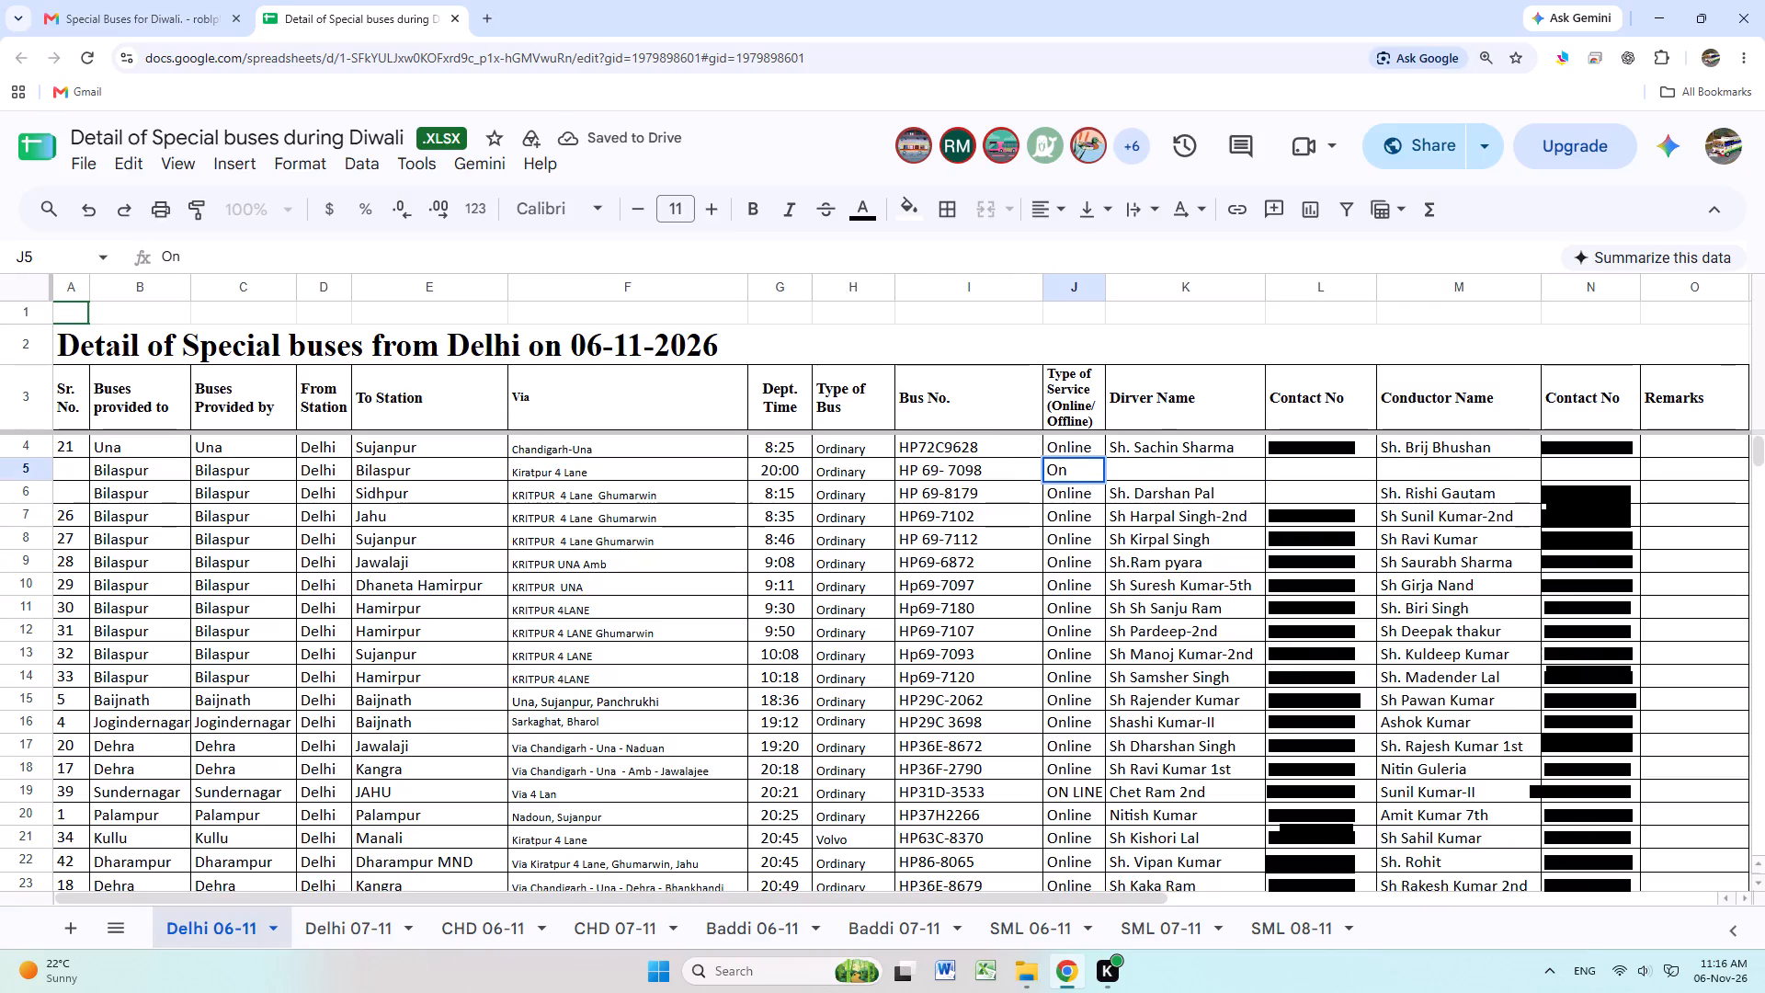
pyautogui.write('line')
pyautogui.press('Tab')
# Enter the driver's name with the prefix "Sh." for the Bilaspur bus in row 5.
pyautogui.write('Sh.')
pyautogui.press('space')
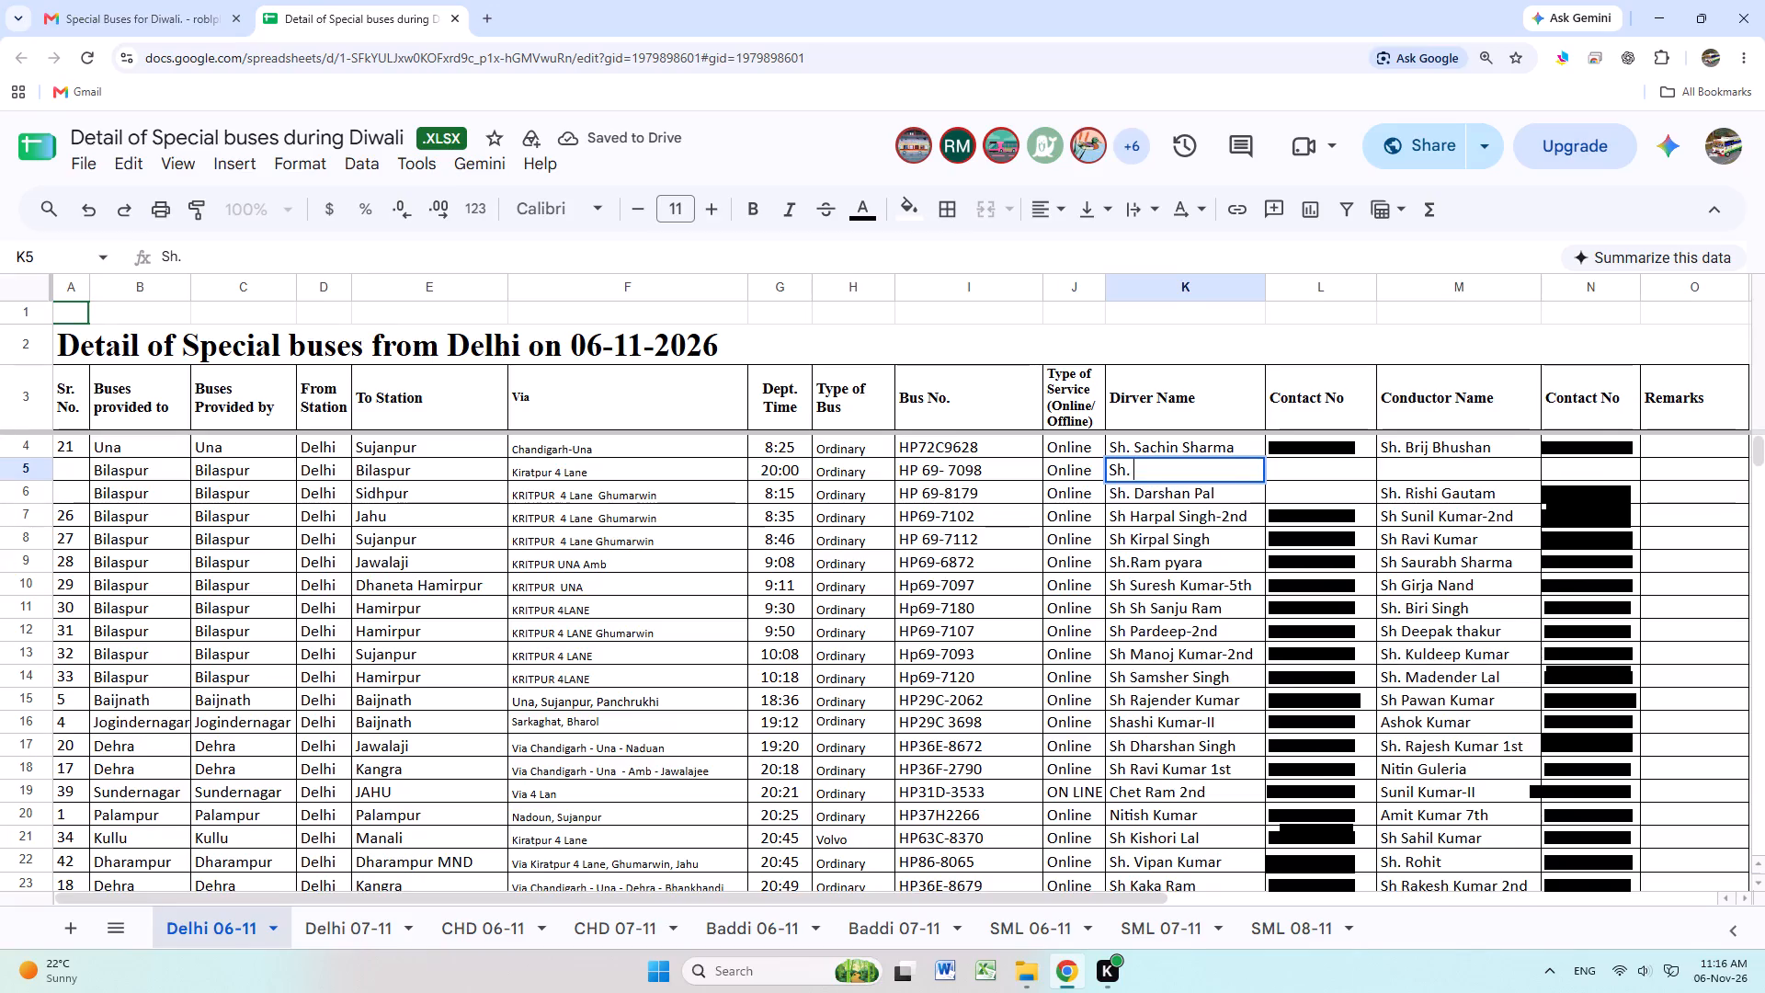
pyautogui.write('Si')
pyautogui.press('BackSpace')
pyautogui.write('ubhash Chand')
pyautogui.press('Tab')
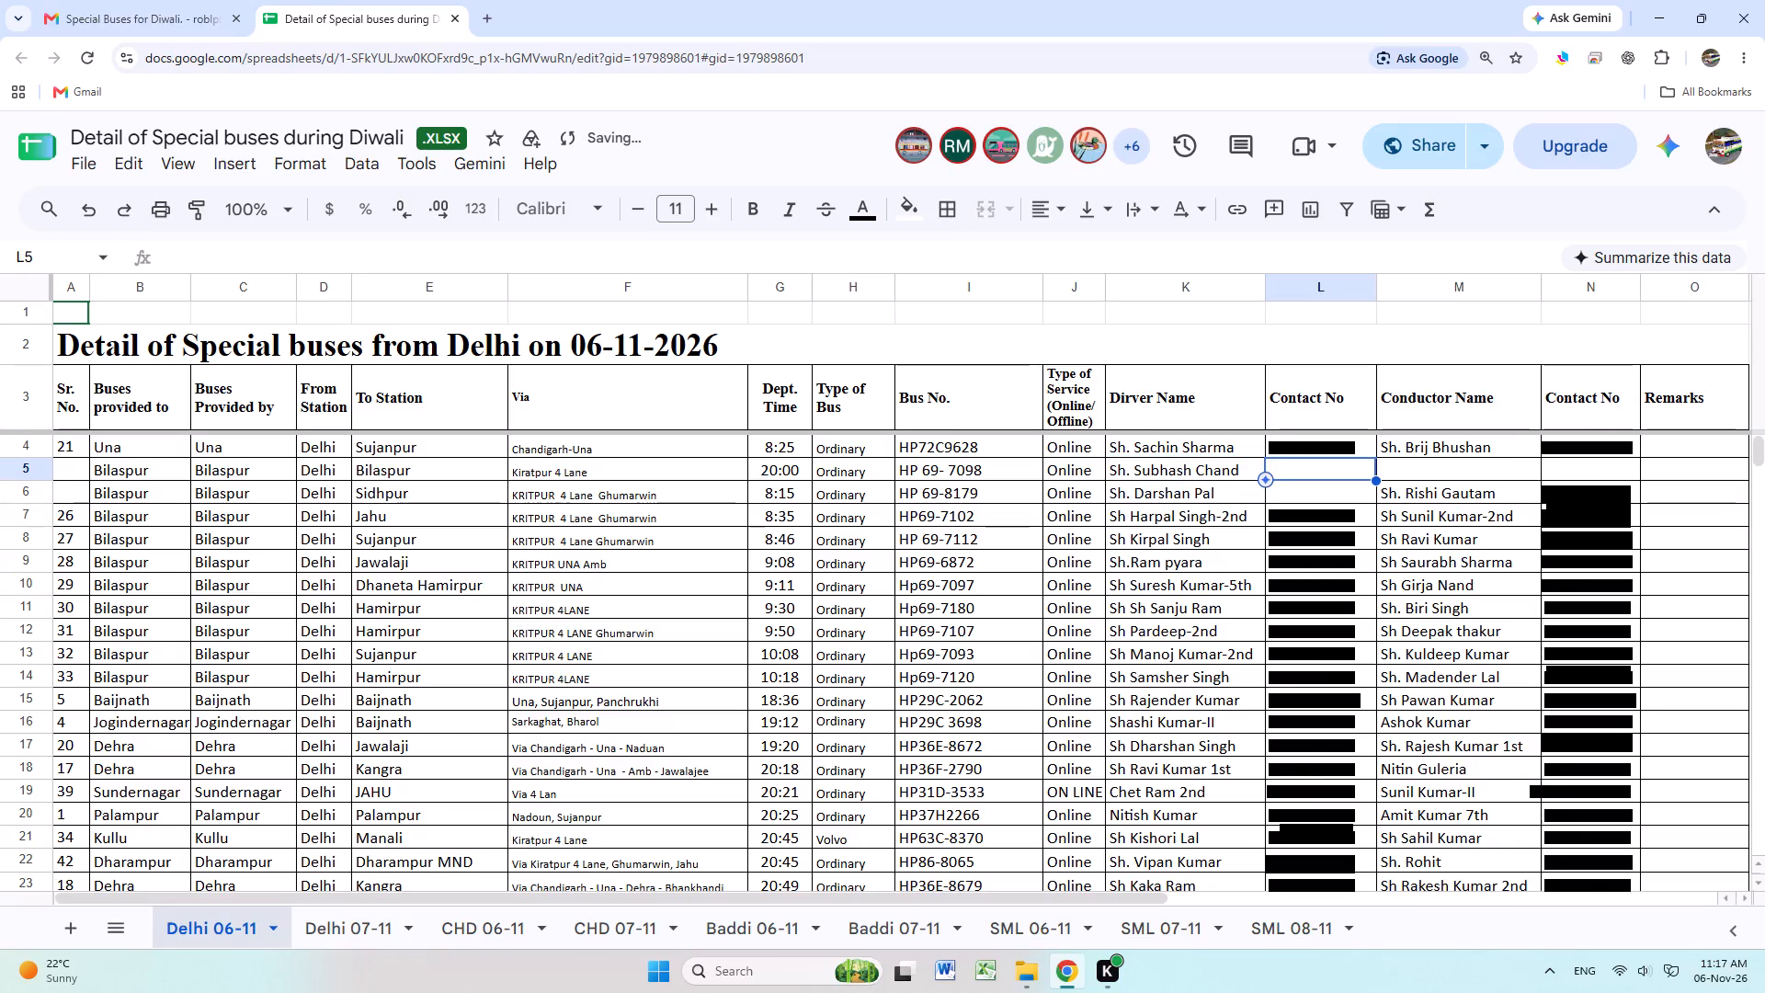
# Enter the conductor's name with the prefix "Sh." in row 5, leaving the driver's contact number blank.
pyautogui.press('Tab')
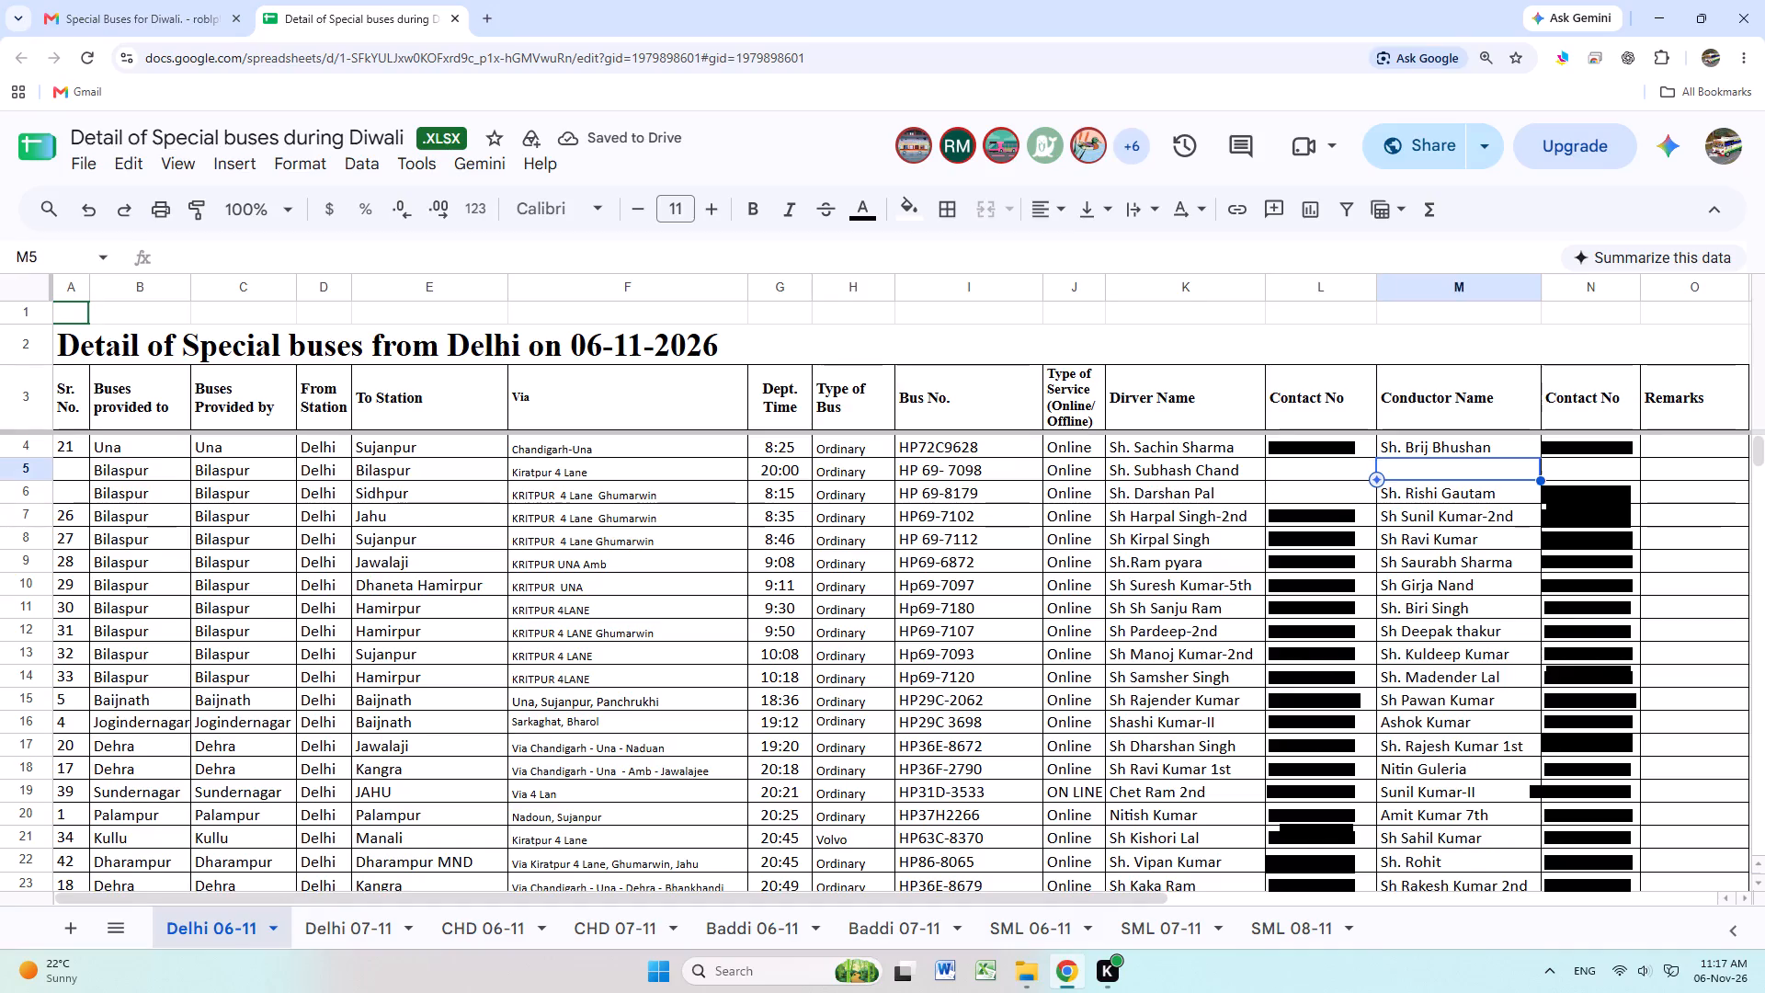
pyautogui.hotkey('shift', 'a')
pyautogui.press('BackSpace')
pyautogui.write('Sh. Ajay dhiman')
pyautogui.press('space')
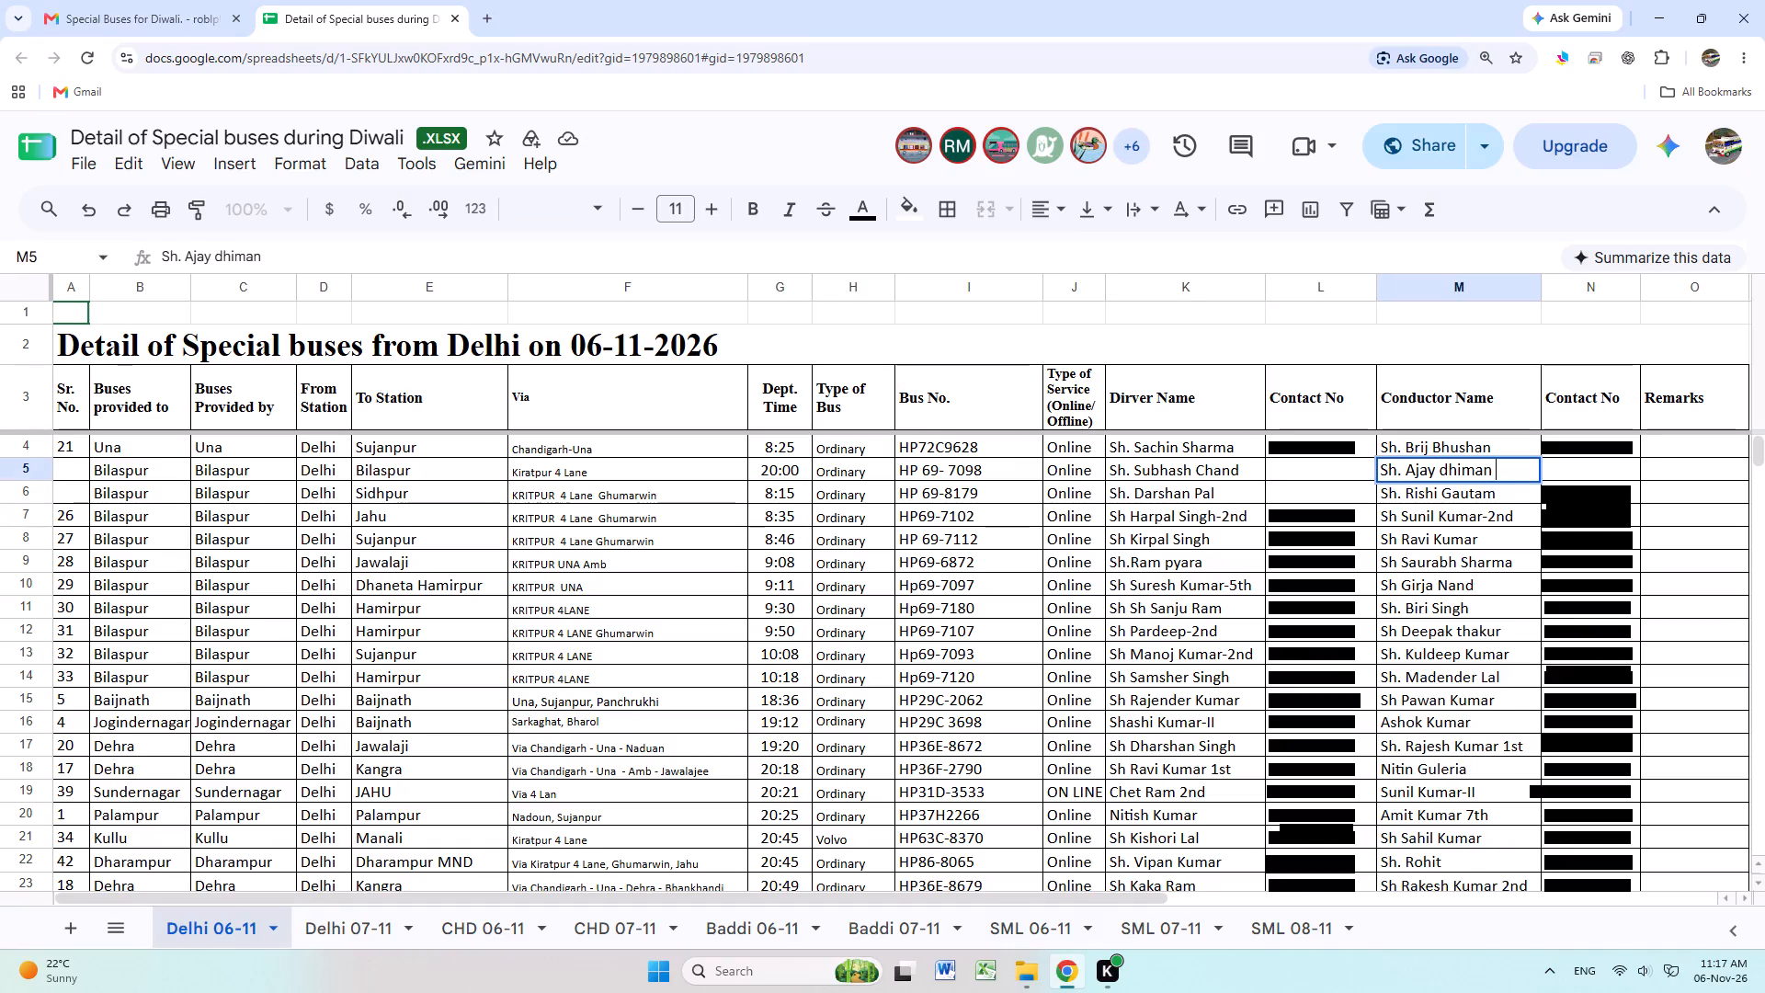
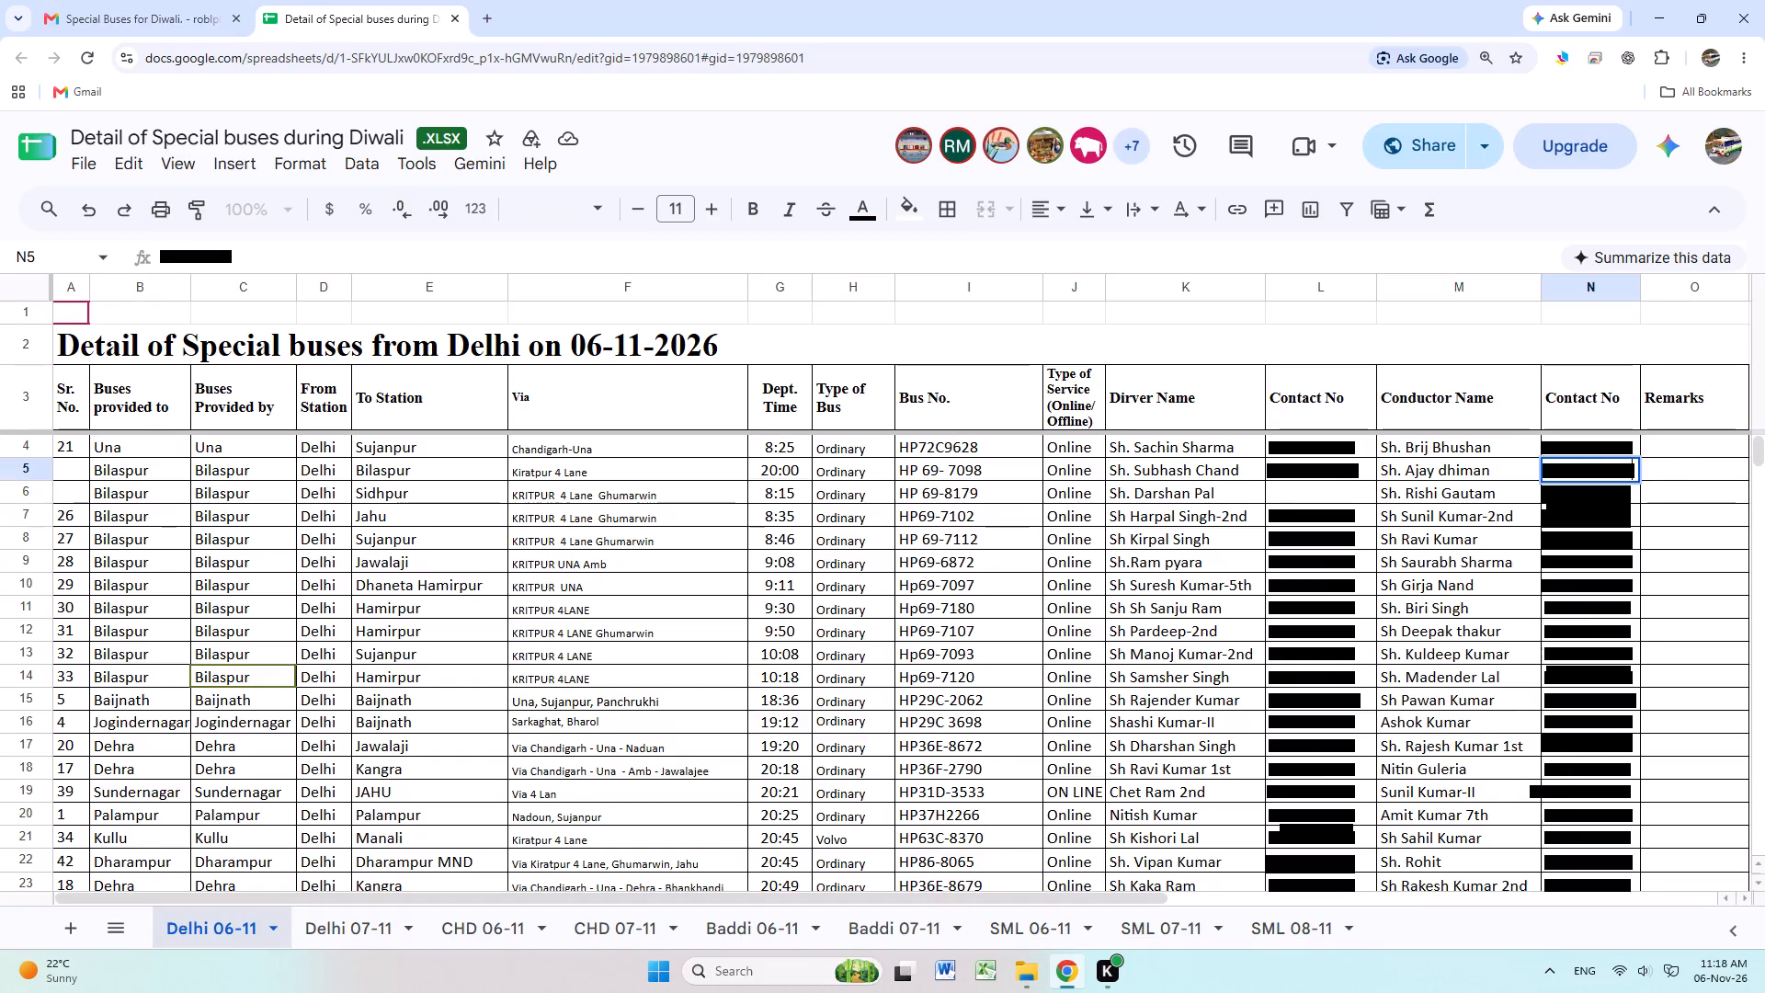
# Enter the conductor's contact number for the Bilaspur bus in row 5.
pyautogui.press('Return')
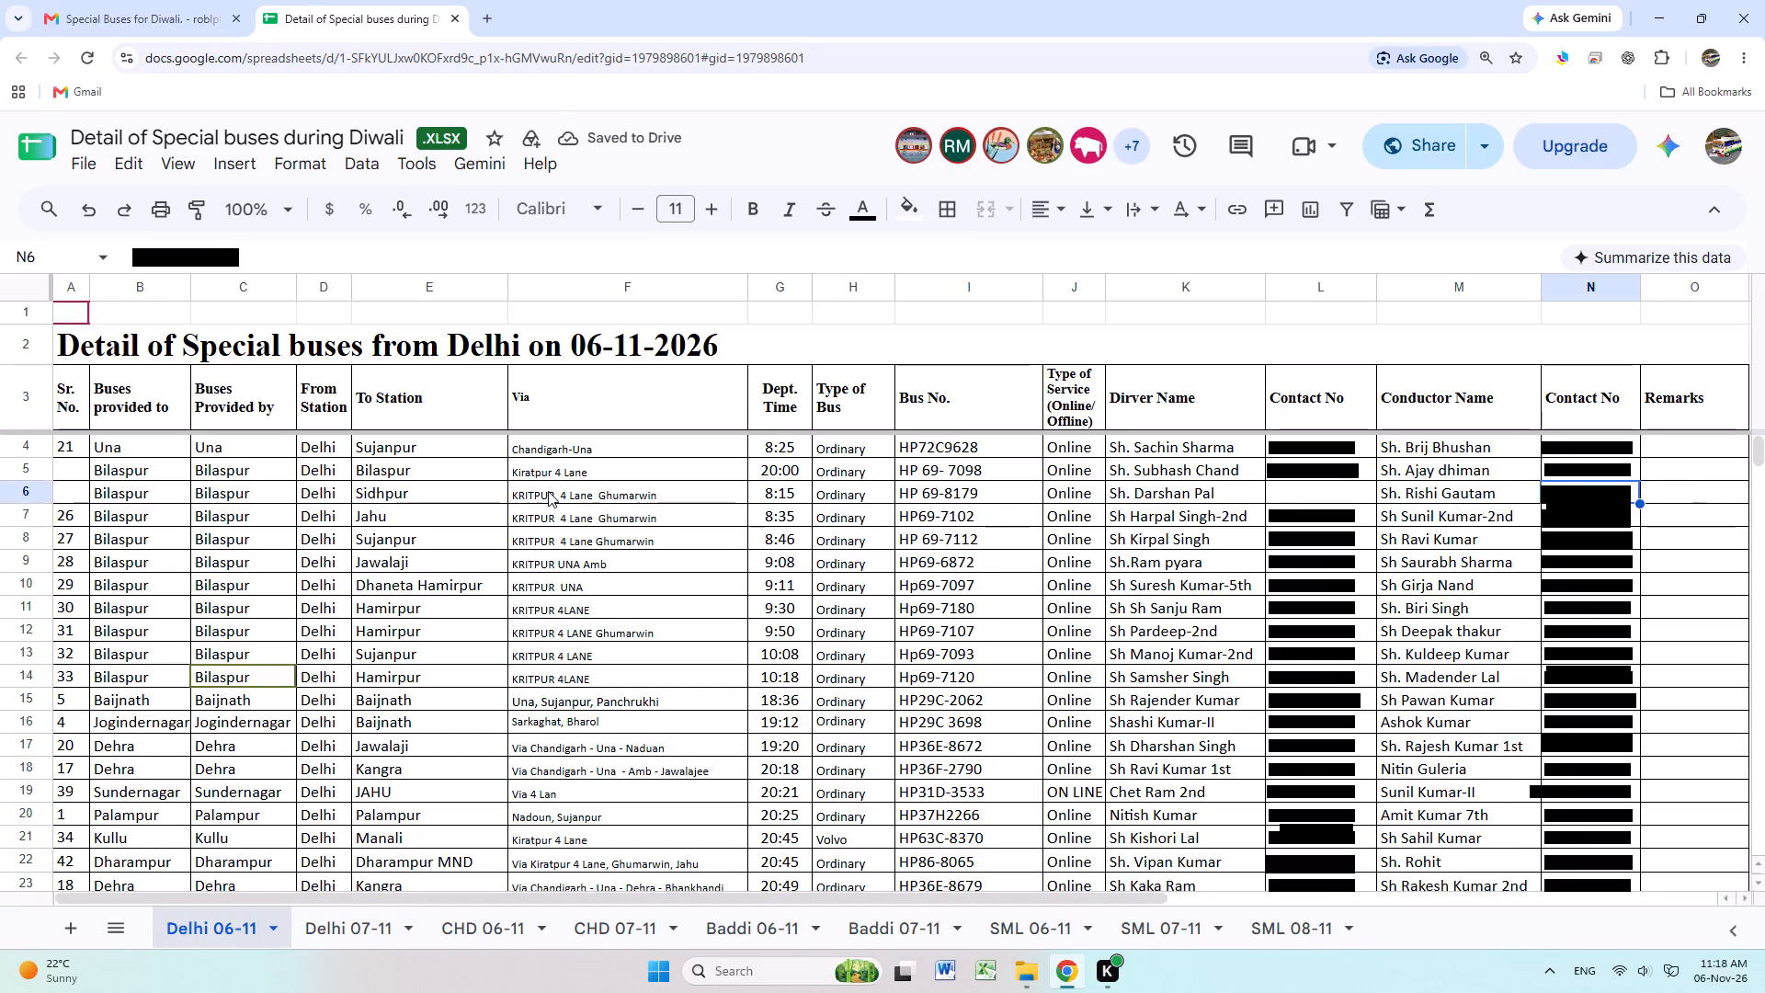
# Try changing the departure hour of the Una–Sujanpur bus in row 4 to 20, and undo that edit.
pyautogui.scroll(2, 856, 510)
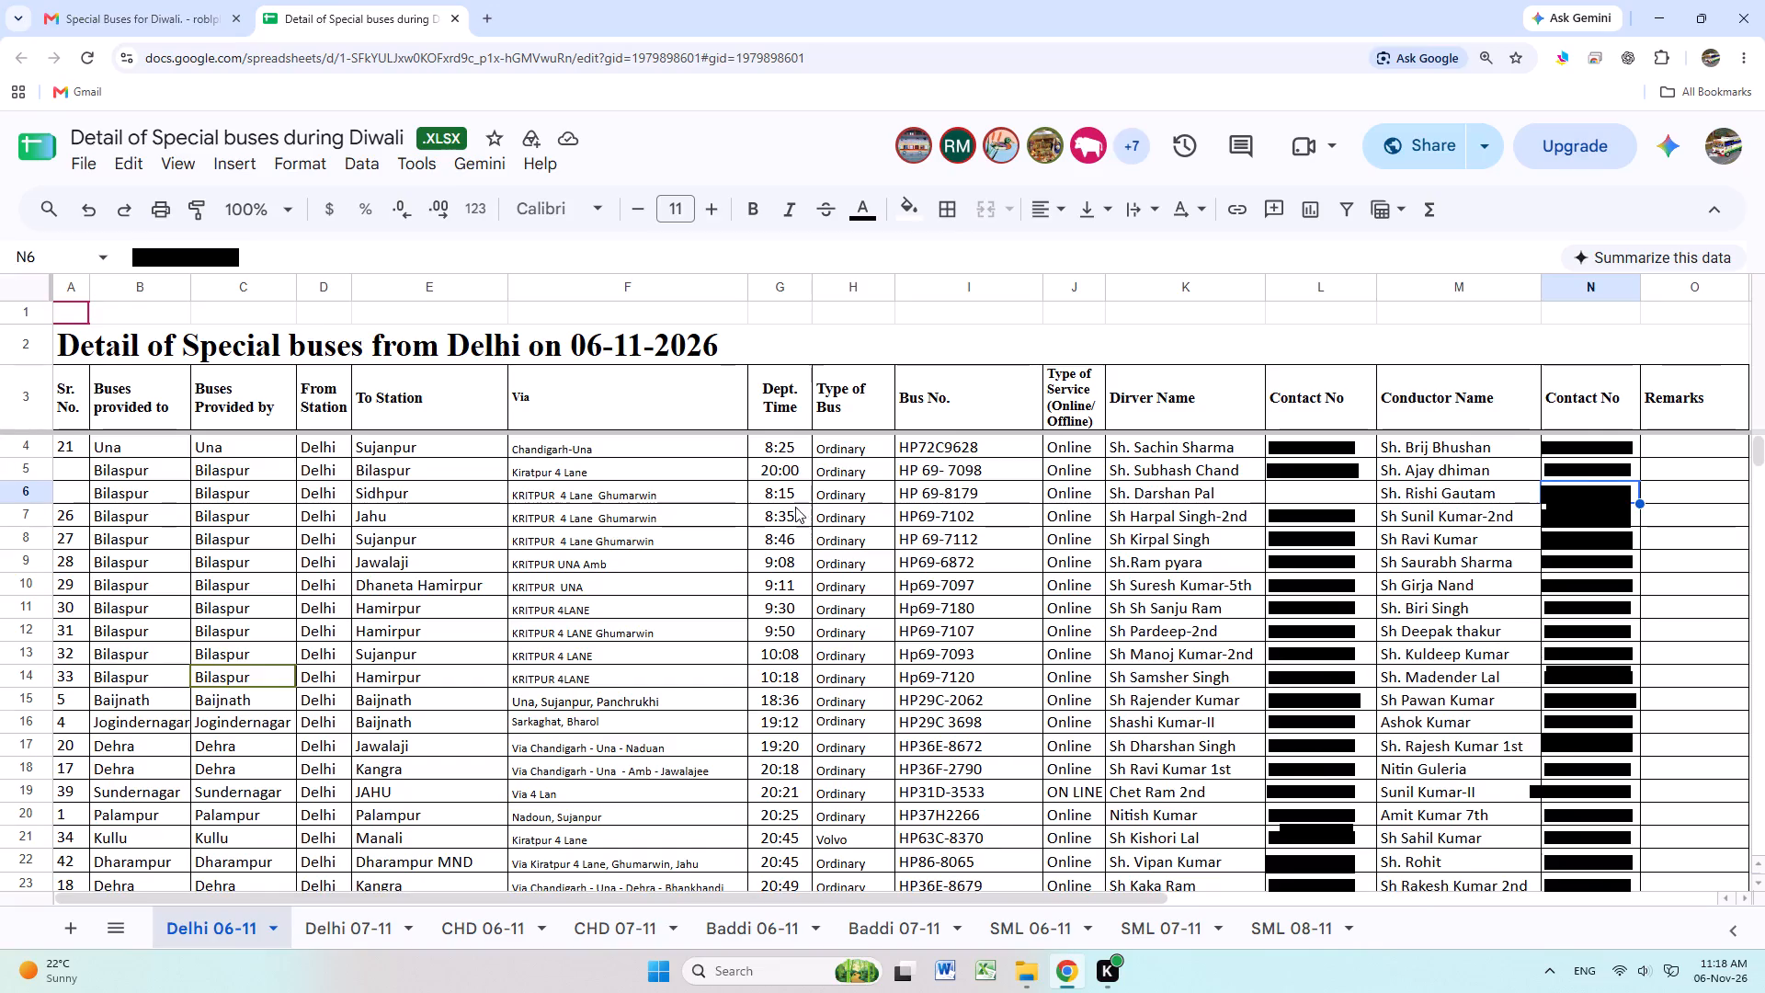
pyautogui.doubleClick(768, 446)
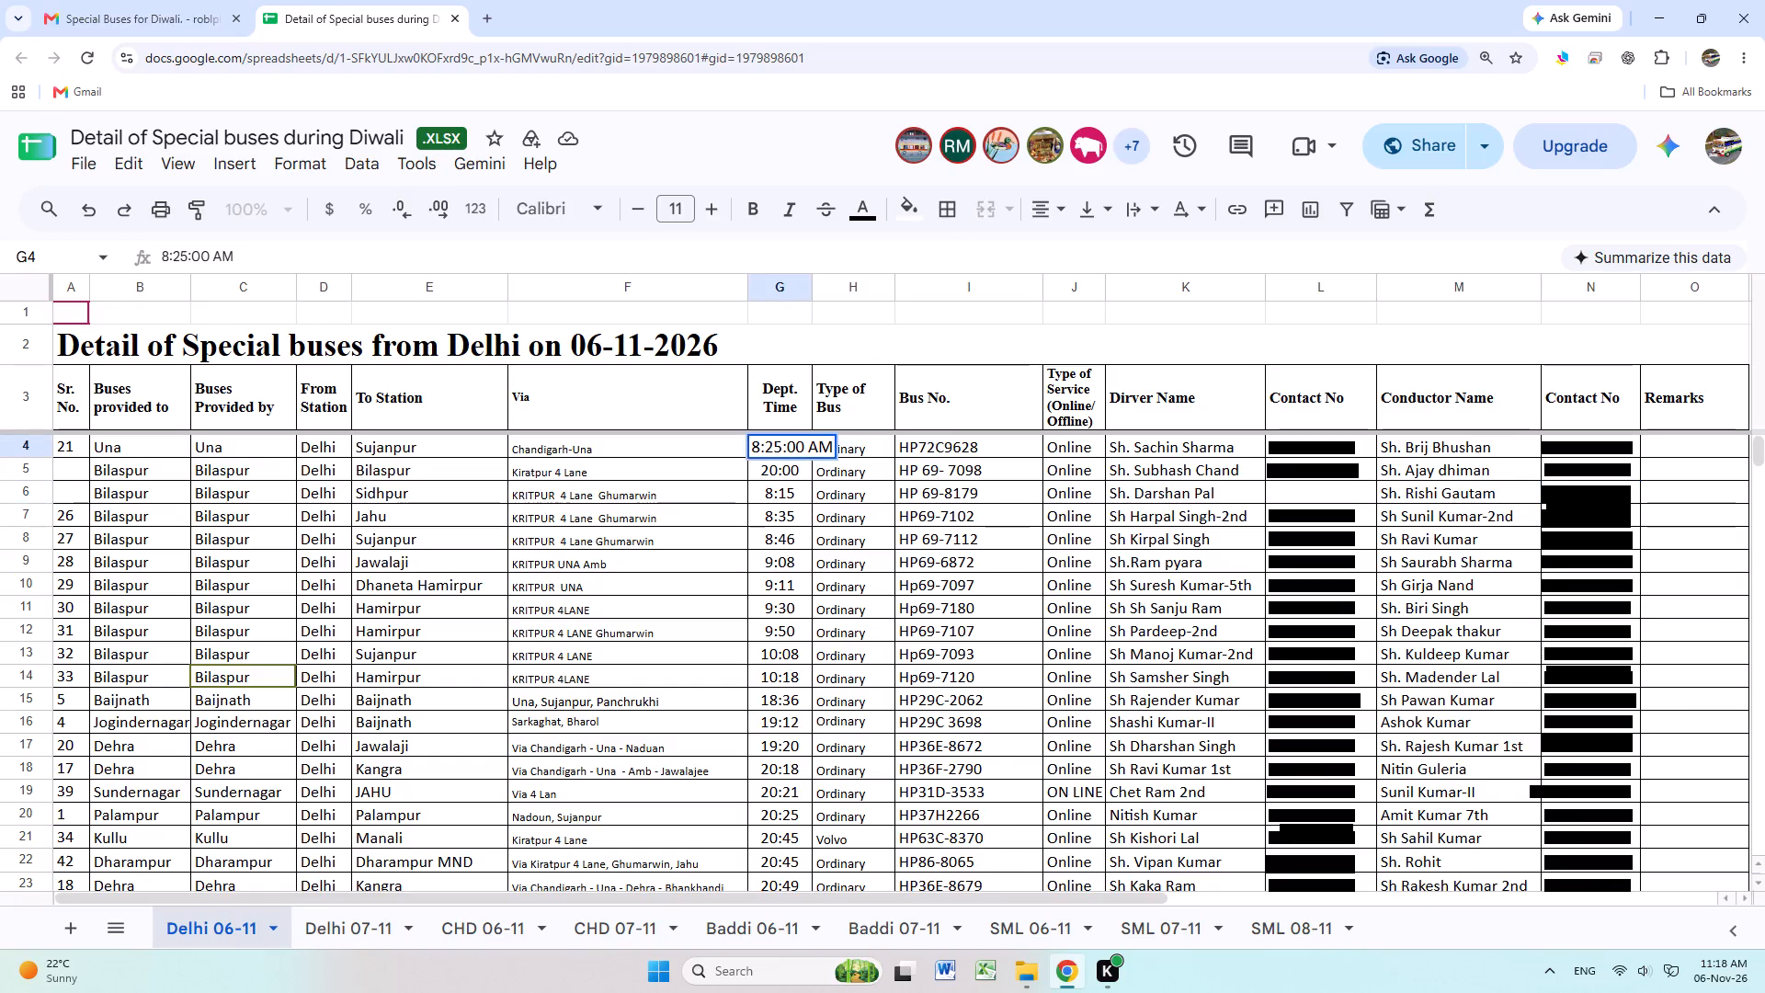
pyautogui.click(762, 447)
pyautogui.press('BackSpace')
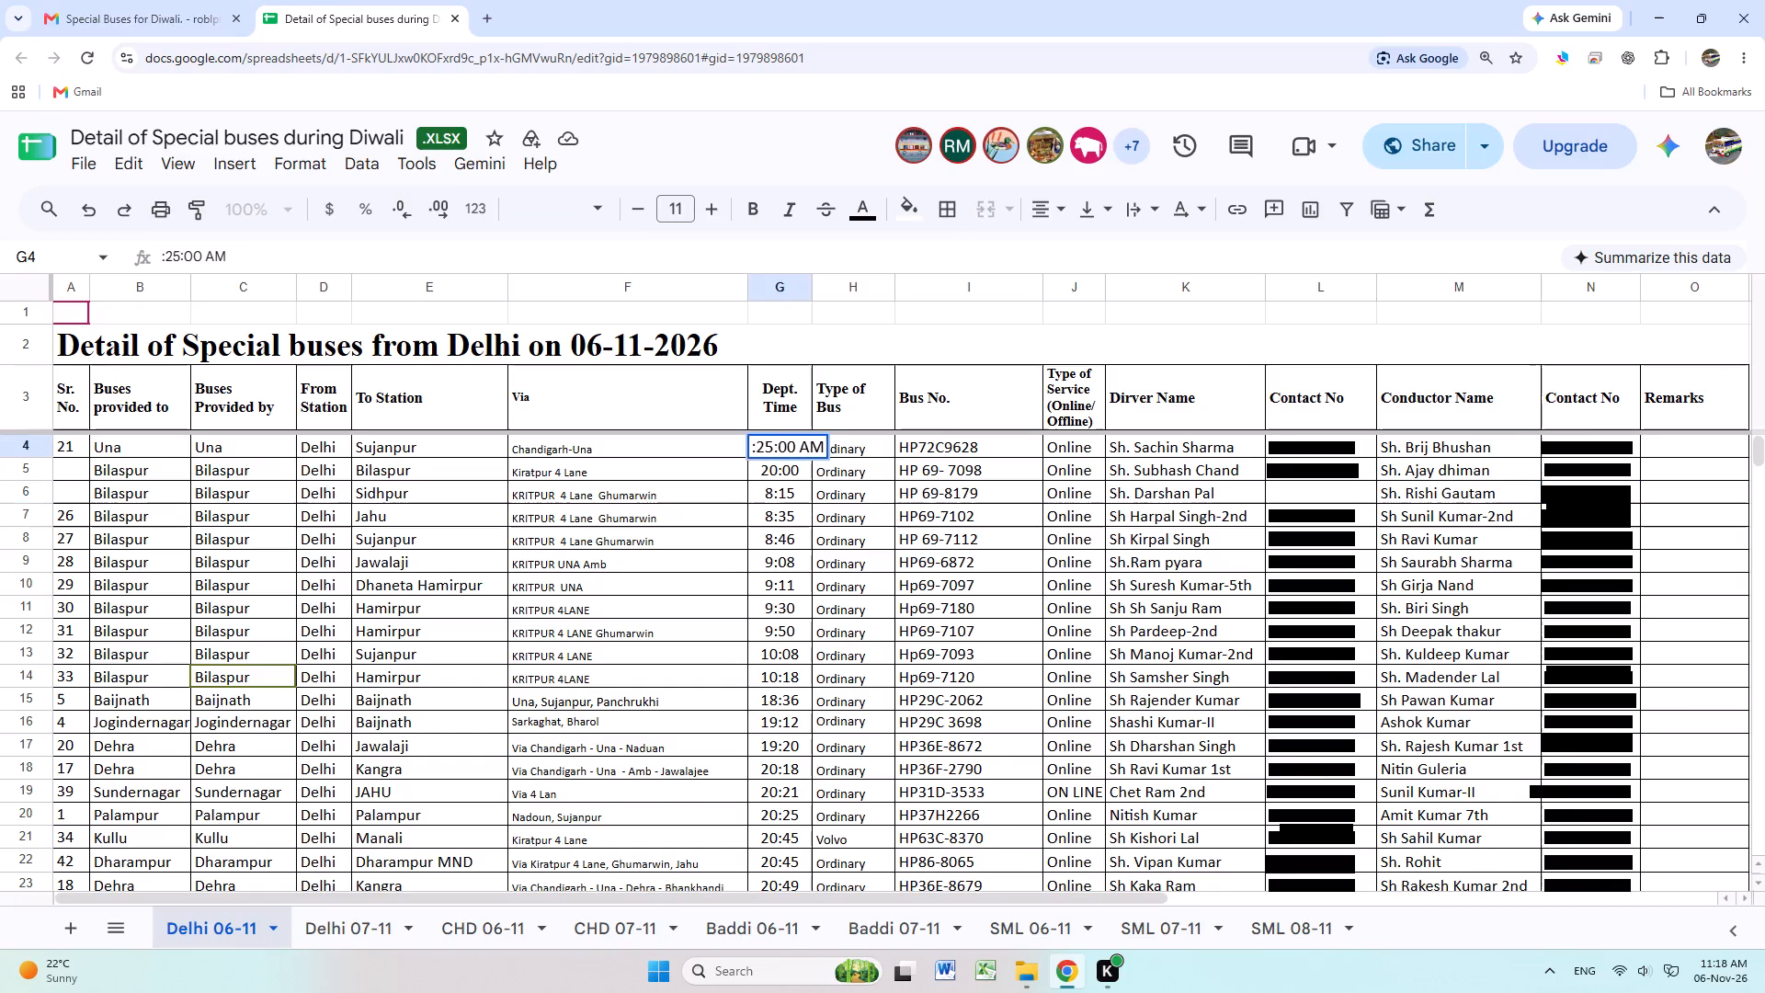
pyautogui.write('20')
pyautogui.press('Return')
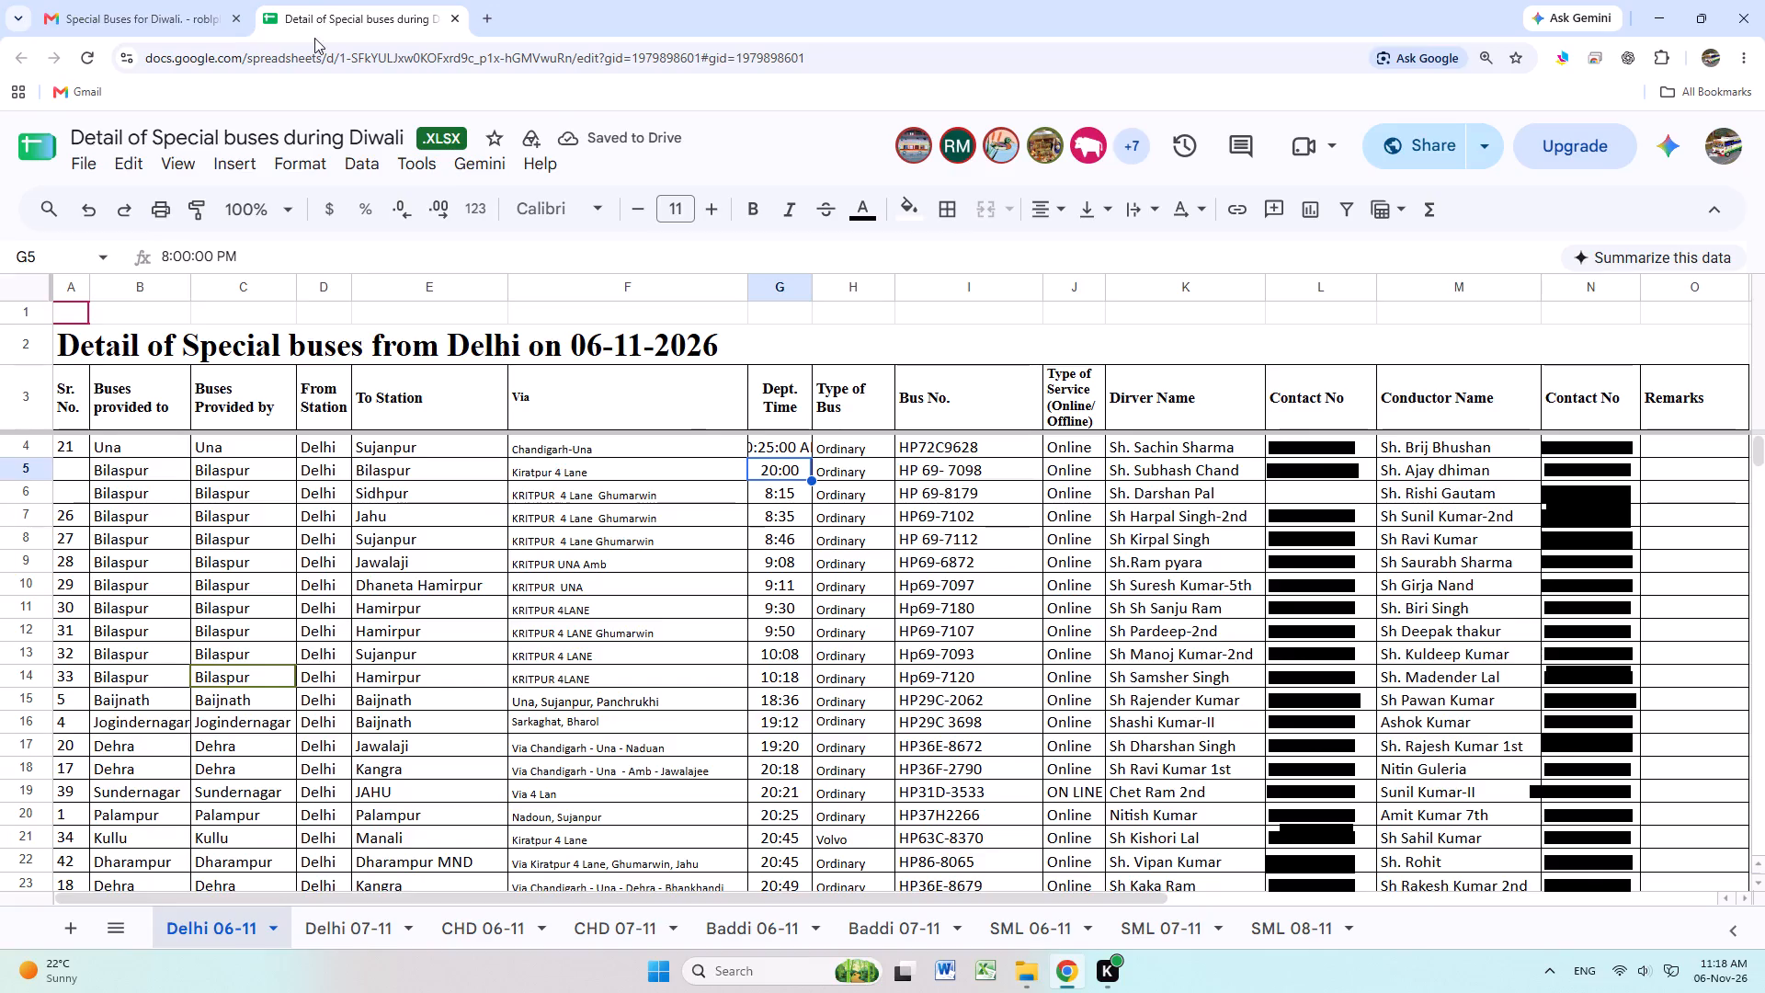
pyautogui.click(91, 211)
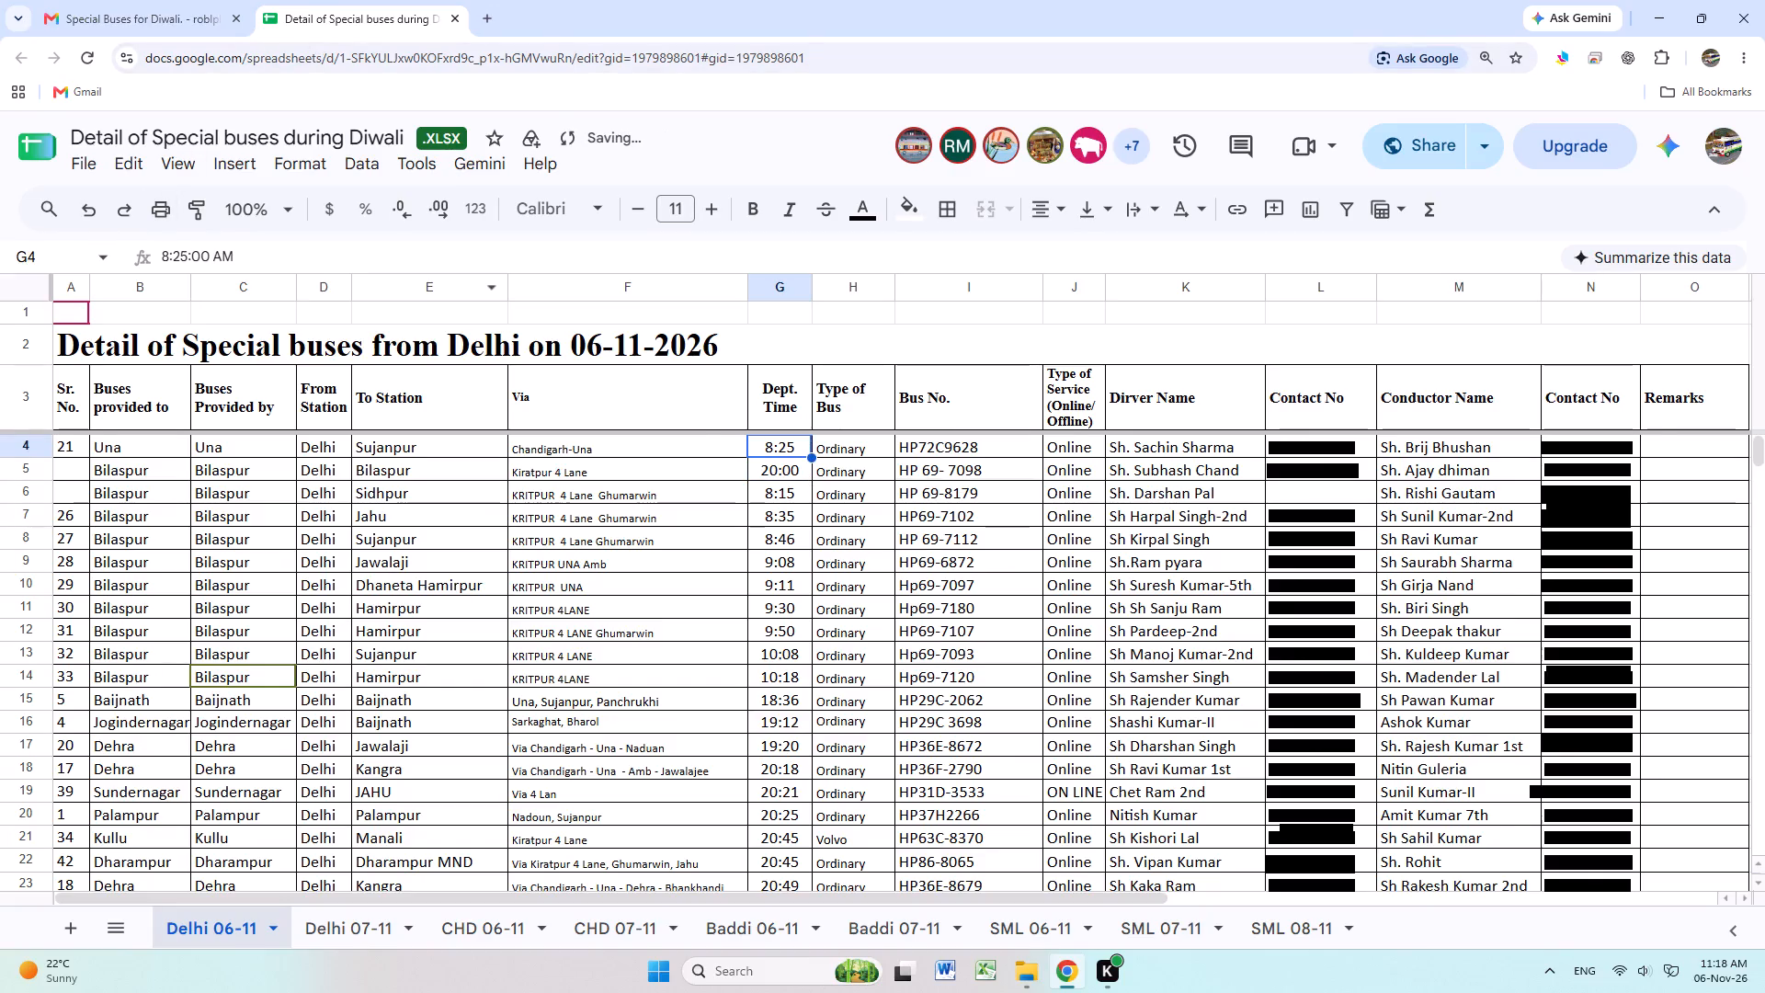
# Set the departure time of the Bilaspur depot bus to Sidhpur in row 6 to 8:15:00 PM.
pyautogui.doubleClick(763, 491)
pyautogui.click(758, 495)
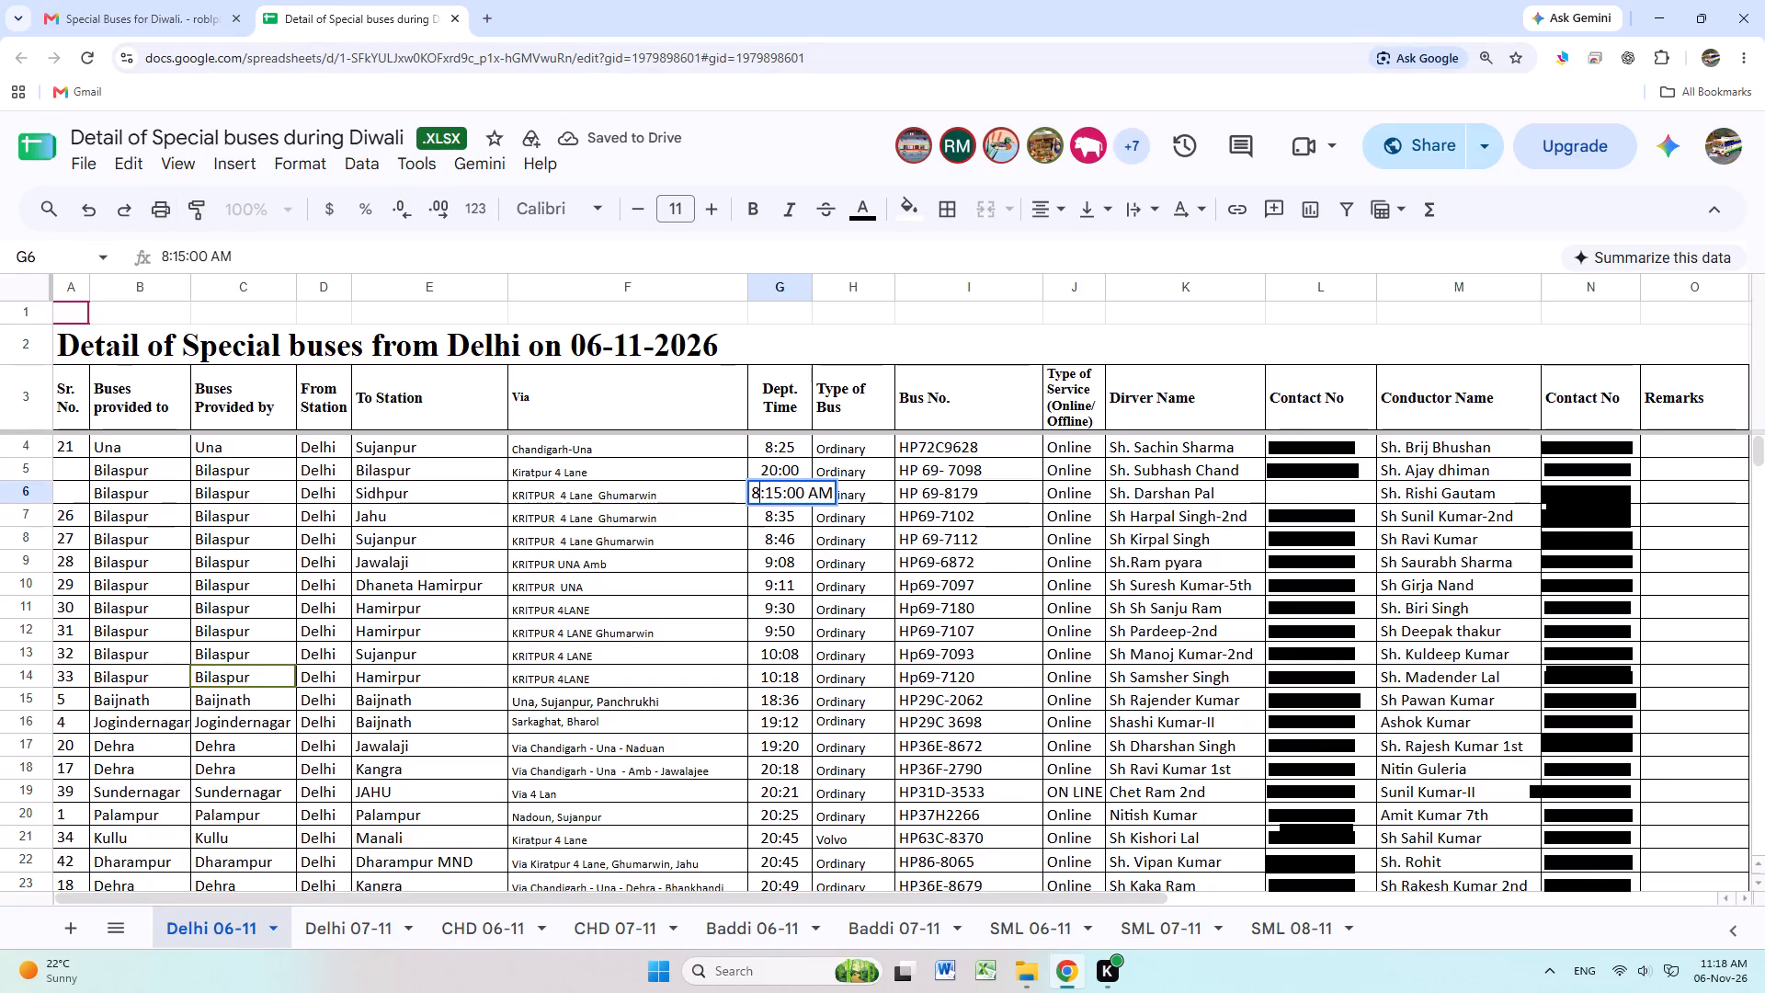
pyautogui.click(810, 493)
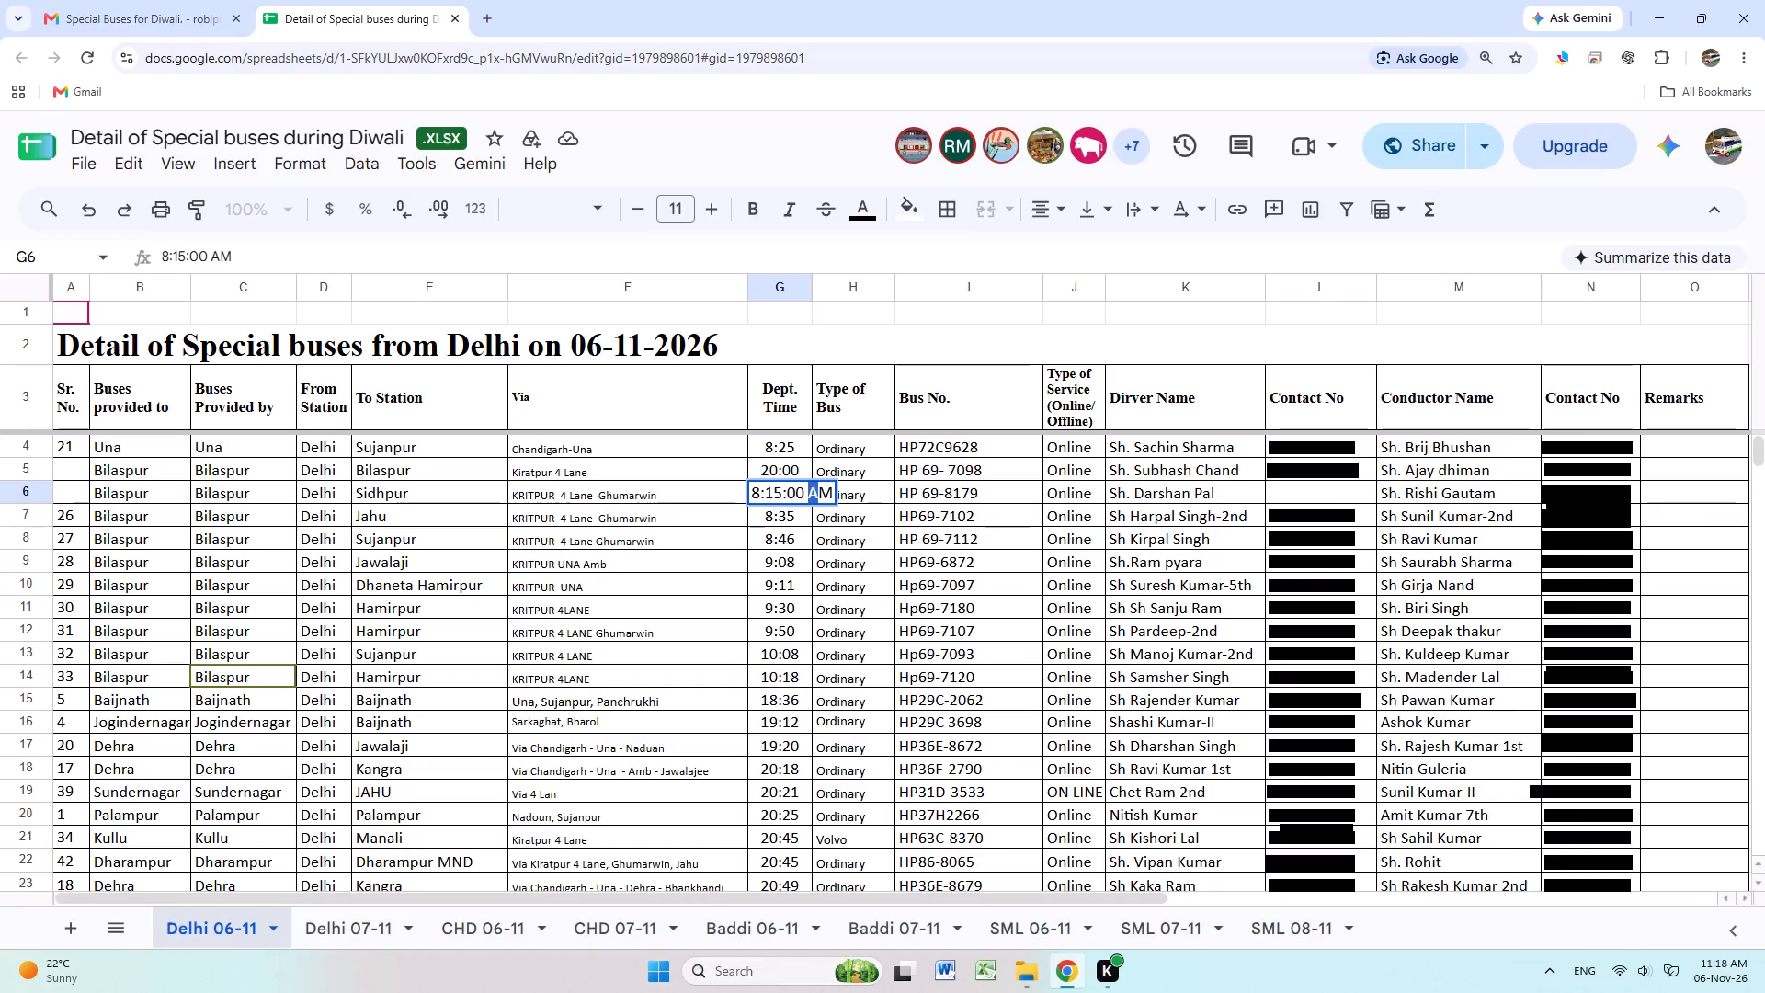
pyautogui.press('p')
pyautogui.press('Return')
# Set the departure time of the Bilaspur depot bus to Jahu in row 7 to 8:35:00 PM.
pyautogui.doubleClick(780, 518)
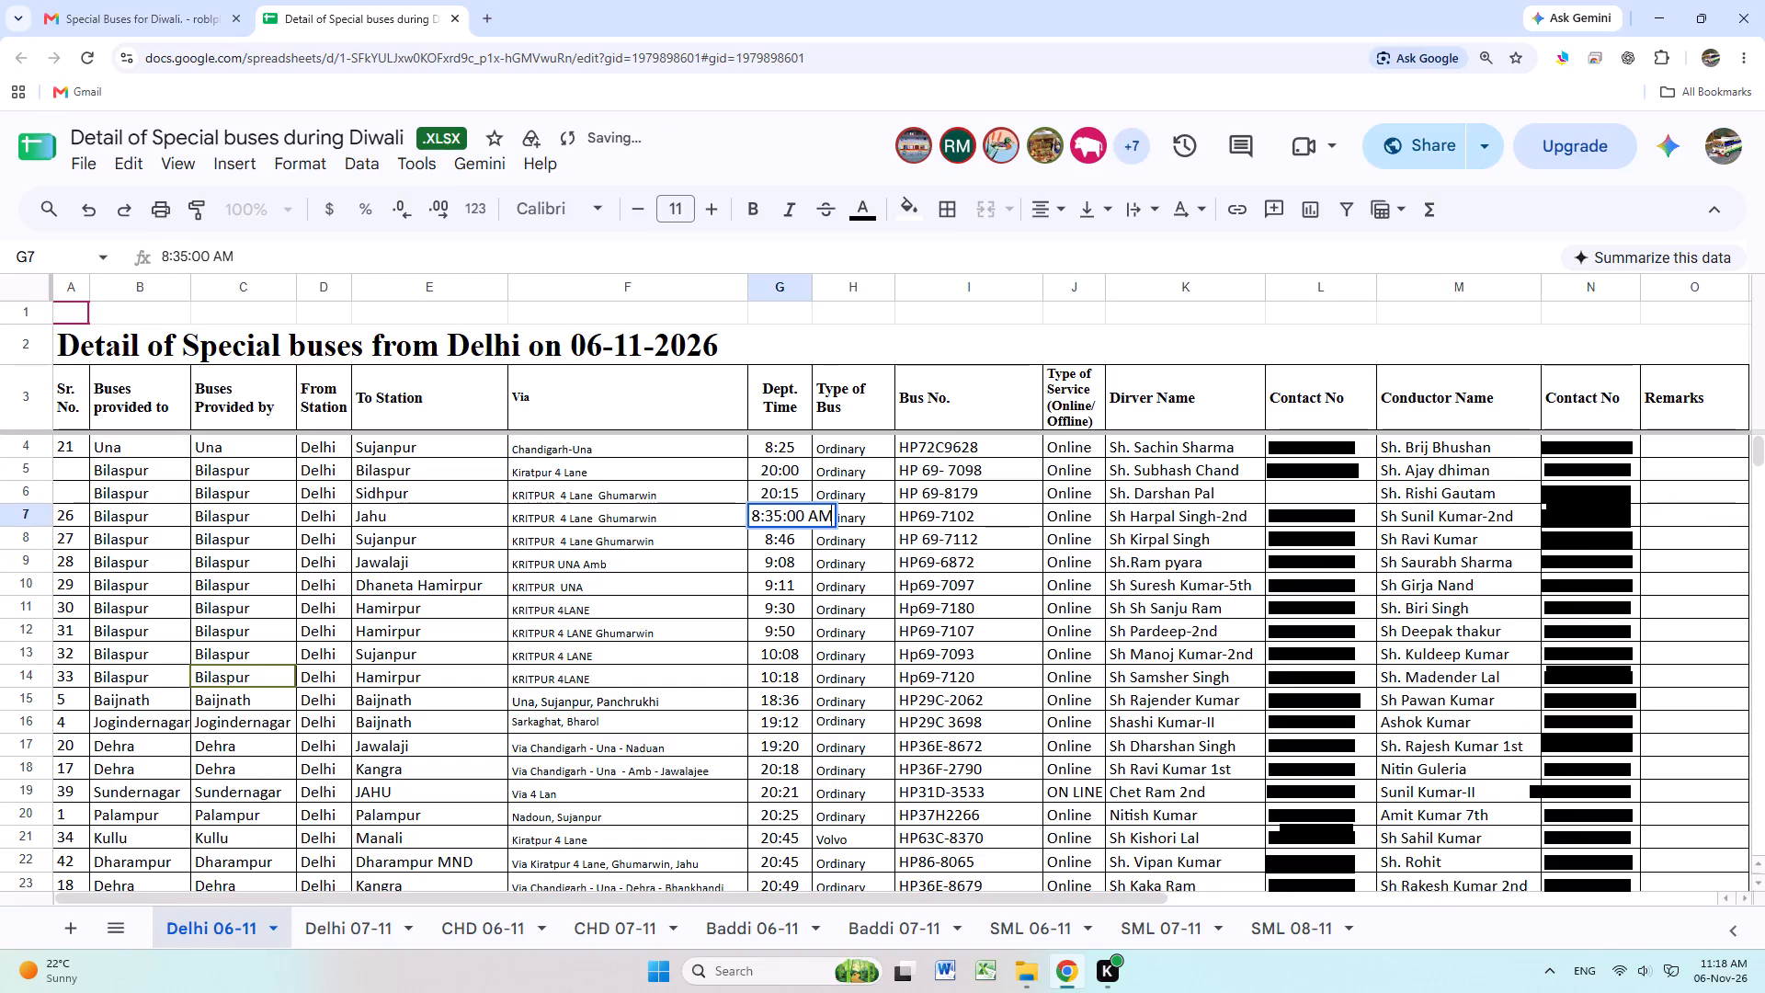
pyautogui.click(818, 519)
pyautogui.press('BackSpace')
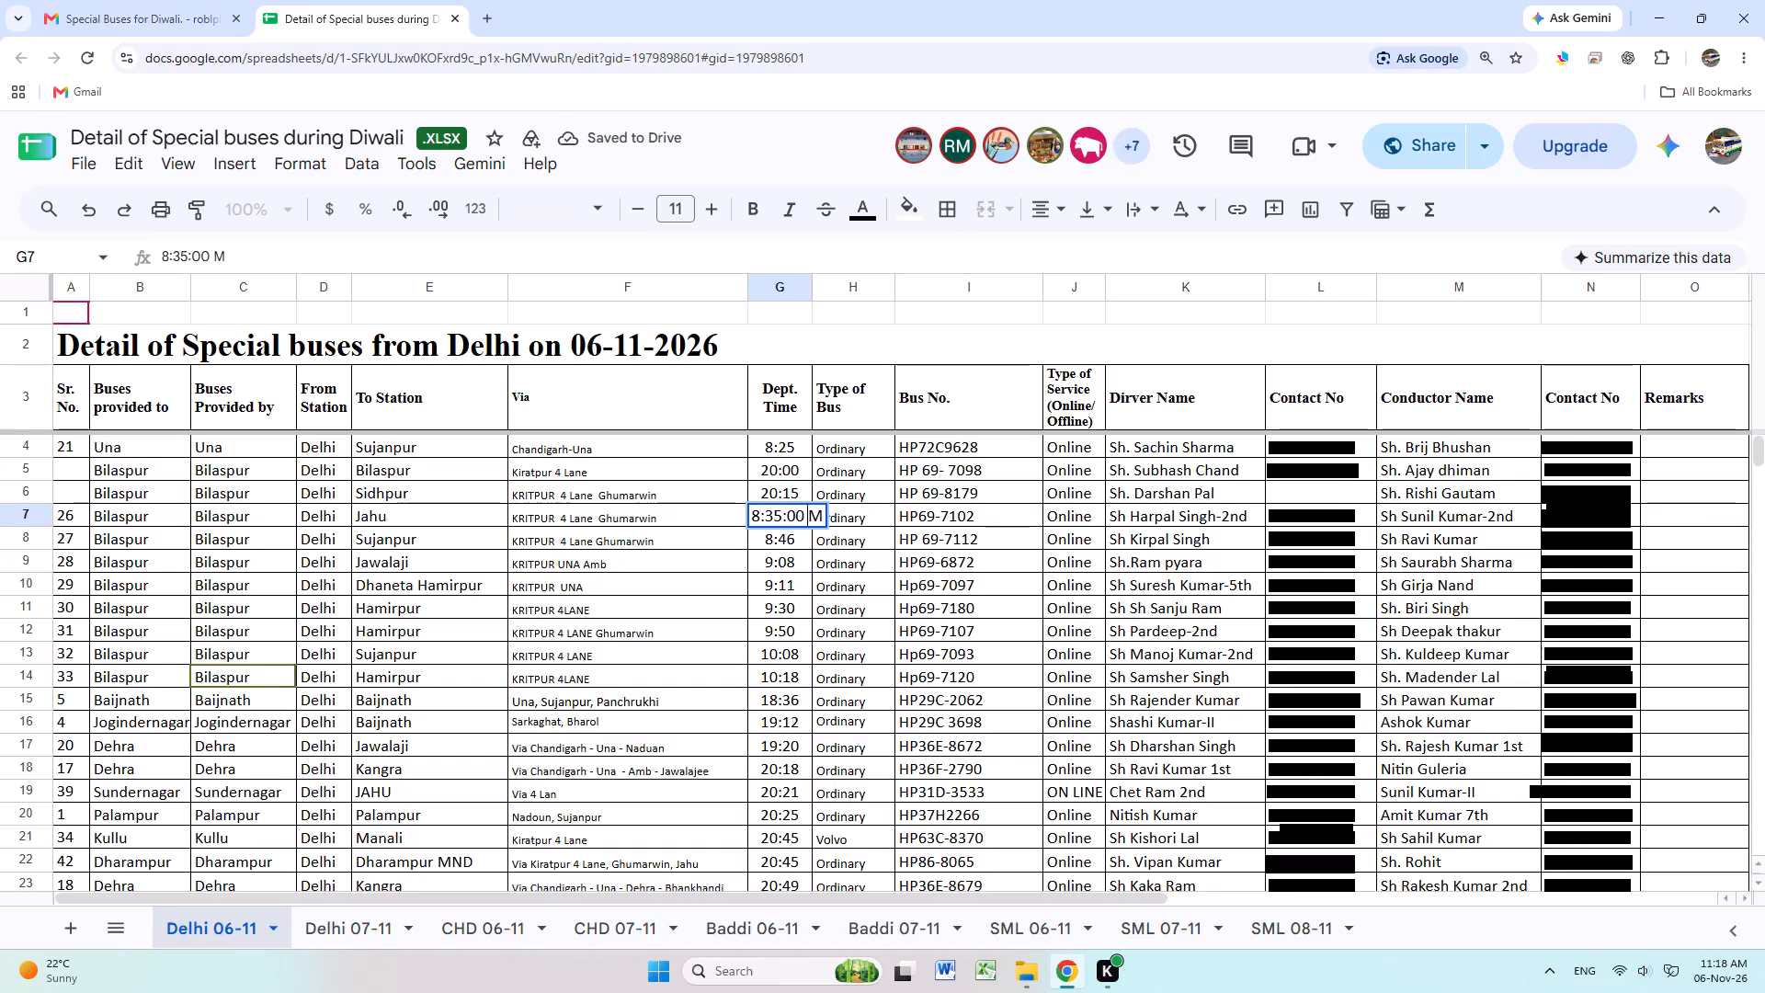
pyautogui.press('p')
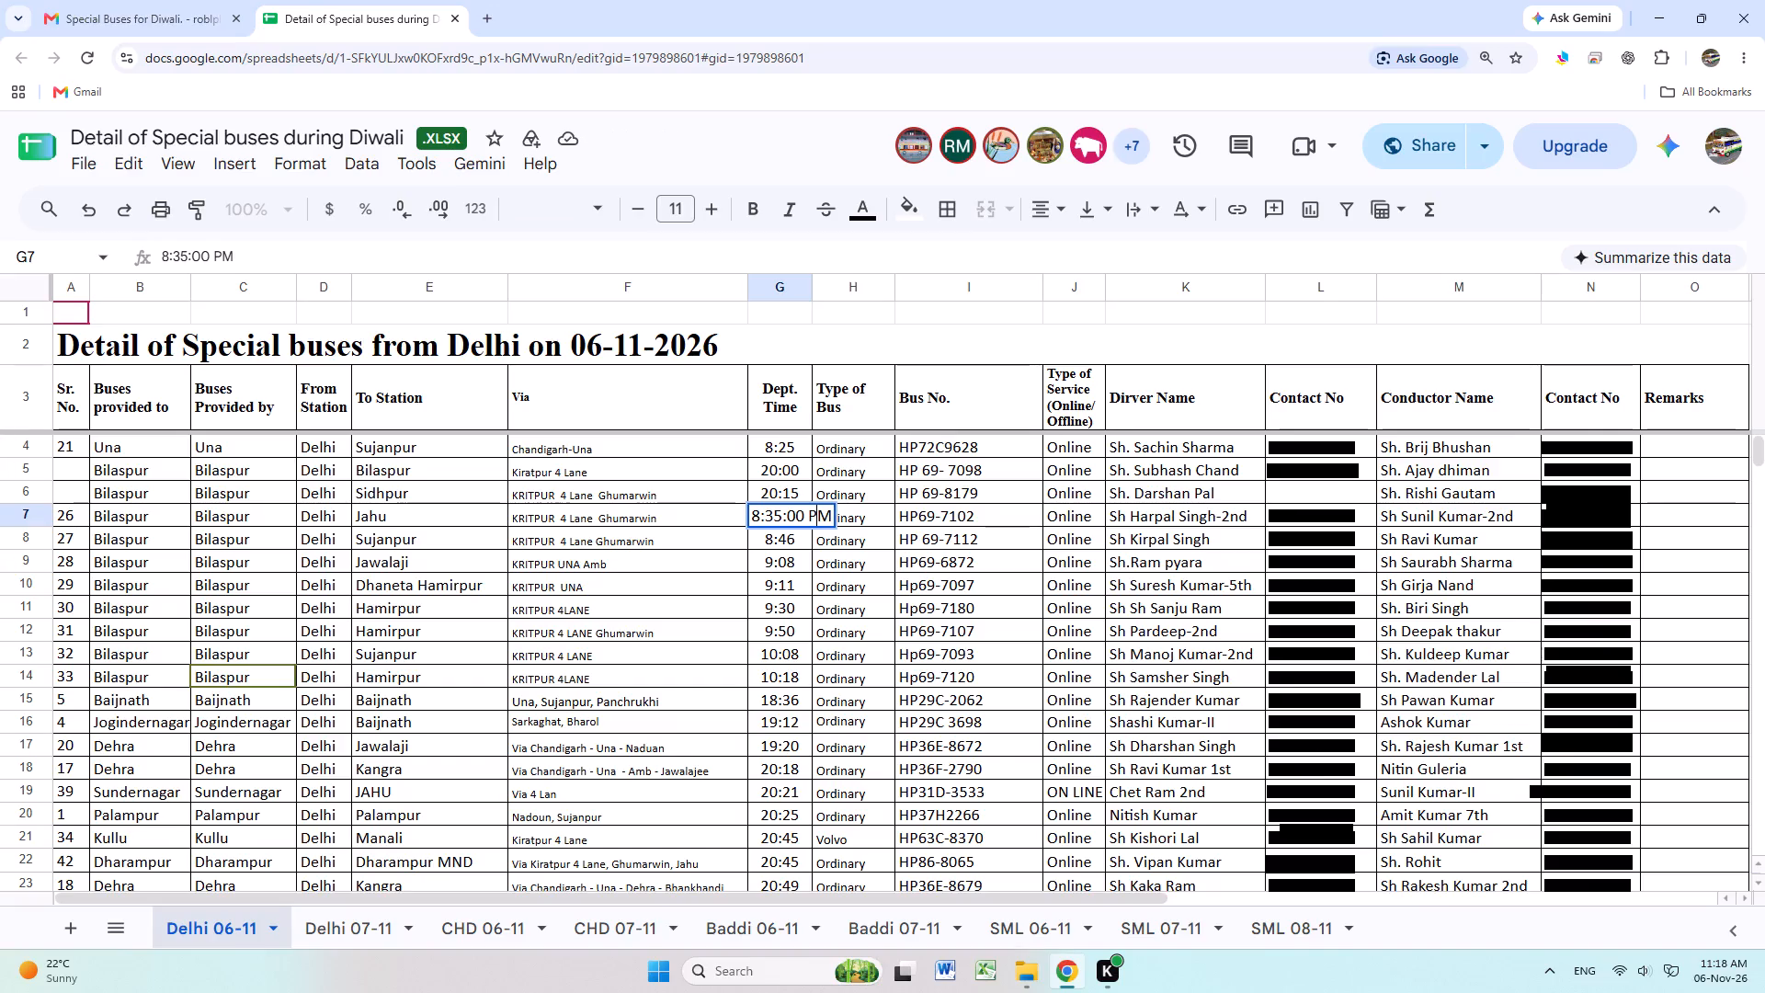
pyautogui.press('Return')
# Set the departure time of the Bilaspur depot bus to Sujanpur in row 8 to 8:46:00 PM.
pyautogui.doubleClick(795, 531)
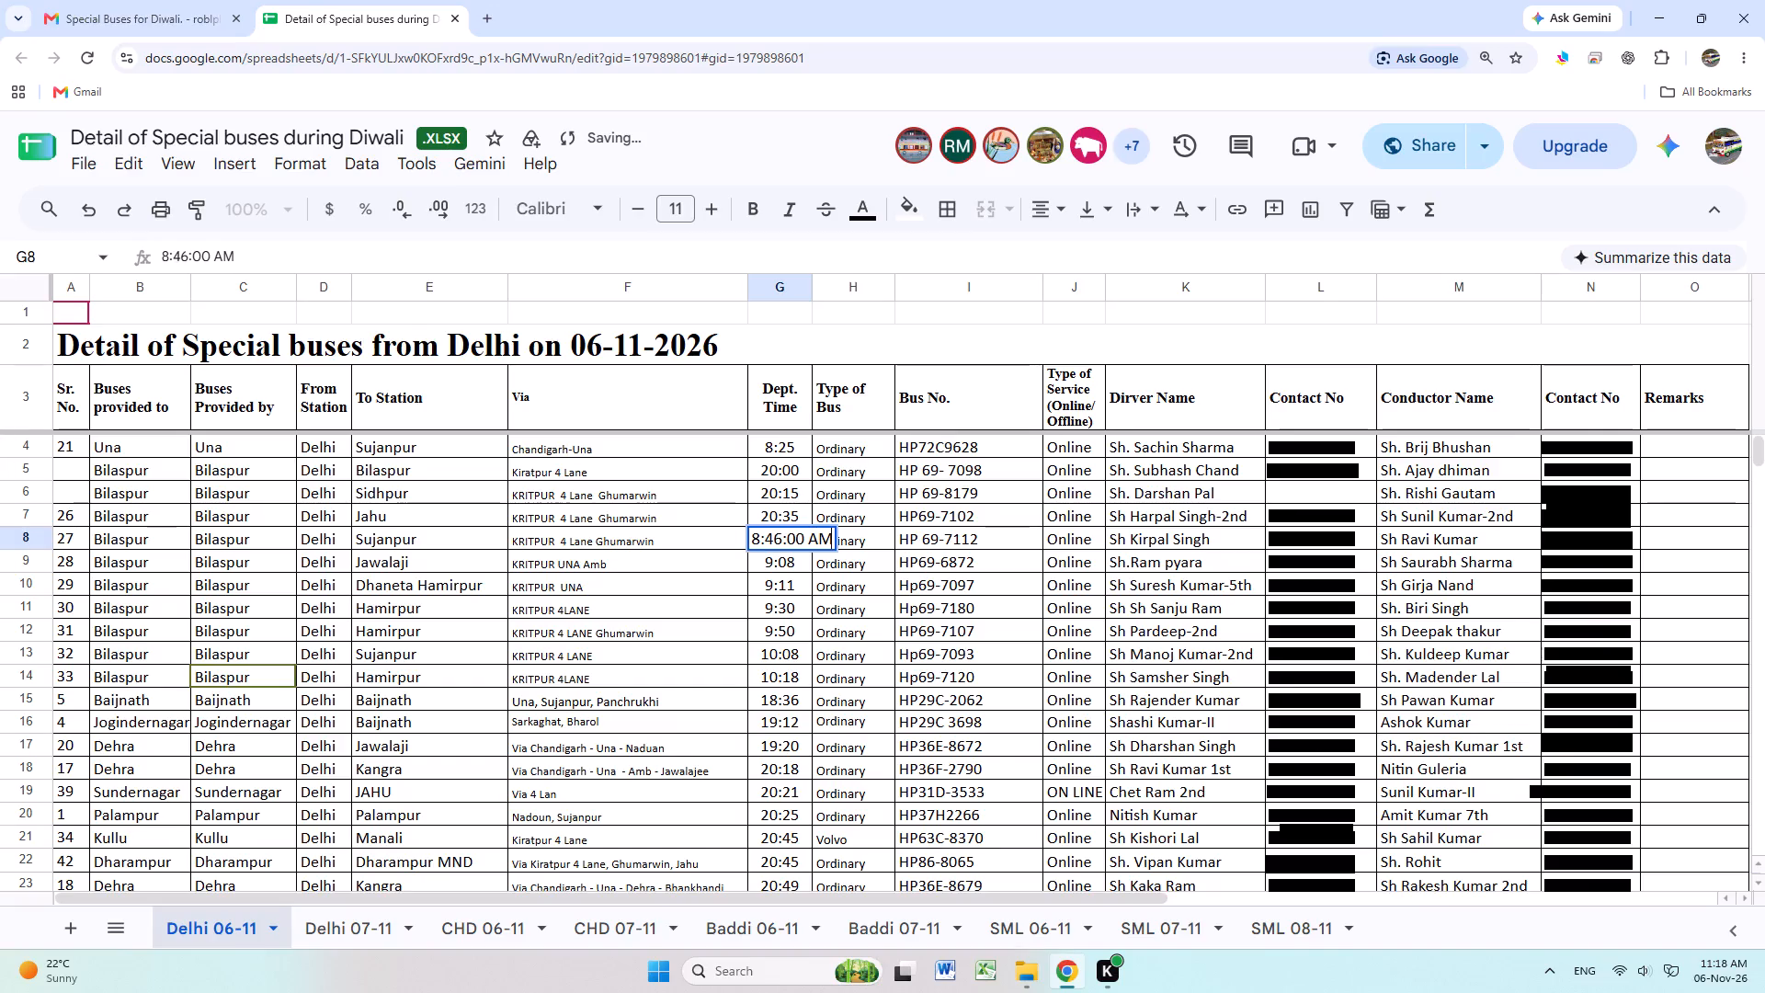
pyautogui.click(816, 535)
pyautogui.press('BackSpace')
pyautogui.press('p')
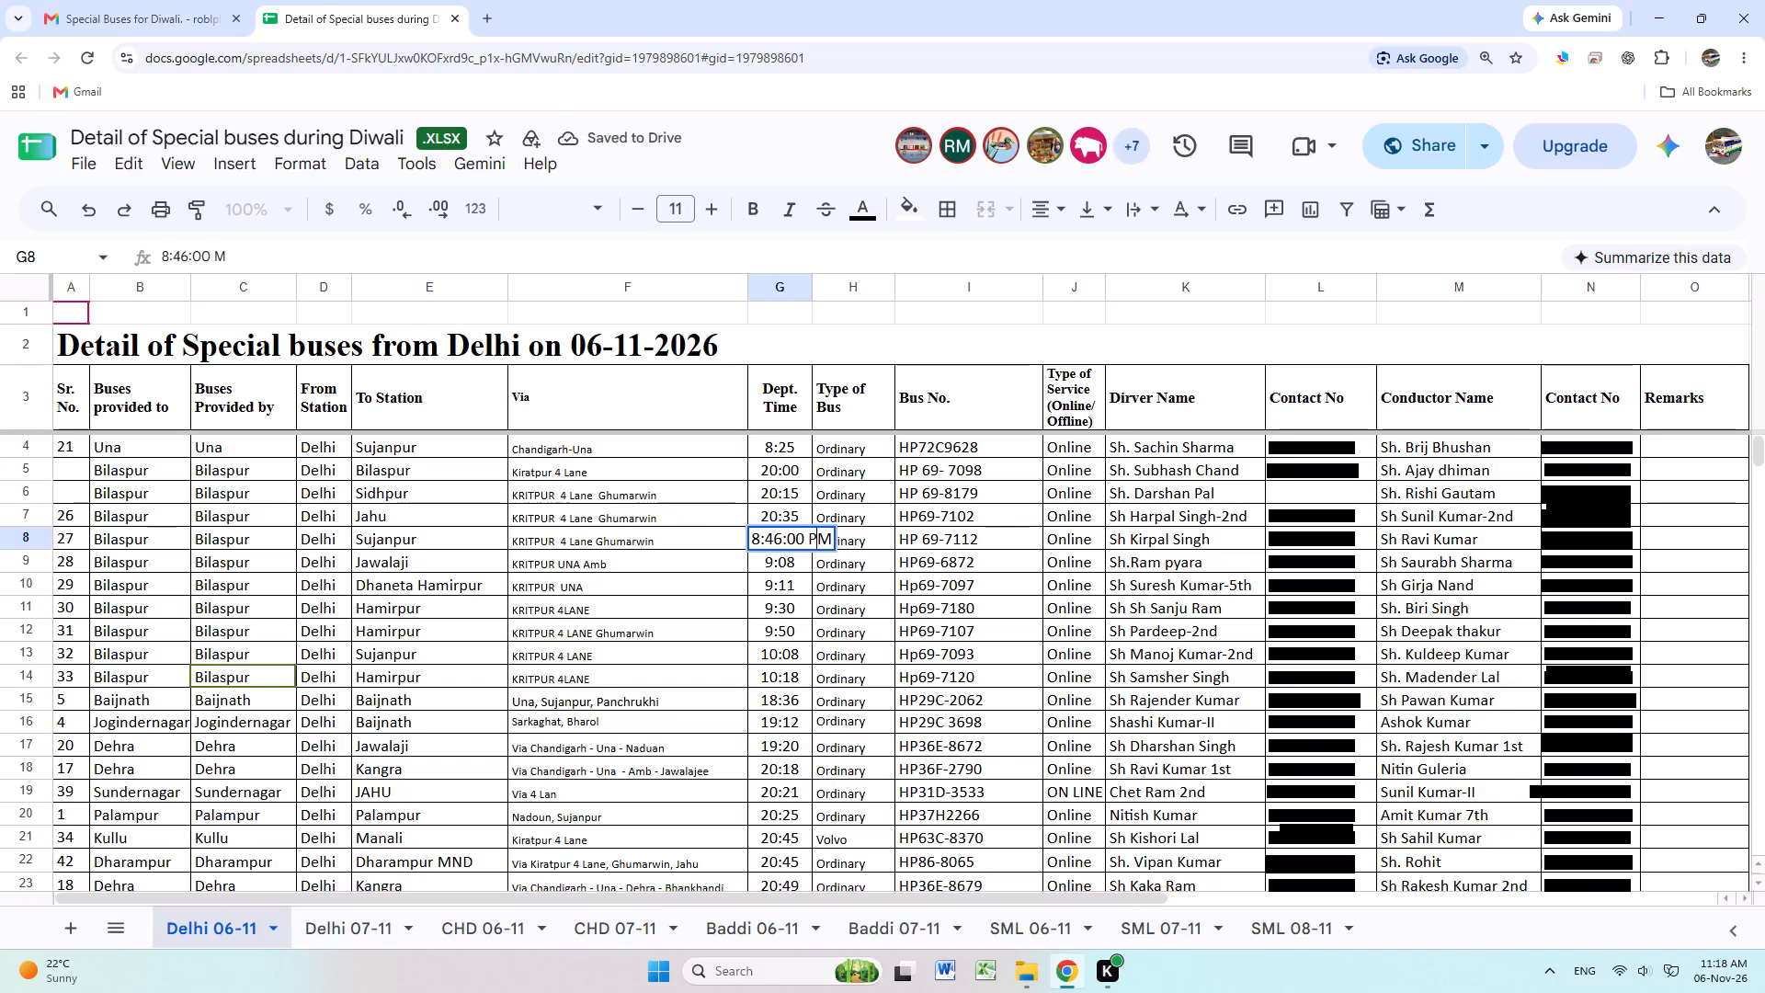
pyautogui.press('Return')
# Set the departure time of the Bilaspur depot bus to Jawalaji in row 9 to 9:08:00 PM.
pyautogui.doubleClick(800, 559)
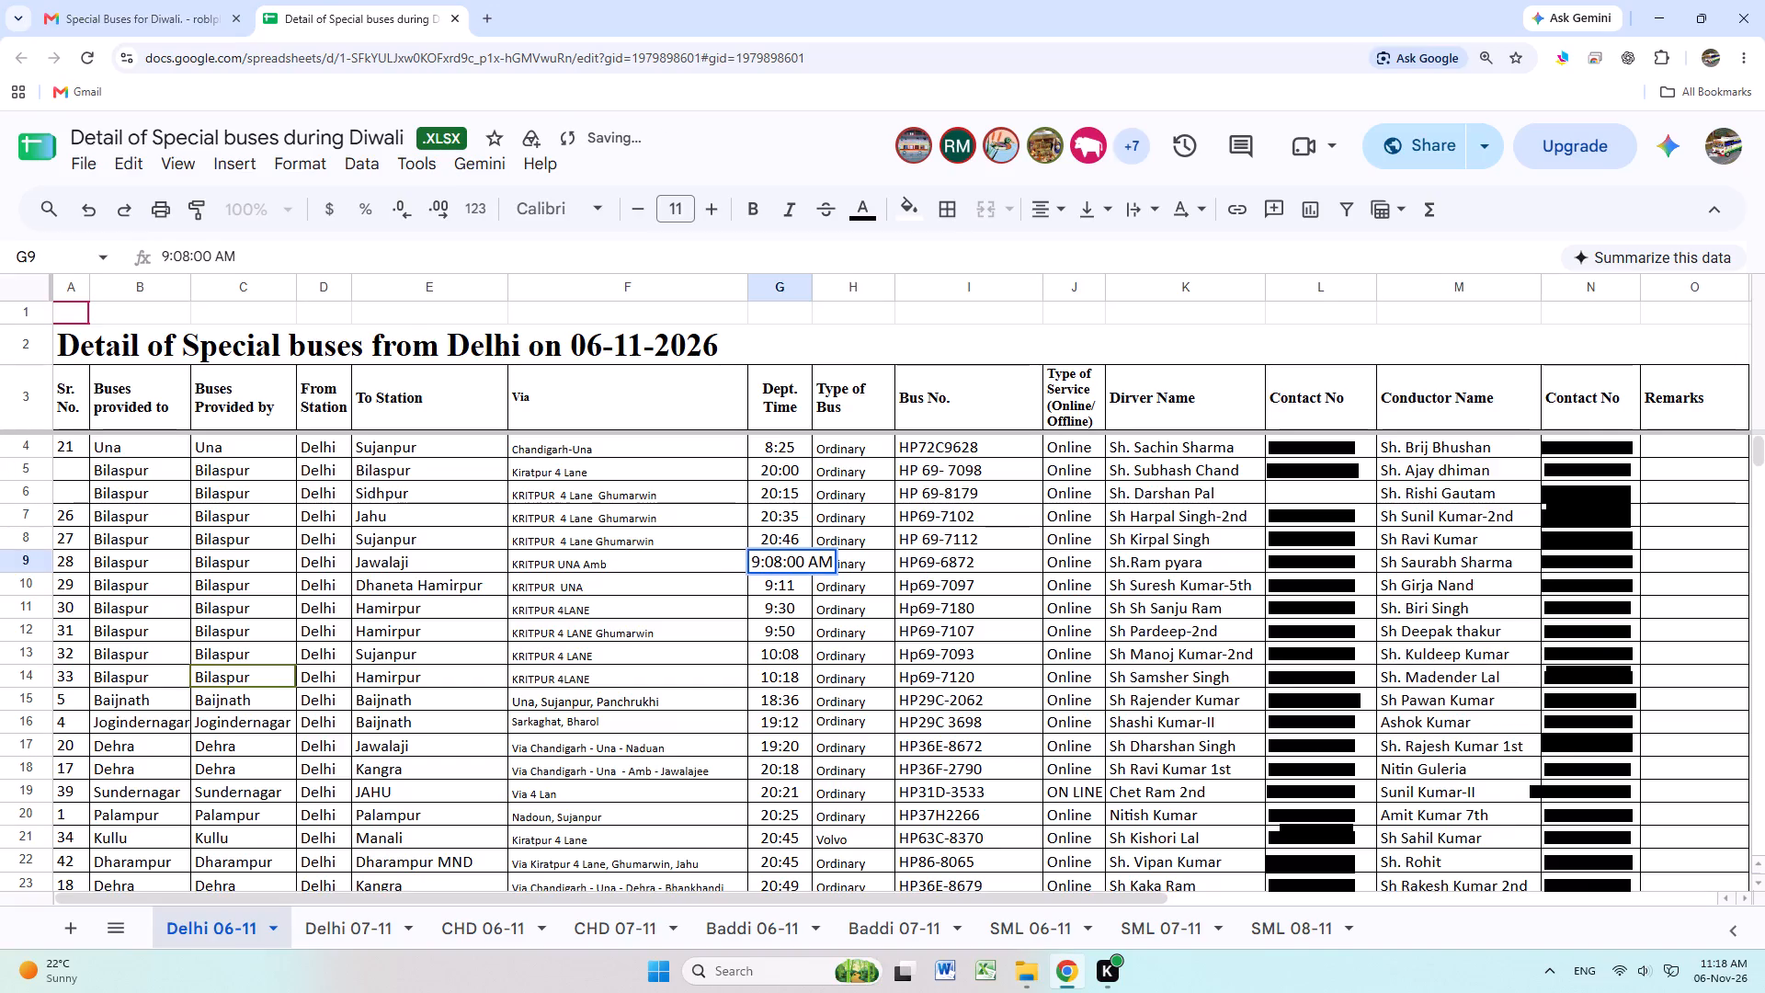
pyautogui.click(816, 564)
pyautogui.press('BackSpace')
pyautogui.press('p')
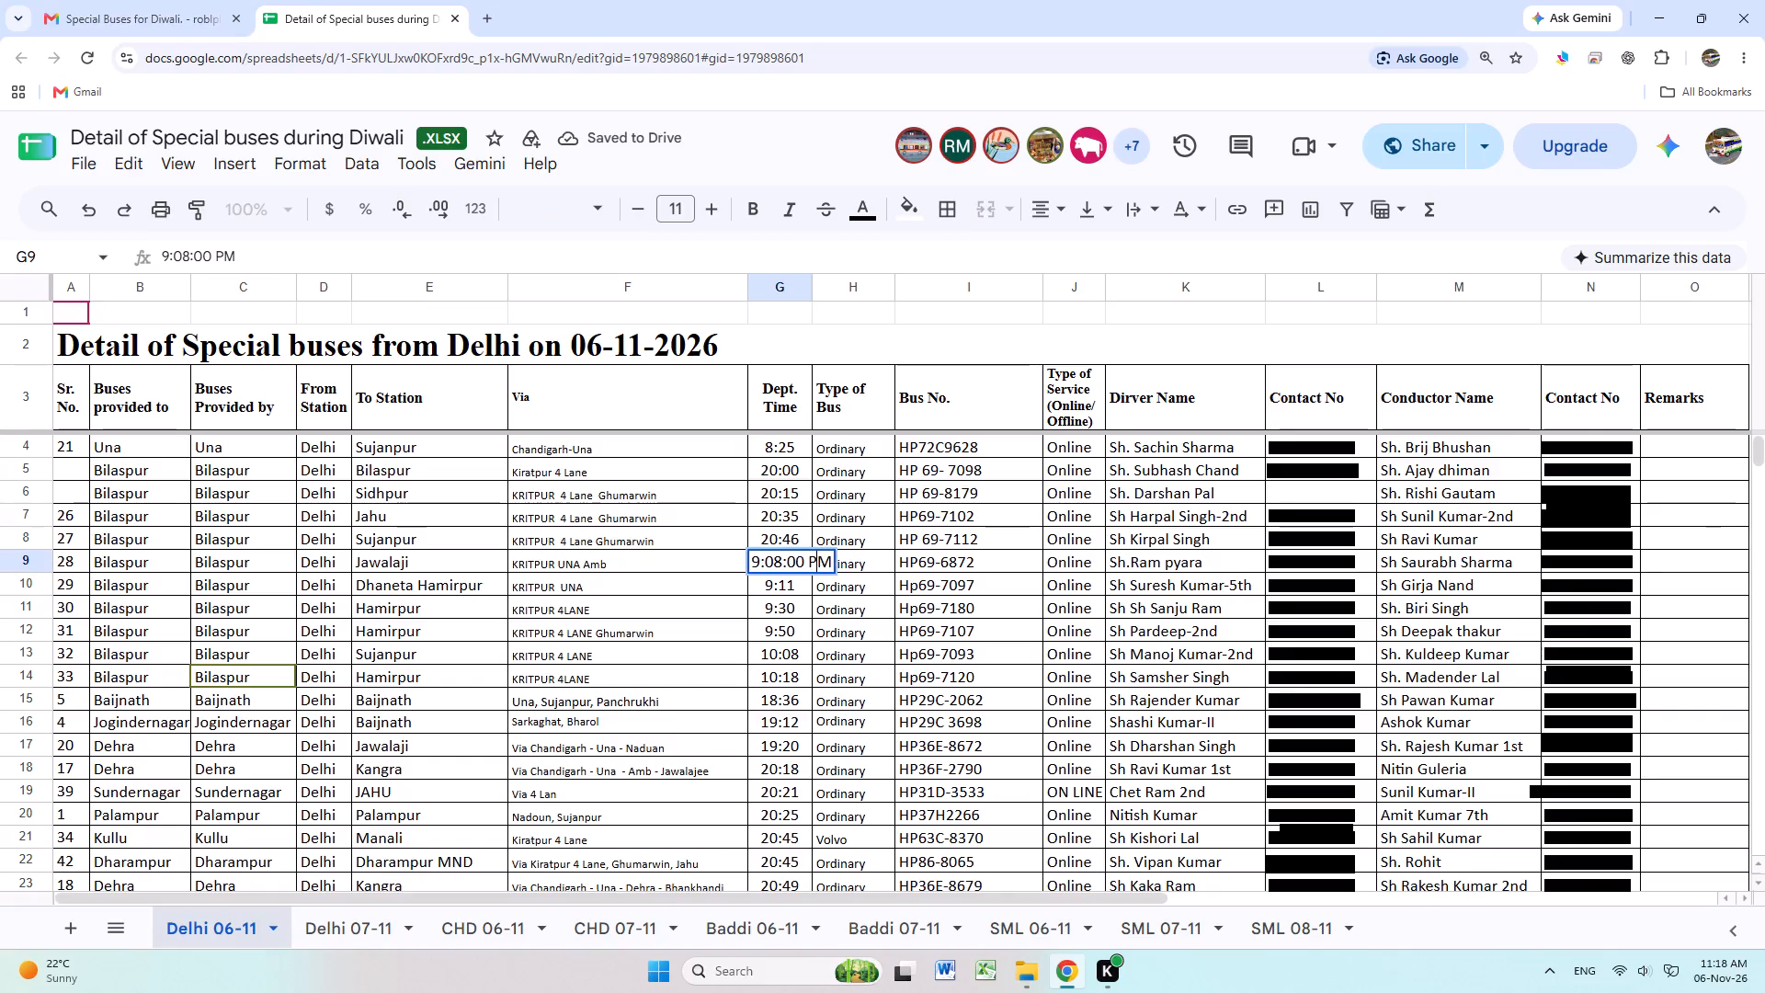
pyautogui.press('Return')
# Set the departure time of the Bilaspur depot bus to Dhaneta Hamirpur in row 10 to 9:11:00 PM.
pyautogui.doubleClick(796, 580)
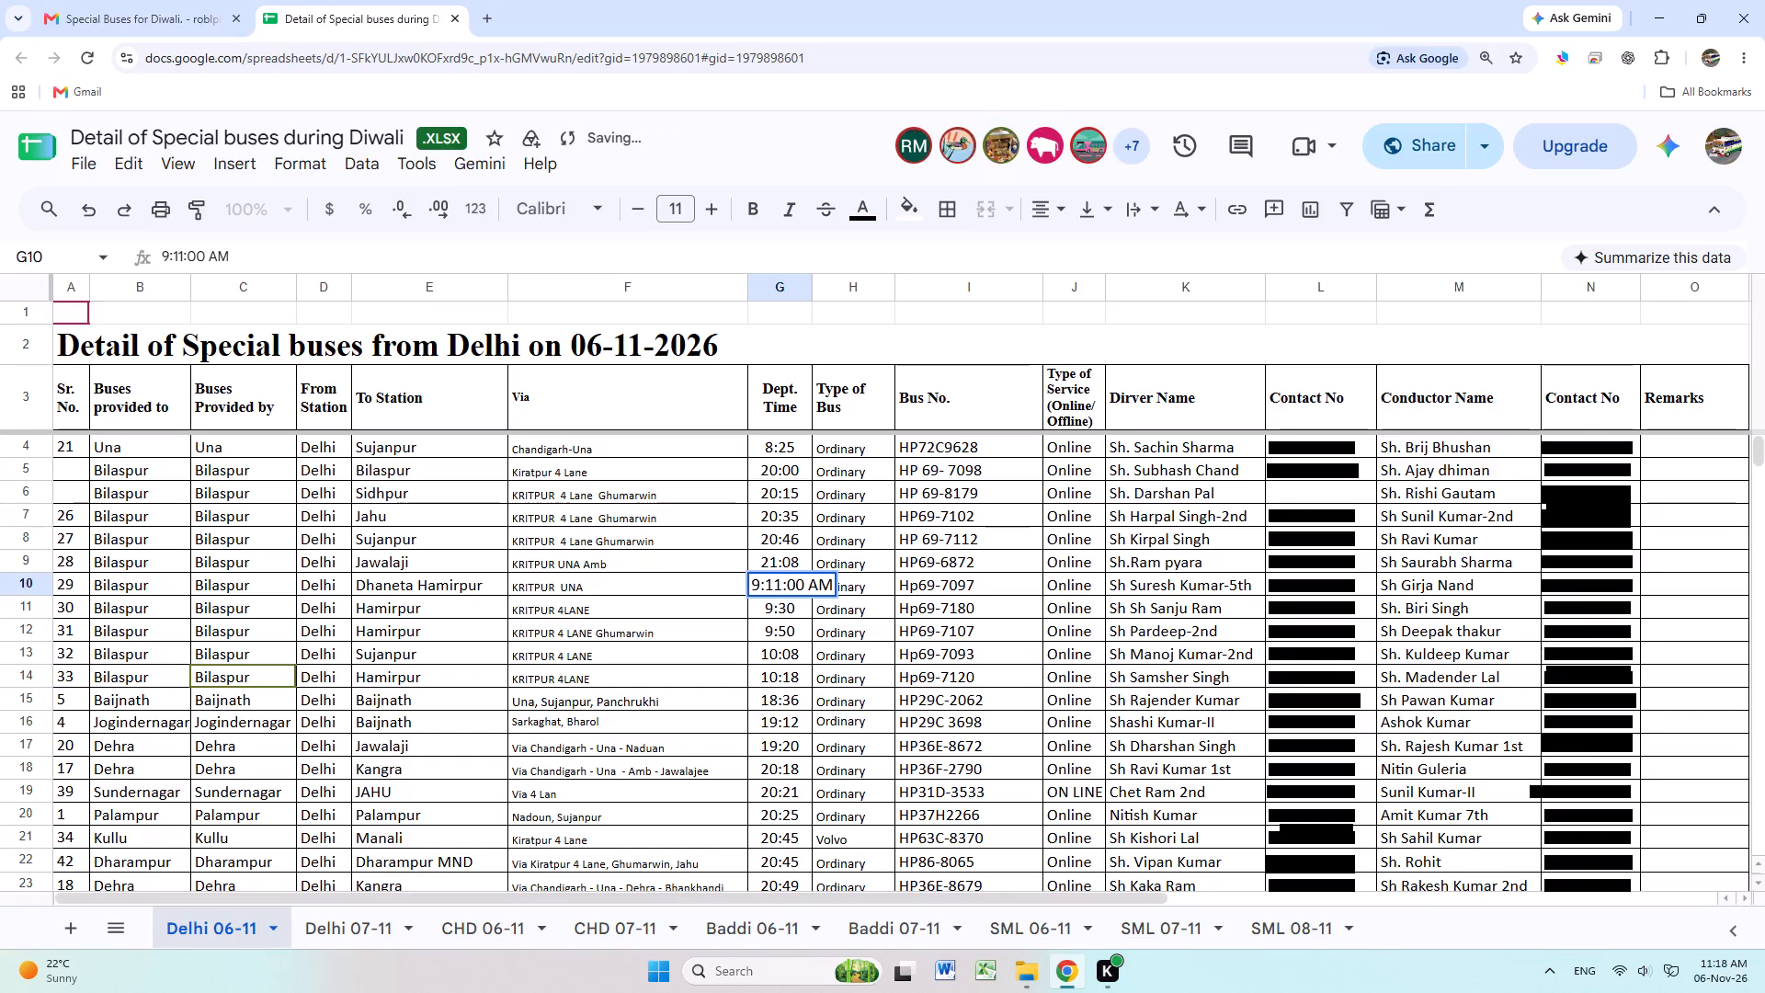
pyautogui.click(816, 587)
pyautogui.press('BackSpace')
pyautogui.press('p')
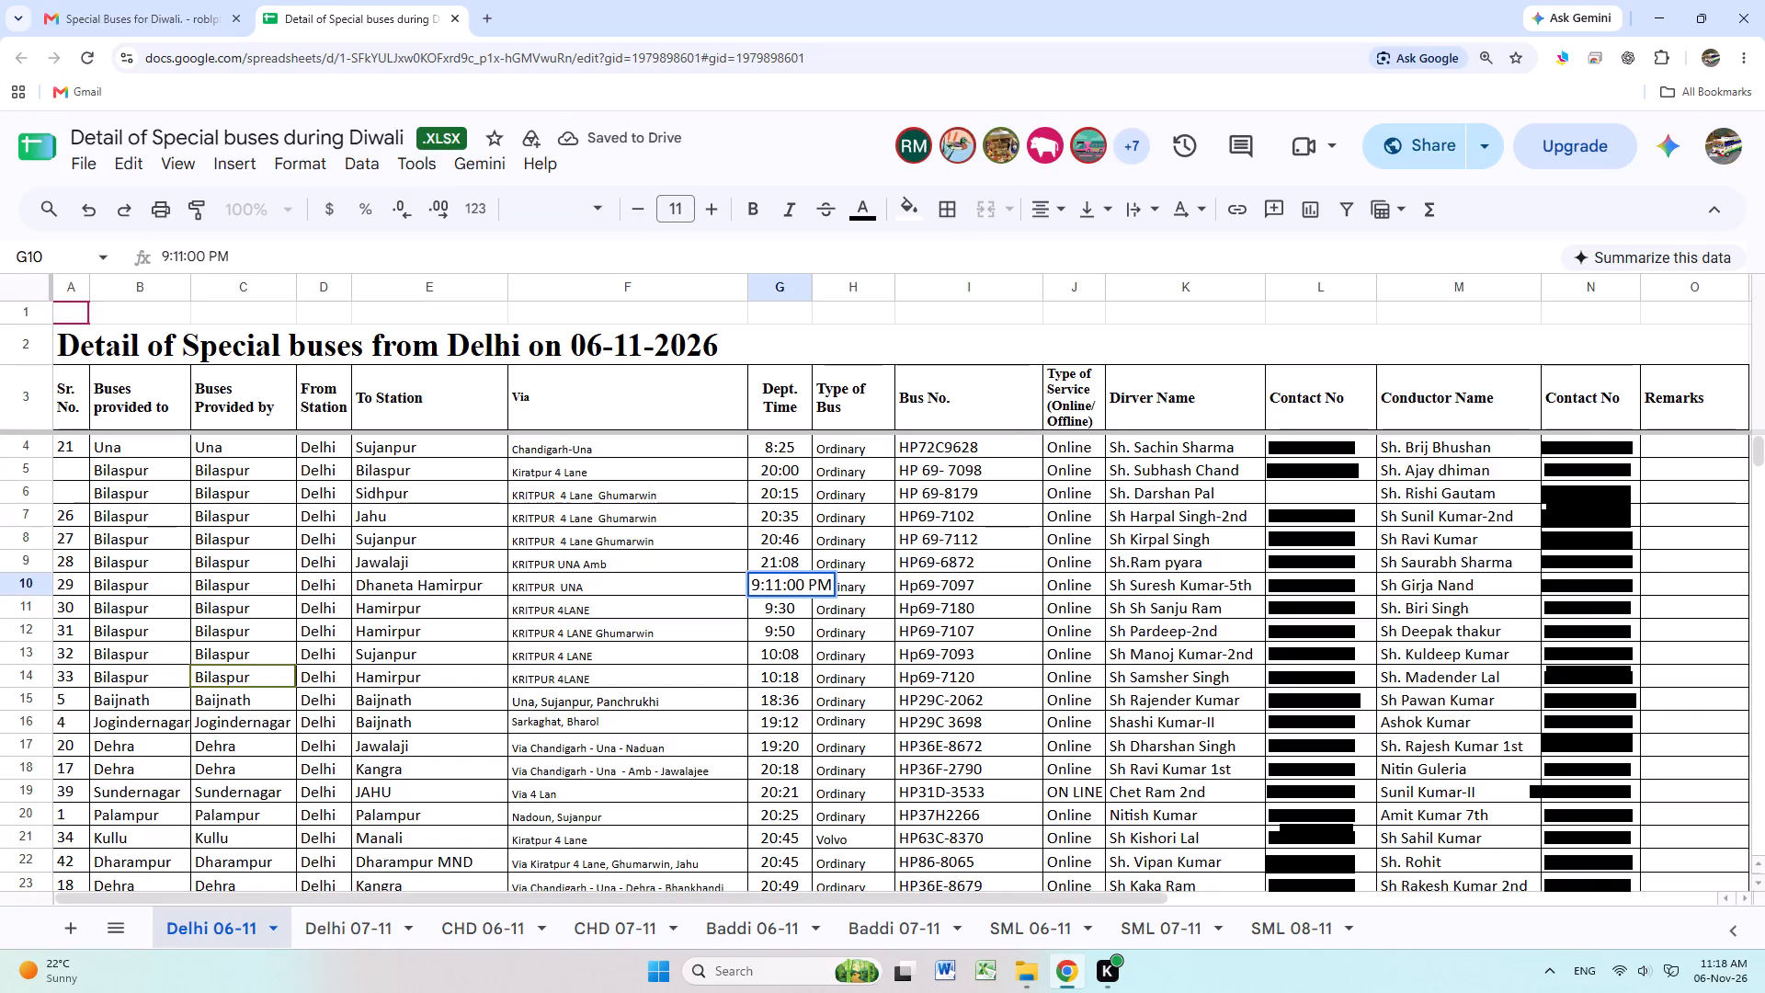
pyautogui.press('Return')
# Set the departure time of the Bilaspur depot bus to Hamirpur in row 11 to 9:30:00 PM.
pyautogui.doubleClick(803, 606)
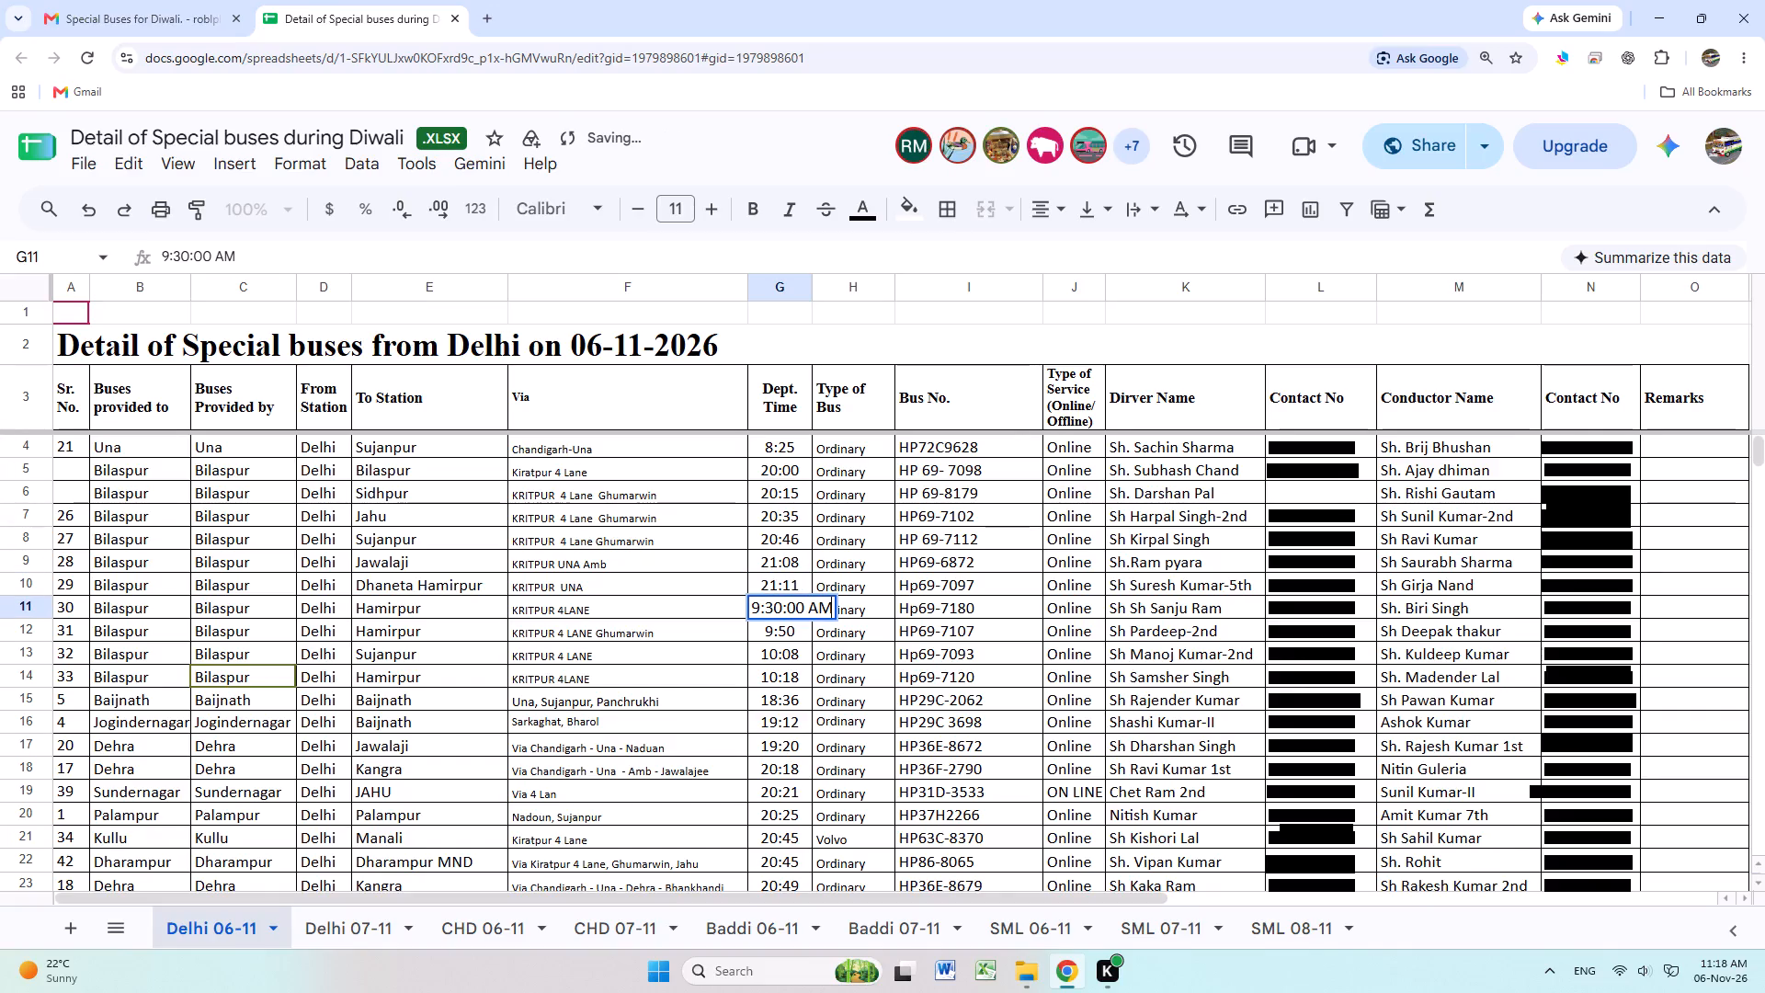
pyautogui.click(814, 608)
pyautogui.press('BackSpace')
pyautogui.press('p')
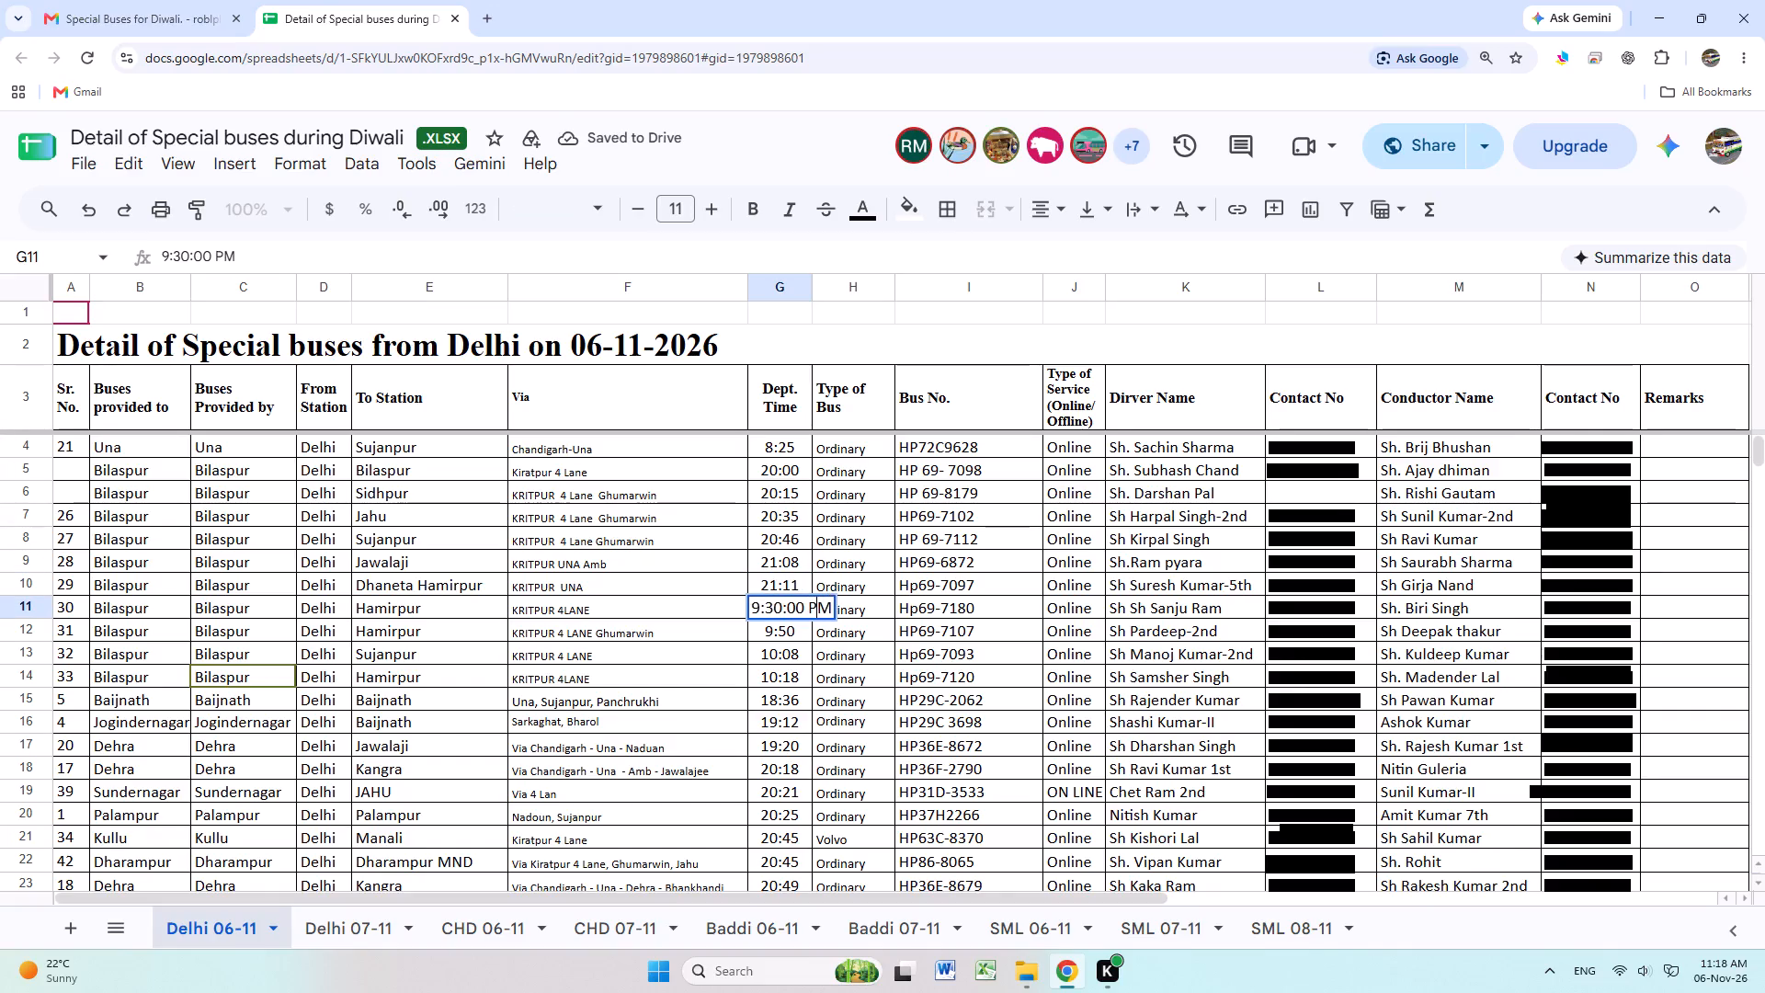
pyautogui.press('Return')
# Set the departure time of the Bilaspur depot bus to Hamirpur in row 12 to 9:50:00 PM.
pyautogui.doubleClick(796, 627)
pyautogui.click(816, 633)
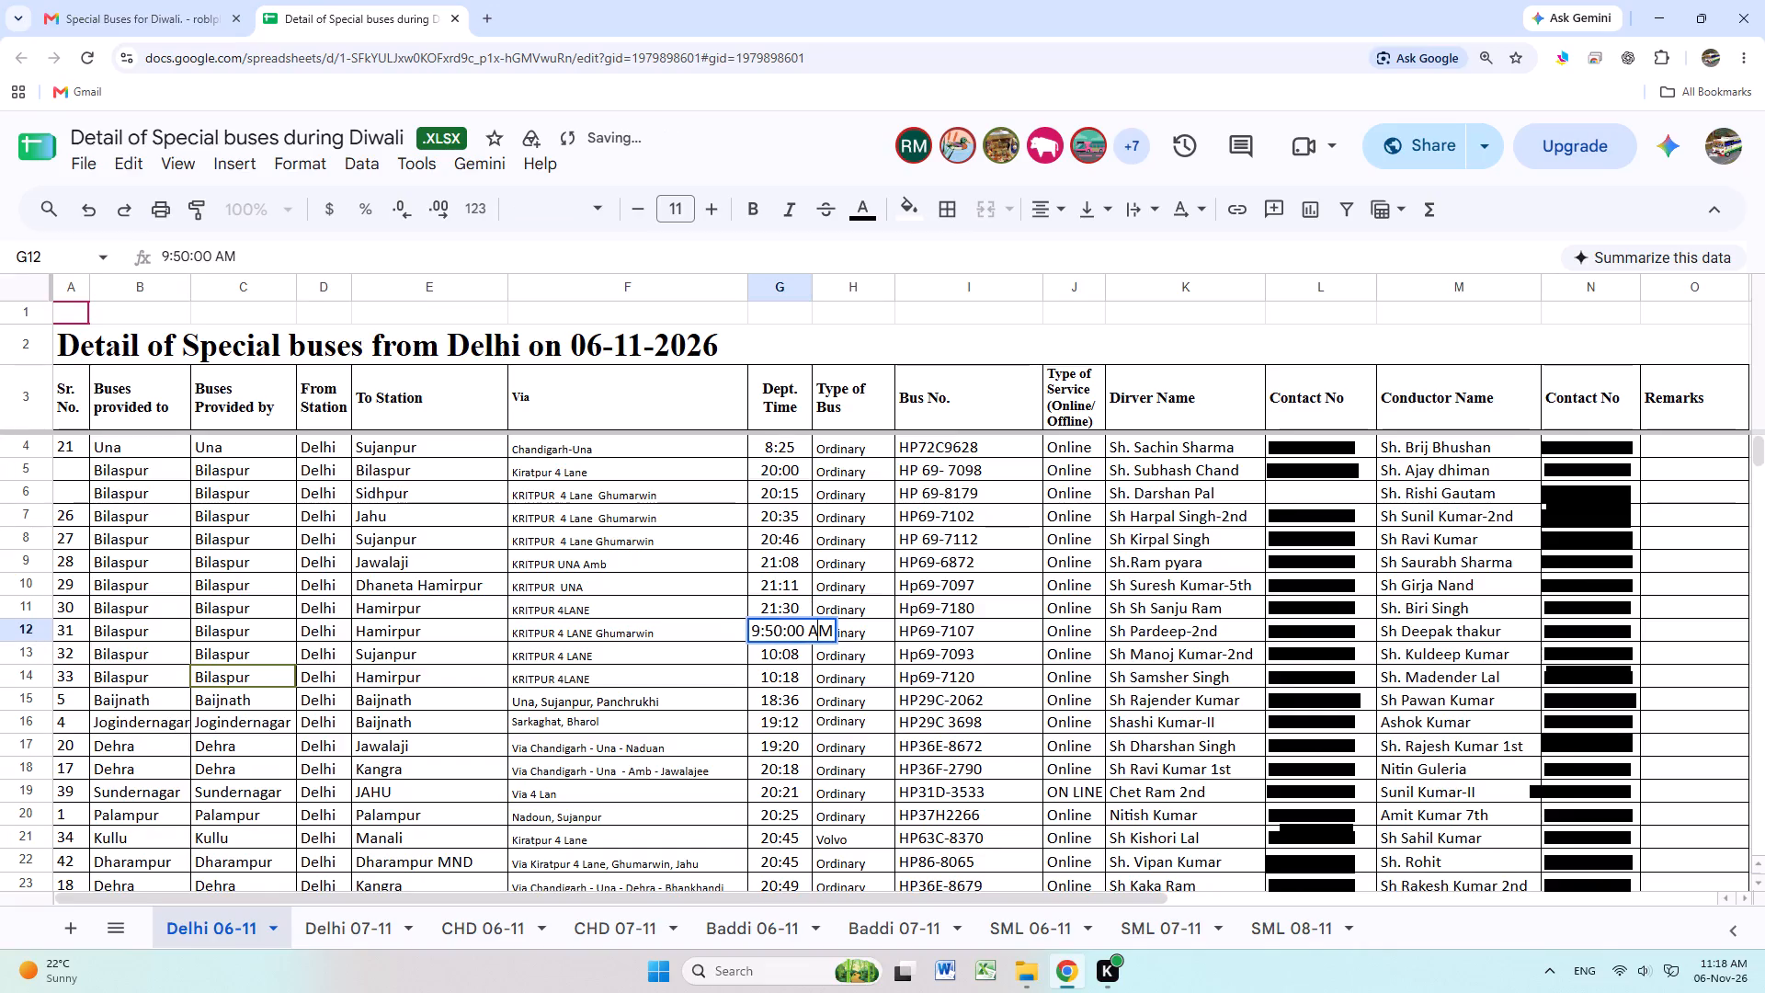
pyautogui.press('BackSpace')
pyautogui.press('p')
pyautogui.press('Return')
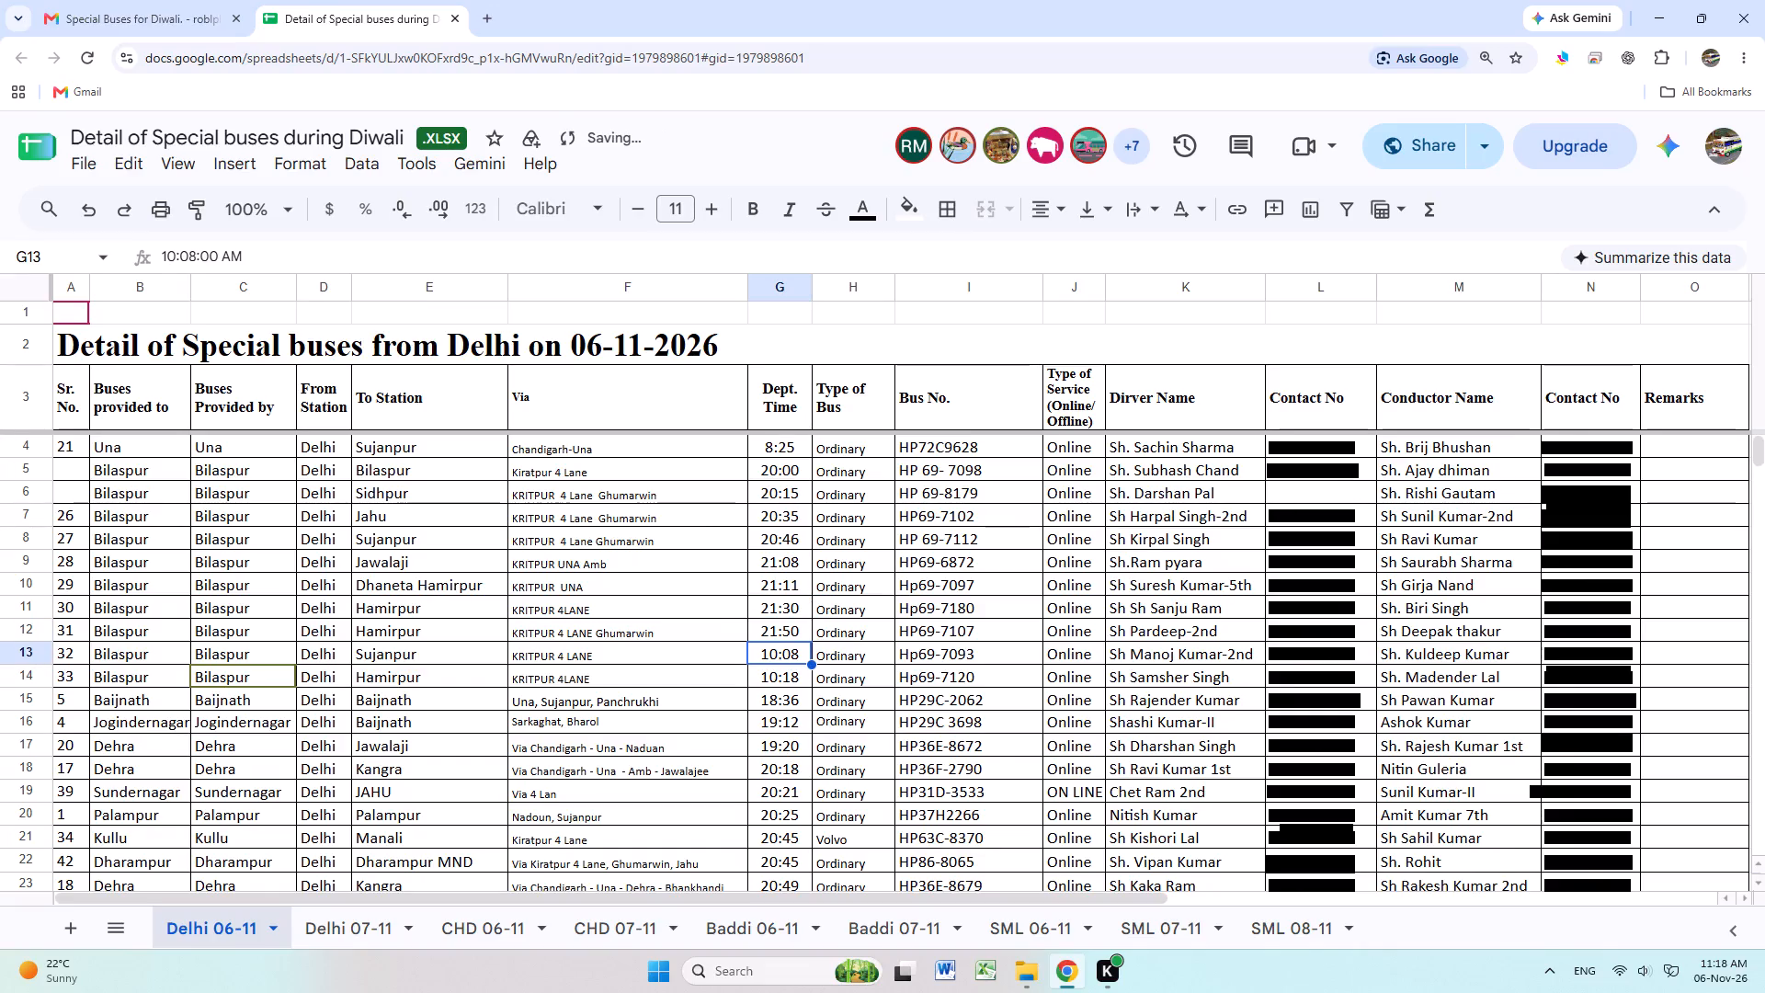
# Set the departure time of the Bilaspur depot bus to Sujanpur in row 13 to 10:08:00 PM.
pyautogui.doubleClick(806, 658)
pyautogui.click(806, 651)
pyautogui.doubleClick(804, 650)
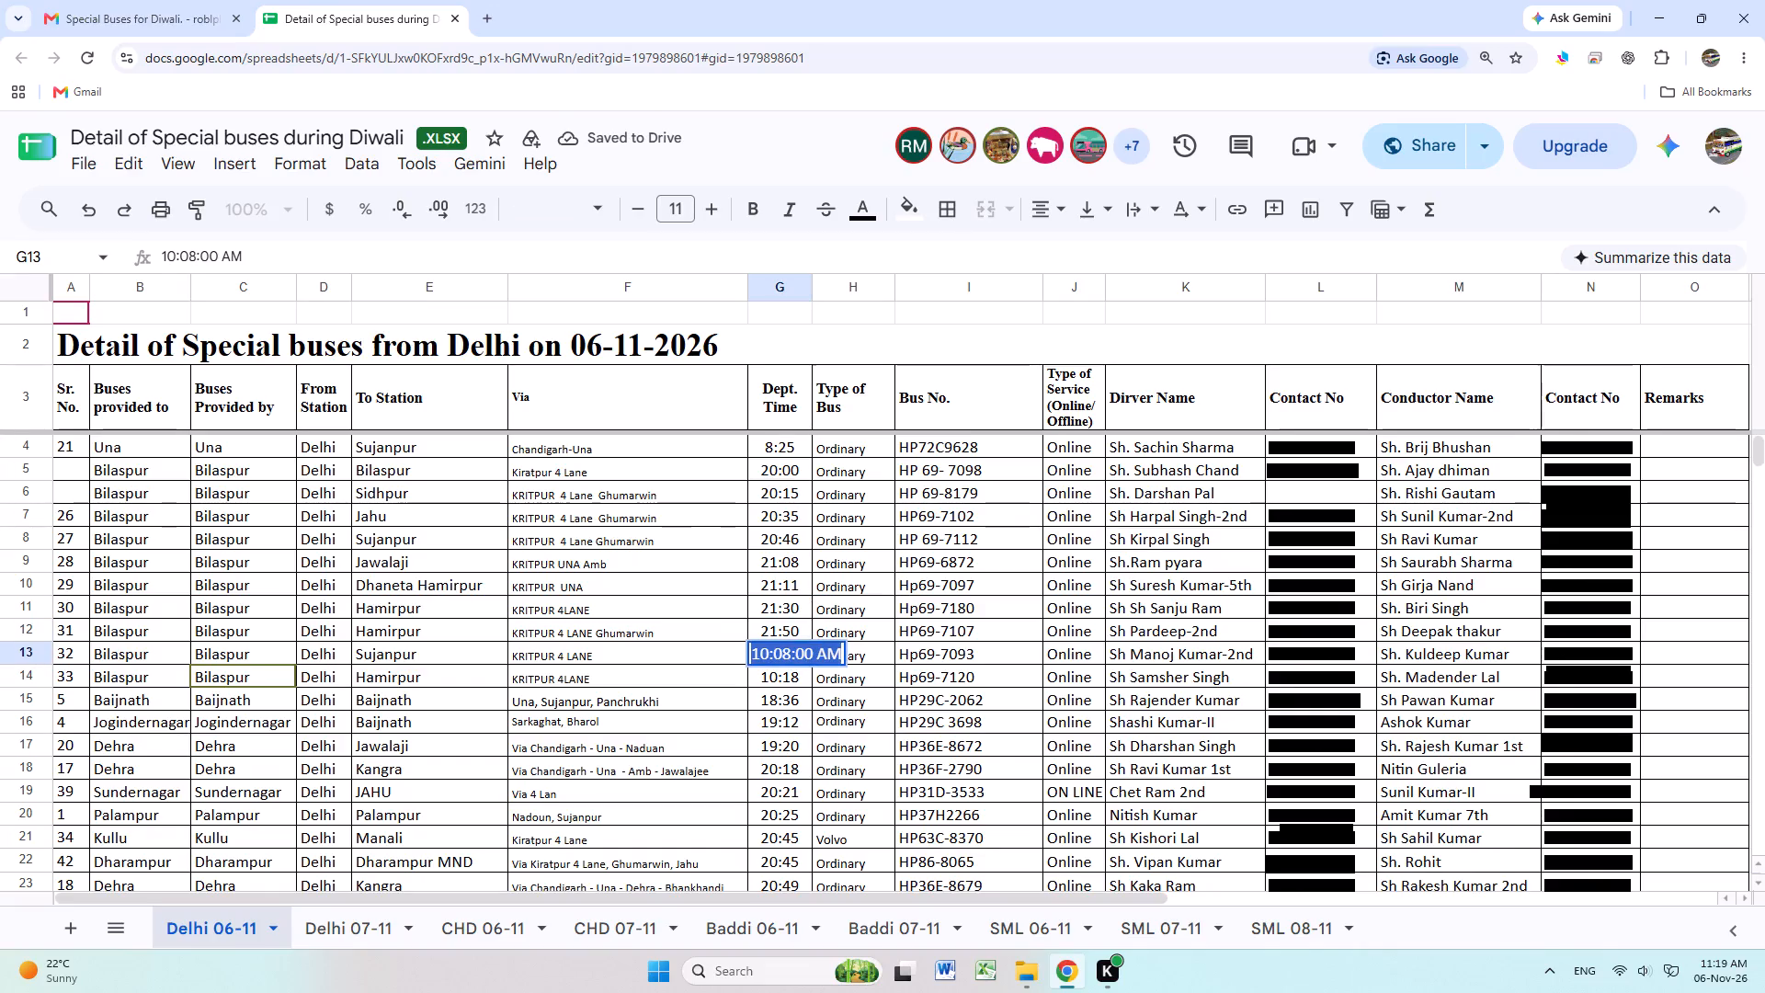
pyautogui.click(827, 652)
pyautogui.press('BackSpace')
pyautogui.press('p')
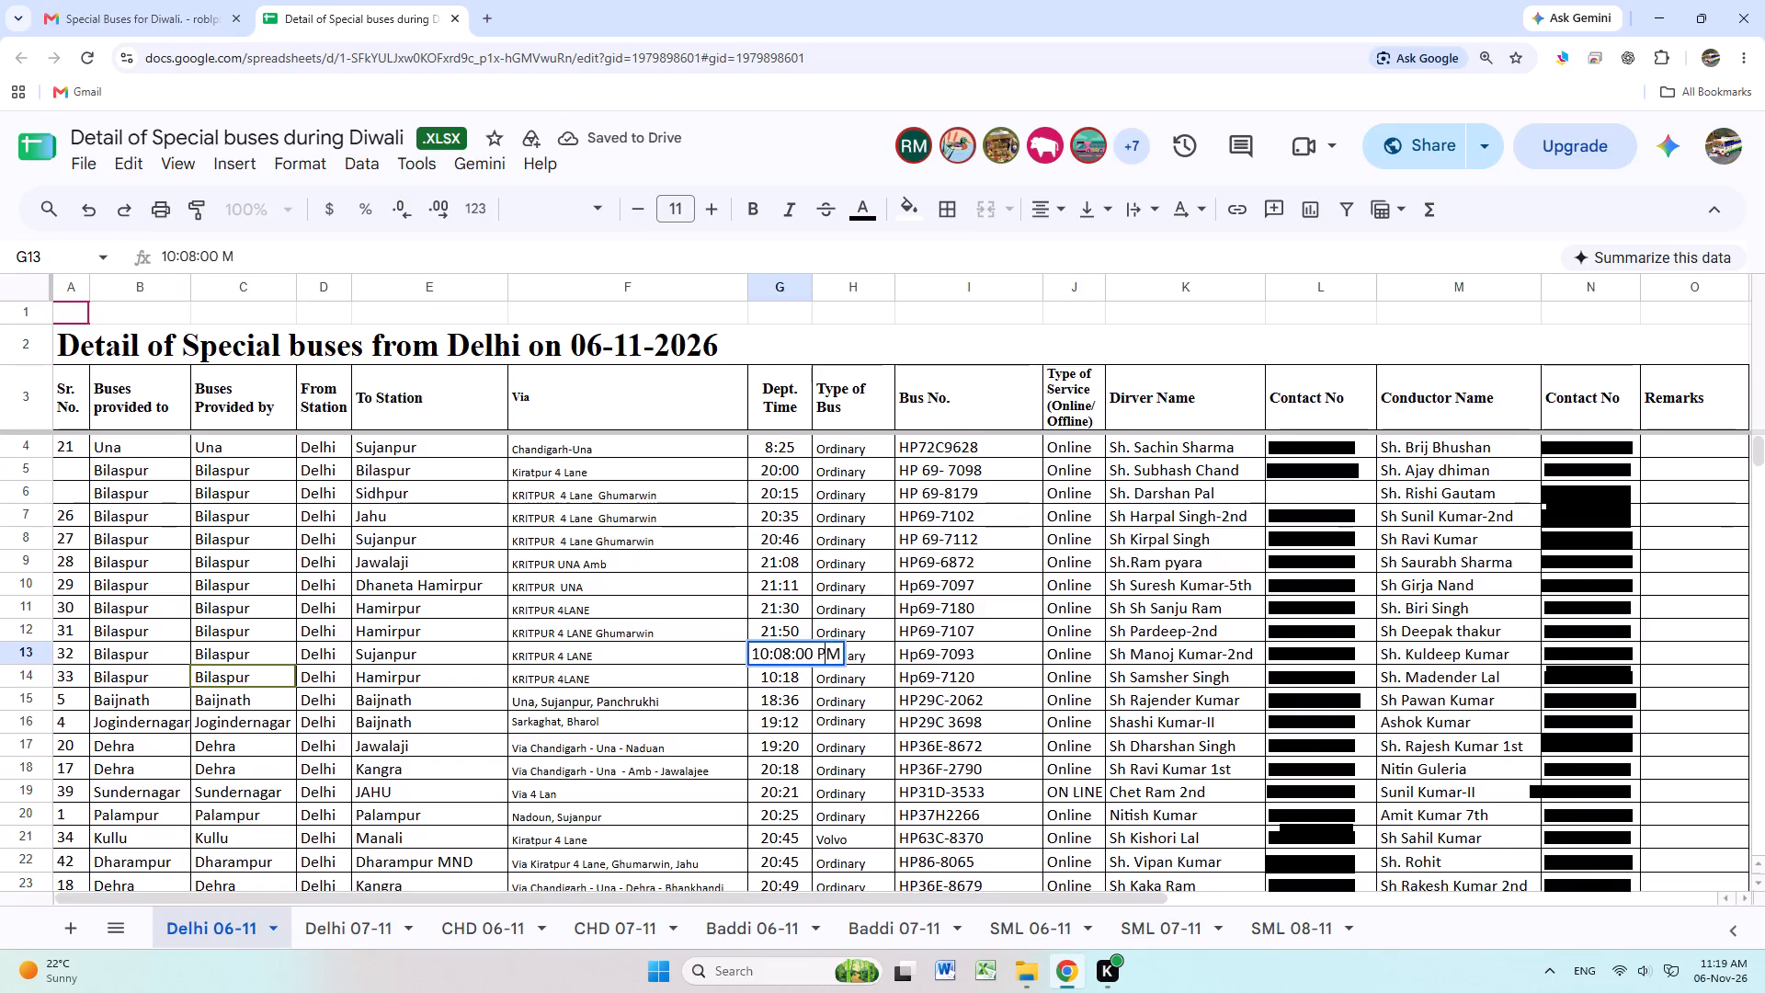
pyautogui.press('Return')
# Set the departure time of the Bilaspur depot bus to Hamirpur in row 14 to 10:18:00 PM.
pyautogui.doubleClick(800, 669)
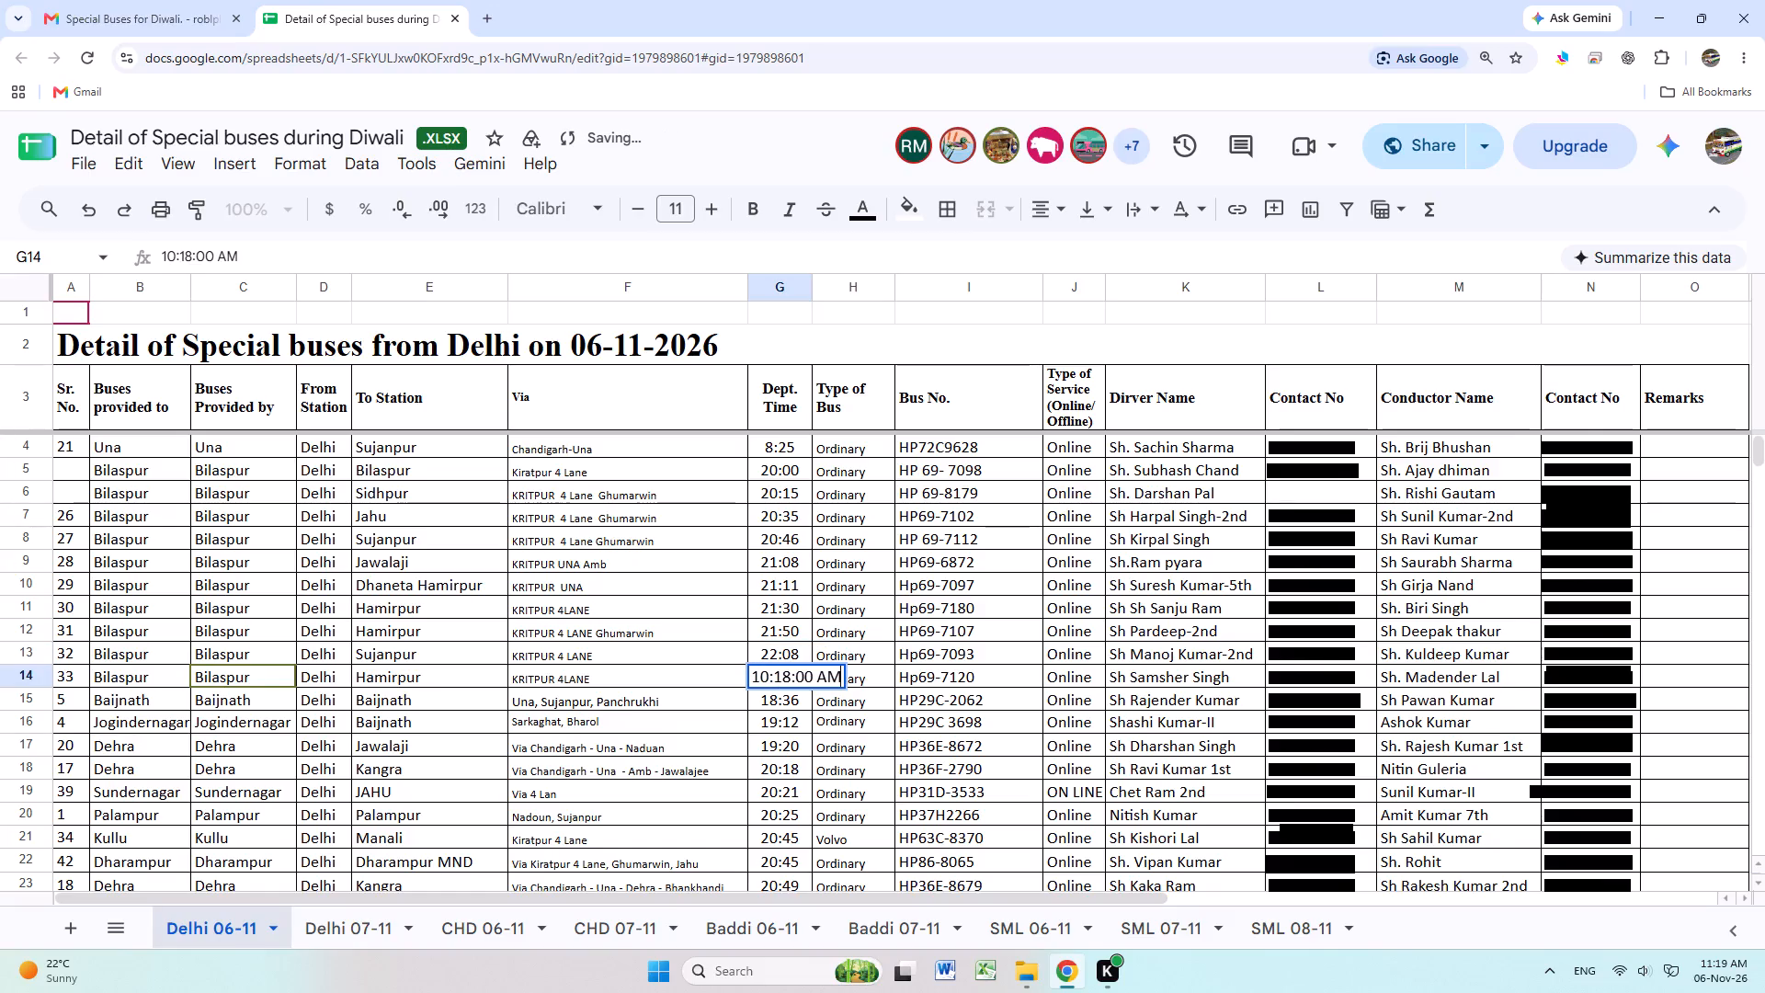
pyautogui.click(825, 677)
pyautogui.press('BackSpace')
pyautogui.press('p')
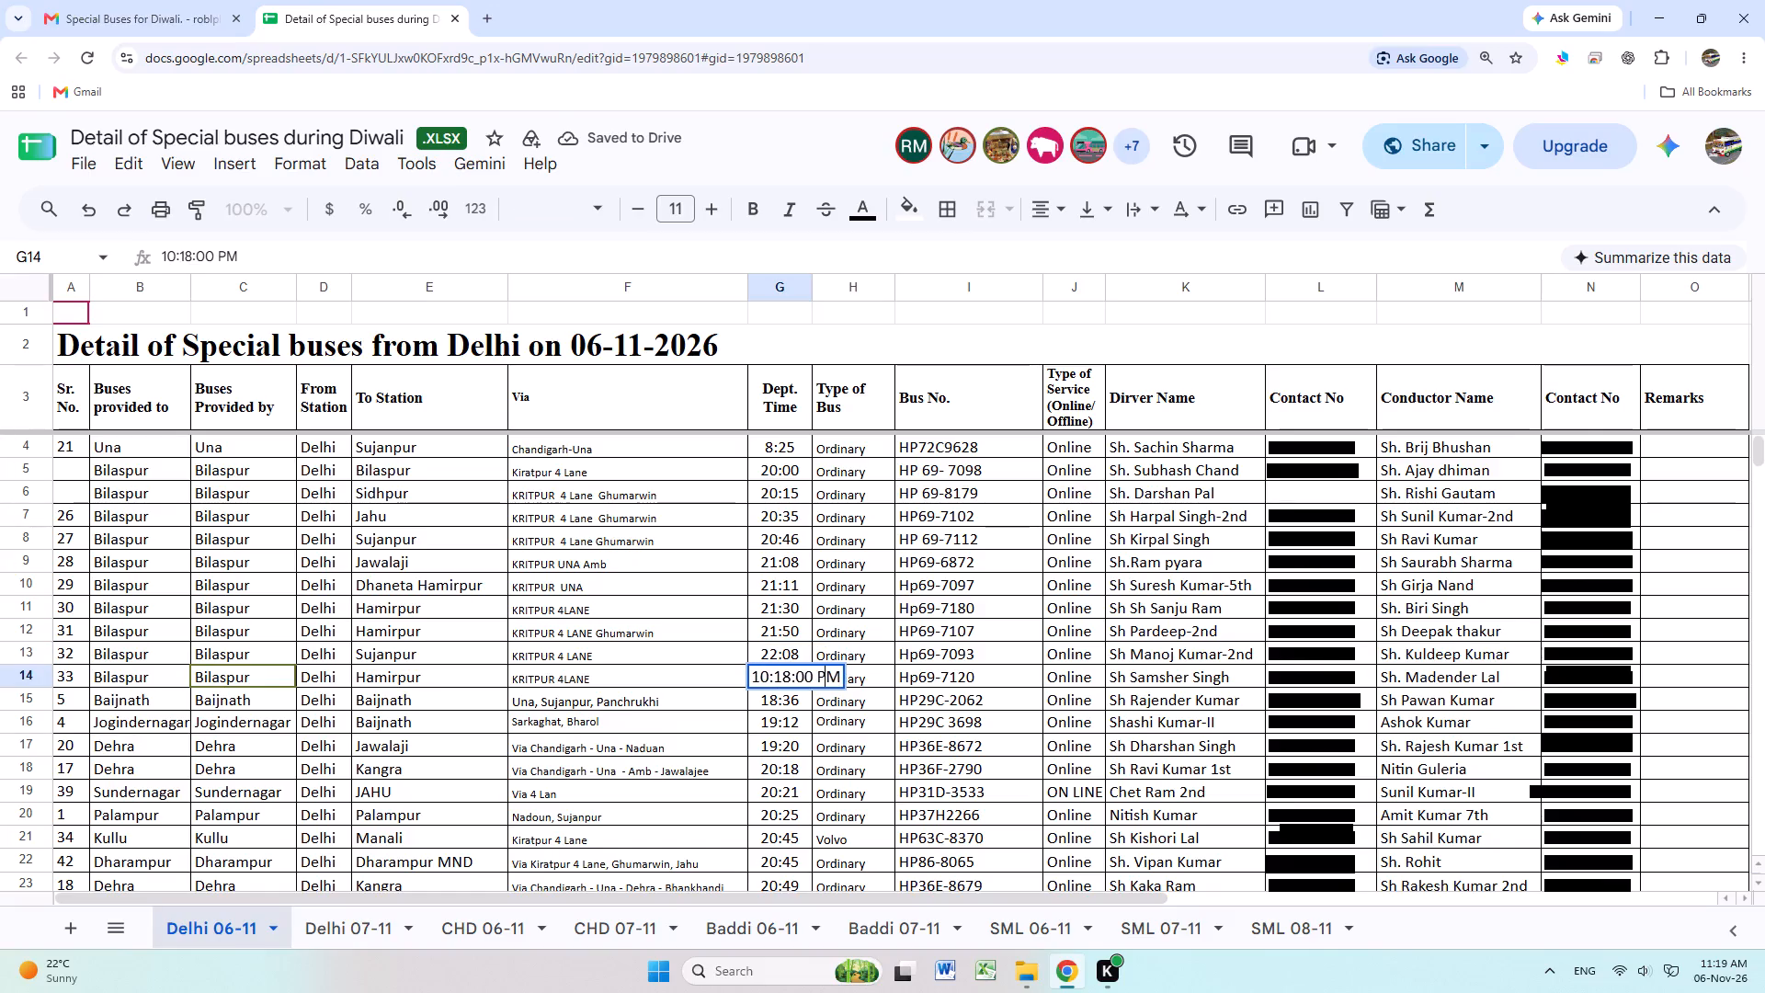
pyautogui.press('Return')
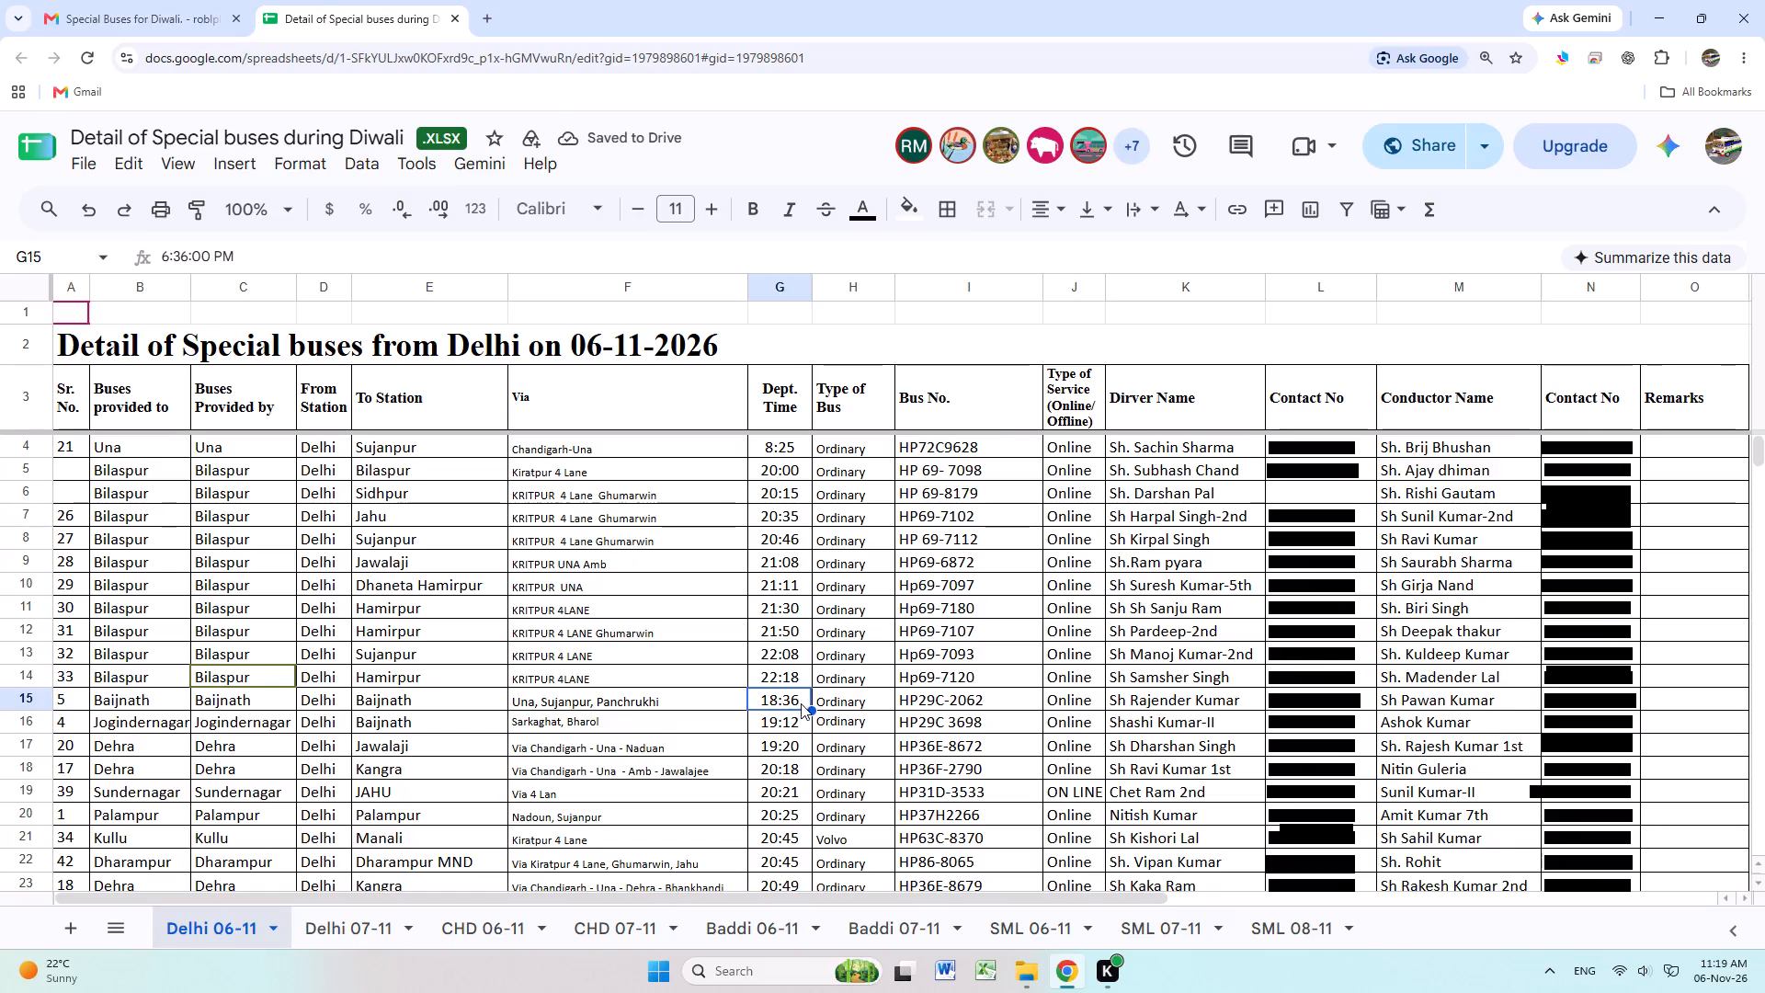
pyautogui.click(801, 679)
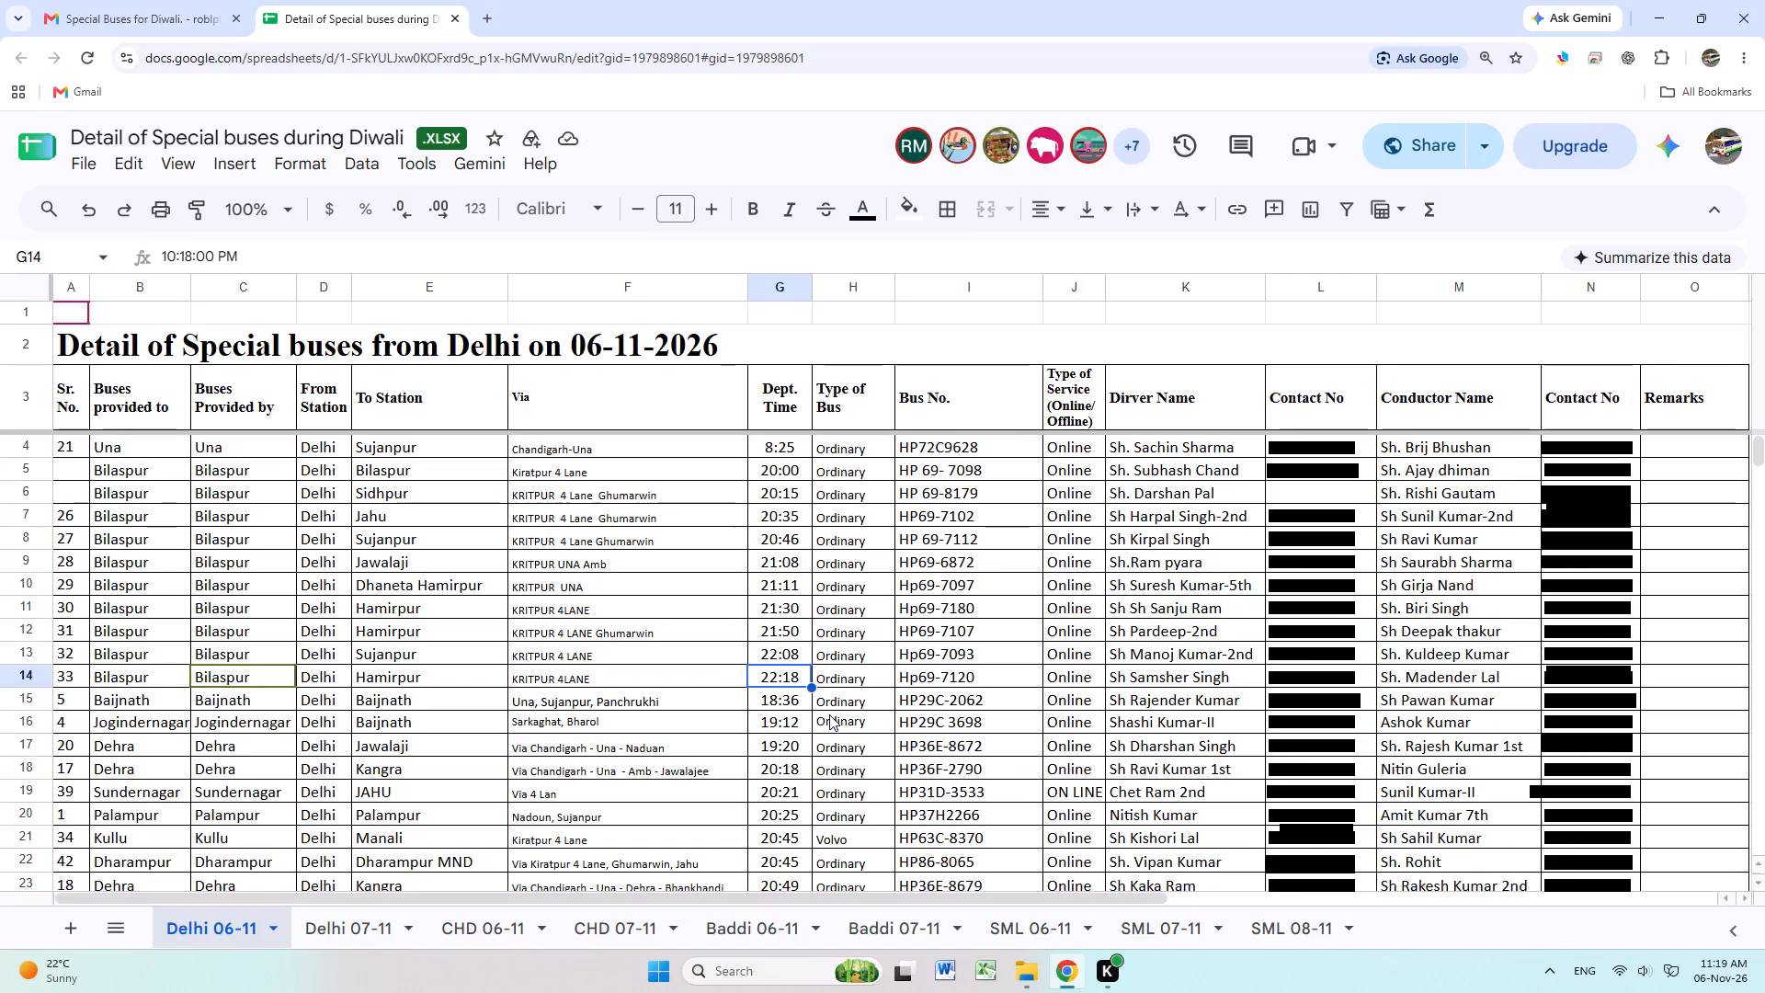
# Fill the serial number 21 from row 4 down the Sr. No. column through row 14.
pyautogui.scroll(6, 156, 463)
pyautogui.click(60, 440)
pyautogui.moveTo(91, 456); pyautogui.dragTo(87, 533)
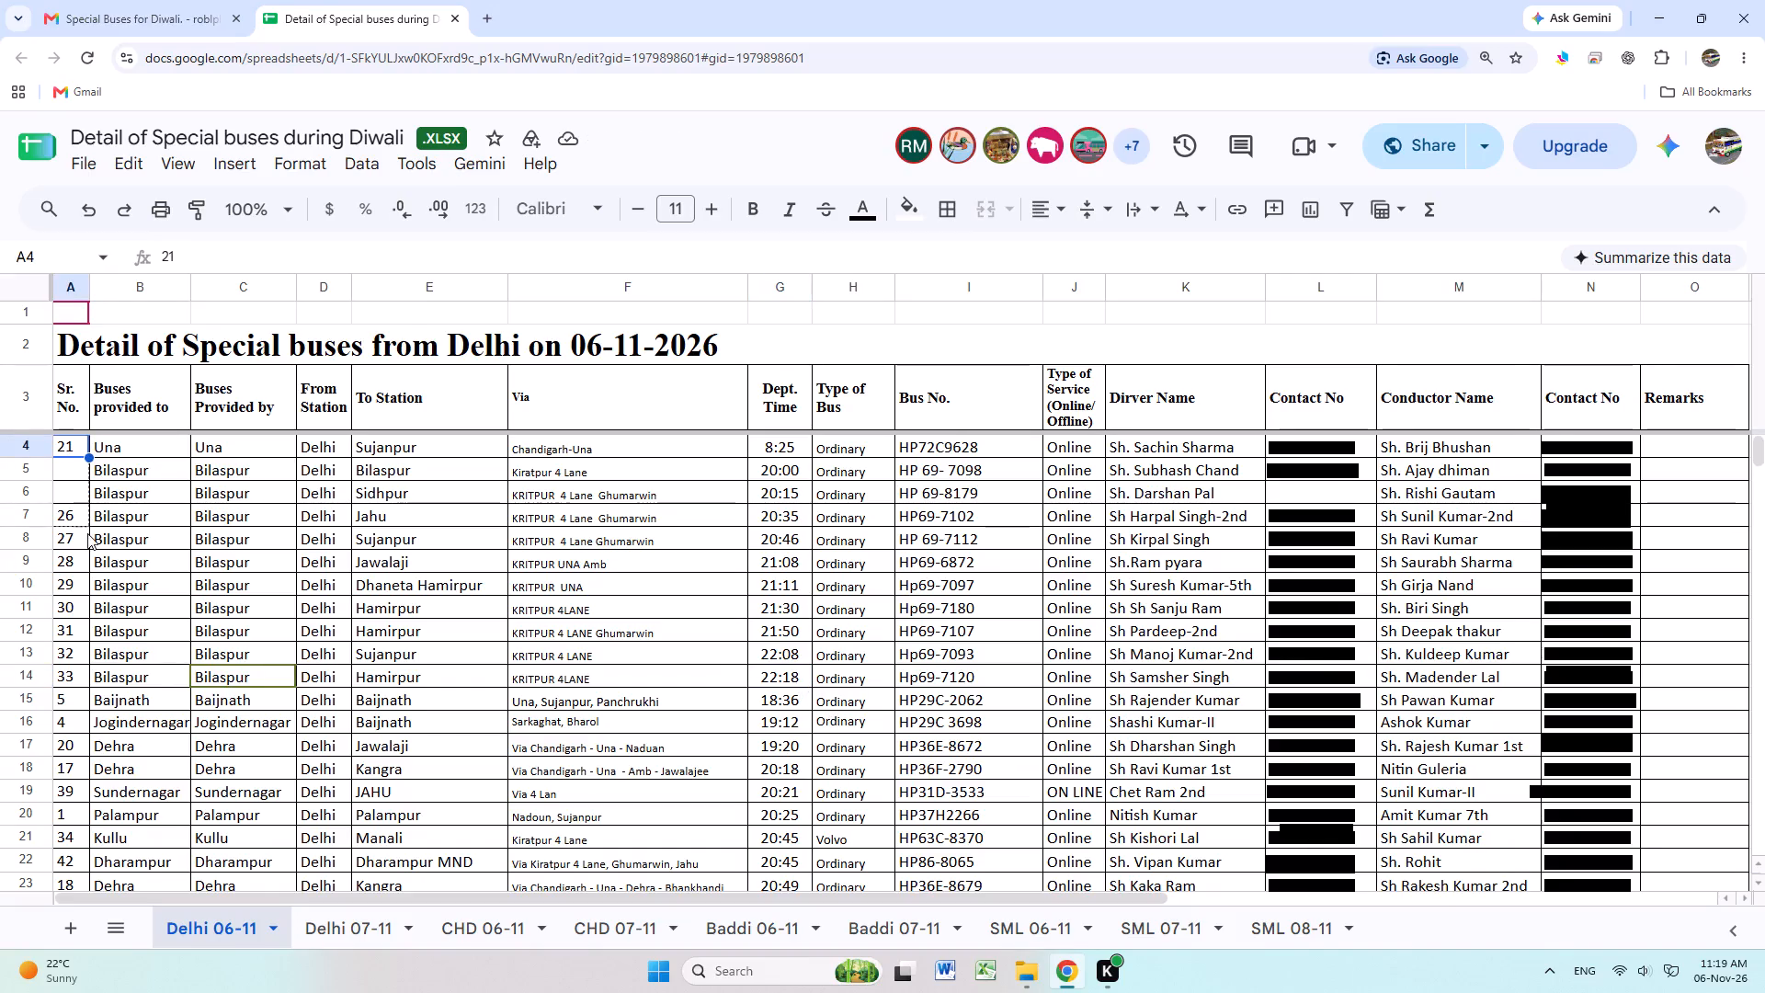
pyautogui.moveTo(87, 533); pyautogui.dragTo(96, 687)
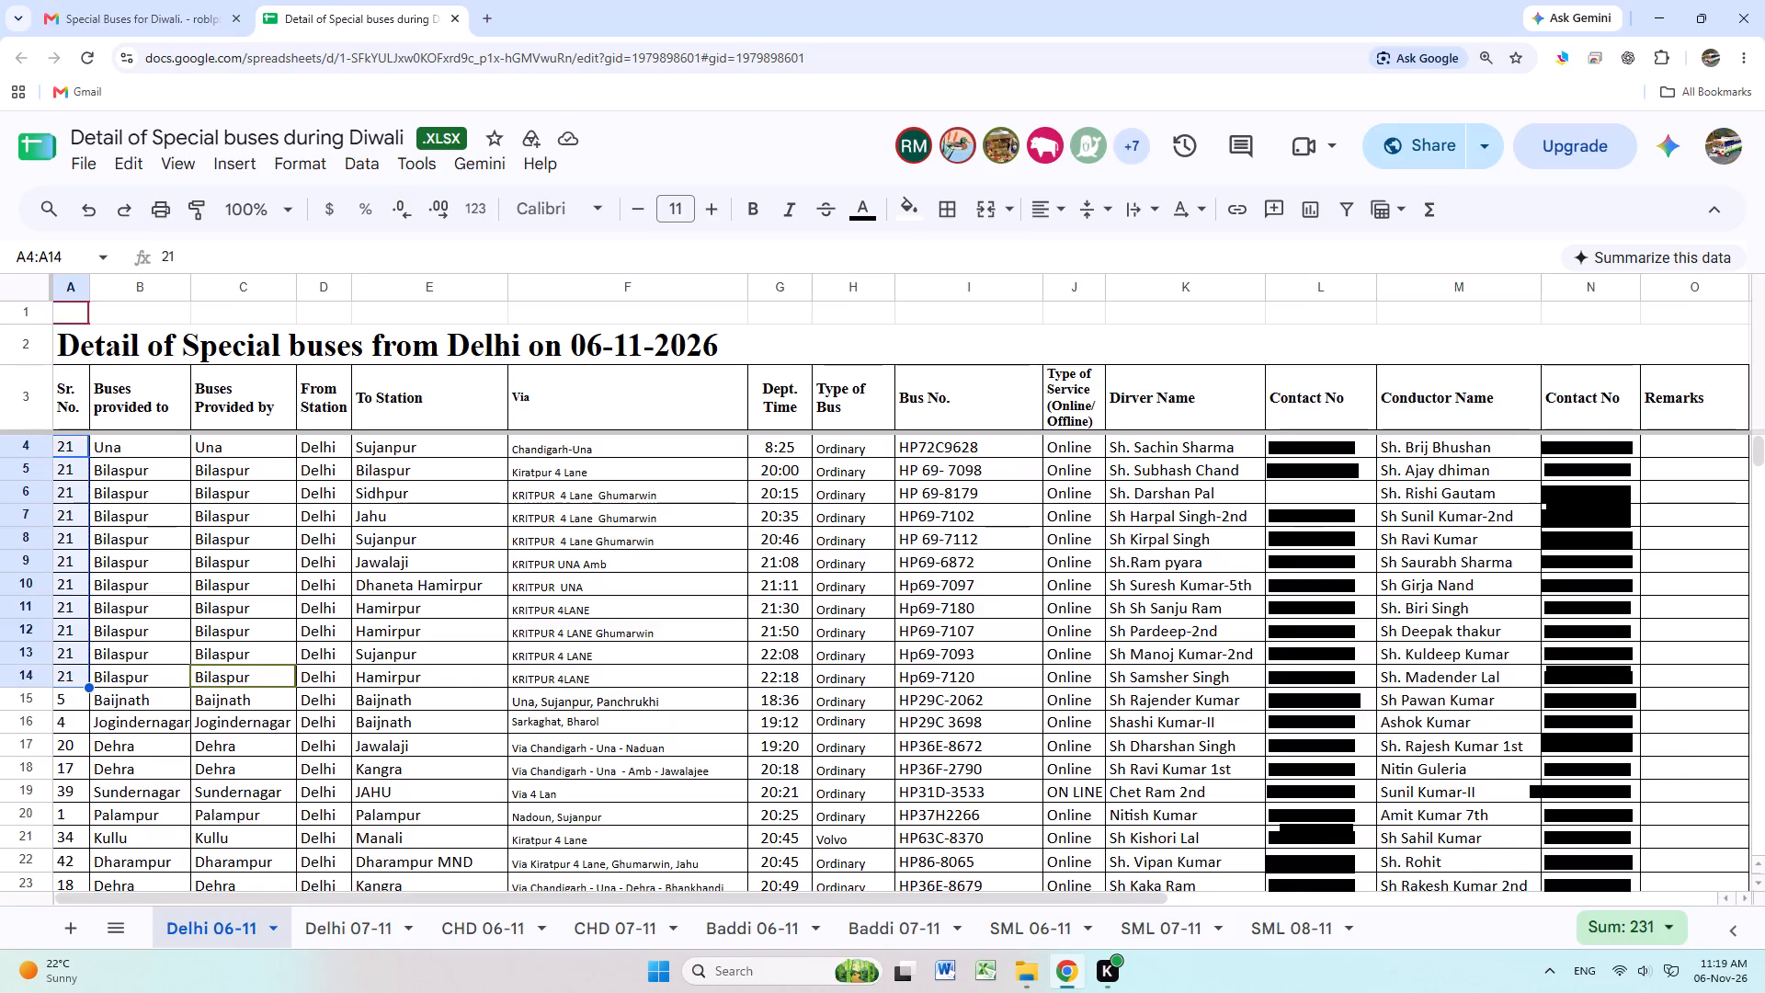
# Open the serial number of the Bilaspur bus in row 5 for editing.
pyautogui.click(74, 464)
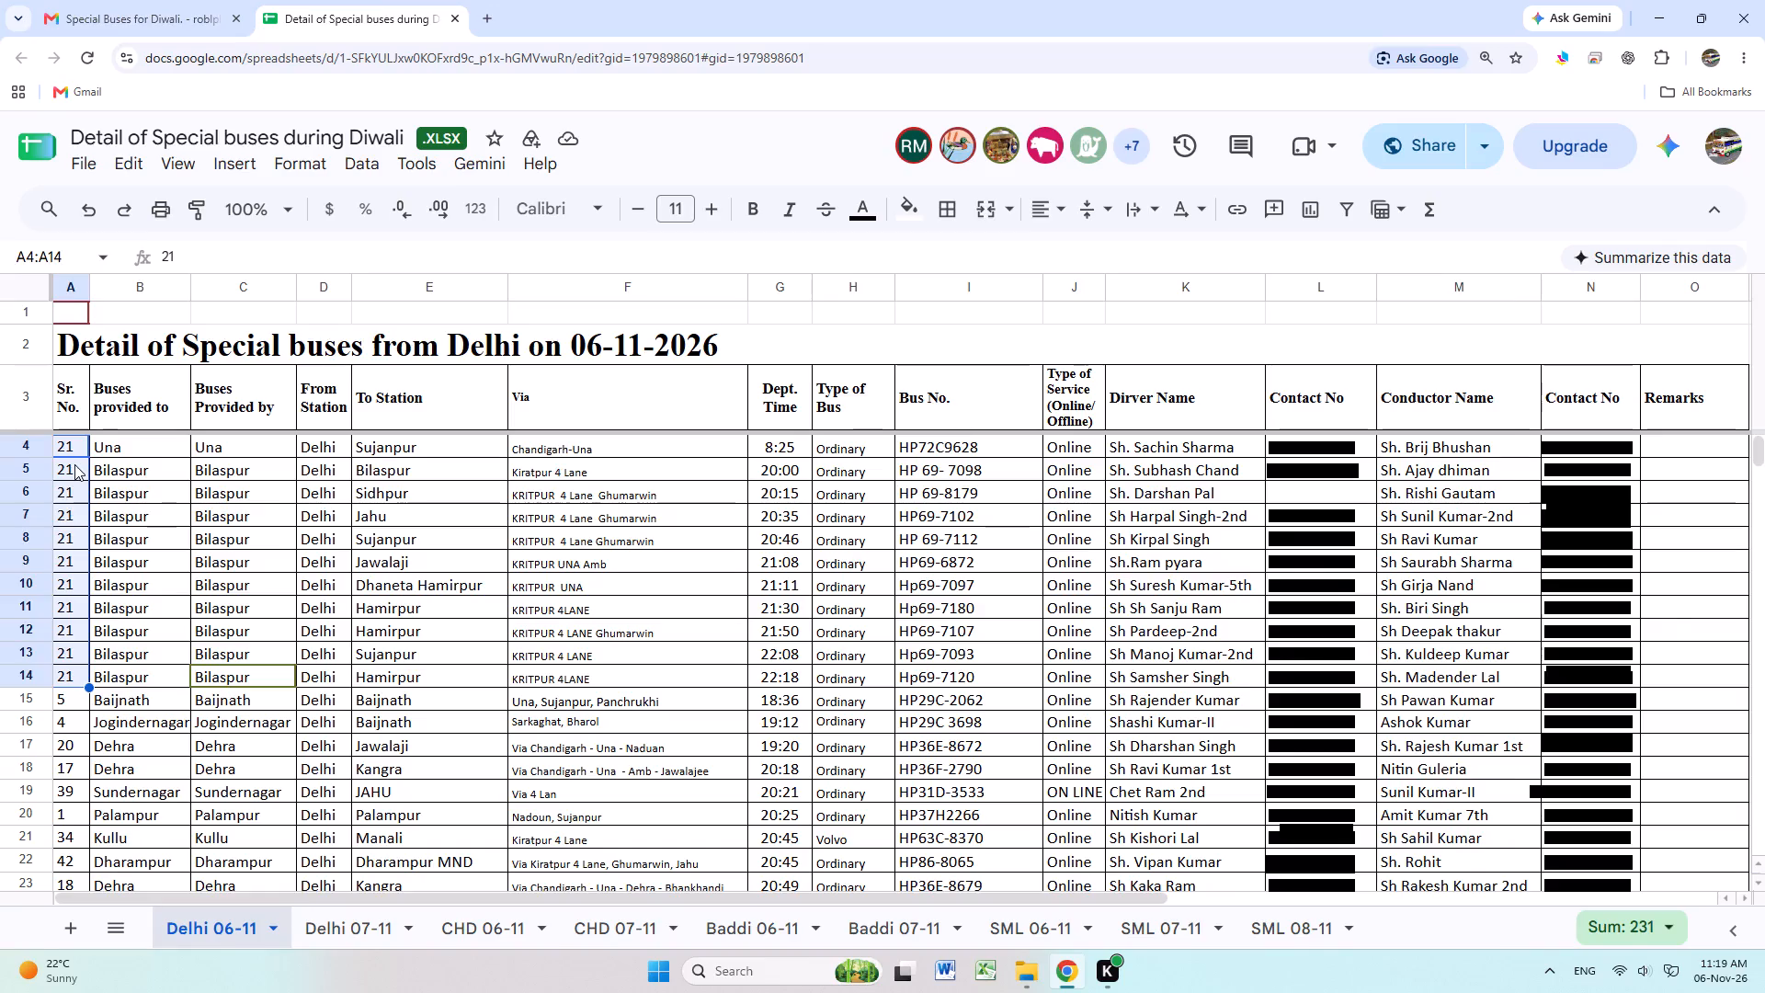
pyautogui.doubleClick(73, 464)
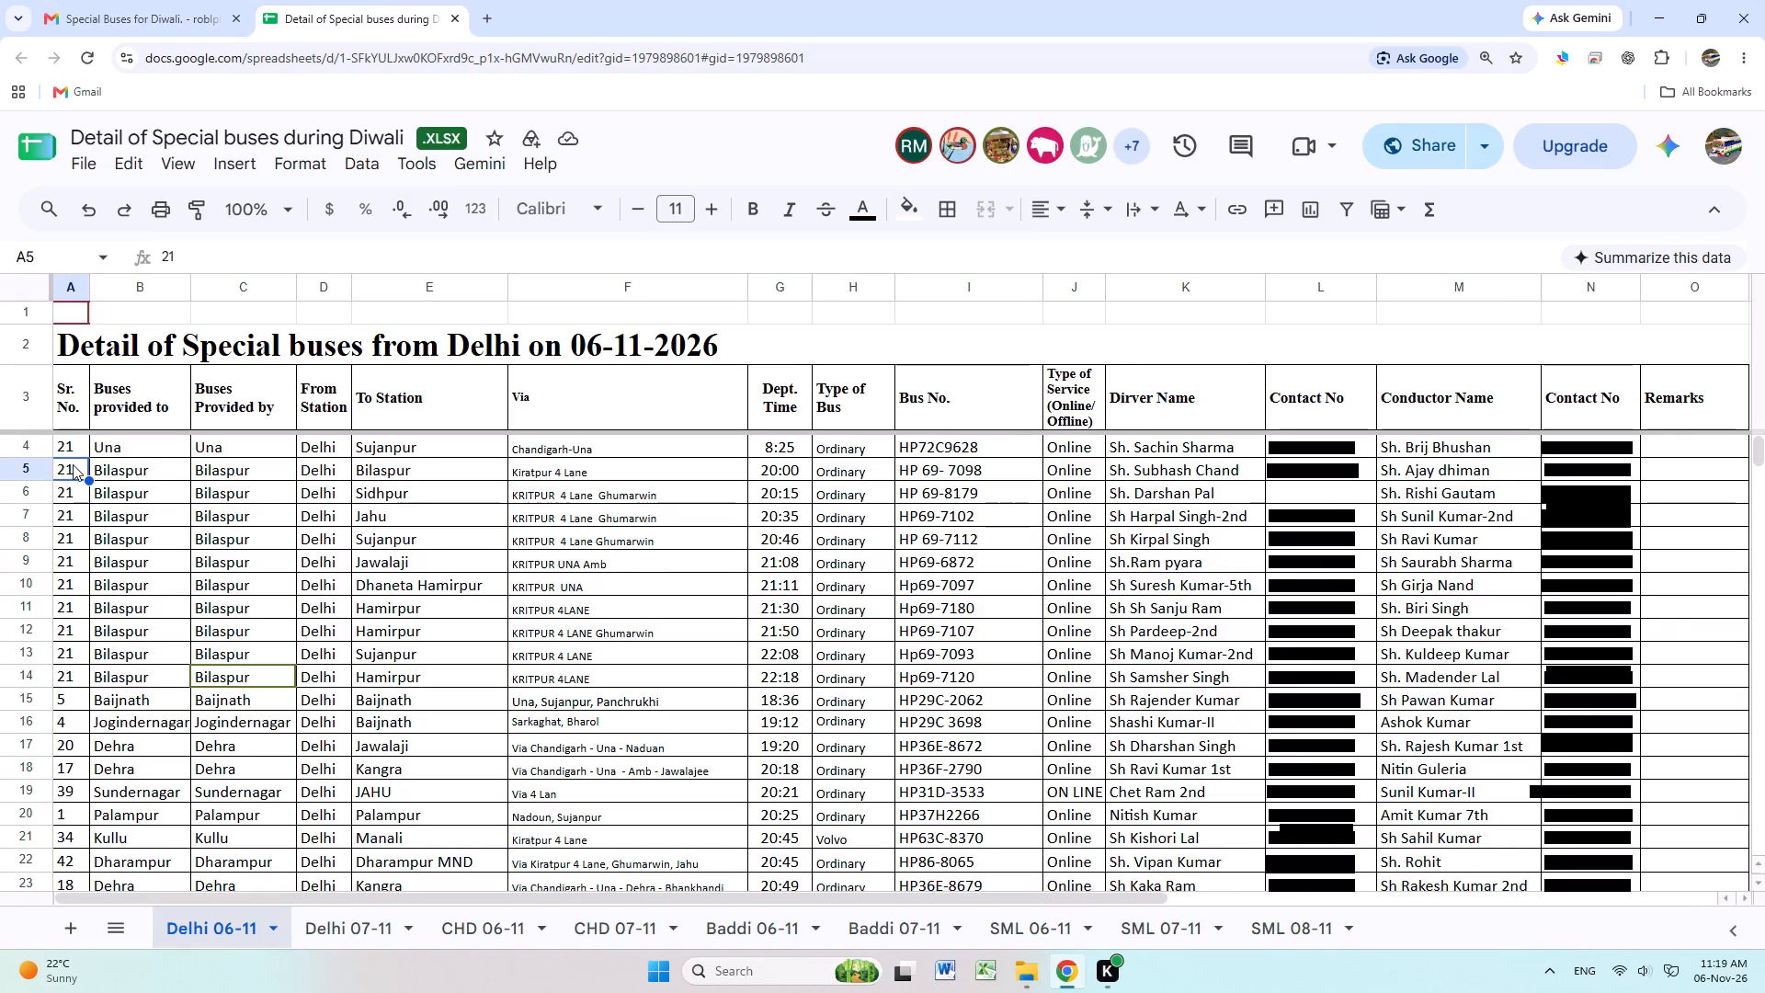
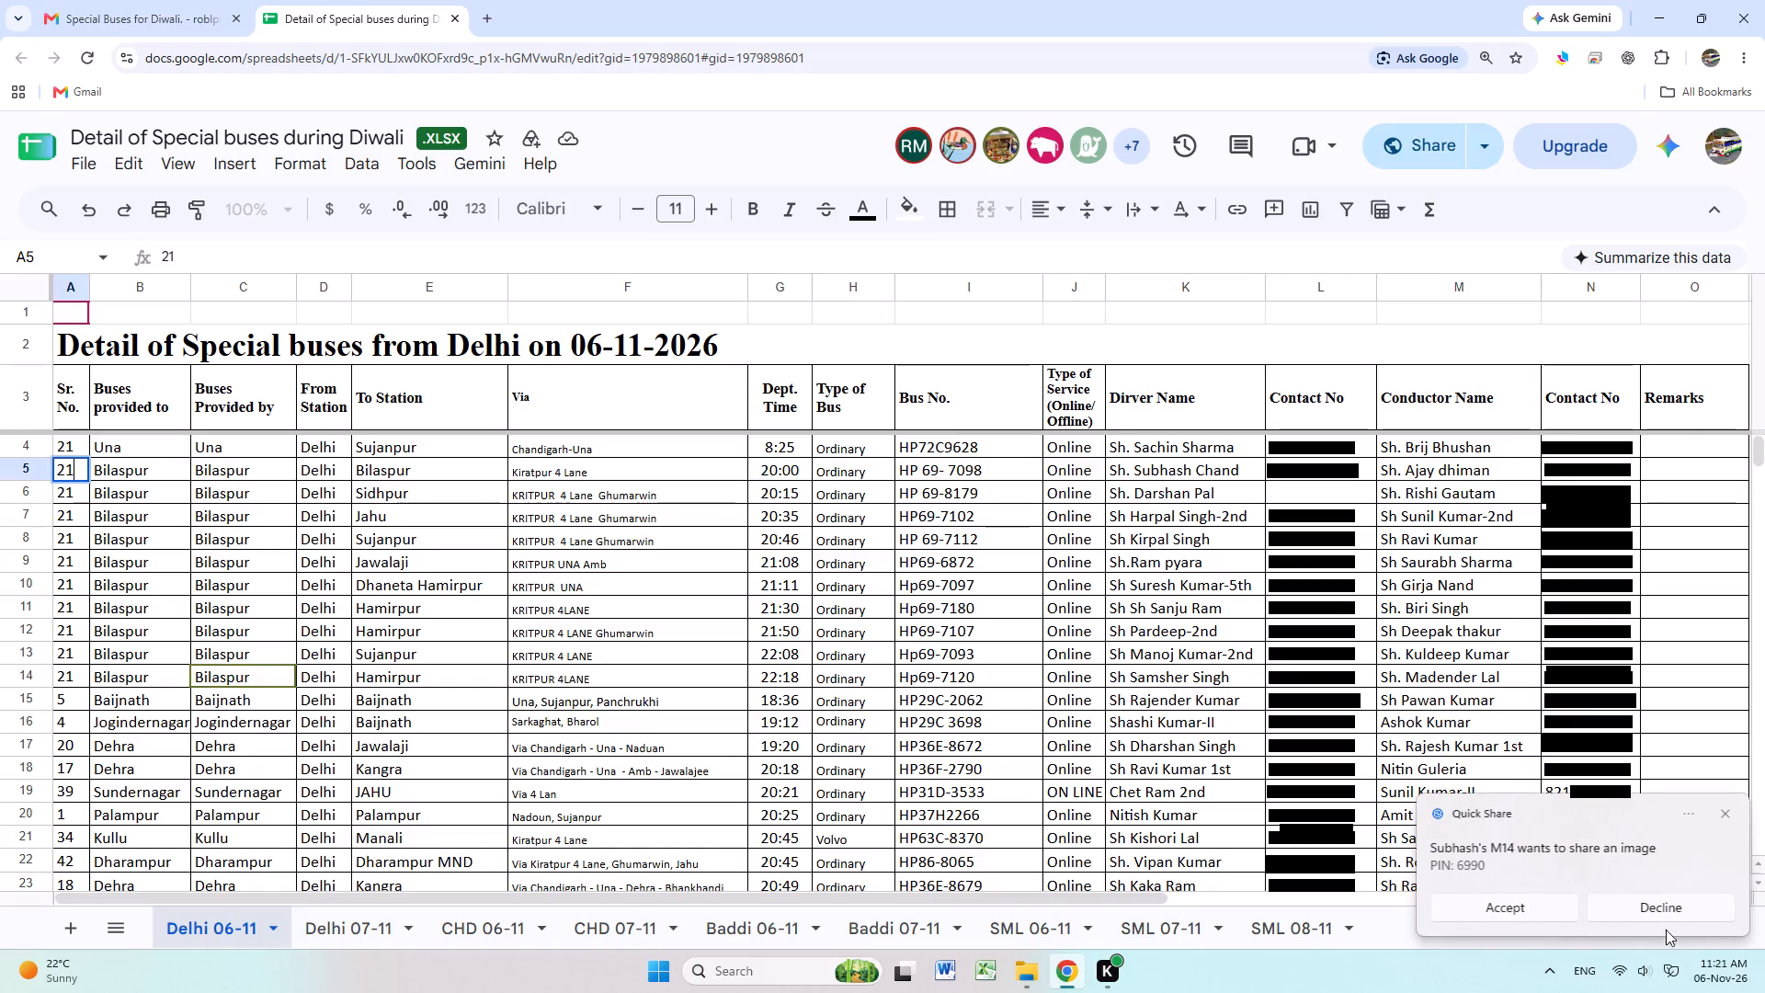
# Accept the image shared through Quick Share and open it in the Microsoft Office 2010 picture viewer.
pyautogui.click(1534, 904)
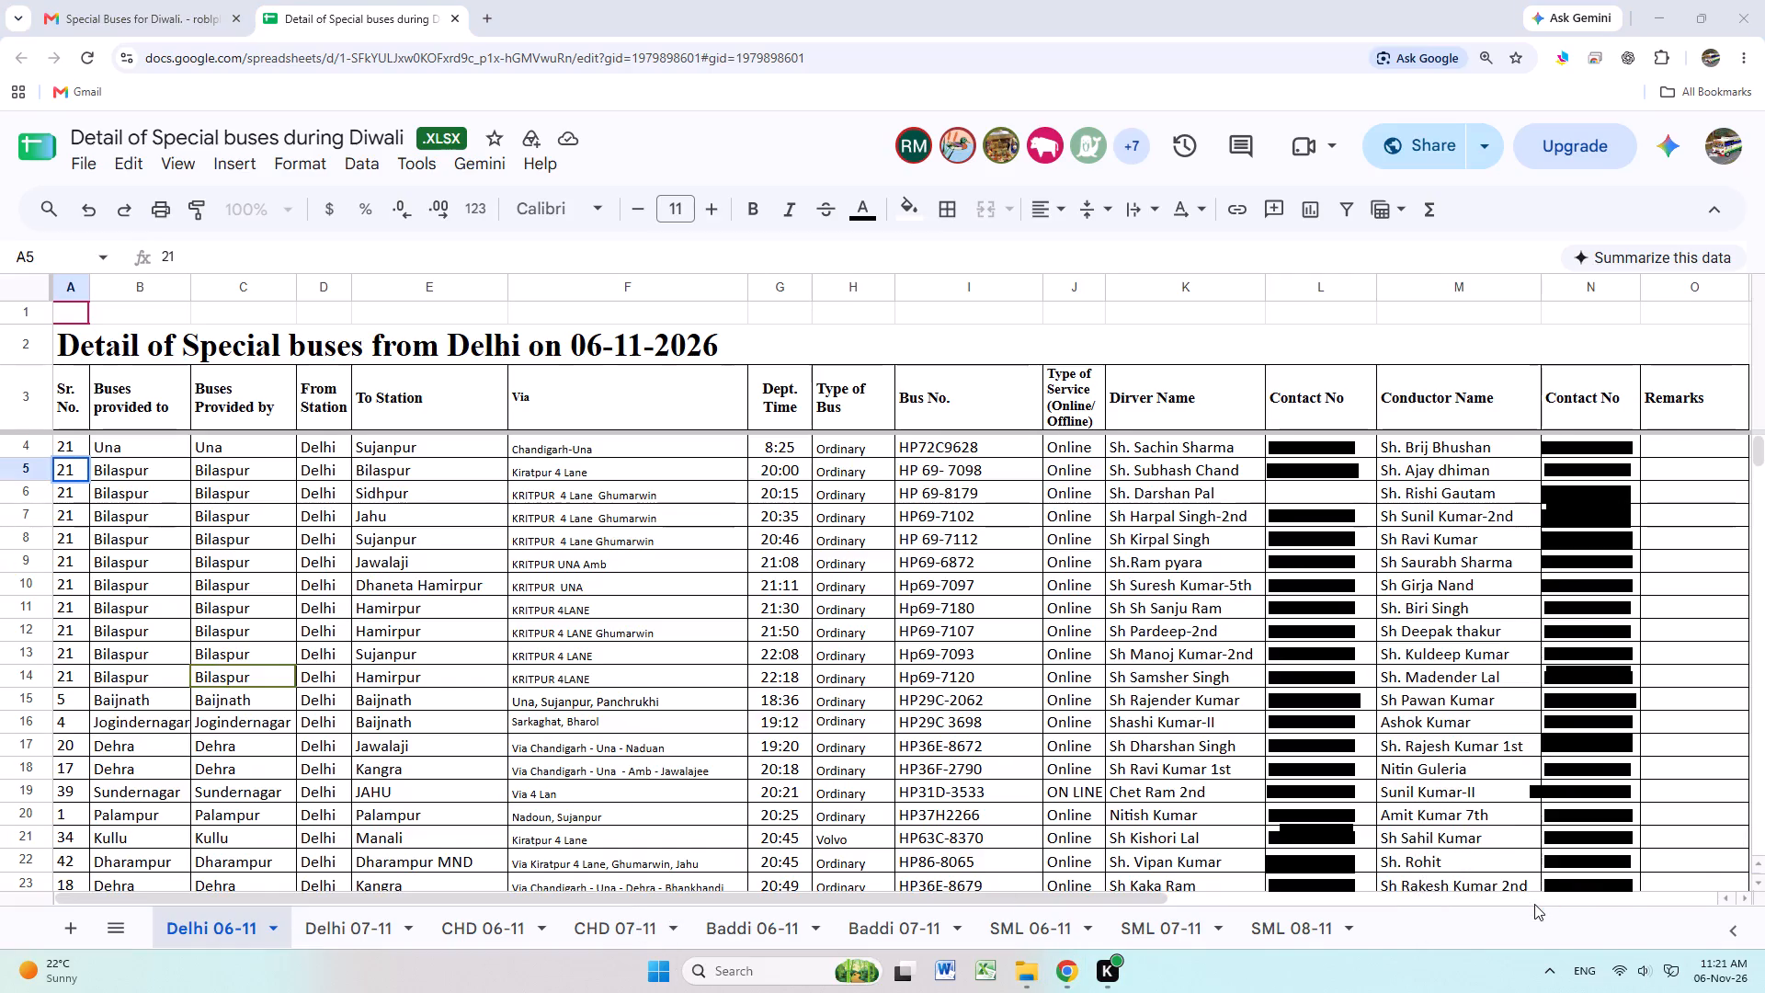
pyautogui.click(1566, 909)
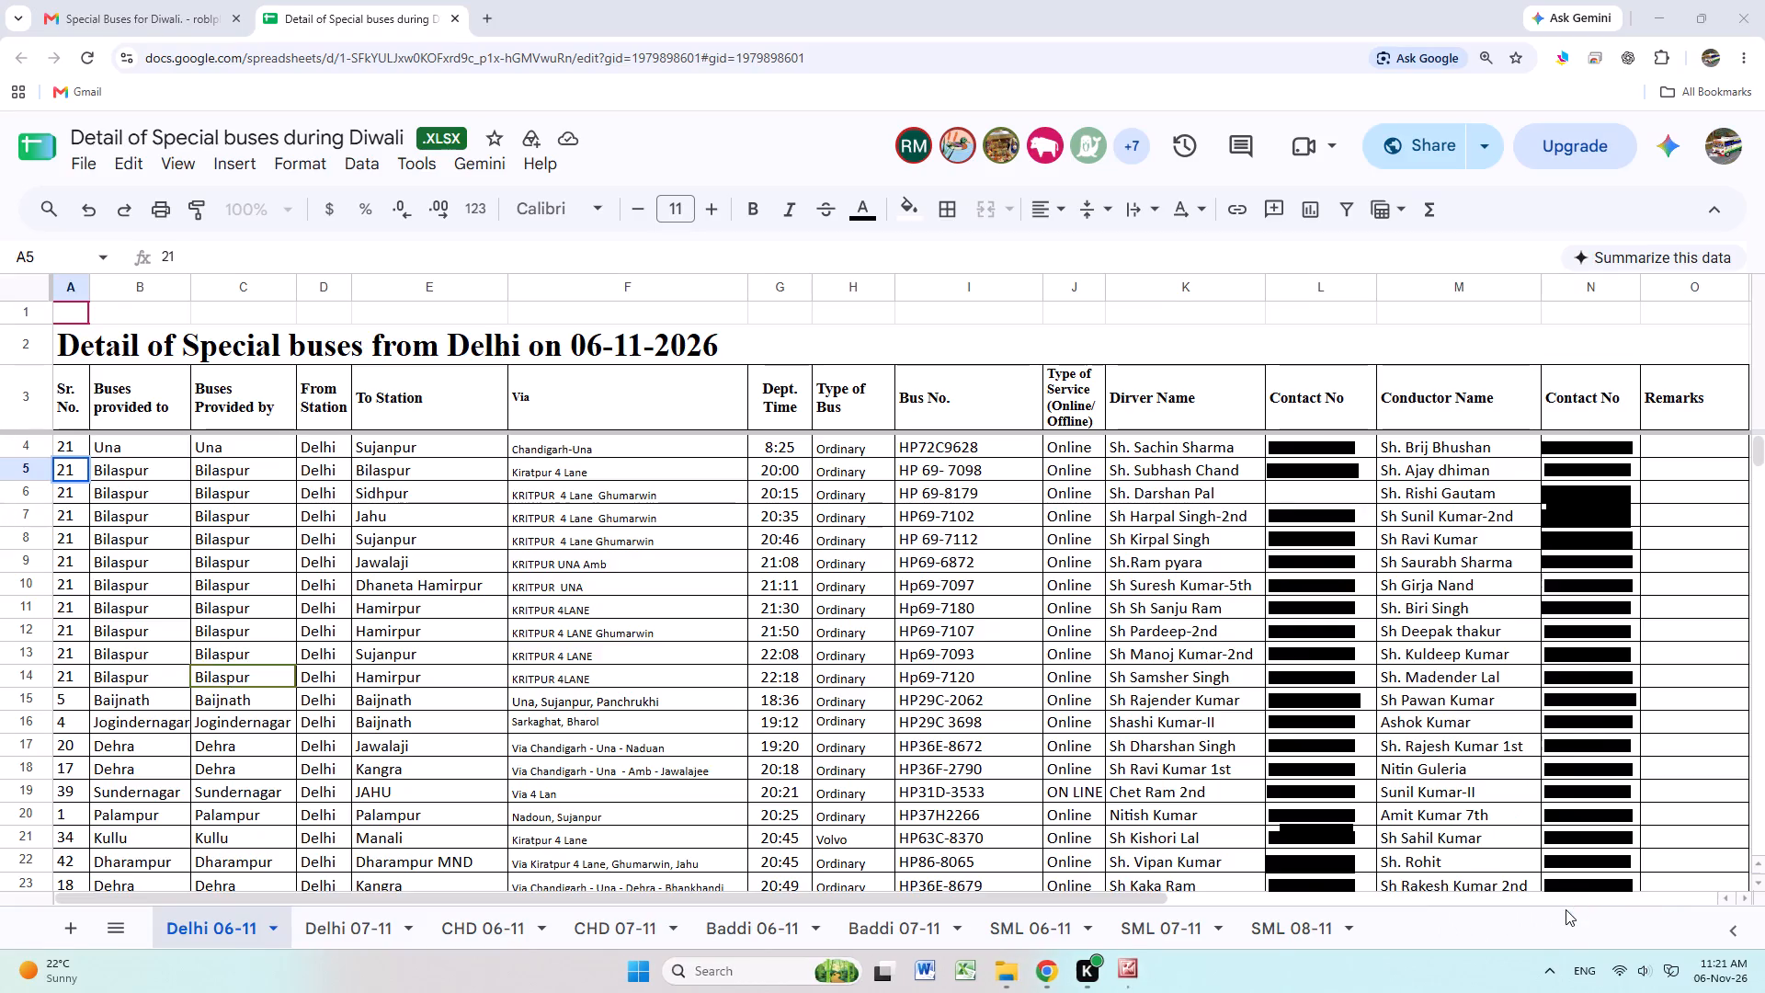
pyautogui.click(1135, 979)
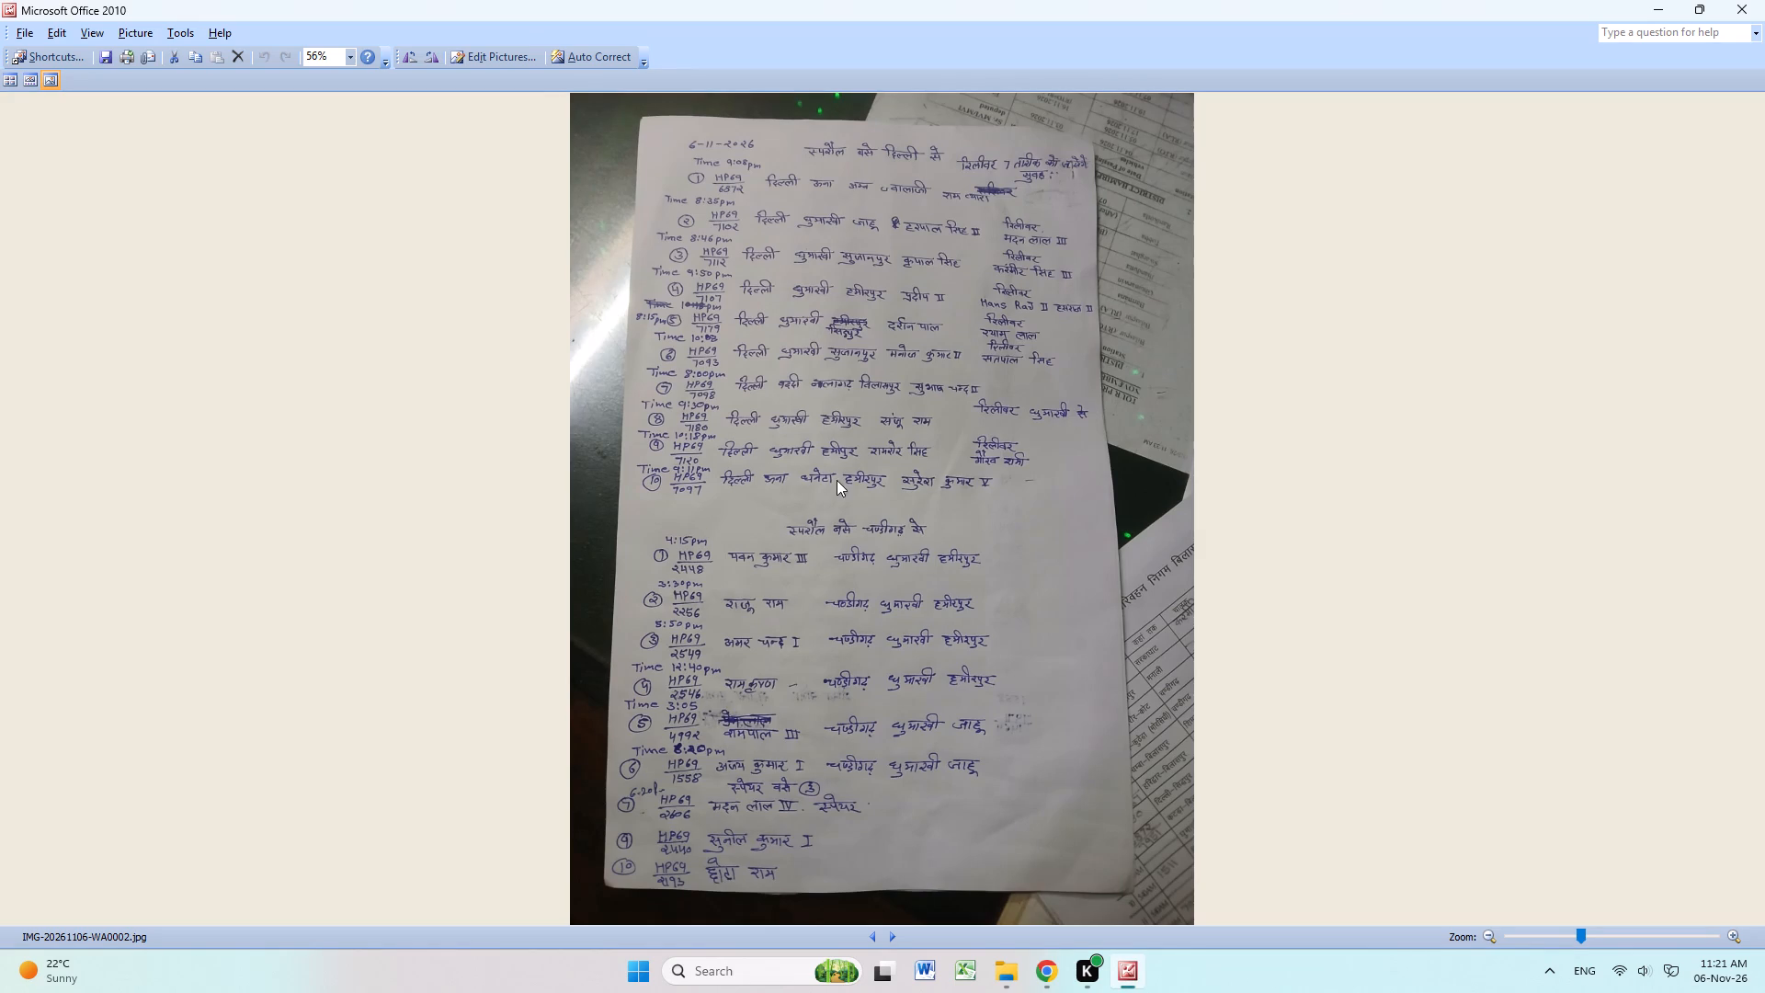
# Auto-correct the photo IMG-20261106-WA0002.jpg and print one full-page Legal copy on the Canon LBP6030/6040/6018L without fitting it to the frame.
pyautogui.click(587, 55)
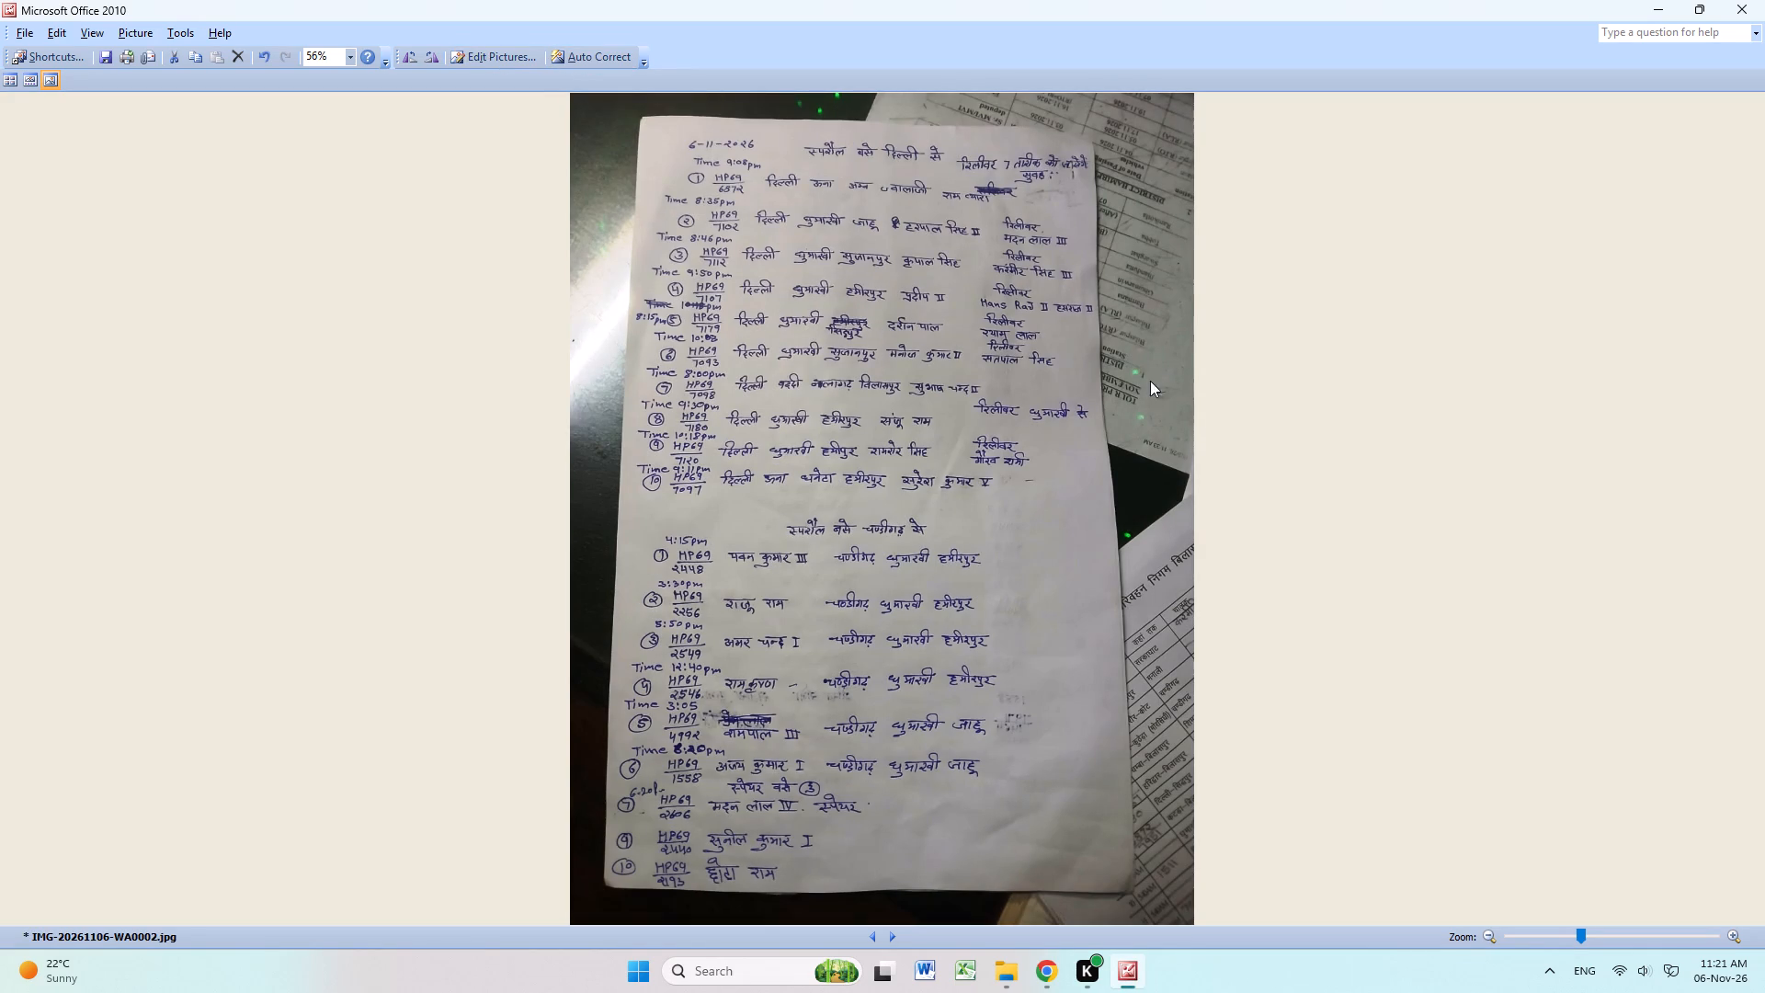
pyautogui.hotkey('ctrl', 'p')
pyautogui.press('space')
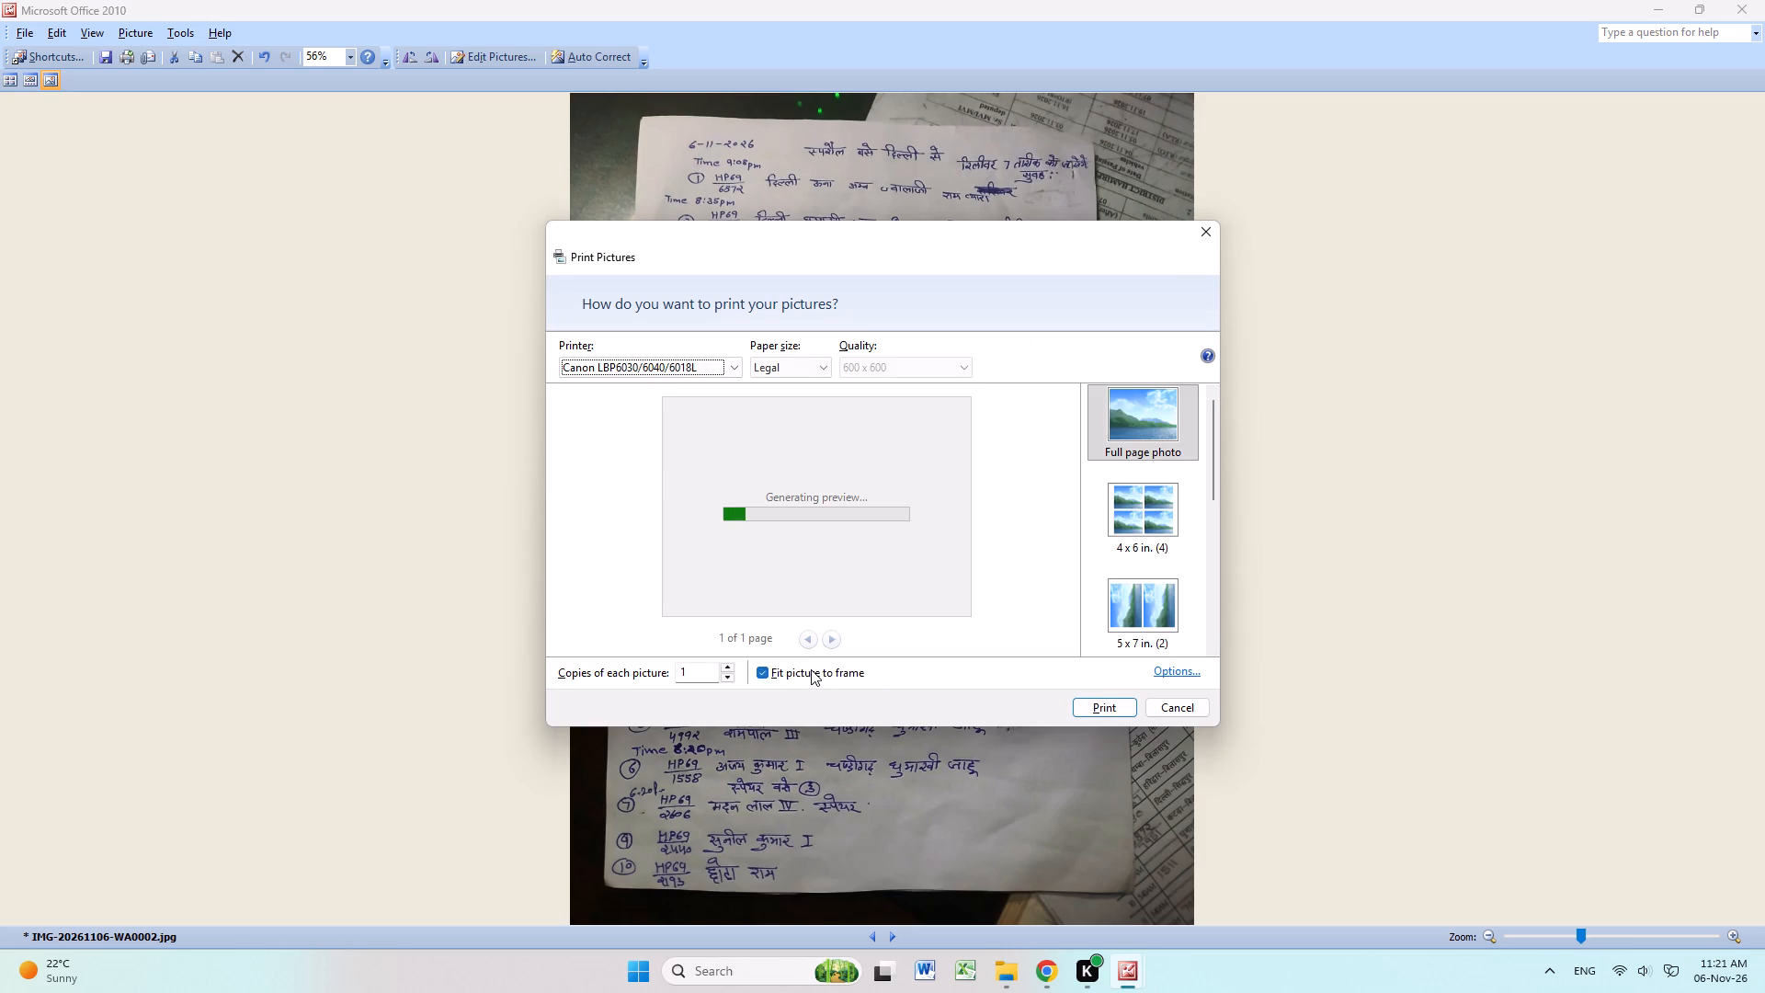
pyautogui.click(811, 669)
pyautogui.click(1125, 710)
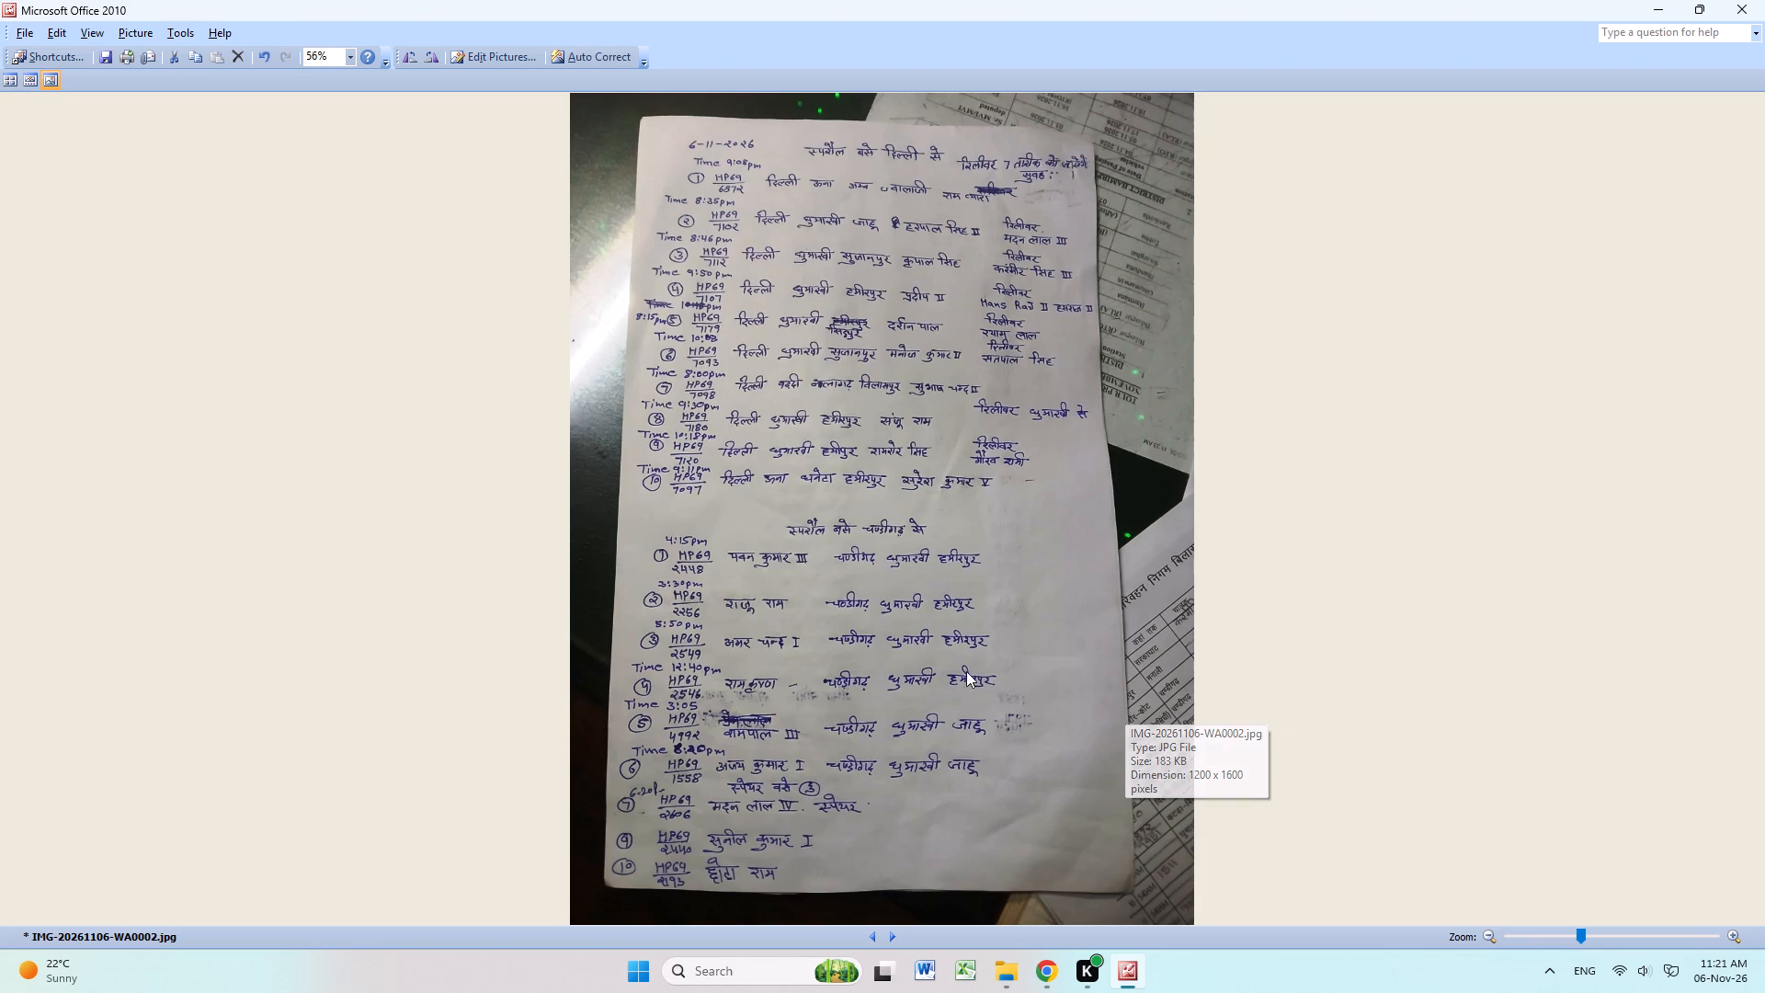
# Close the photo IMG-20261106-WA0002.jpg.
pyautogui.click(1764, 0)
pyautogui.click(908, 532)
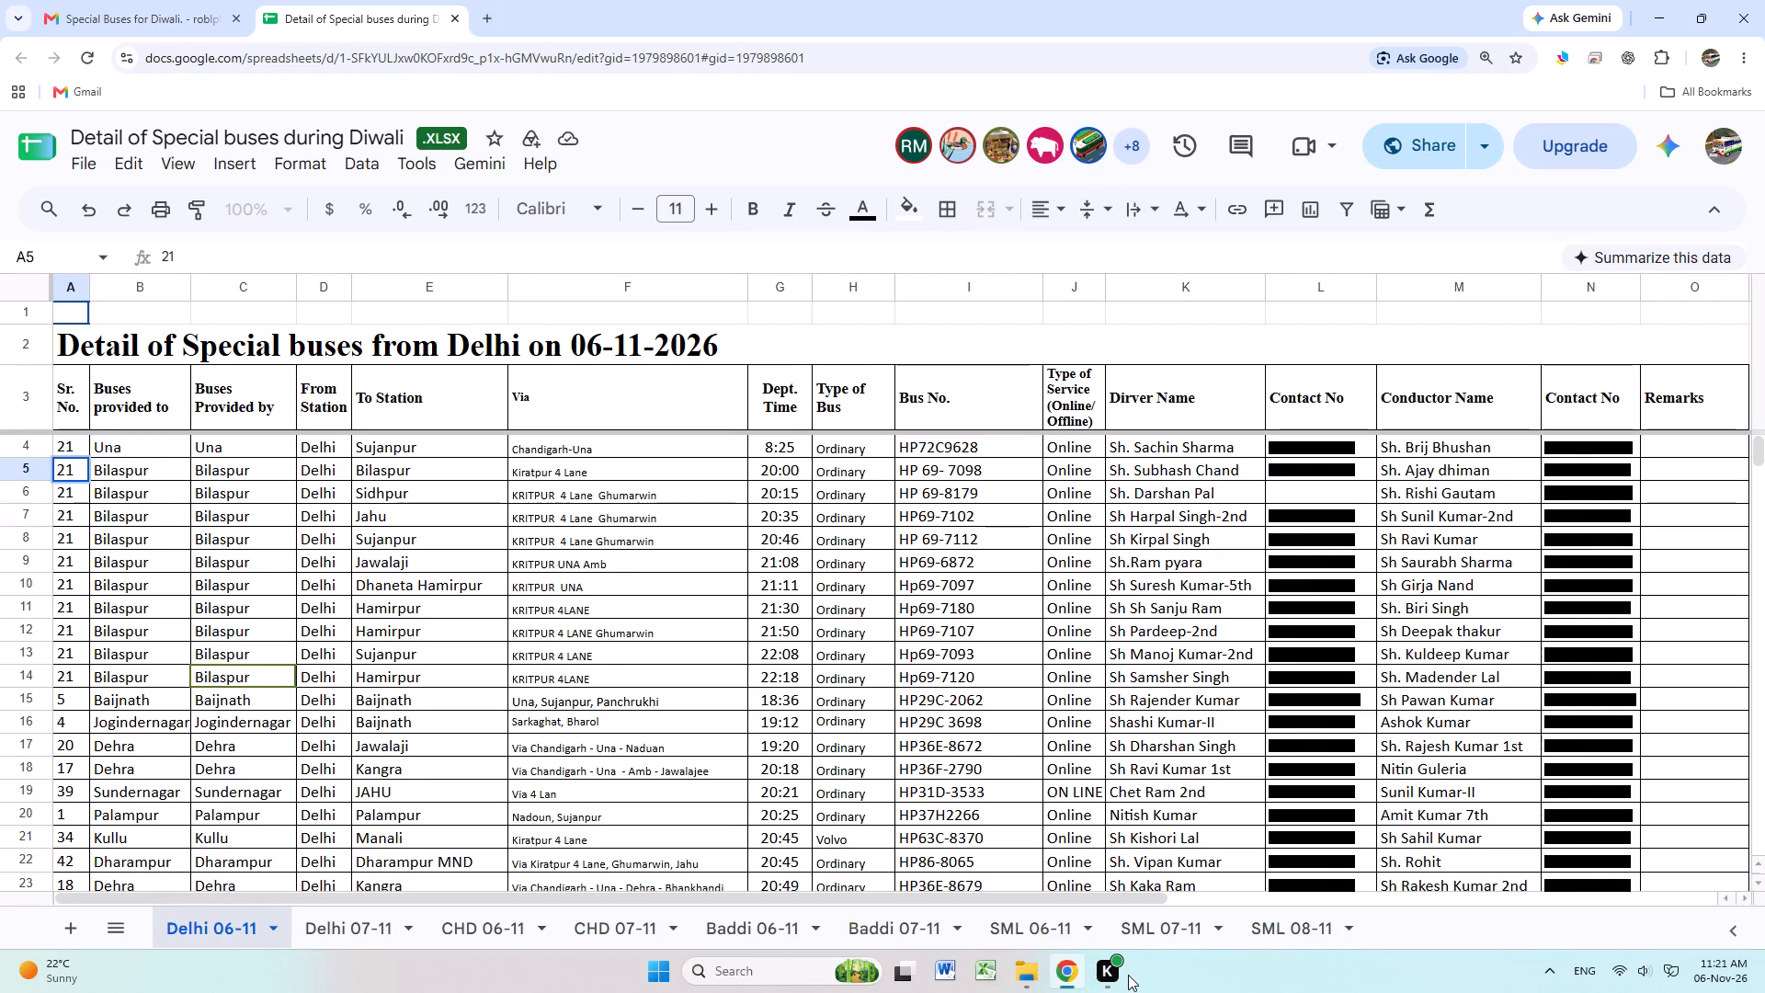
# Accept the next image shared through Quick Share and open it in the Microsoft Office 2010 picture viewer.
pyautogui.click(1497, 910)
pyautogui.click(1582, 911)
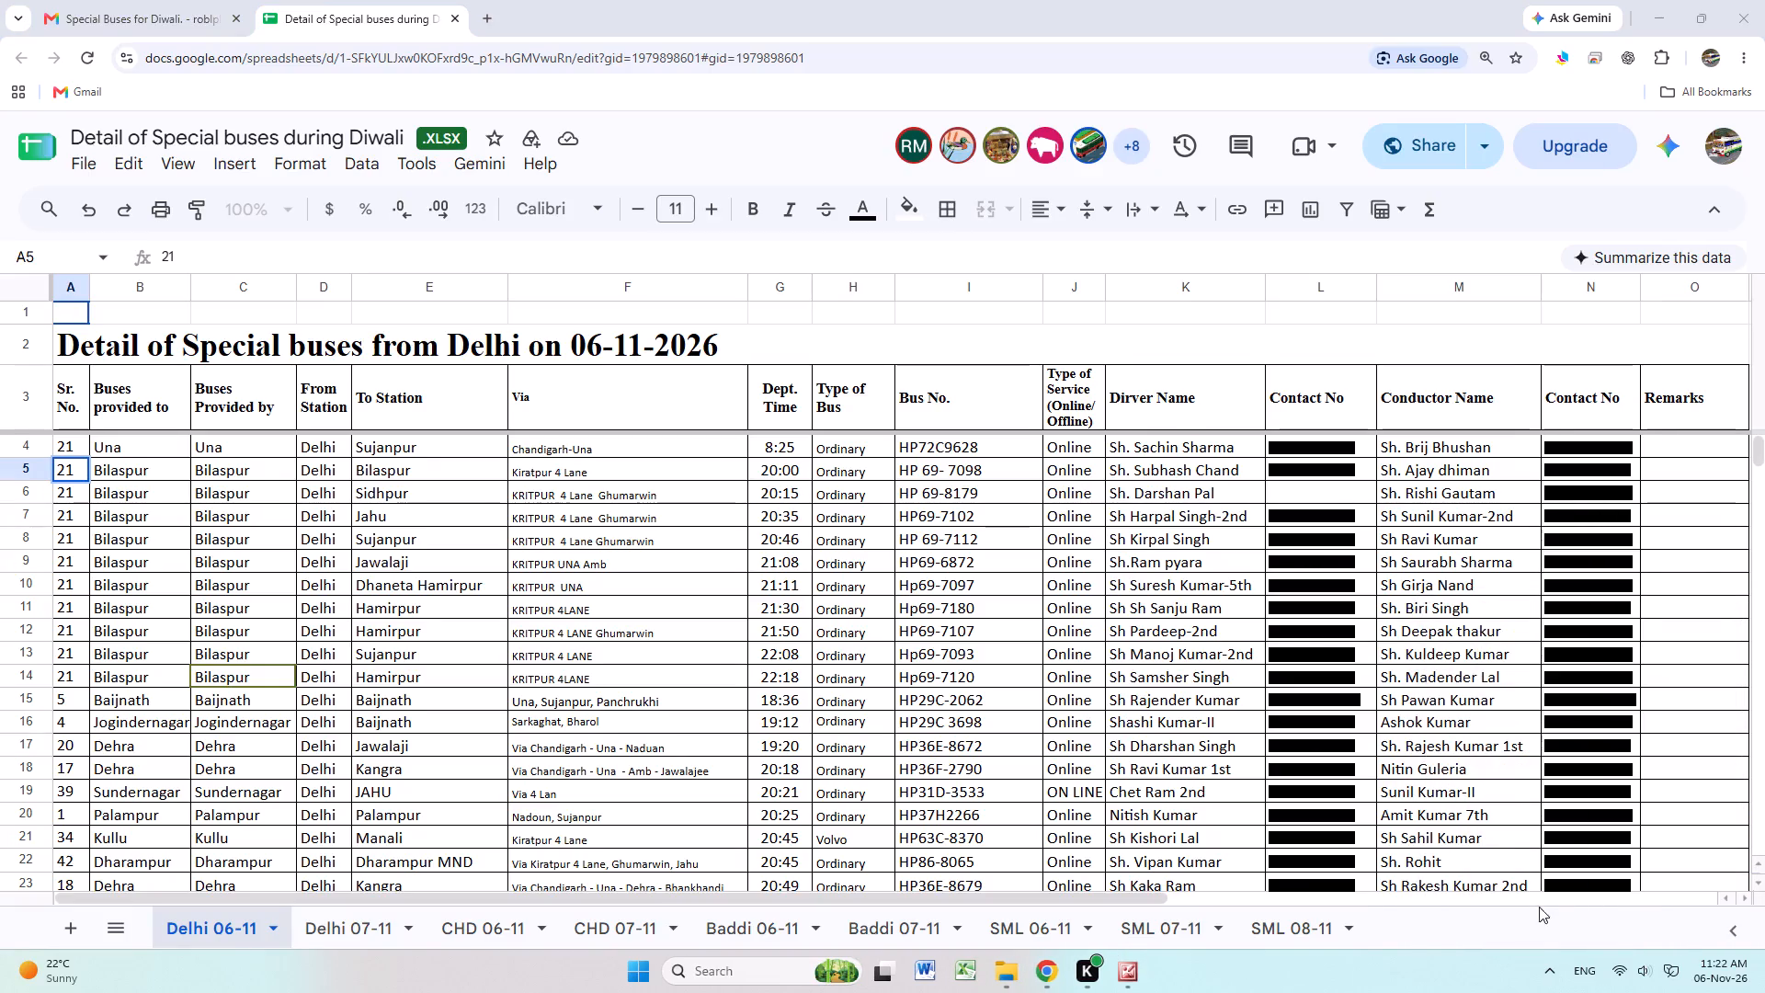
pyautogui.click(1121, 973)
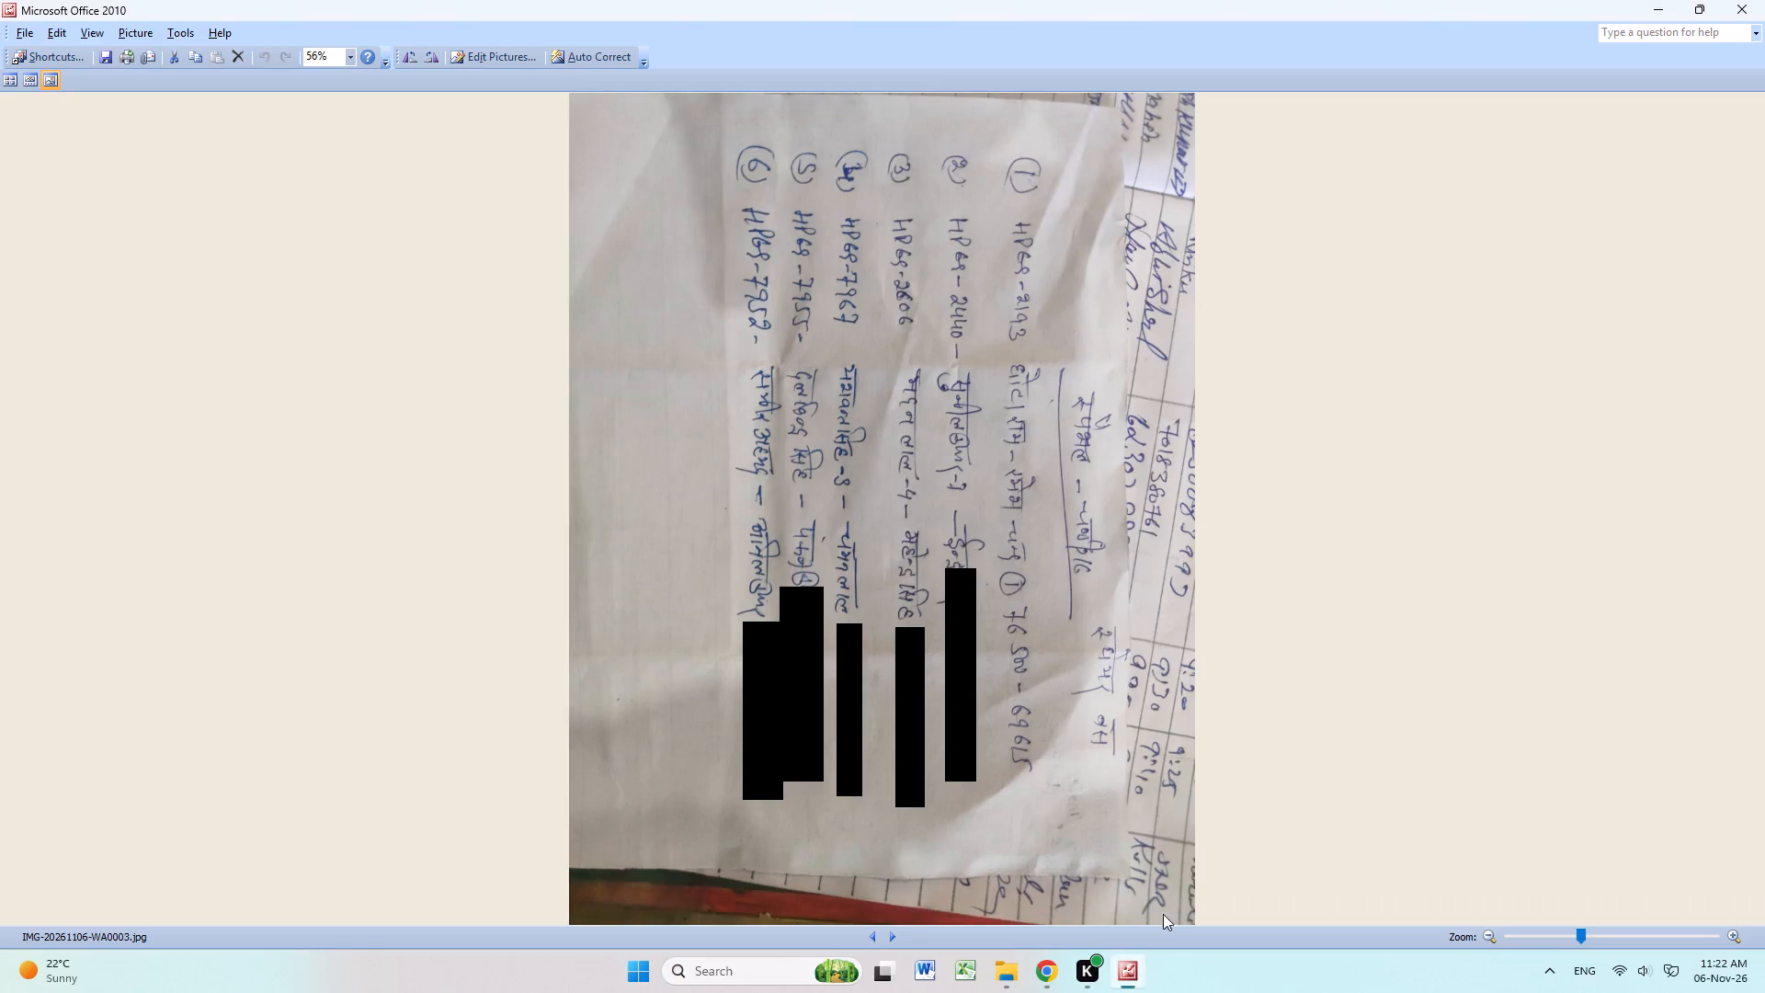
# Auto-correct the photo IMG-20261106-WA0003.jpg and rotate it 90 degrees to the left so the handwritten list reads upright.
pyautogui.click(593, 51)
pyautogui.click(493, 64)
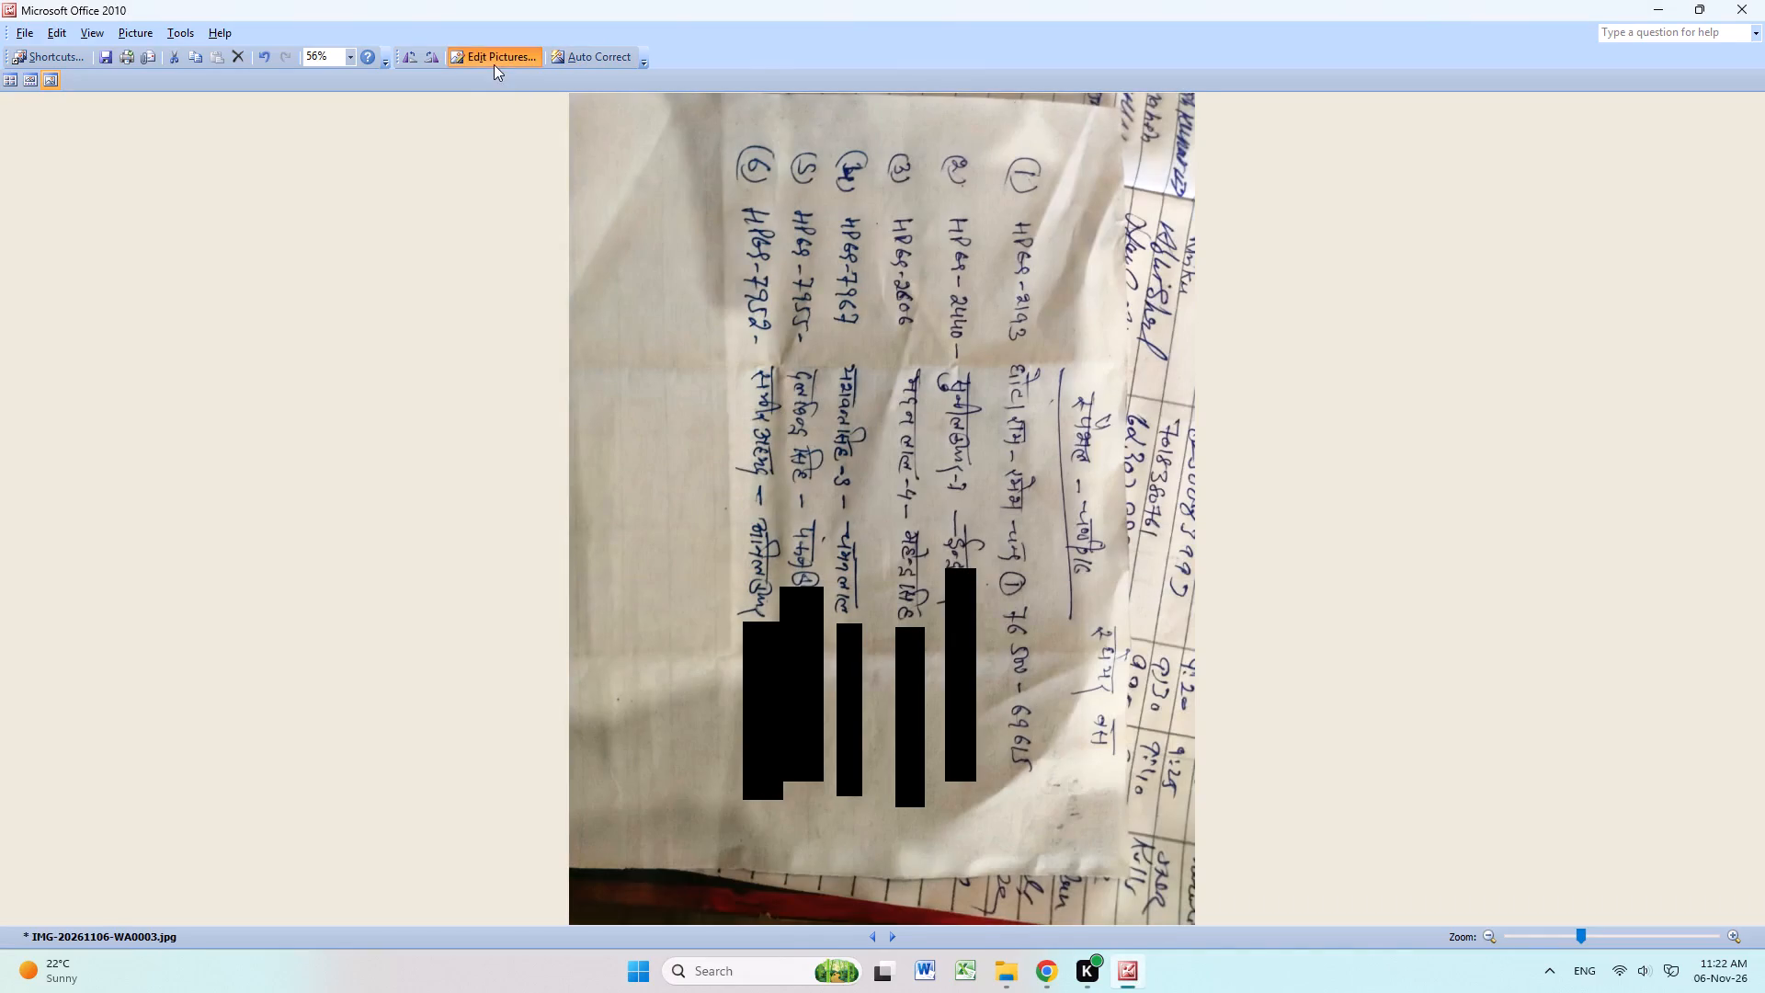
pyautogui.click(1623, 319)
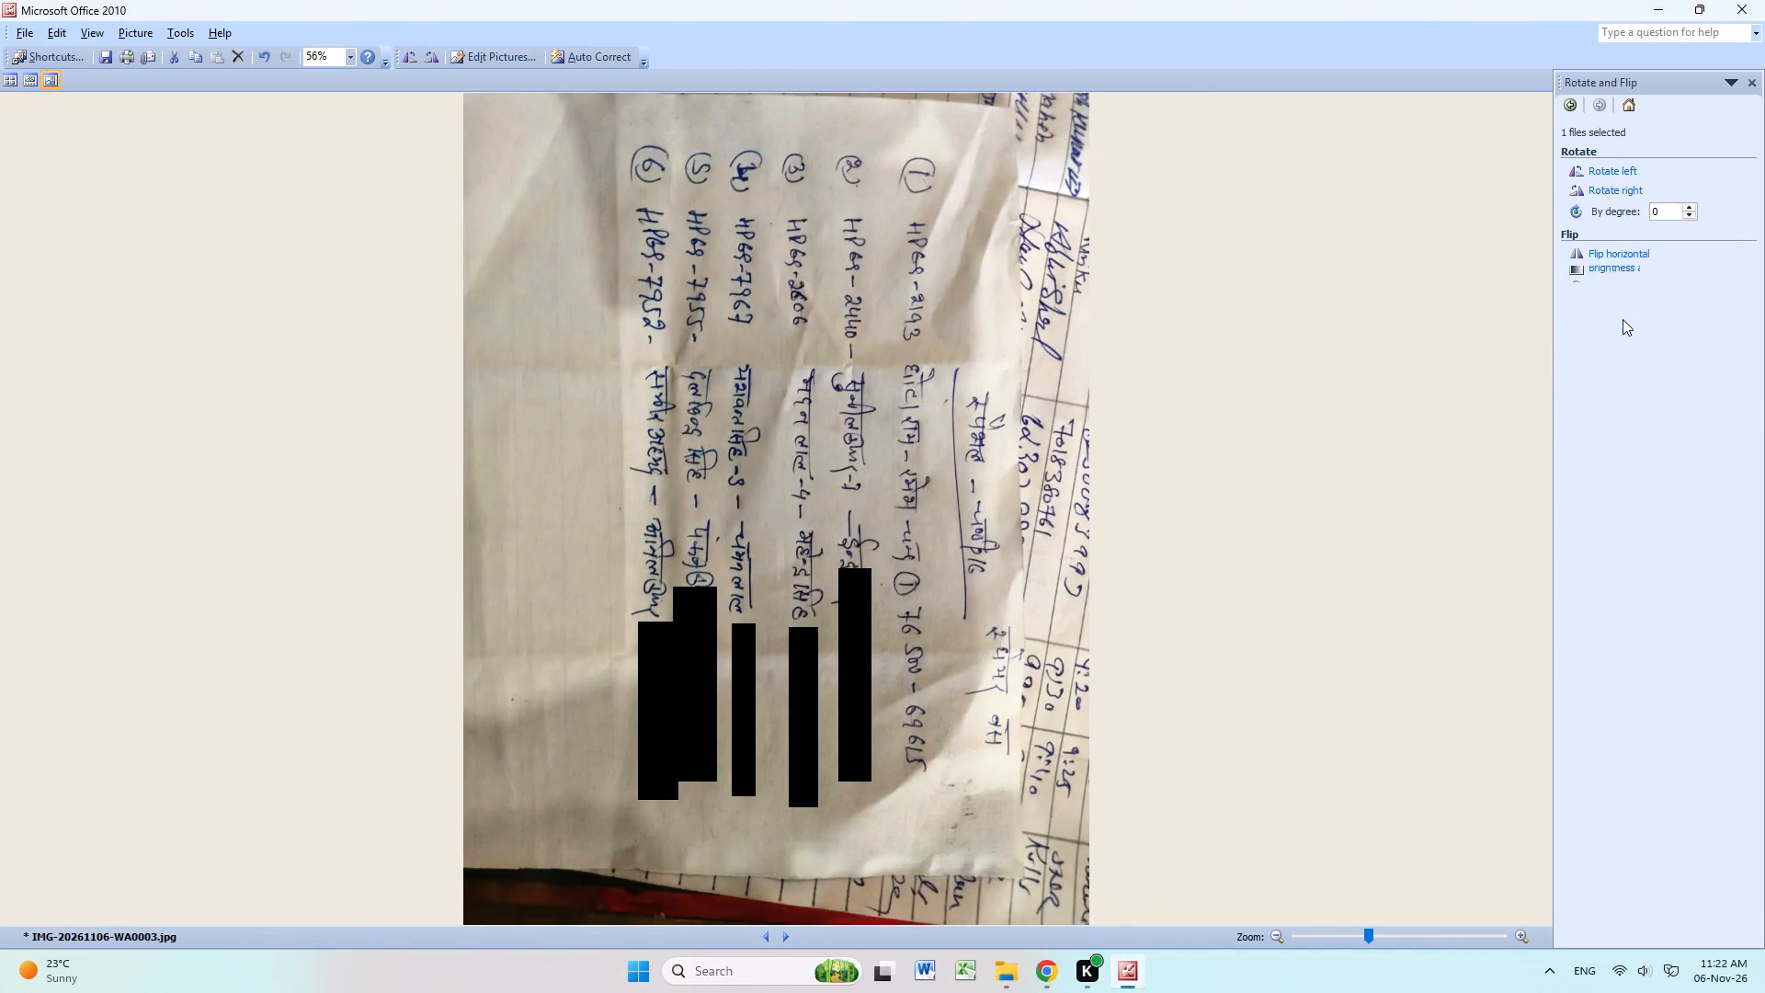
pyautogui.click(1604, 176)
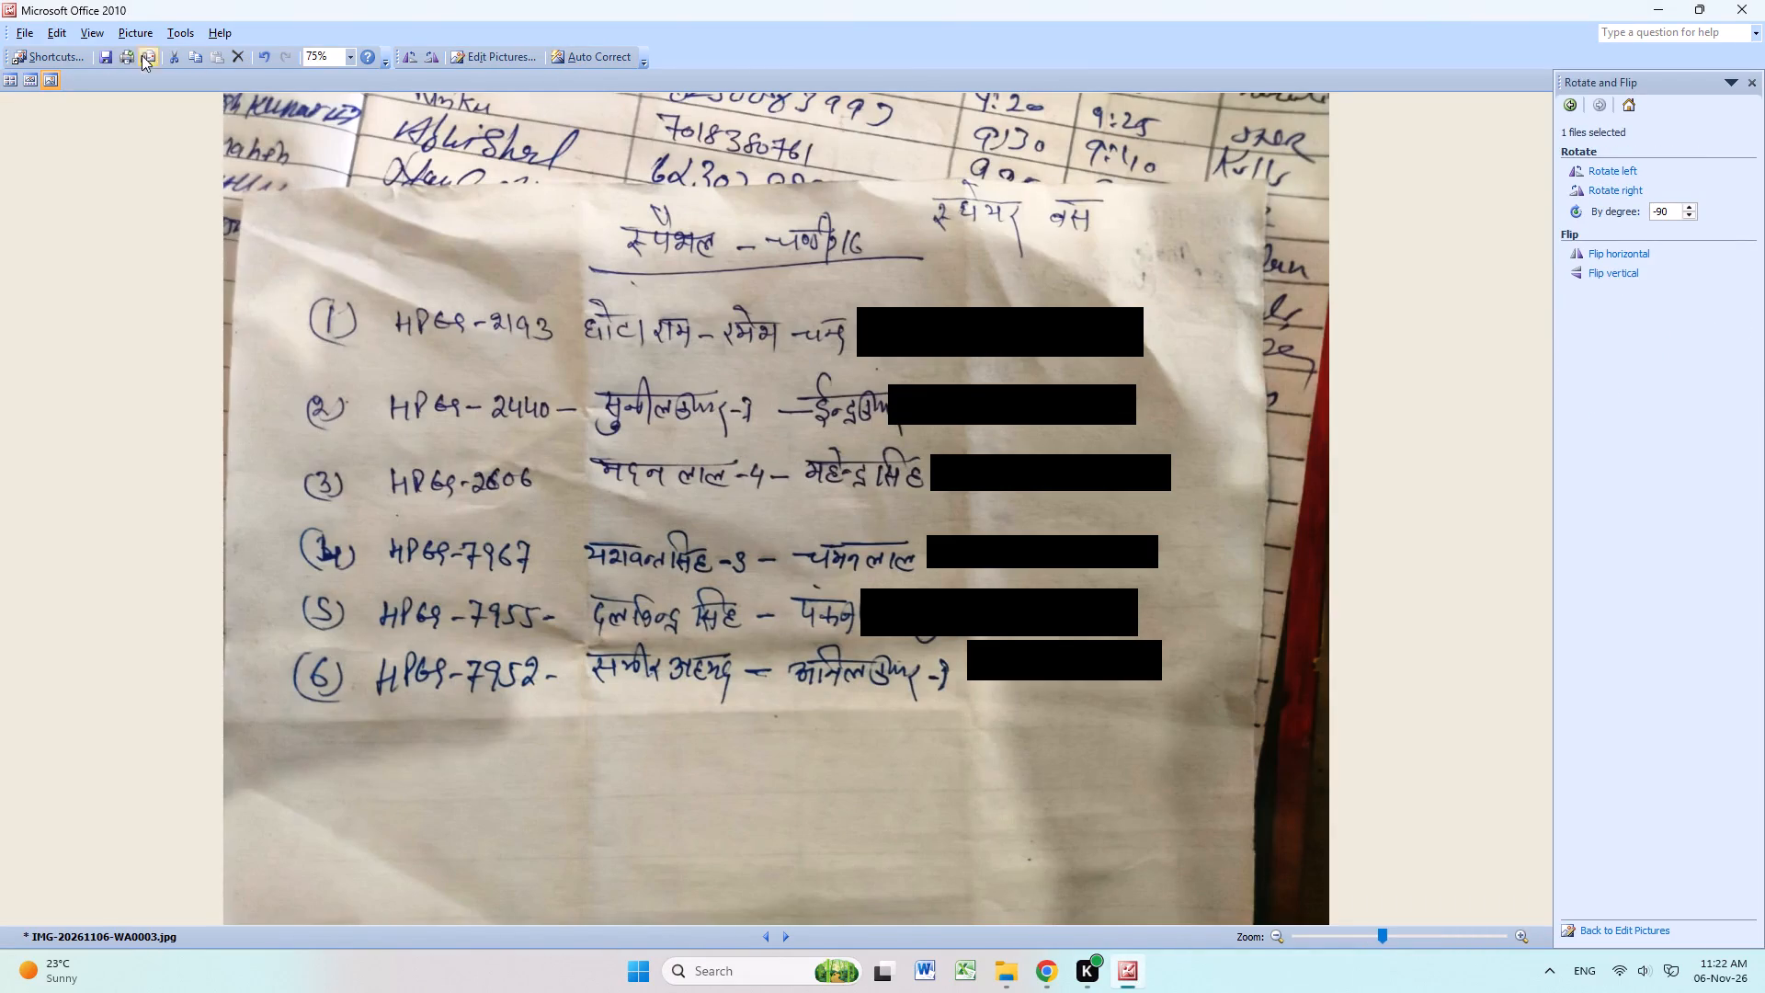
# Crop the photo IMG-20261106-WA0003.jpg by 22 pixels on the left, 137 on the right and 121 at the top.
pyautogui.click(1563, 102)
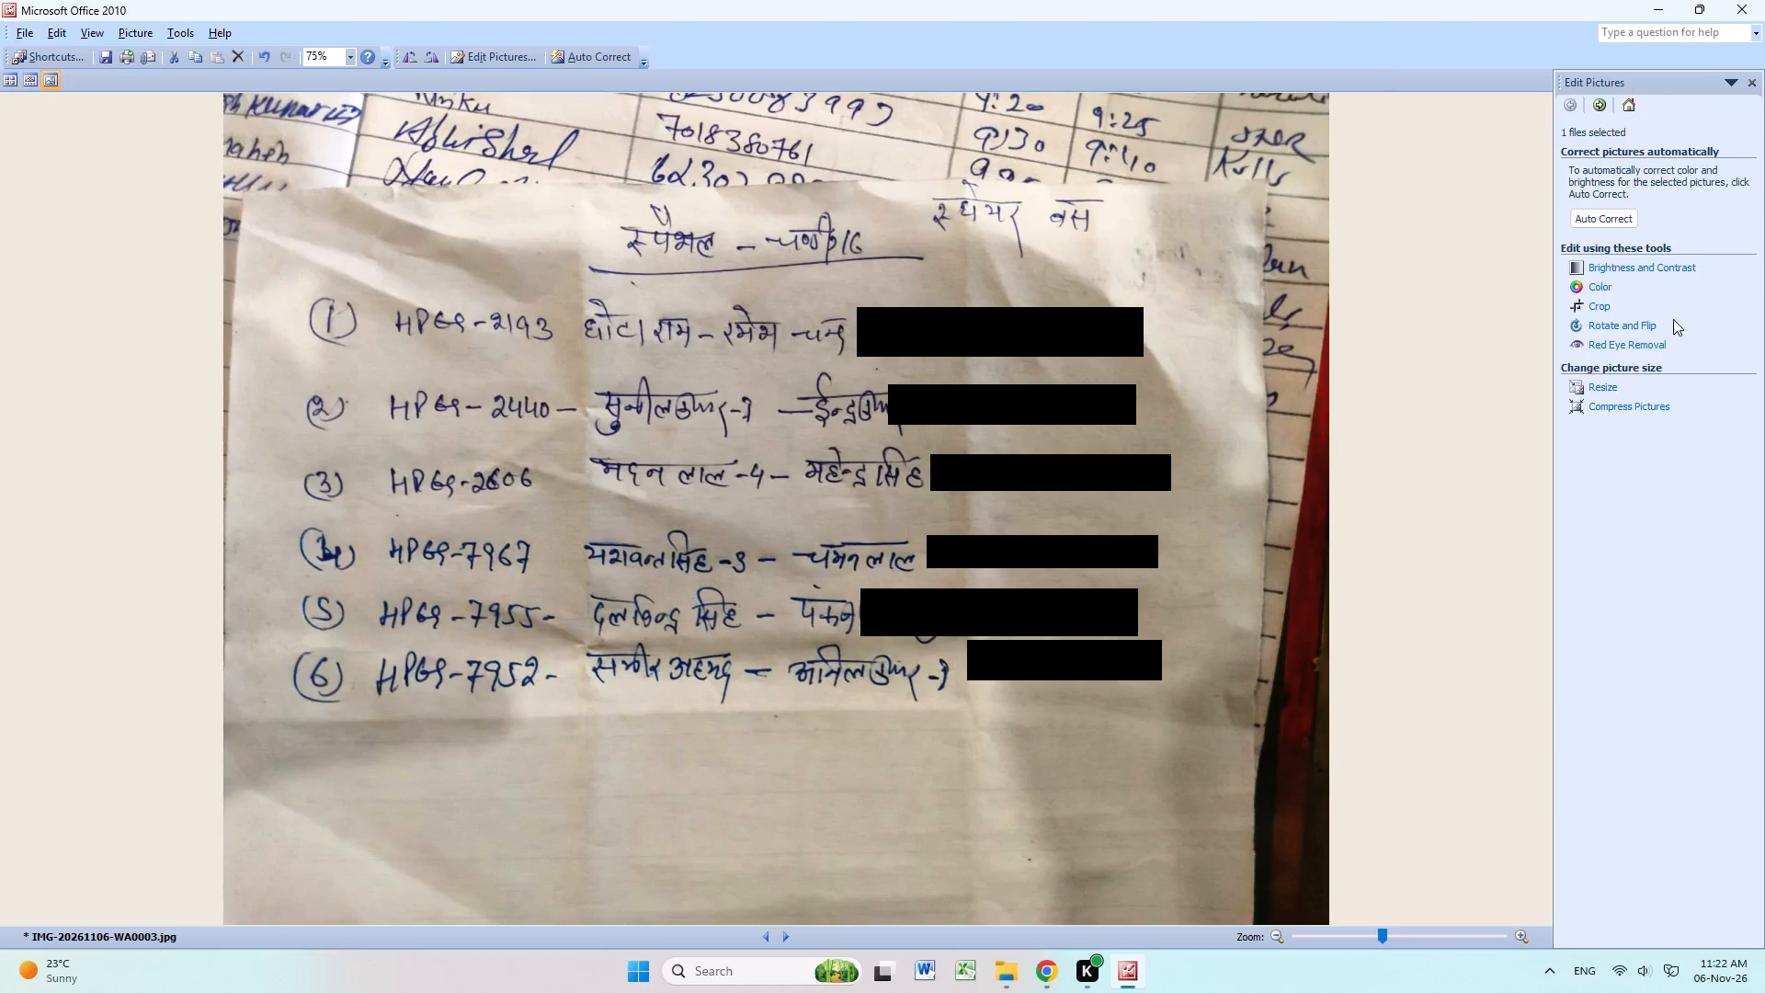
pyautogui.click(1610, 304)
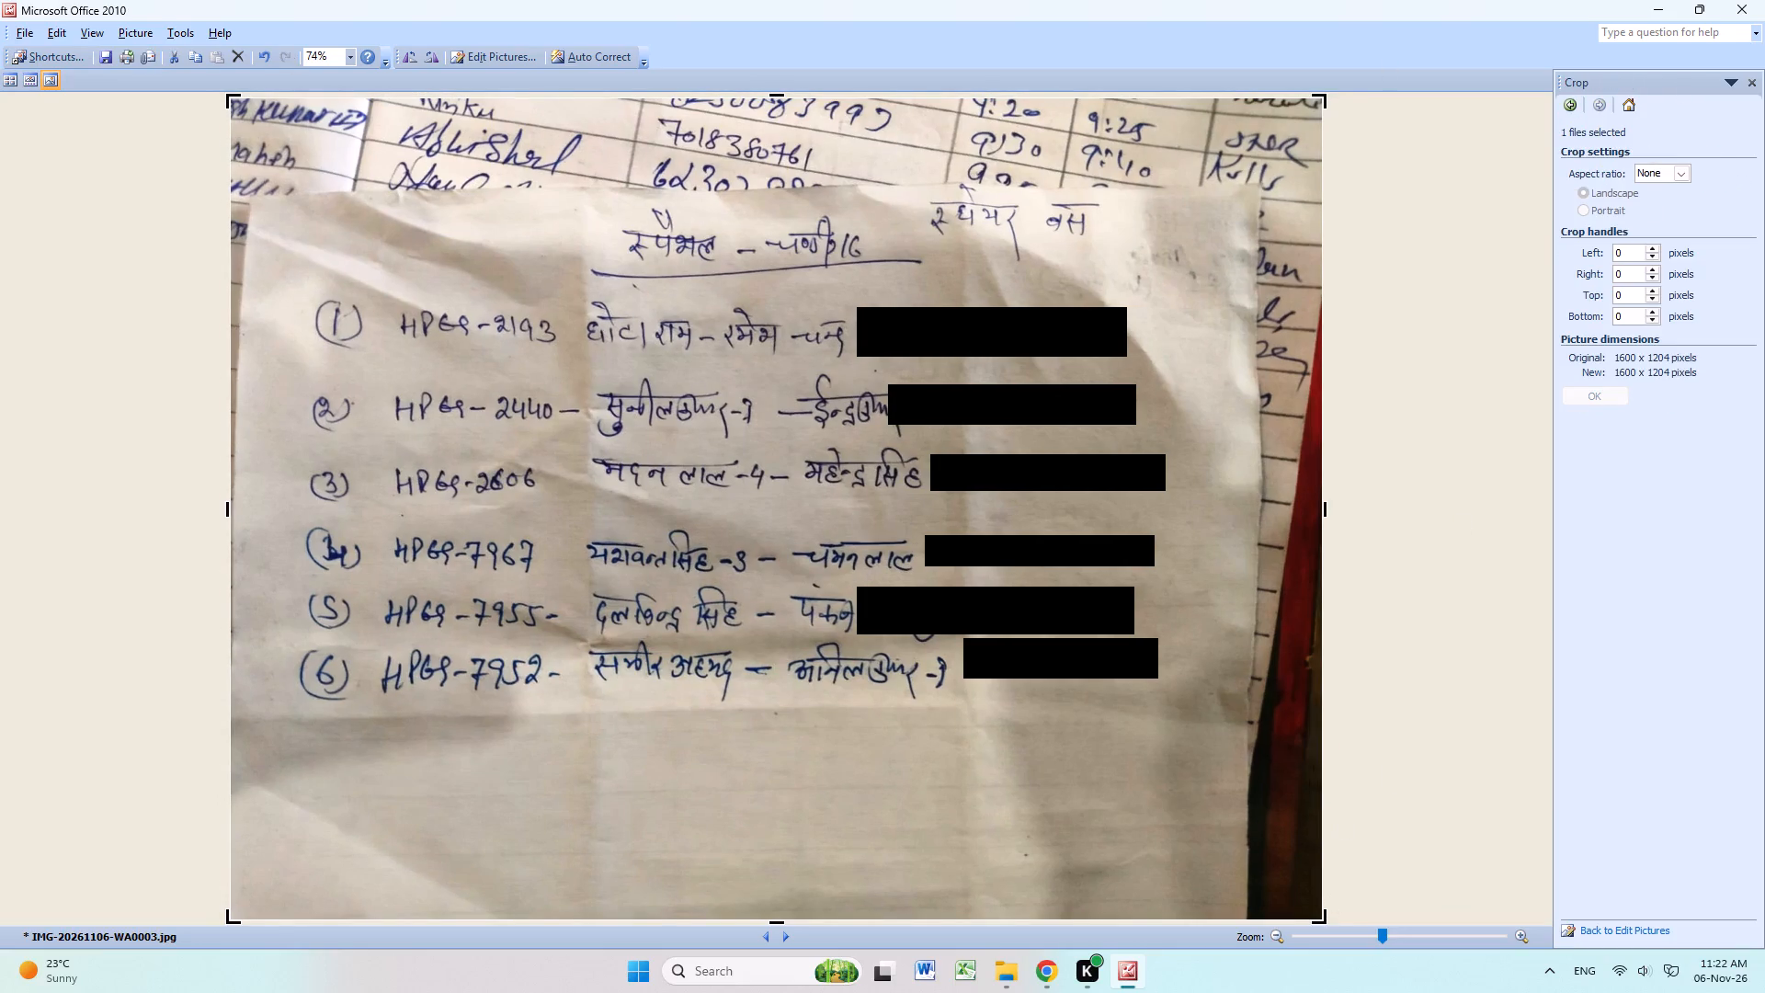
pyautogui.moveTo(1321, 920); pyautogui.dragTo(1229, 922)
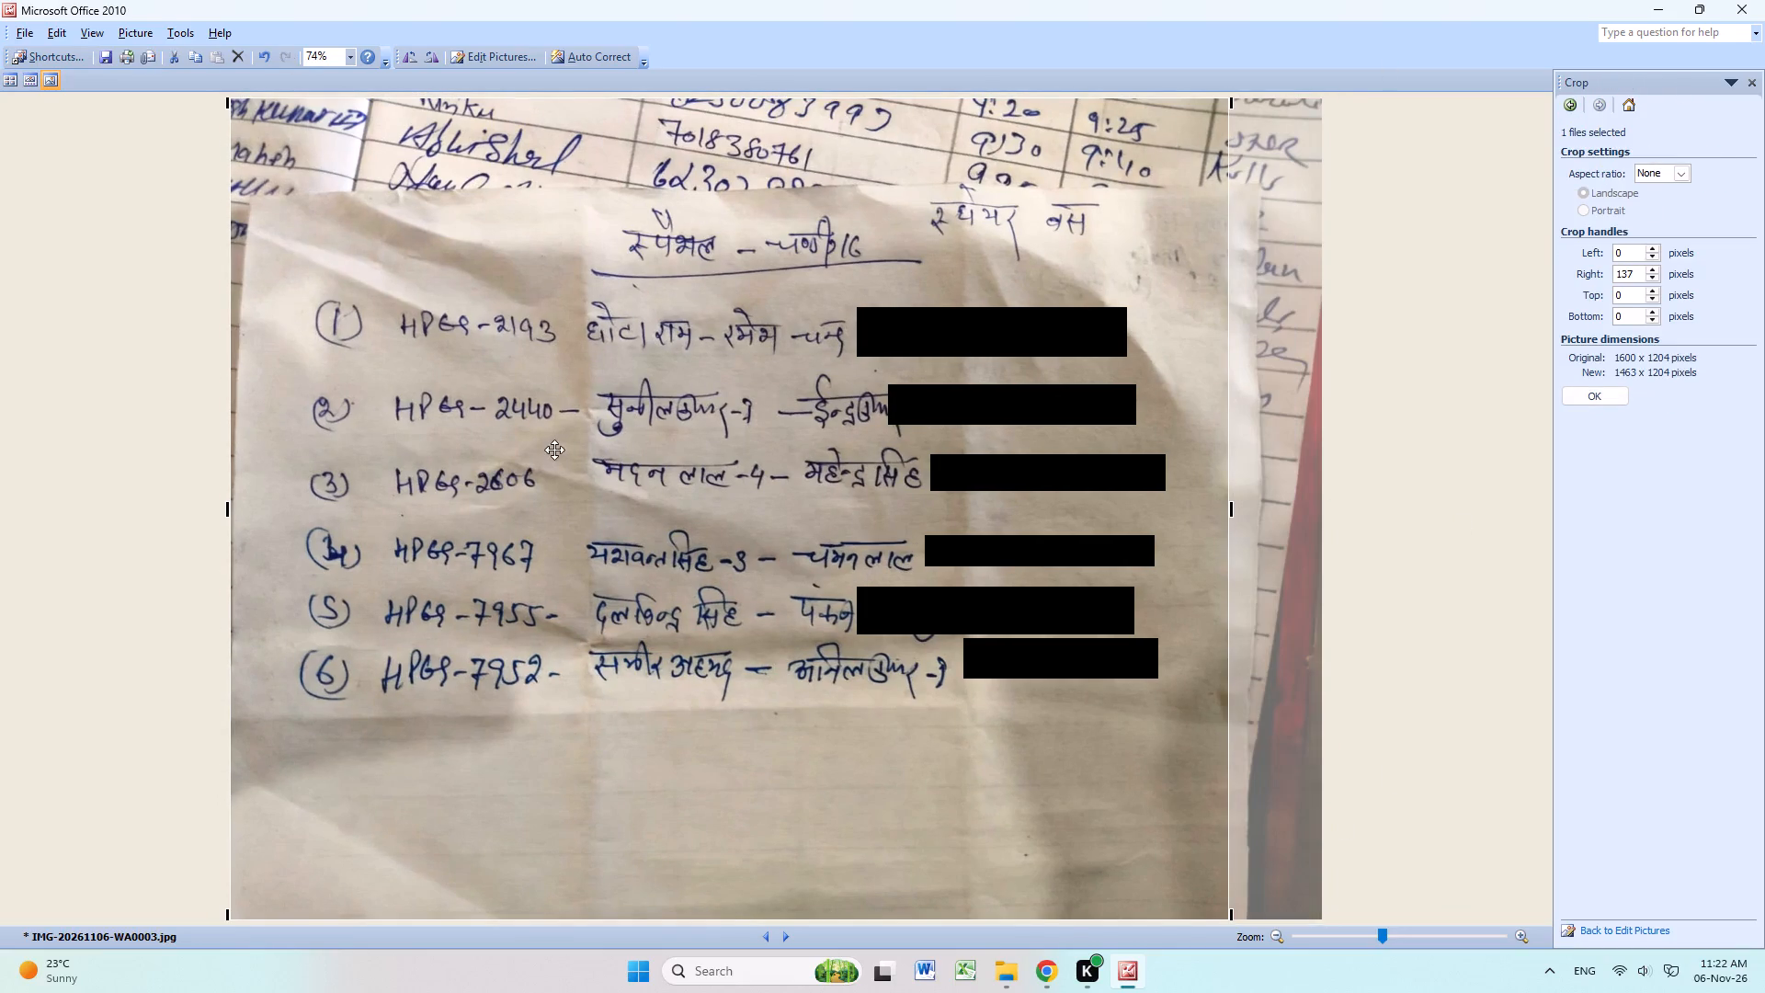
pyautogui.moveTo(231, 92); pyautogui.dragTo(254, 175)
pyautogui.moveTo(230, 96); pyautogui.dragTo(242, 176)
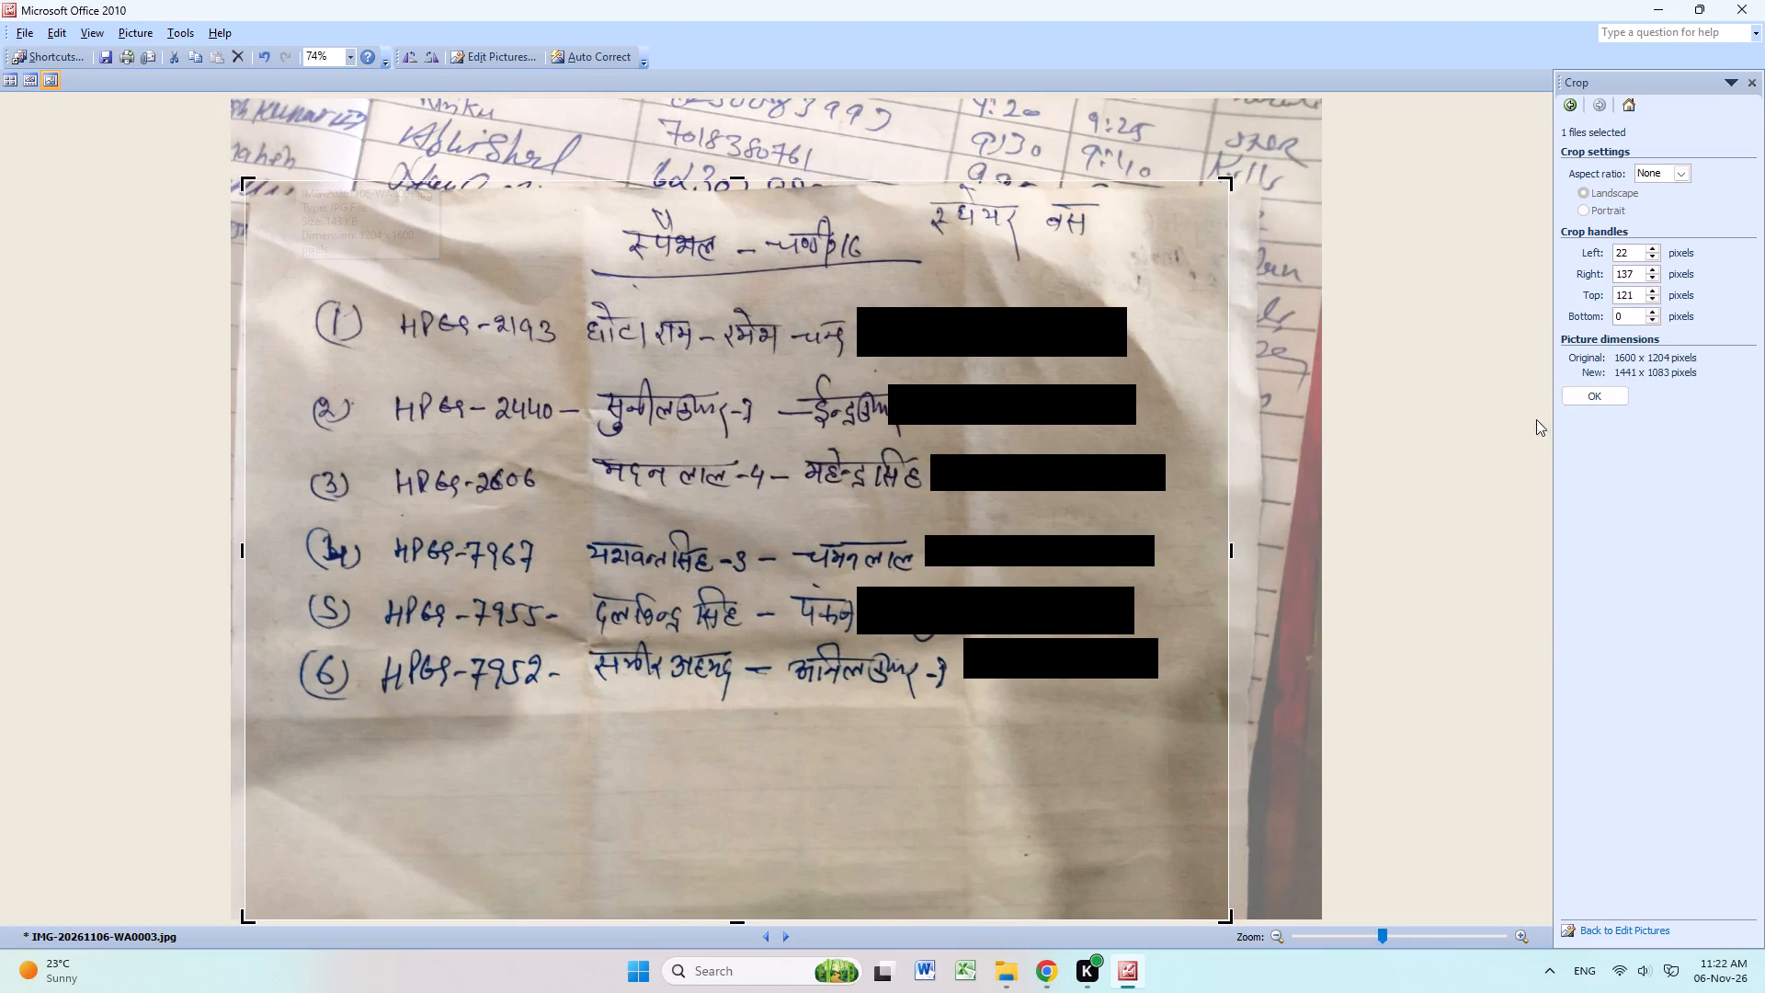
pyautogui.click(1606, 391)
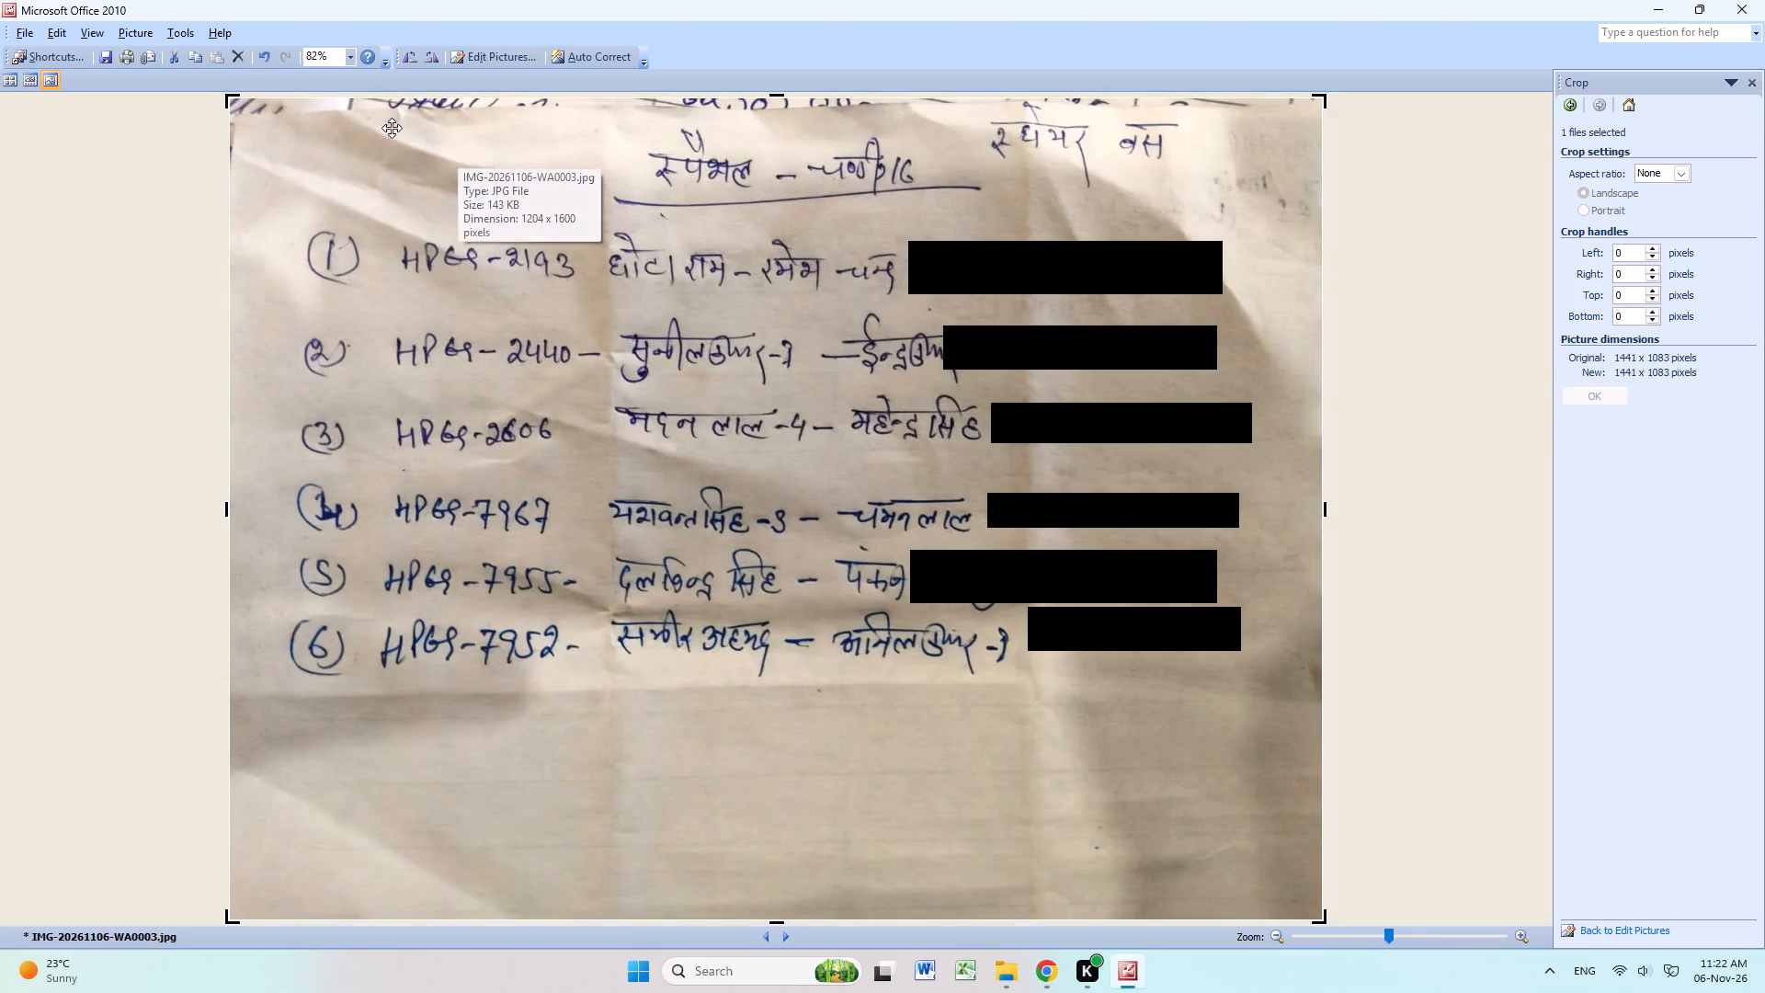
# Print one full-page Legal copy of the cropped photo on the Canon LBP6030/6040/6018L without fitting it to the frame.
pyautogui.hotkey('ctrl', 'p')
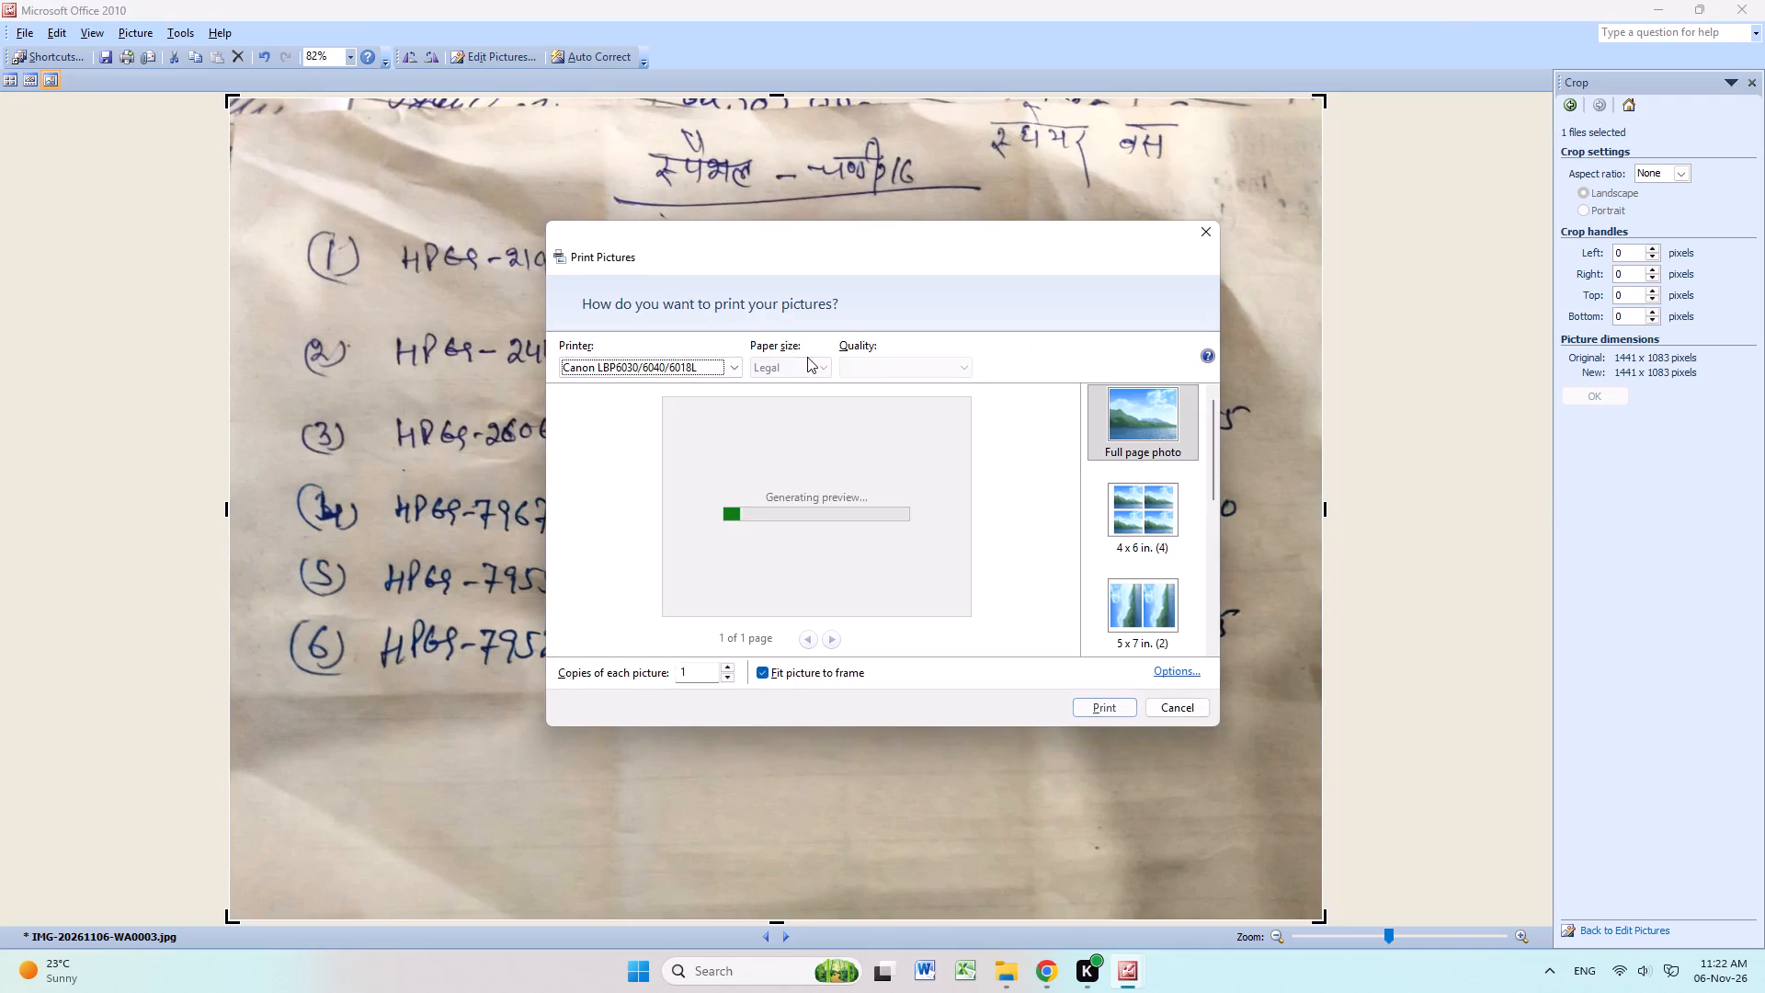
pyautogui.click(835, 672)
pyautogui.click(1100, 701)
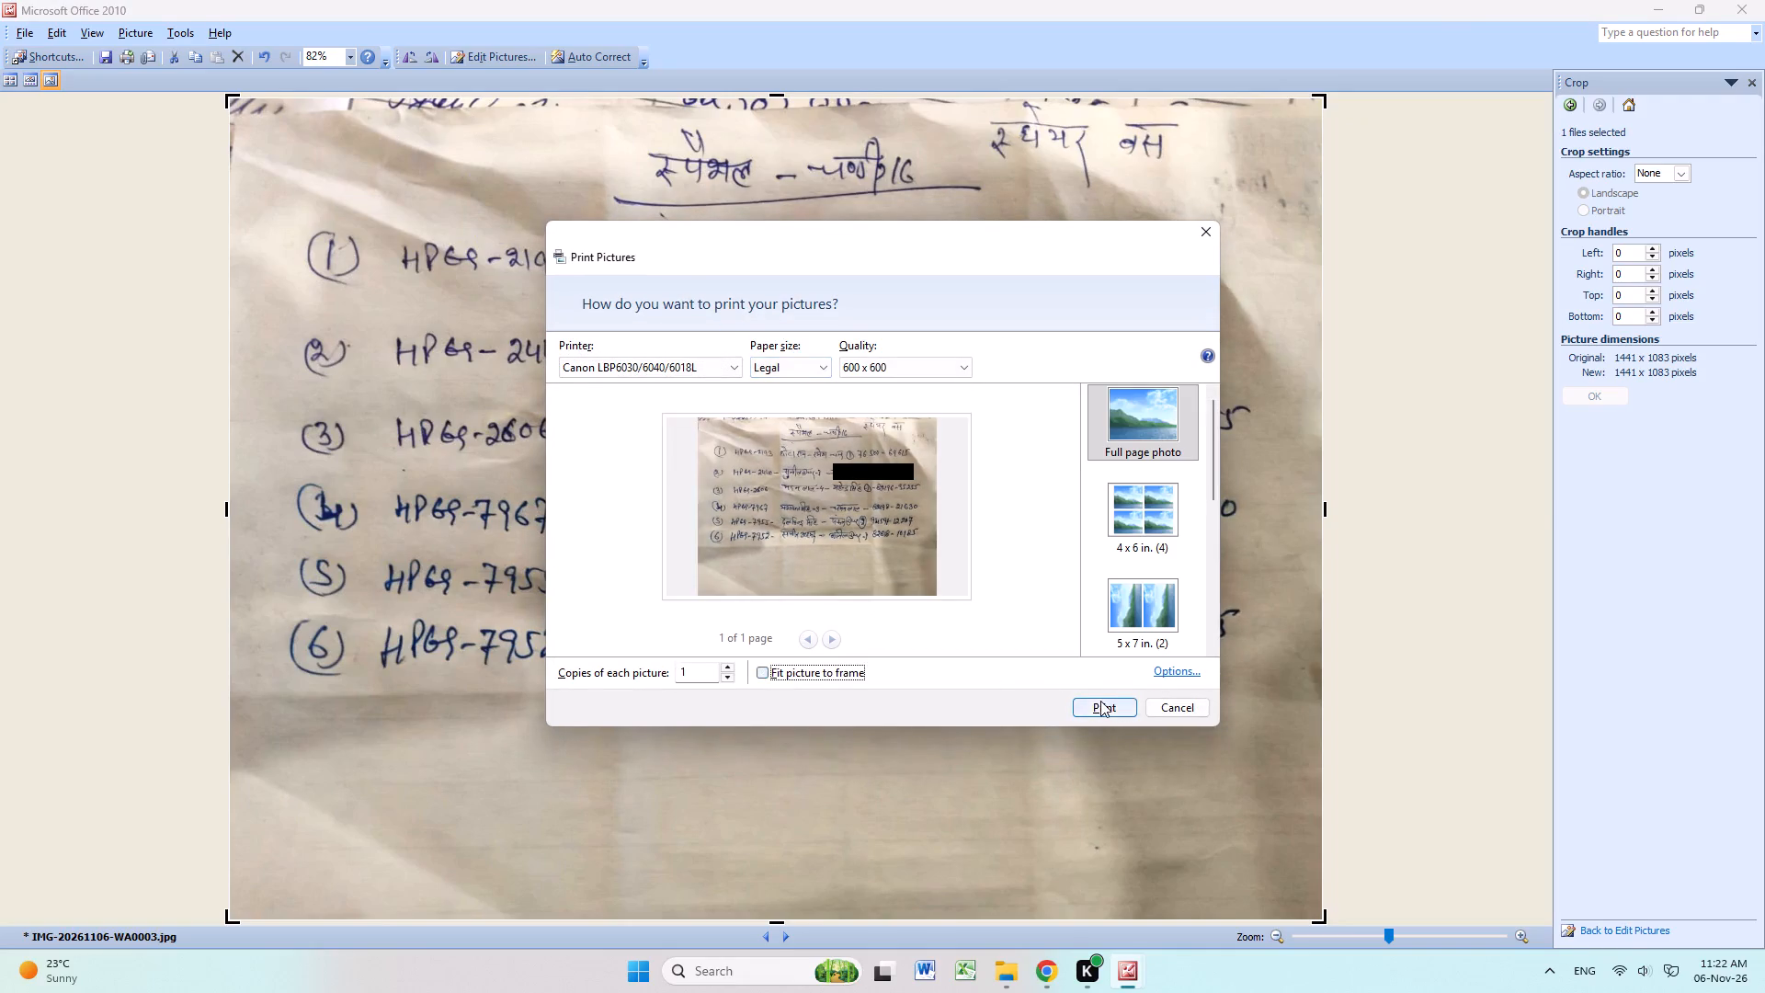